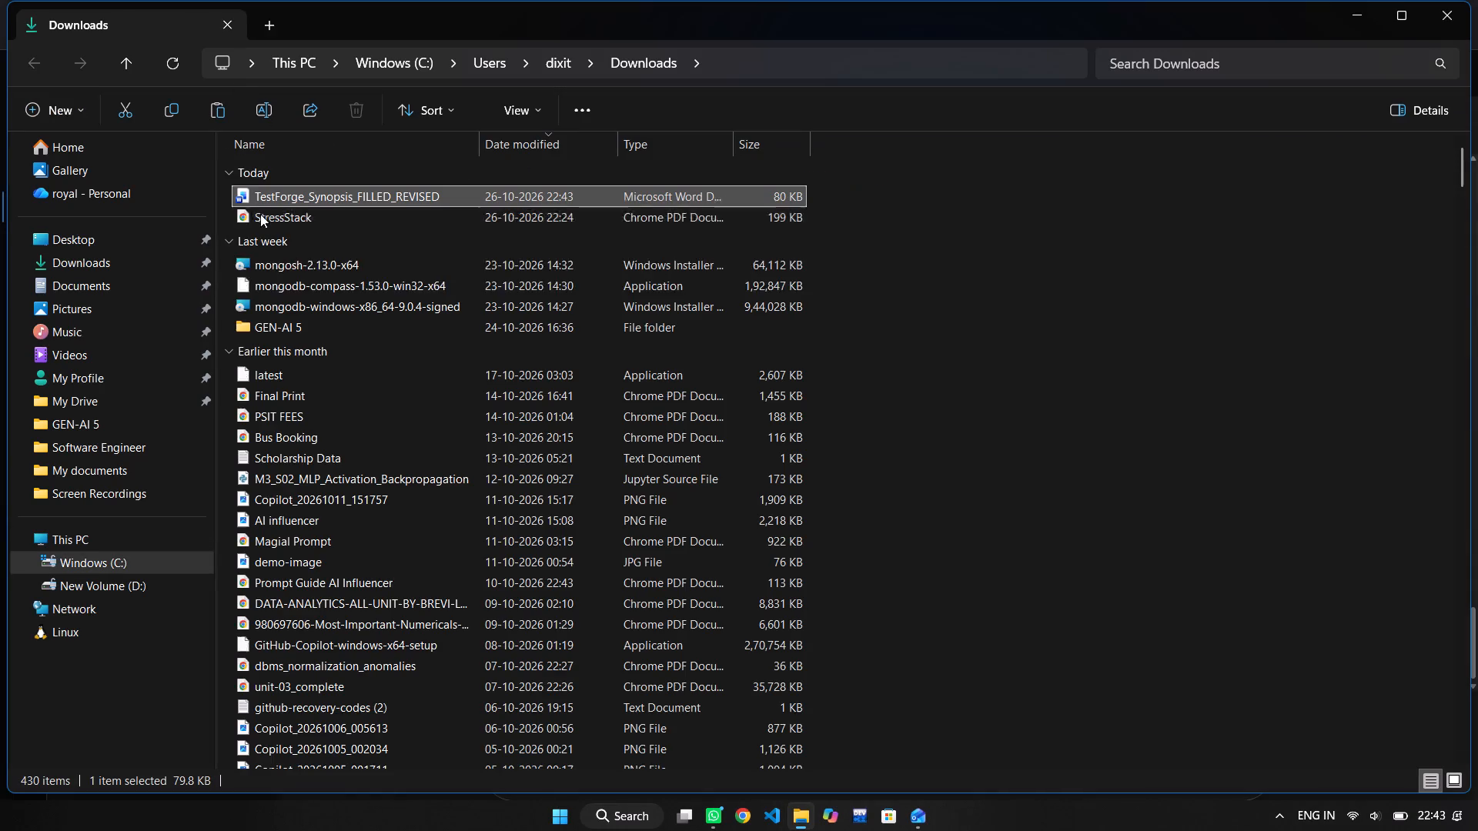
double_click(339, 189)
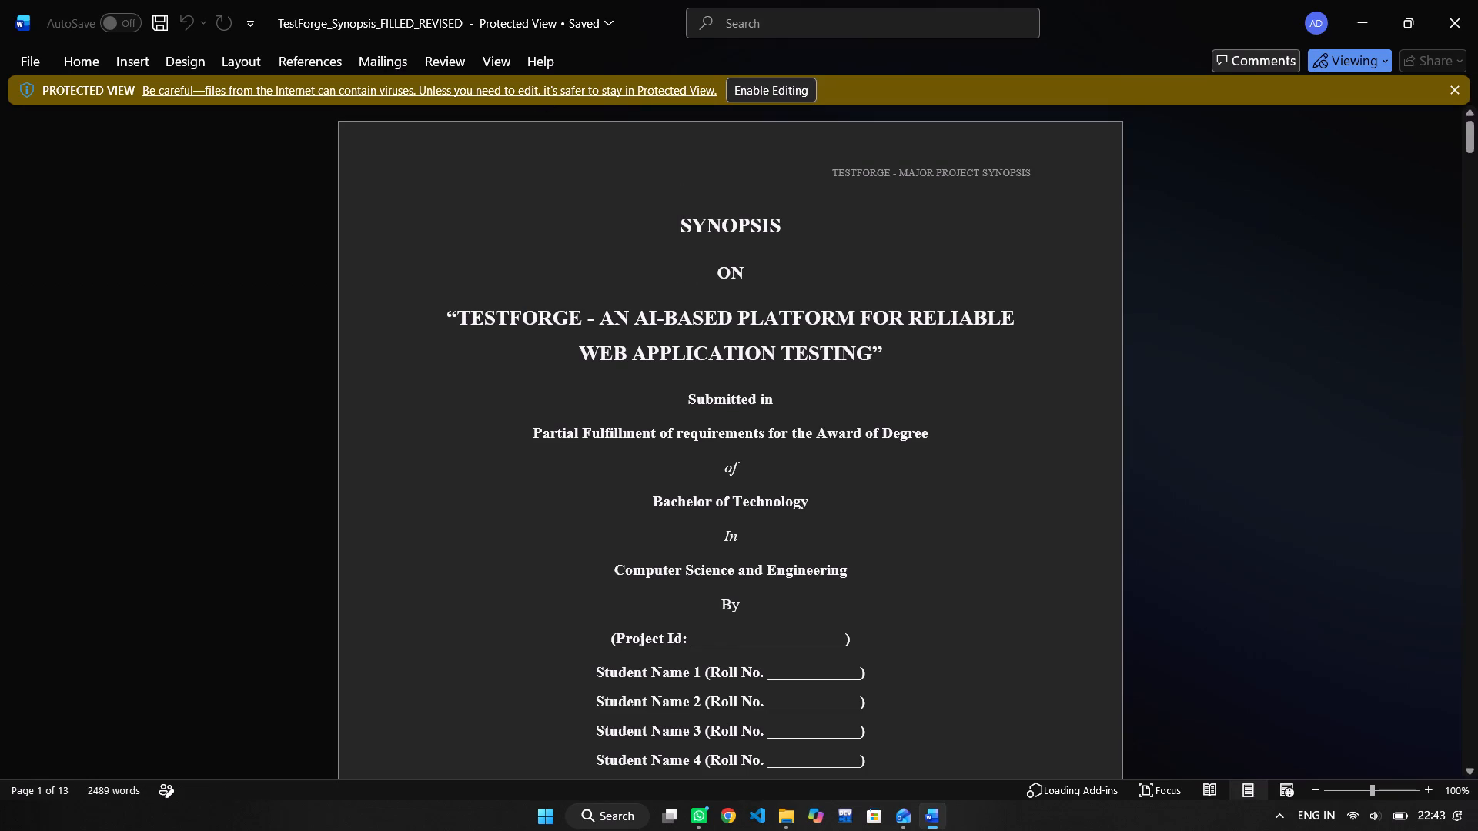
Read the synopsis from the title page through the Introduction and Project Objectives sections.
scroll(680, 265, down, 13)
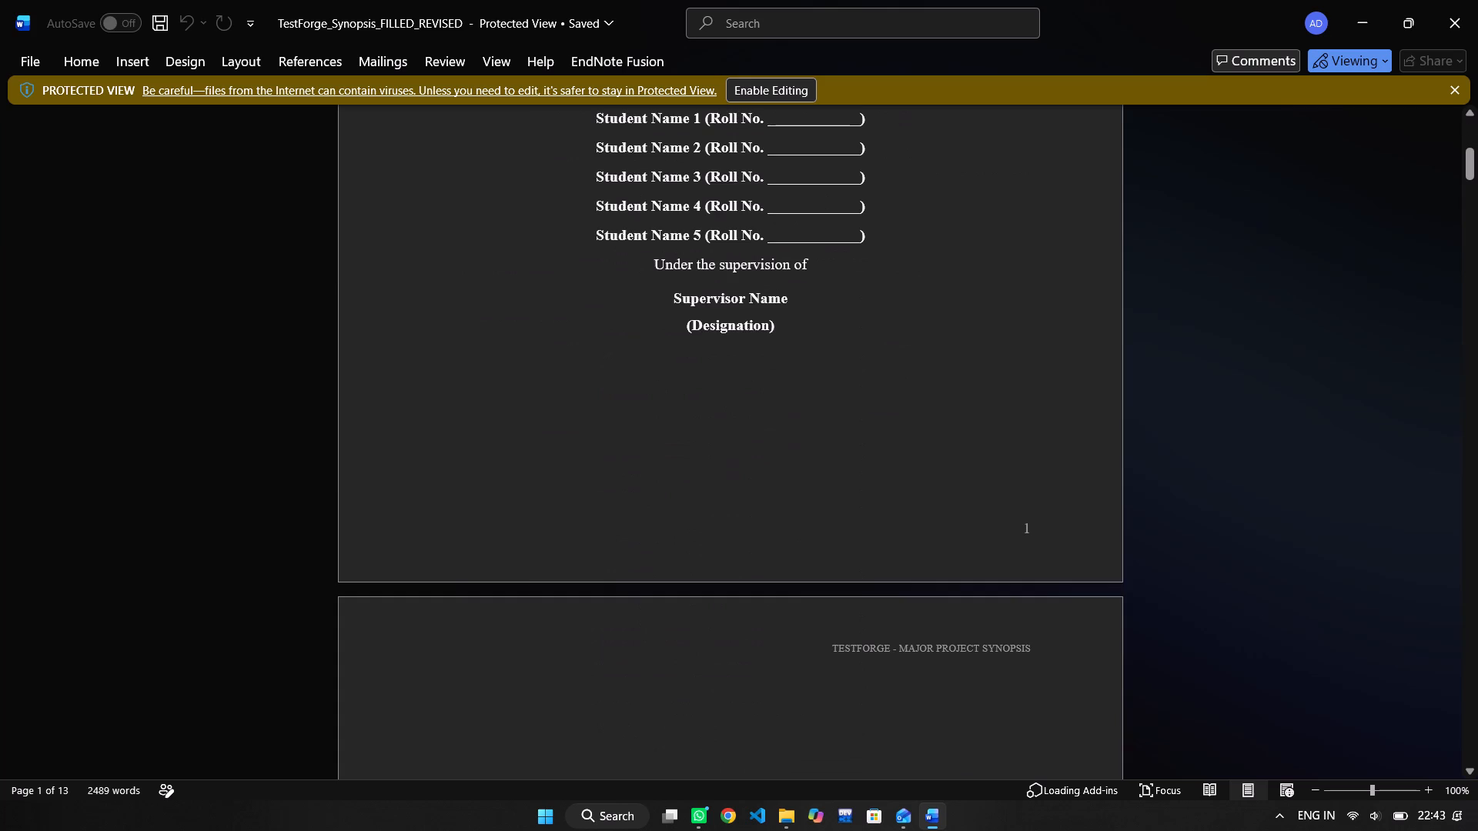
scroll(680, 269, down, 20)
scroll(680, 269, down, 14)
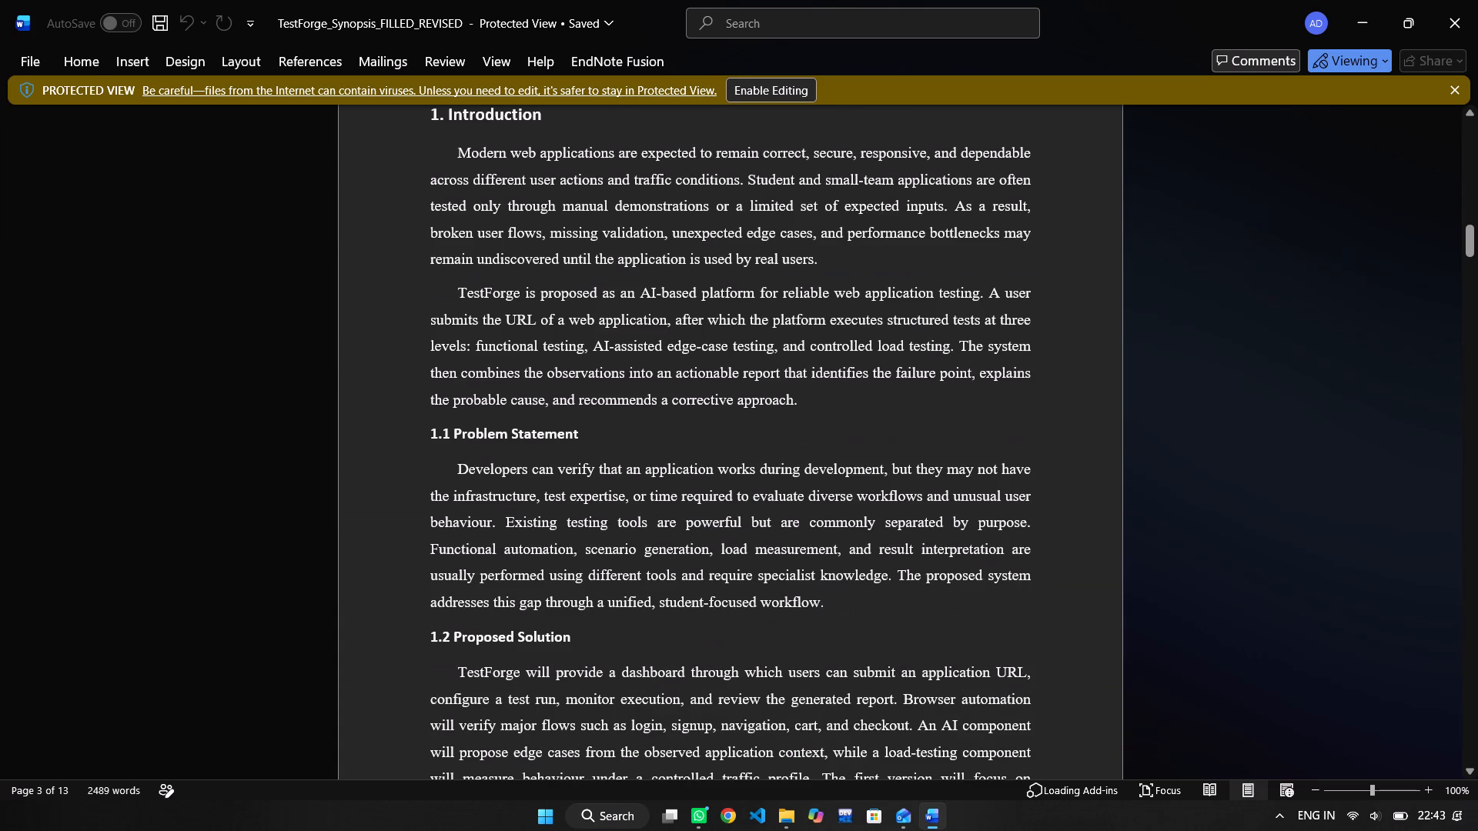
scroll(680, 262, up, 2)
scroll(680, 262, down, 13)
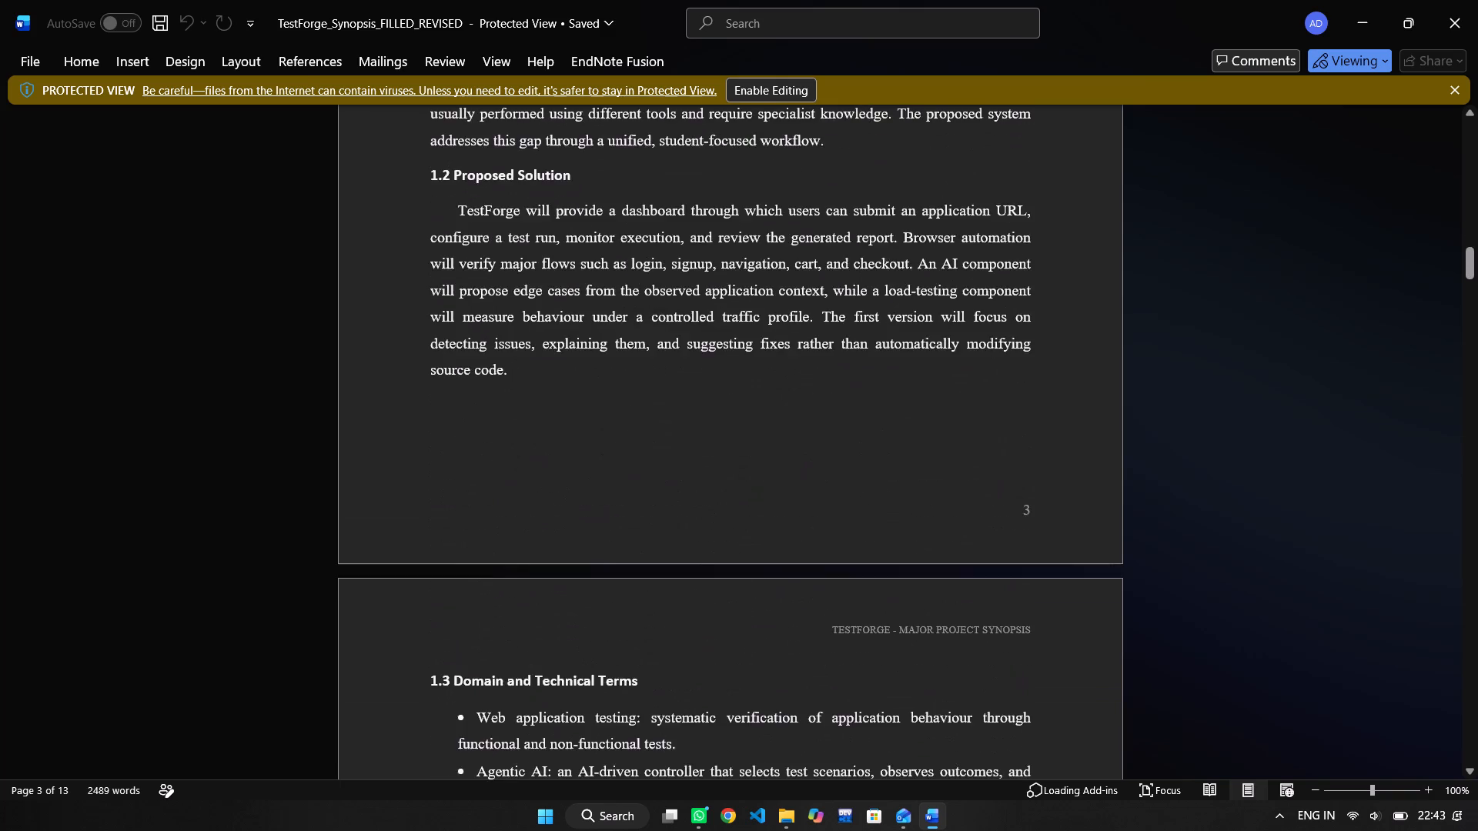
scroll(680, 261, down, 7)
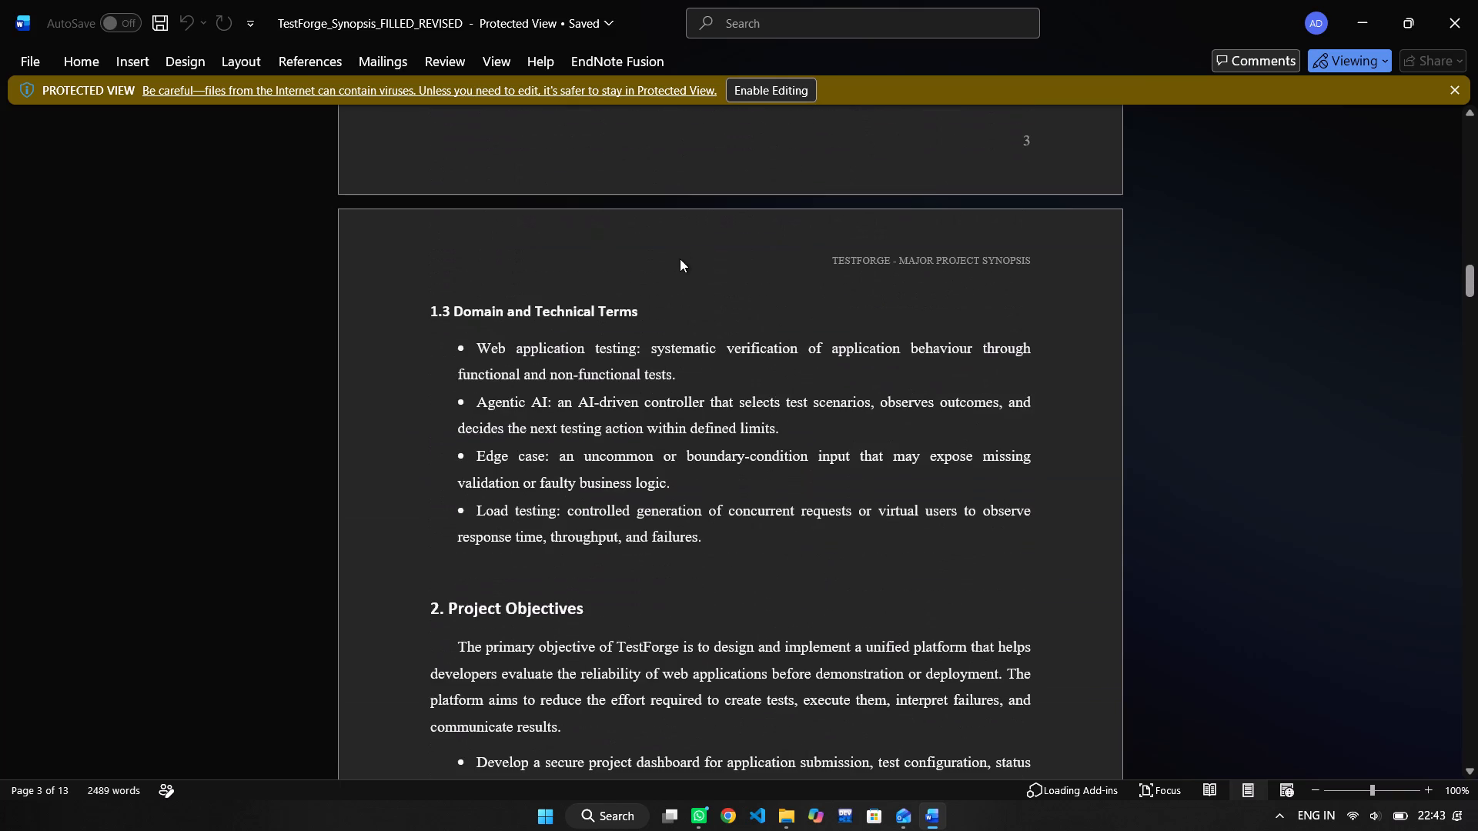
scroll(680, 259, down, 14)
scroll(680, 259, down, 7)
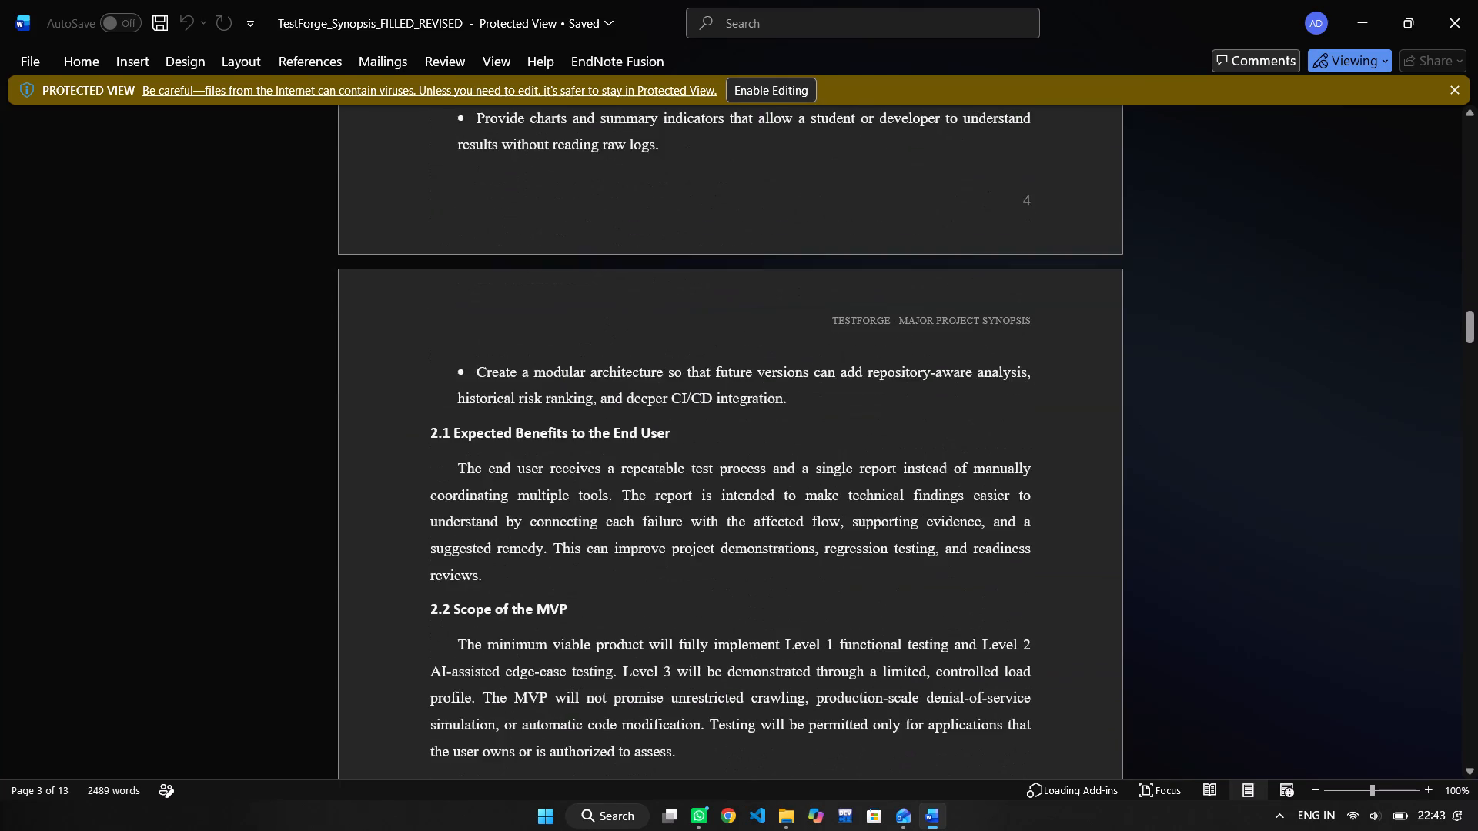
Read the synopsis's MVP scope, Literature Survey and feasibility sections, including need, significance and risks.
scroll(680, 259, down, 13)
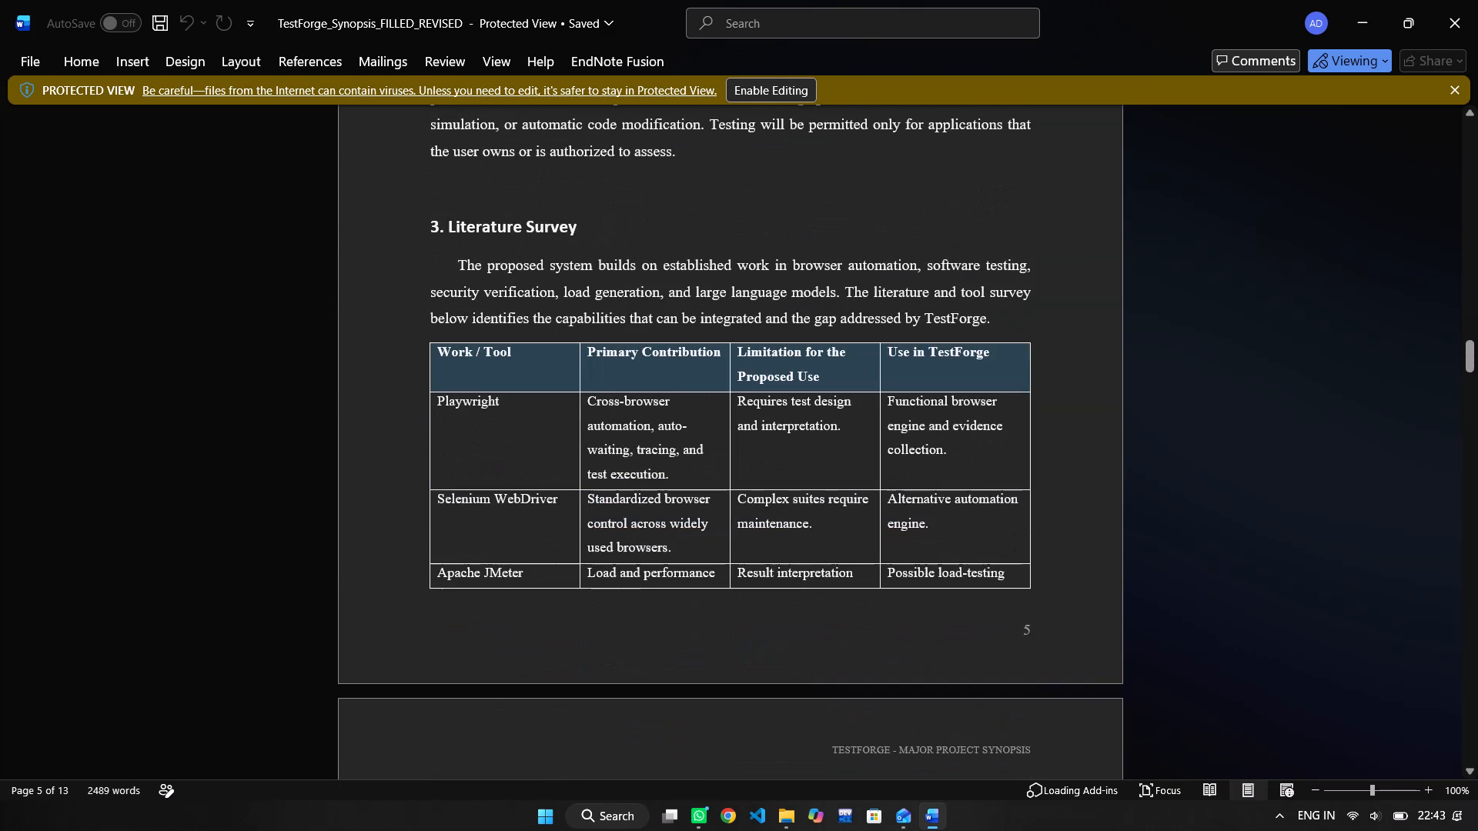
scroll(680, 259, down, 15)
scroll(680, 259, down, 14)
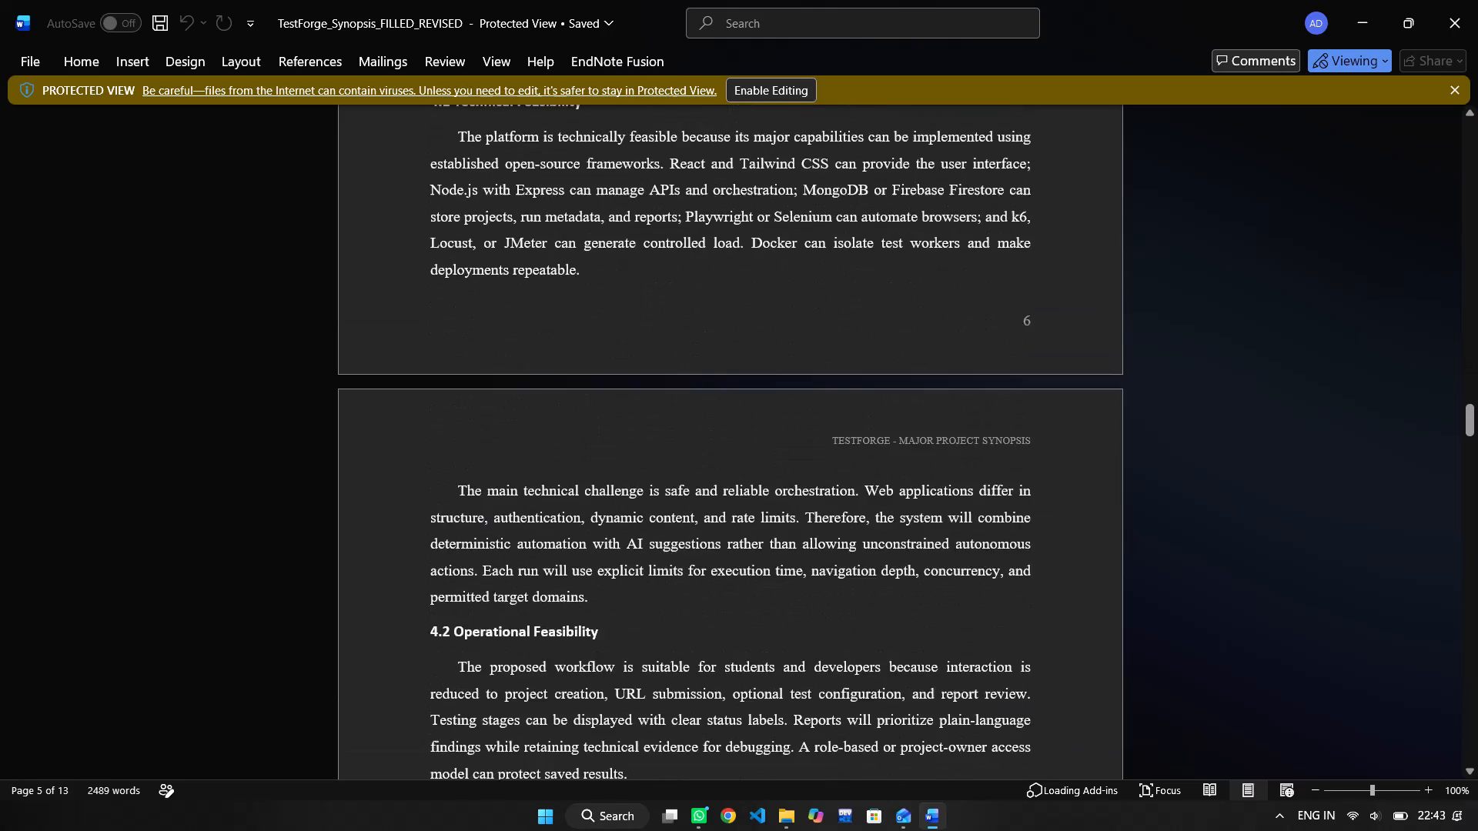
scroll(680, 259, down, 15)
scroll(680, 259, down, 6)
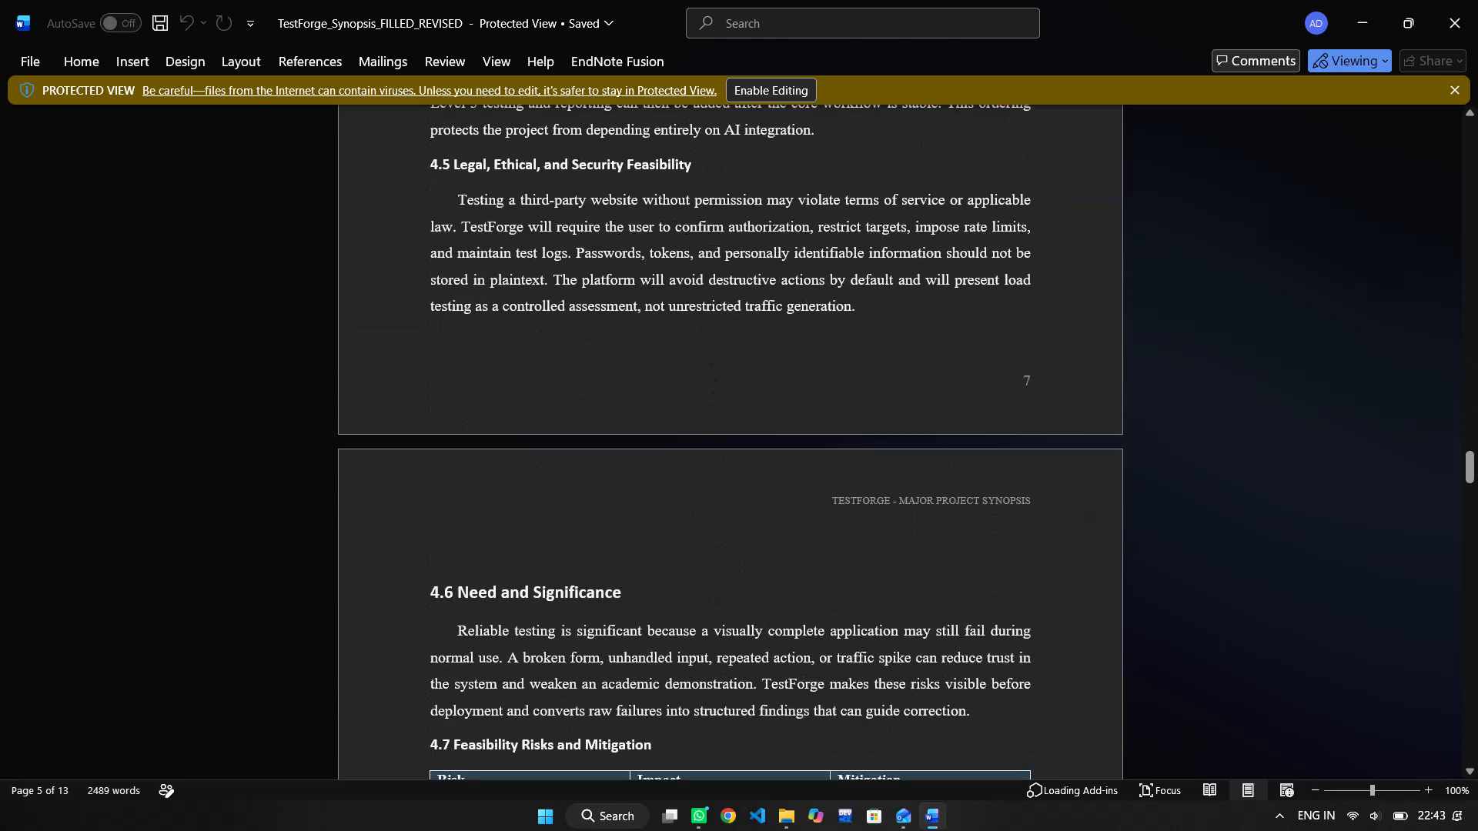
scroll(679, 258, down, 8)
Read the rest of the synopsis, from Methodology / Planning of Work through the References and Project Summary.
scroll(679, 253, down, 20)
scroll(679, 253, down, 4)
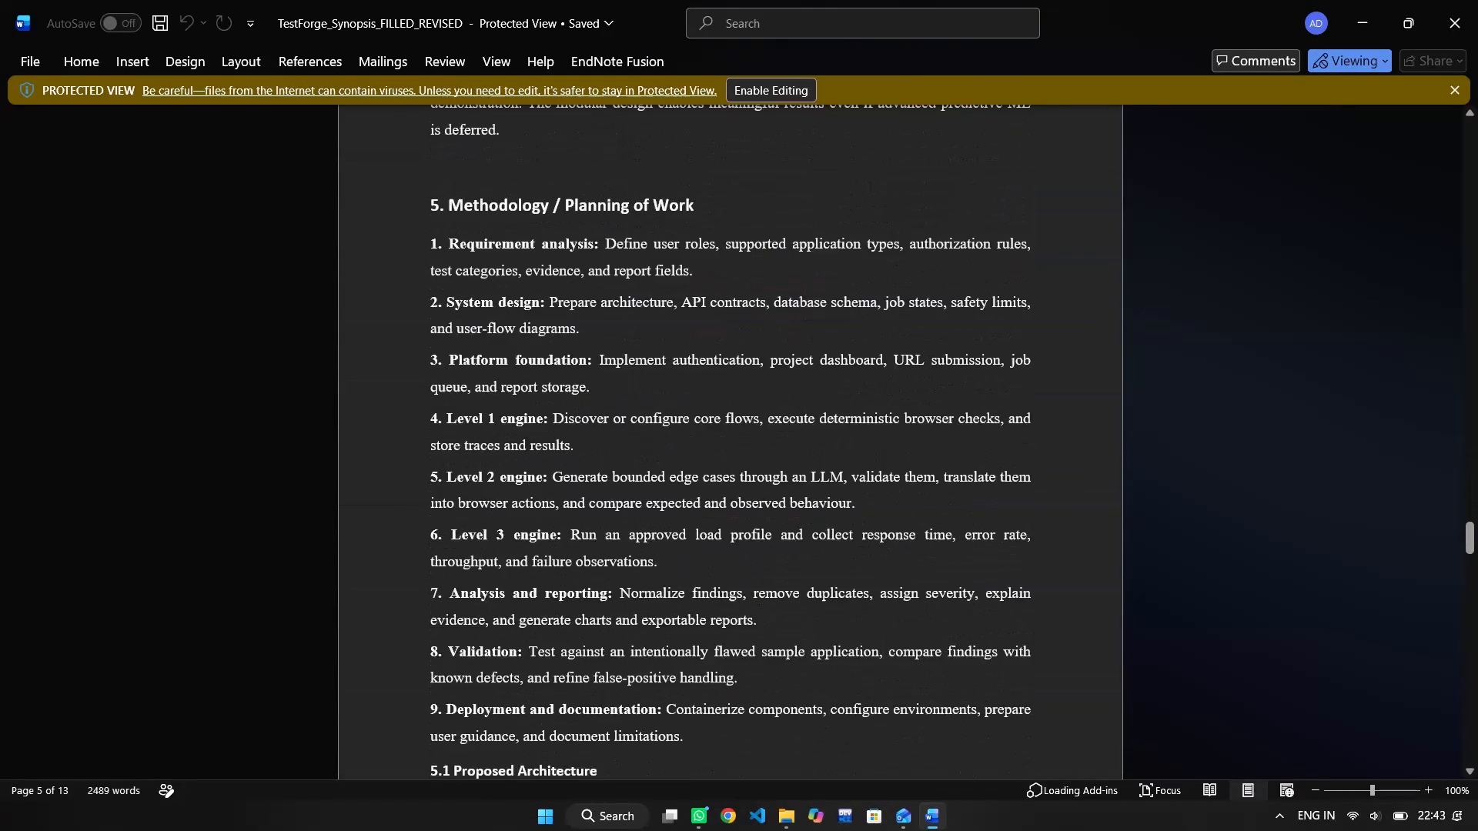
scroll(676, 262, down, 7)
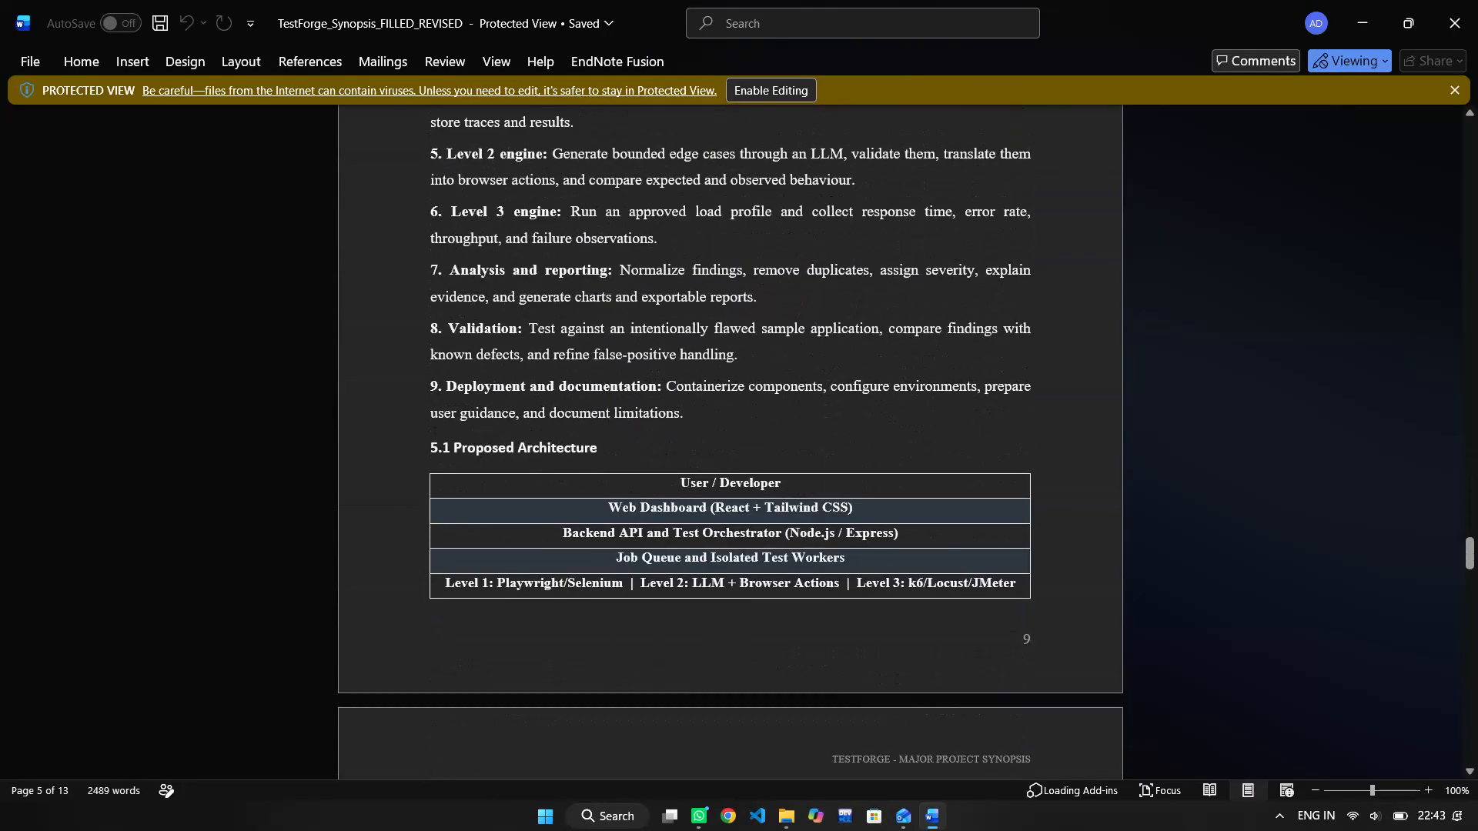
scroll(676, 262, down, 16)
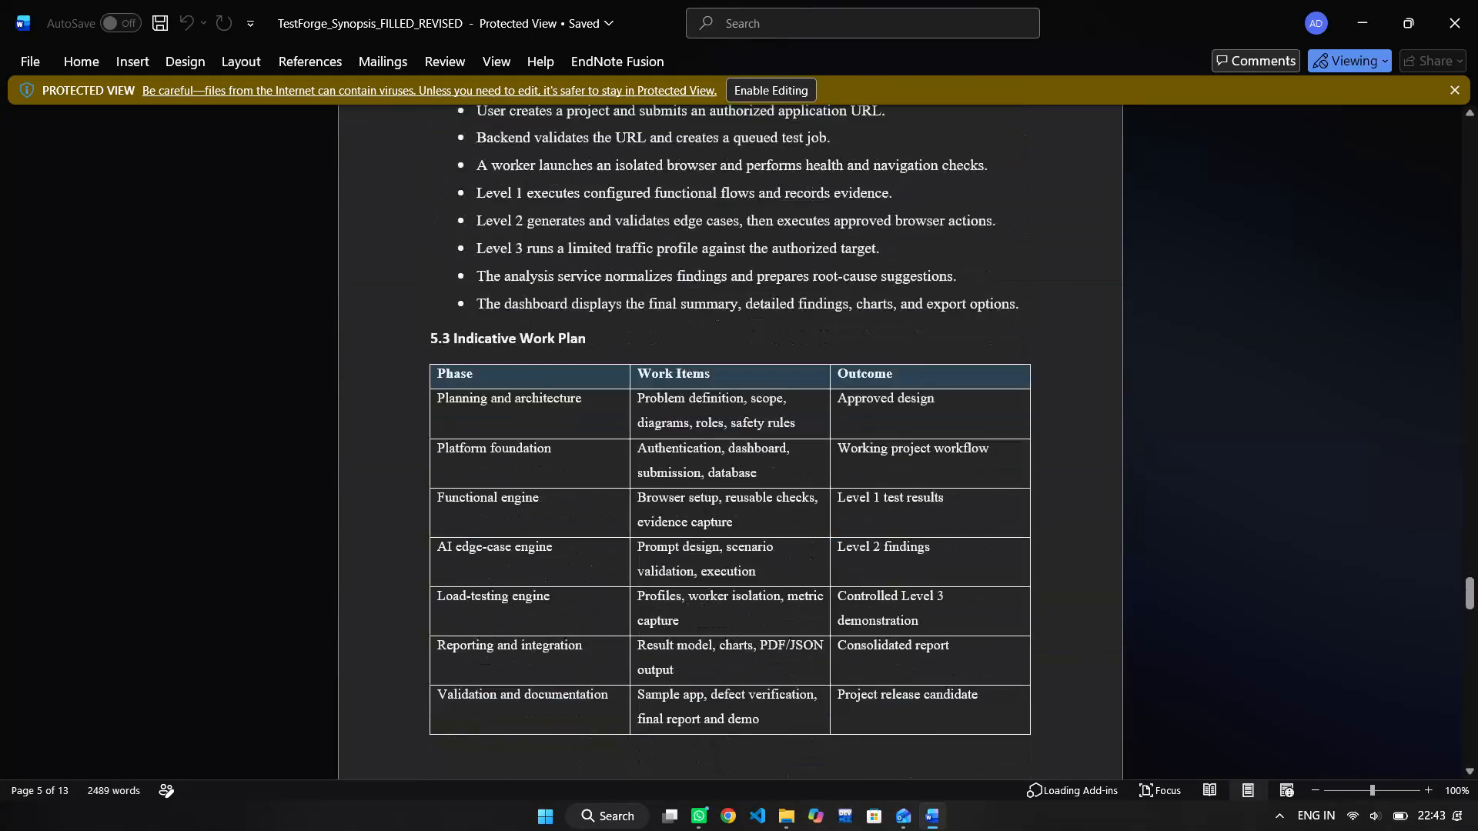
scroll(676, 262, down, 20)
scroll(676, 262, down, 20)
scroll(676, 262, down, 8)
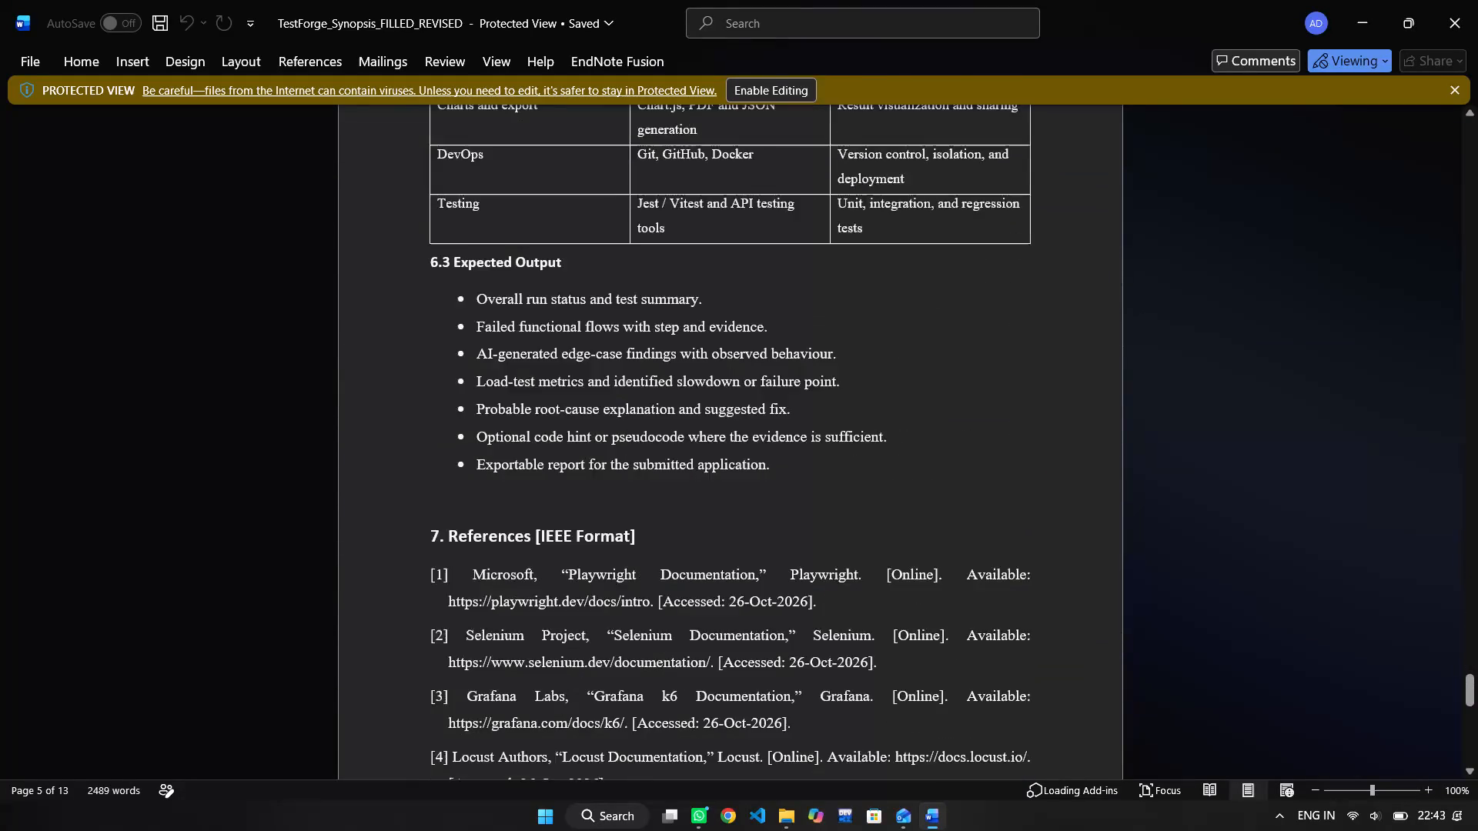
scroll(676, 249, down, 15)
scroll(676, 245, down, 10)
scroll(676, 245, up, 3)
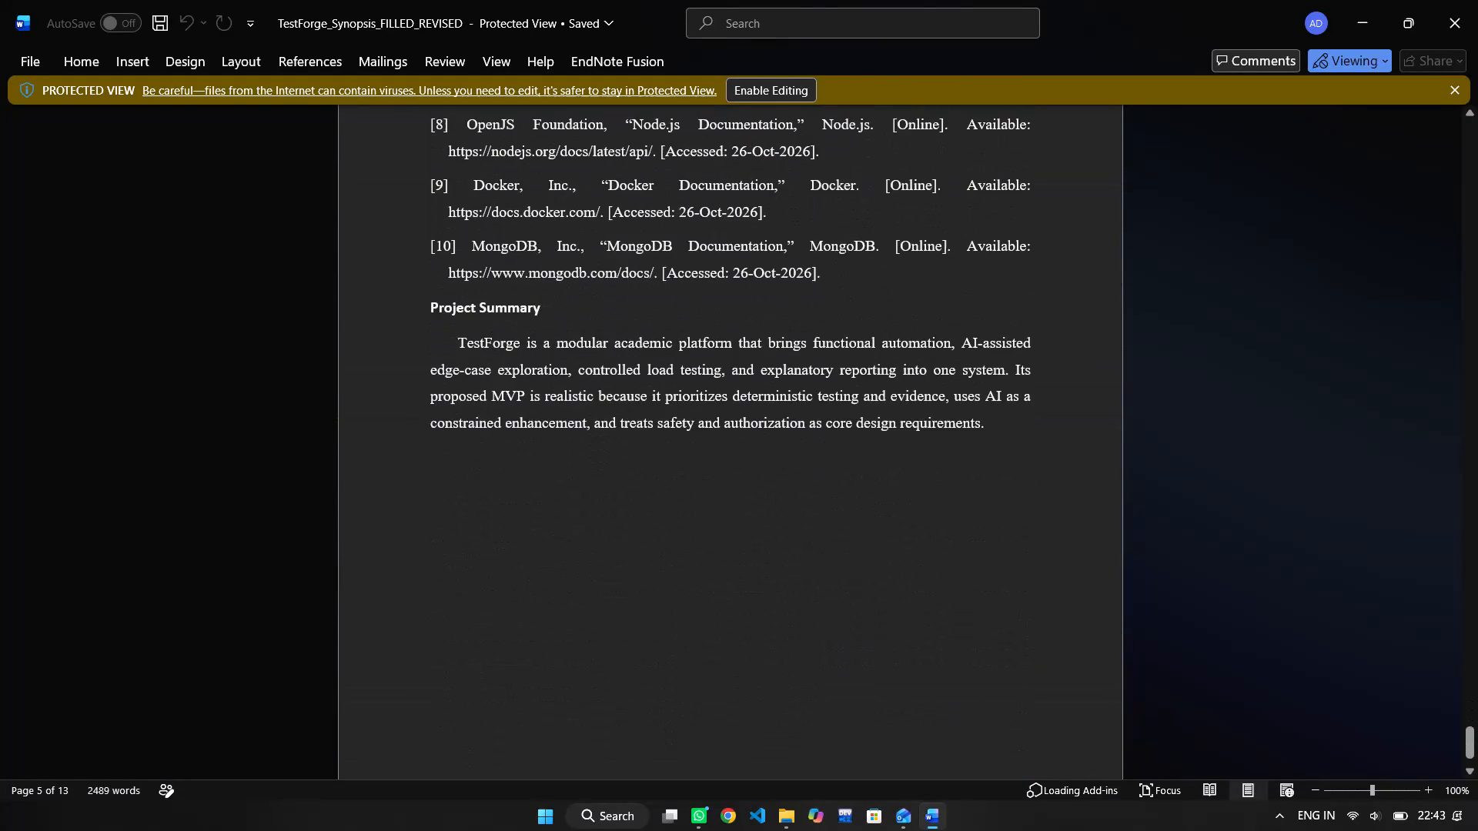
Enable saving for the synopsis opened in Protected View.
click(162, 25)
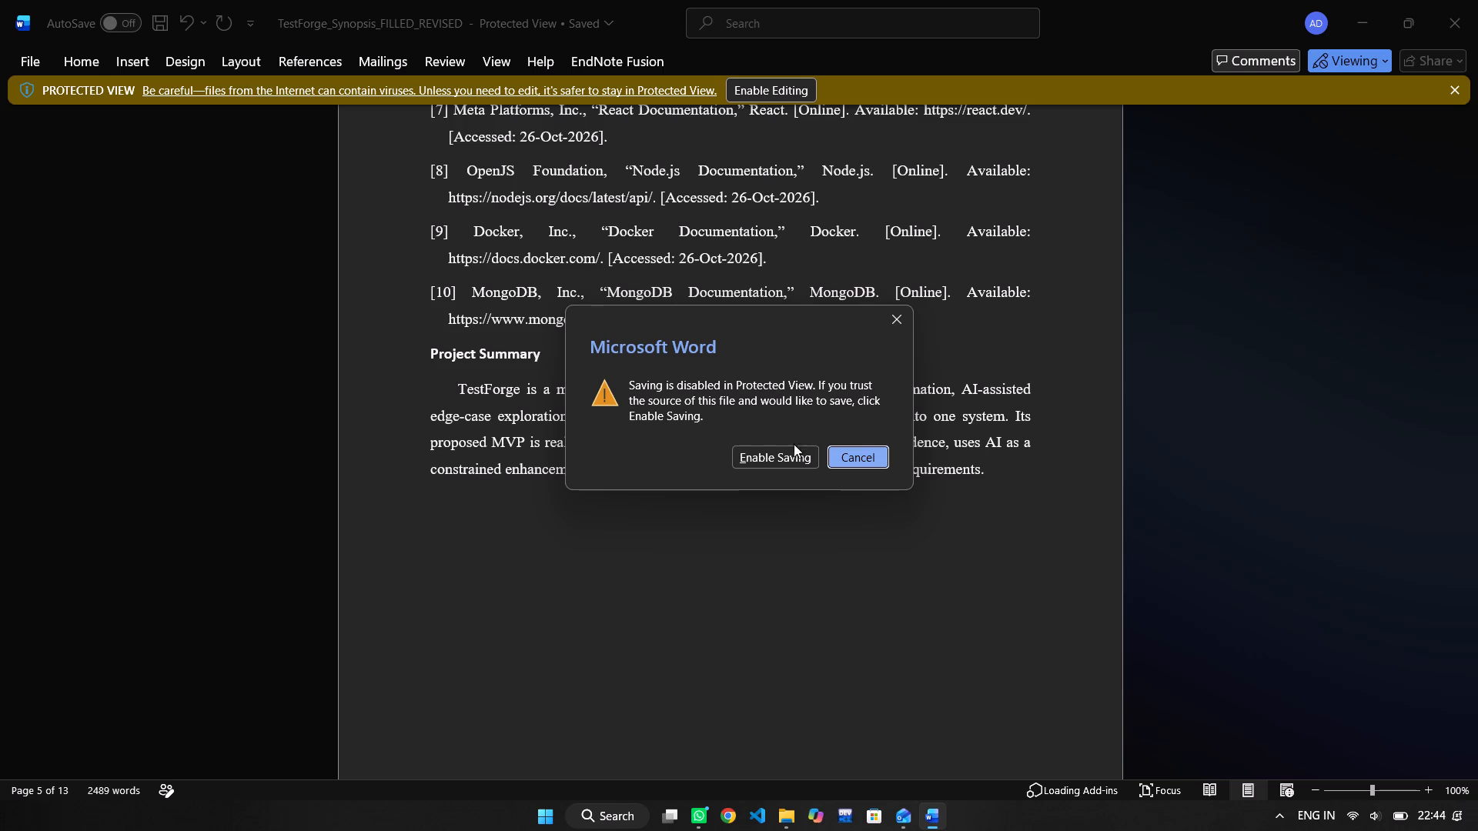
click(780, 459)
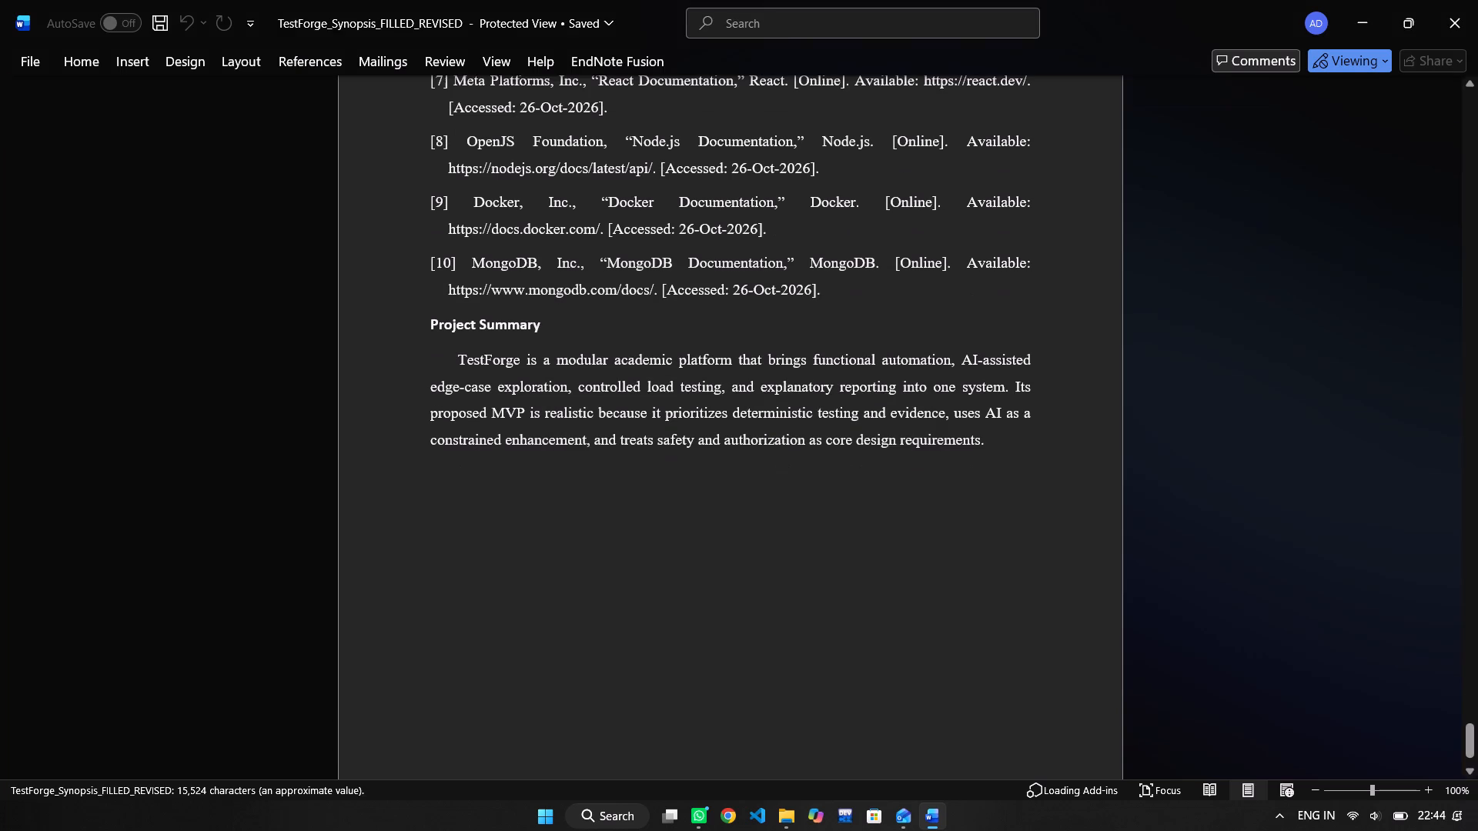
Look over the title page of the synopsis in editing mode.
scroll(690, 469, down, 6)
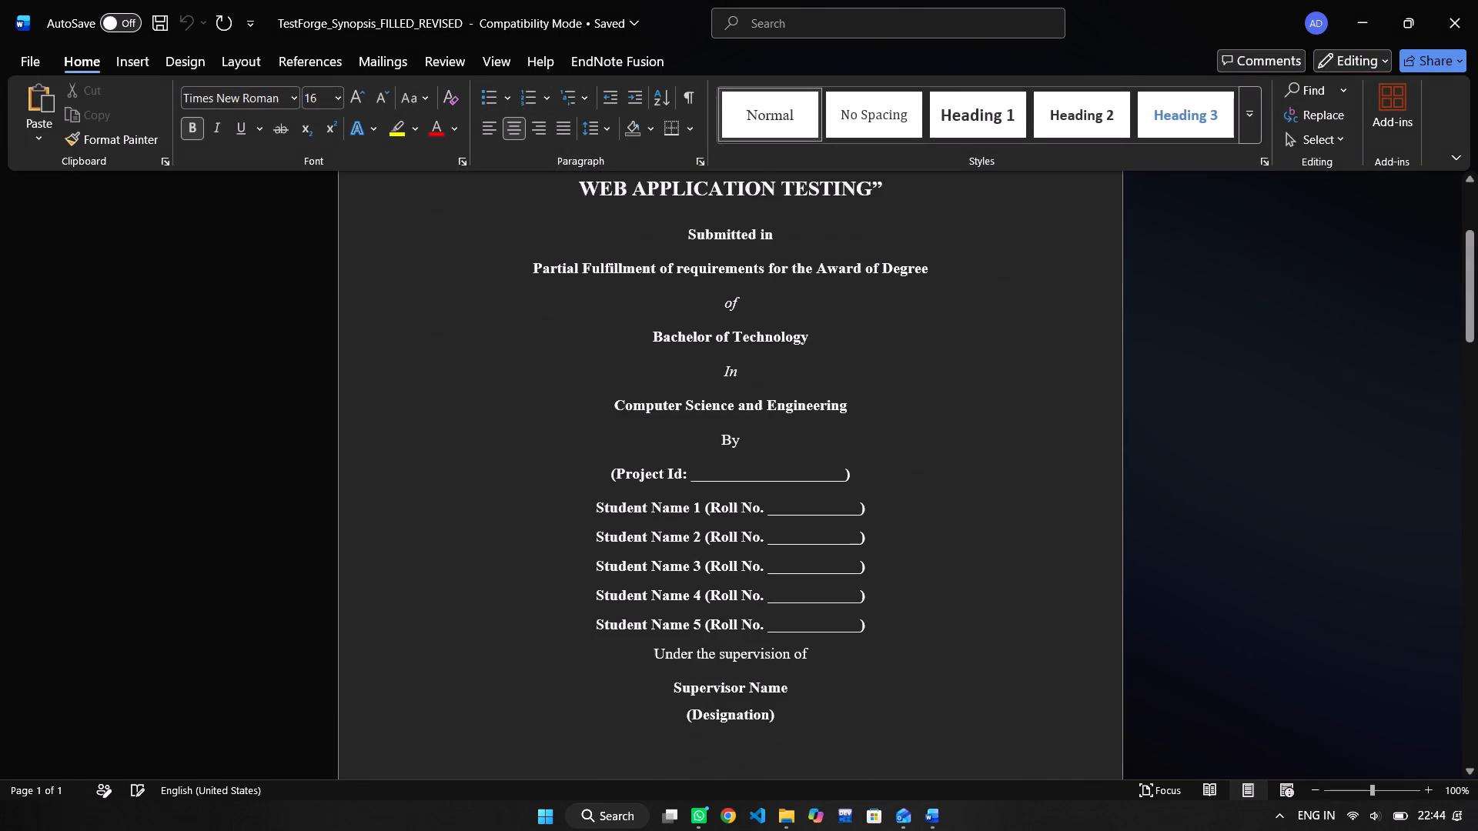
scroll(691, 468, down, 14)
scroll(692, 466, up, 18)
scroll(696, 456, up, 10)
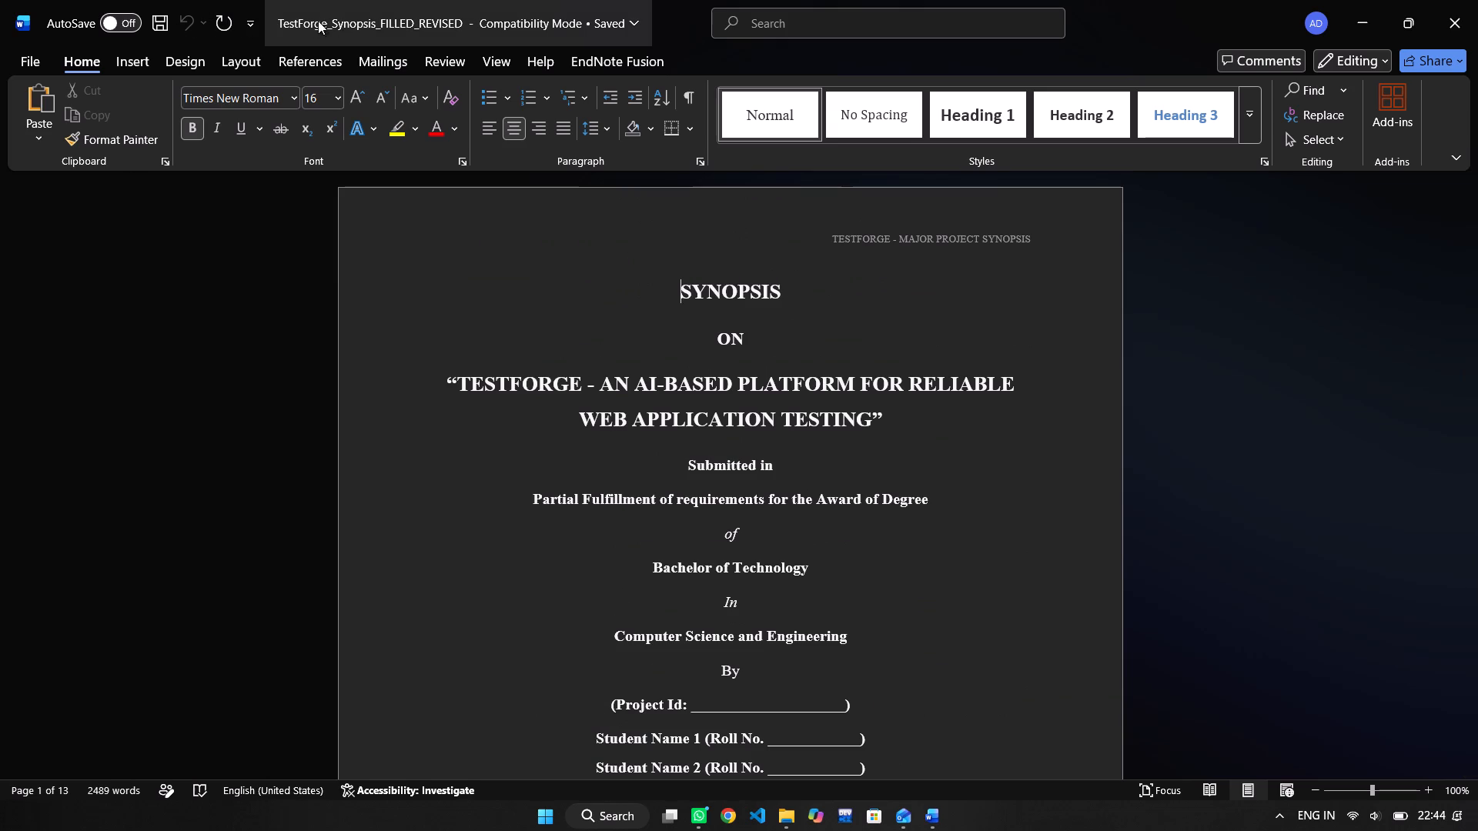
Check the document's file name and storage location details, and close them.
click(520, 22)
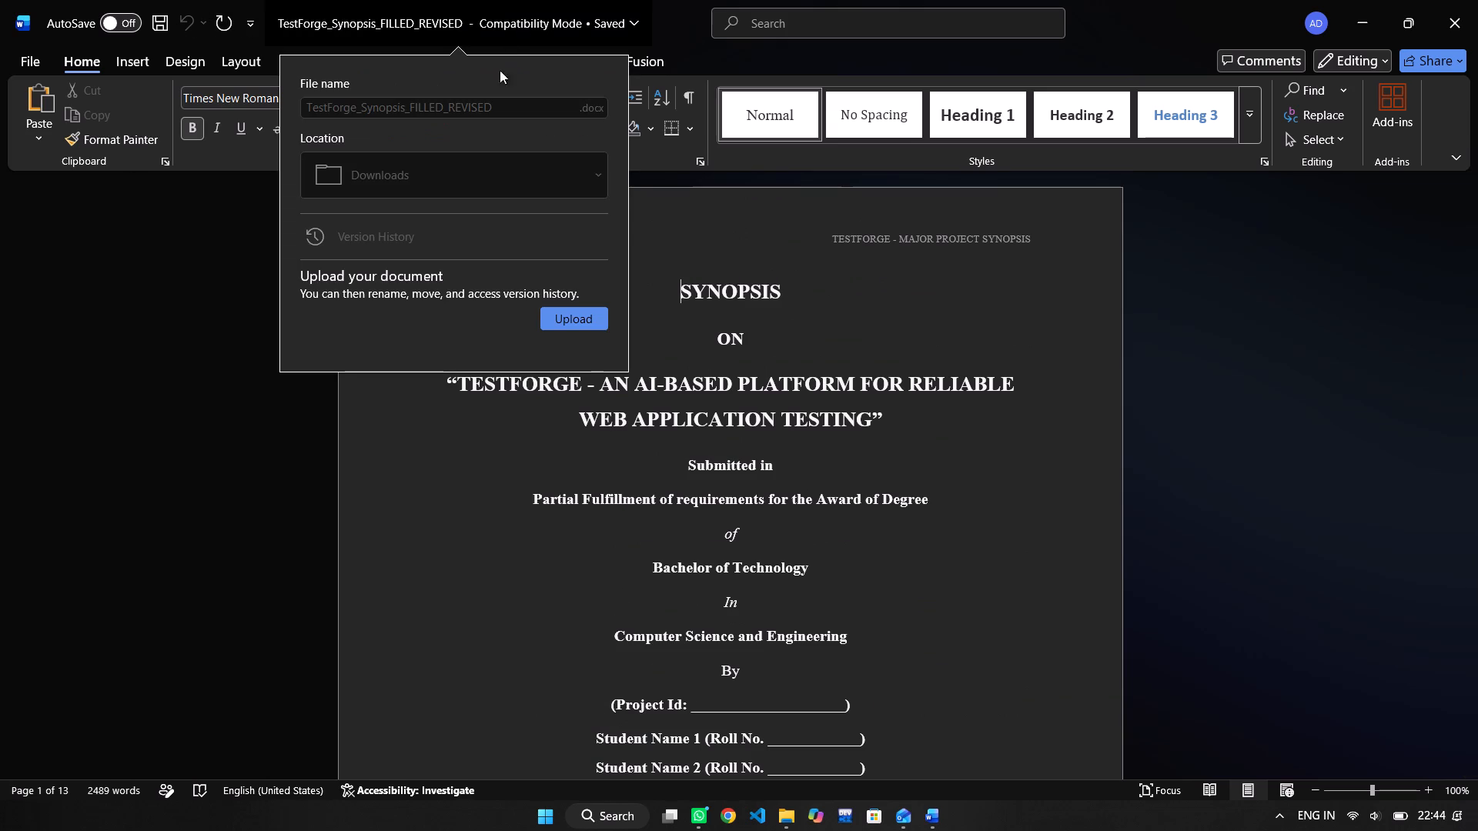
click(482, 351)
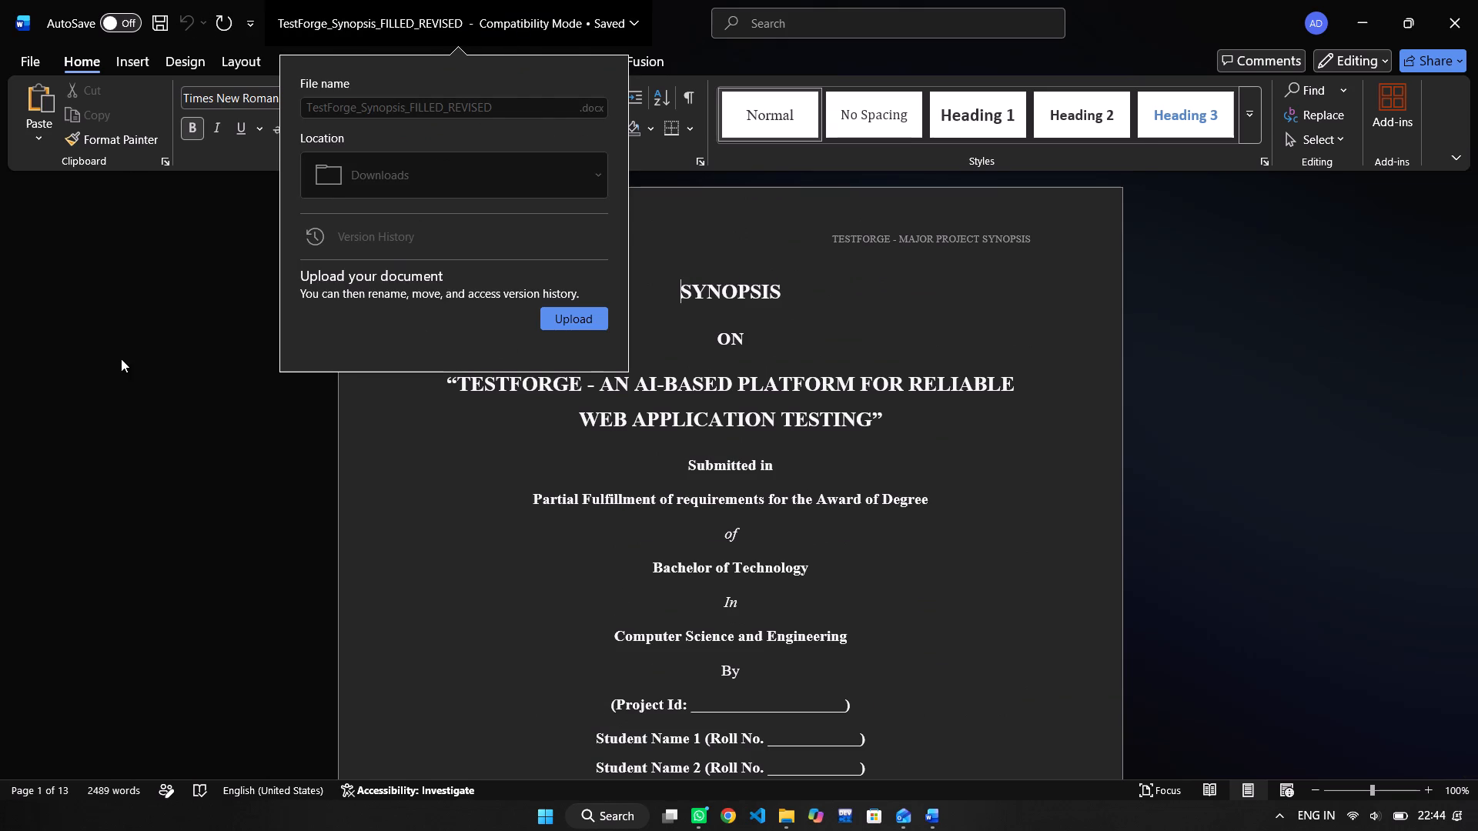
click(120, 359)
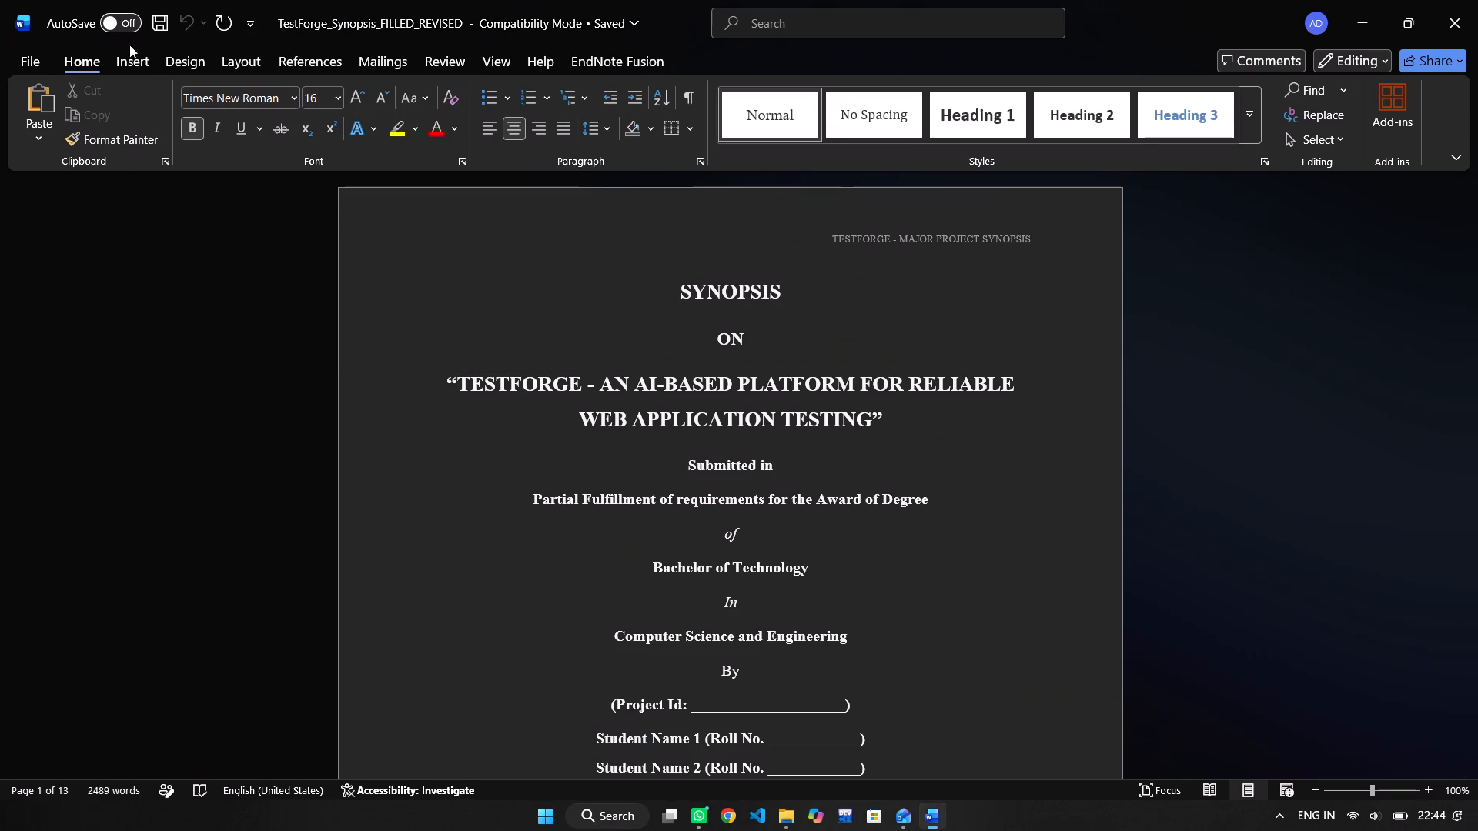
Save the TestForge synopsis document.
key(ctrl+s)
Examine the title page's project, student and supervisor placeholders and the following PSIT institute page.
scroll(670, 352, down, 10)
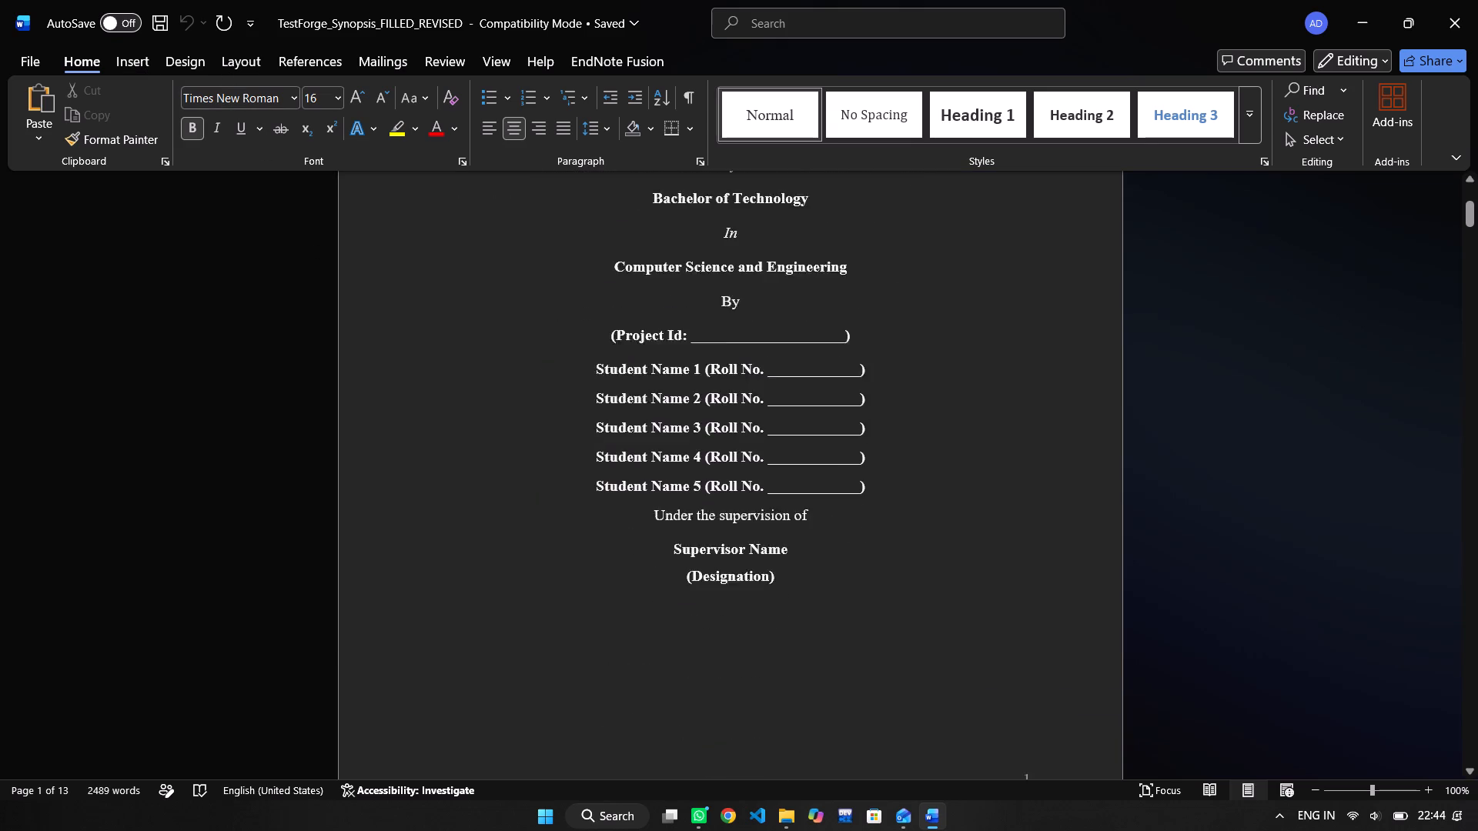
scroll(671, 368, down, 8)
scroll(689, 430, down, 13)
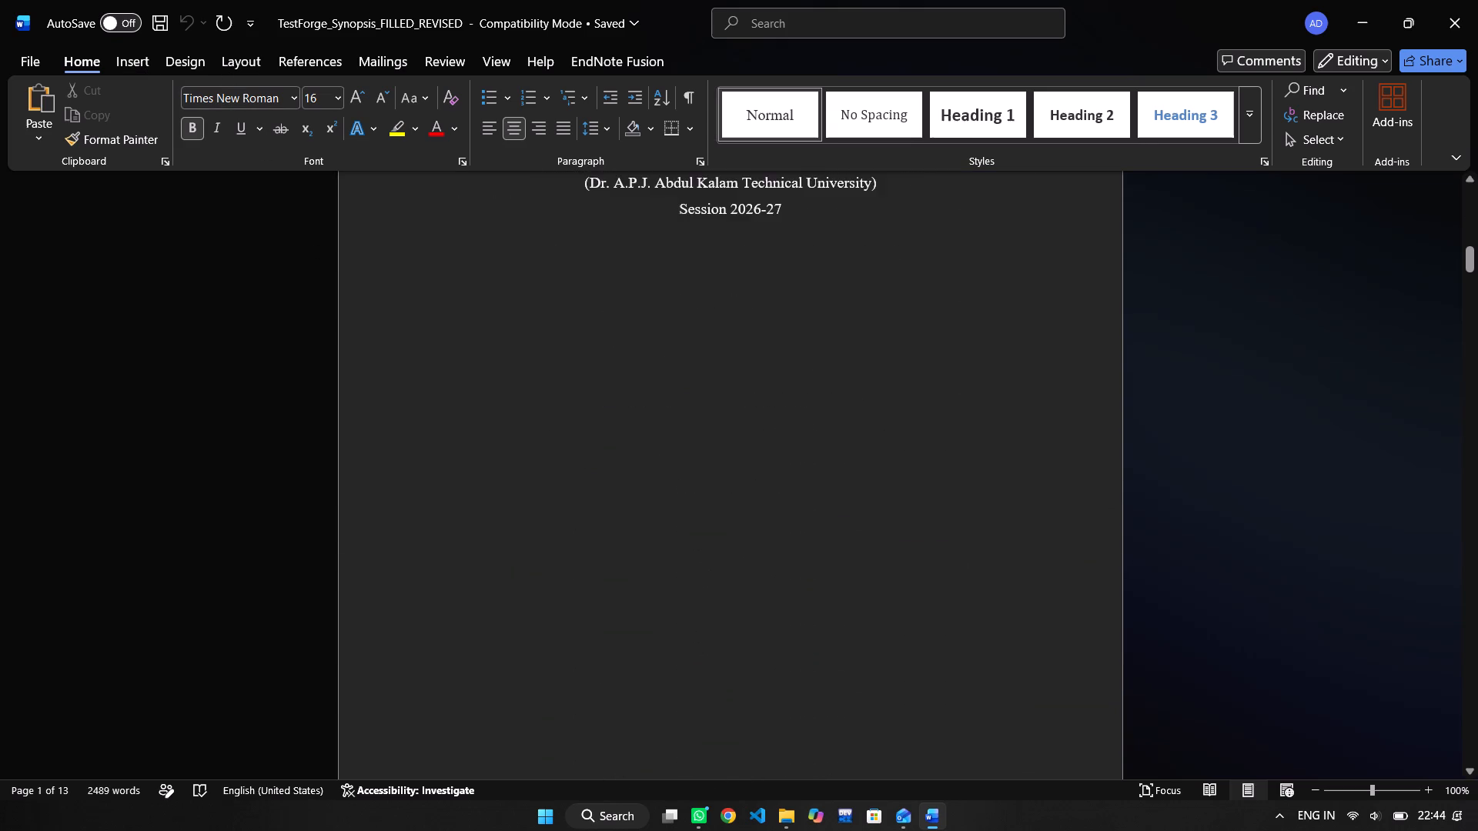
scroll(689, 435, down, 11)
scroll(688, 436, up, 20)
scroll(688, 436, up, 2)
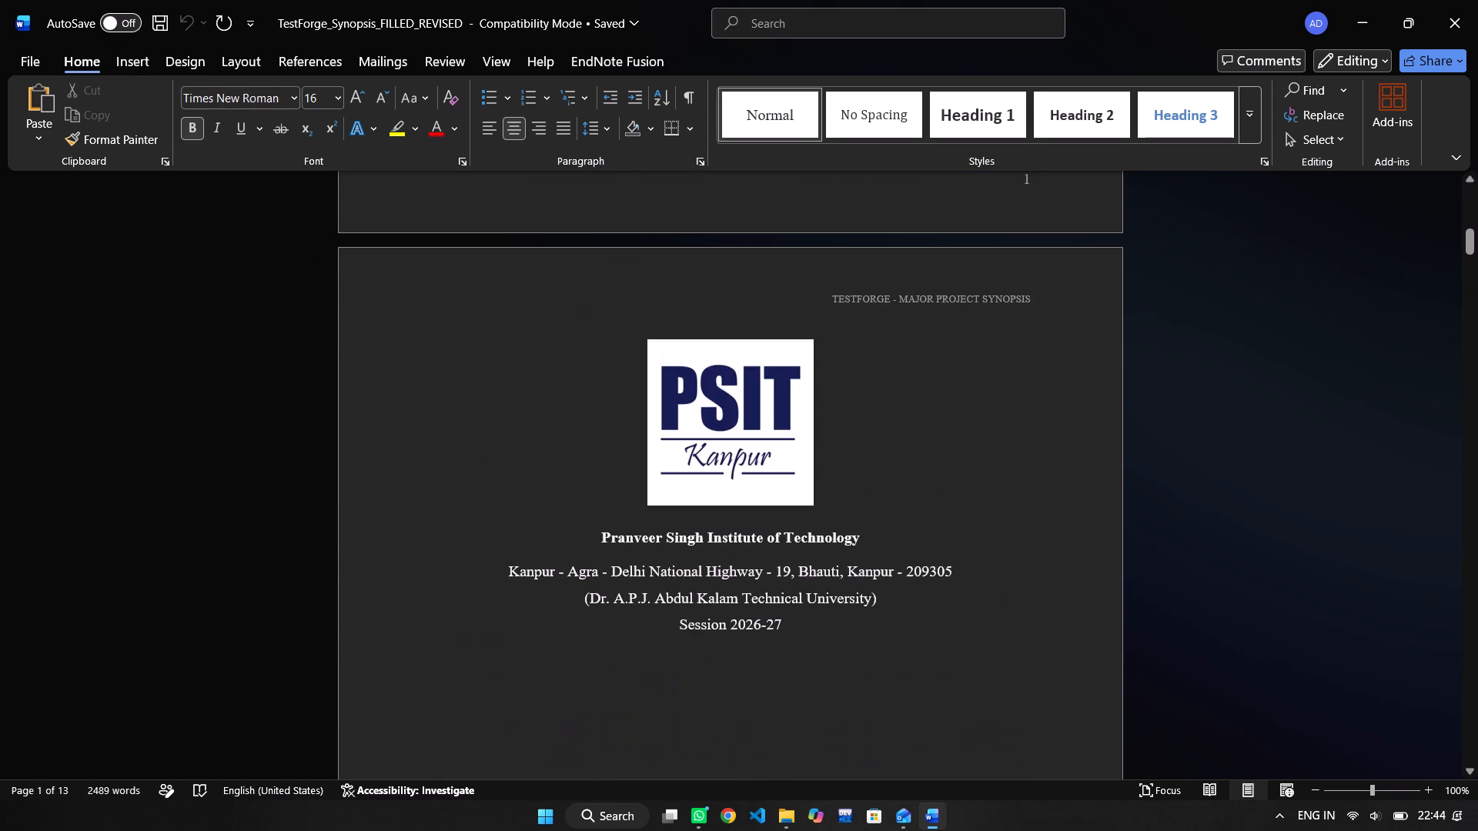
scroll(683, 444, up, 4)
click(641, 516)
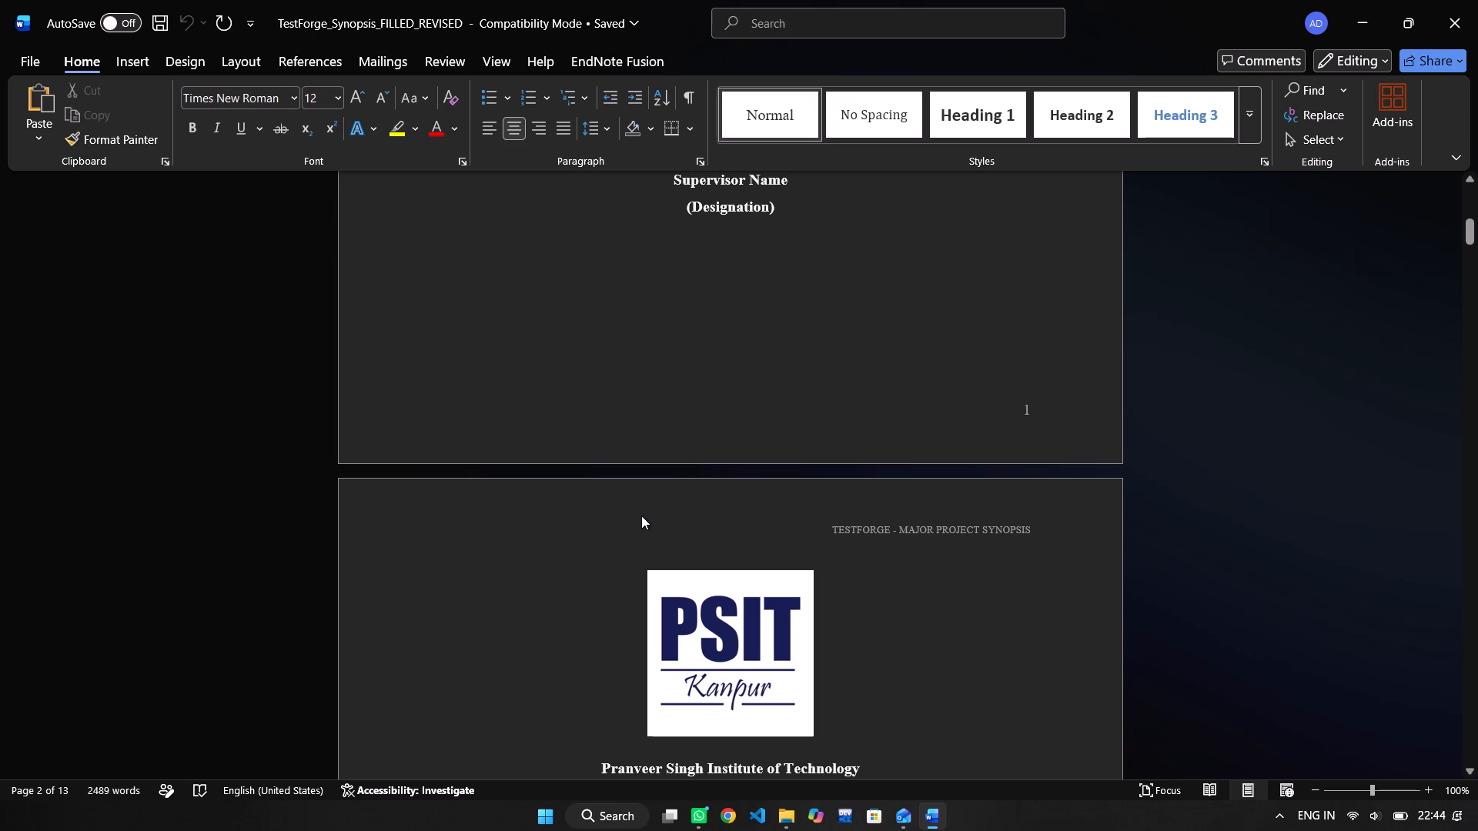
scroll(641, 517, up, 1)
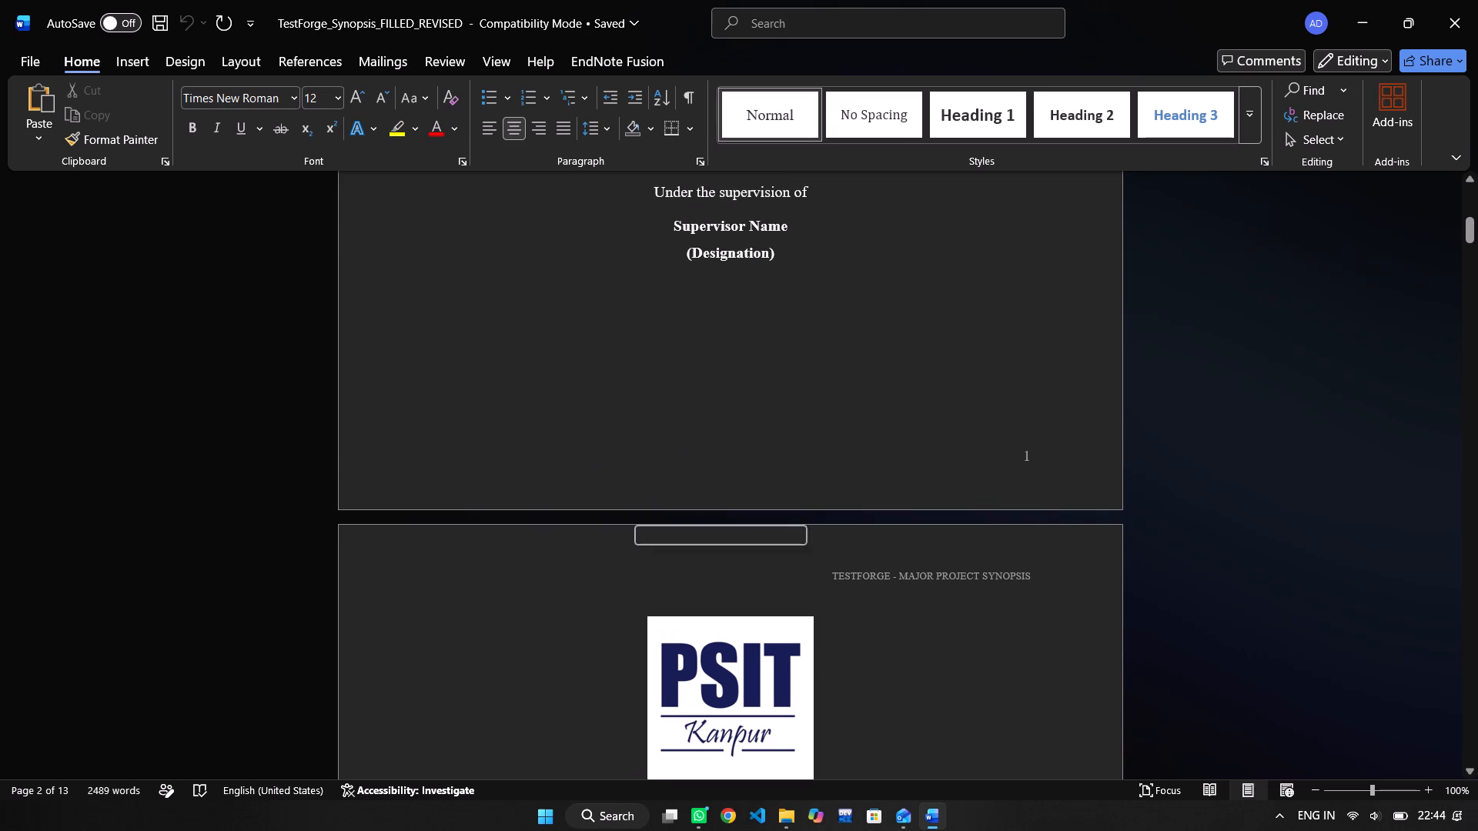
scroll(641, 518, up, 4)
click(642, 527)
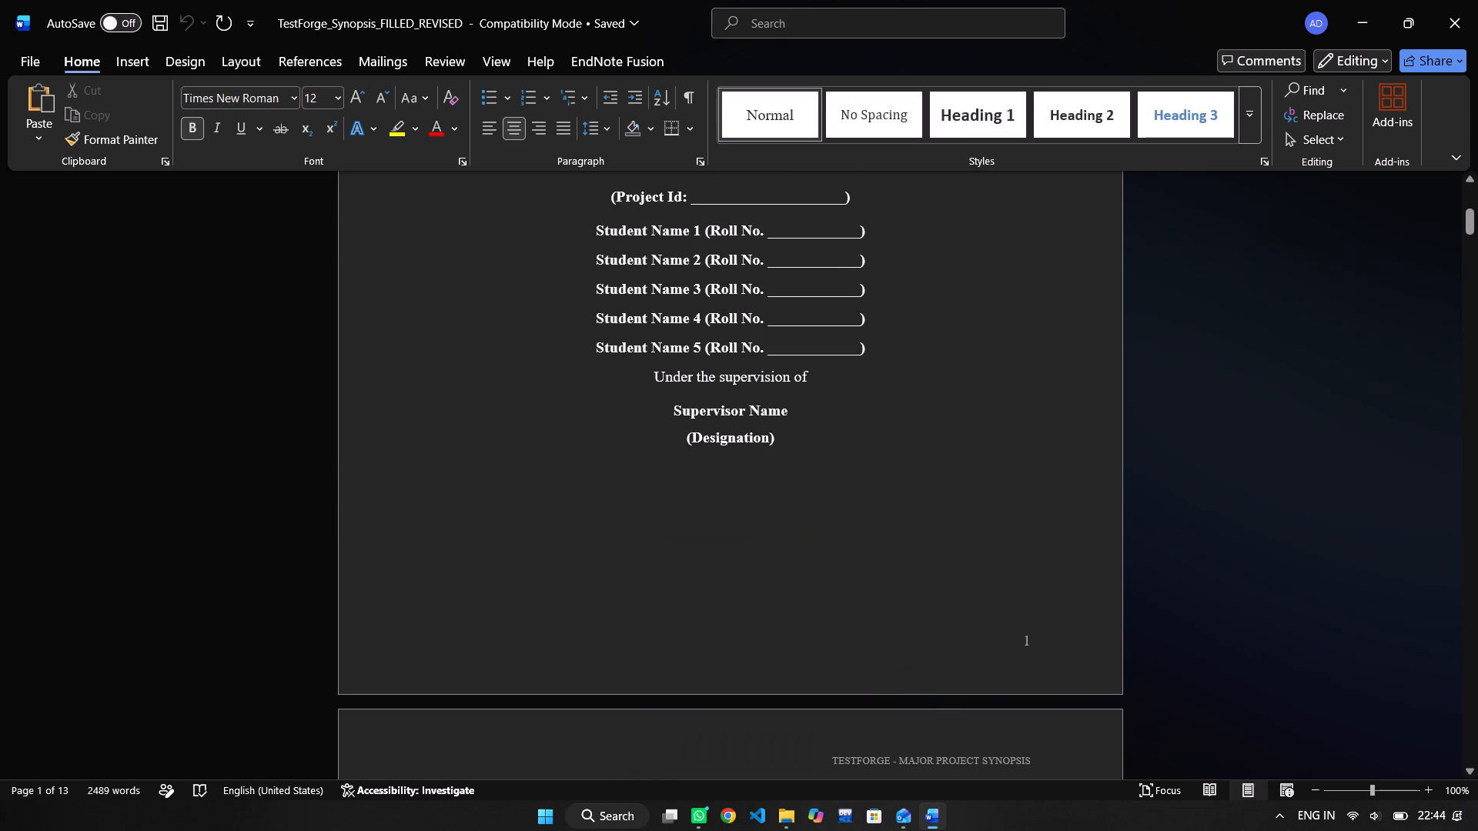
scroll(709, 480, up, 16)
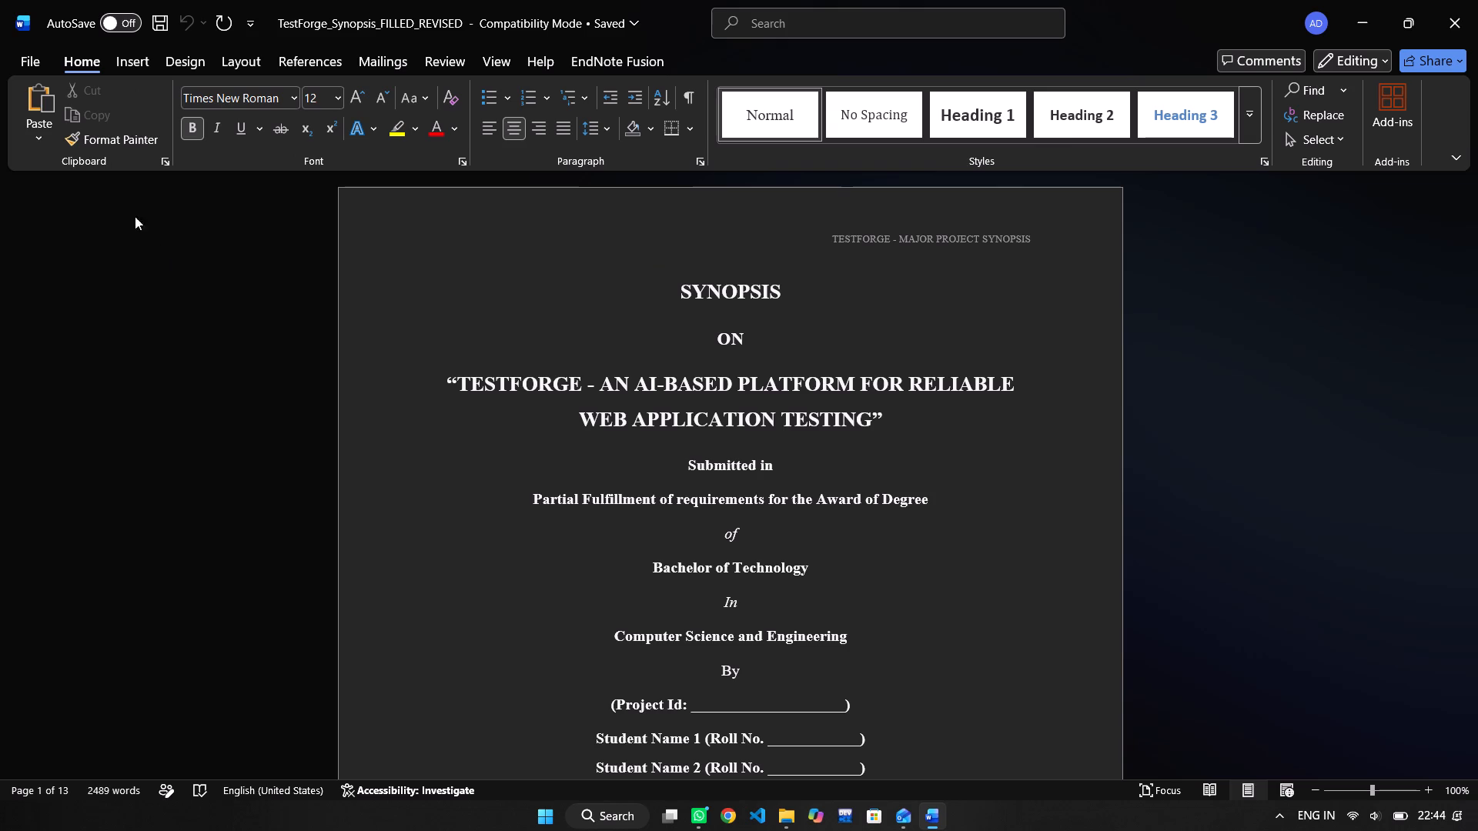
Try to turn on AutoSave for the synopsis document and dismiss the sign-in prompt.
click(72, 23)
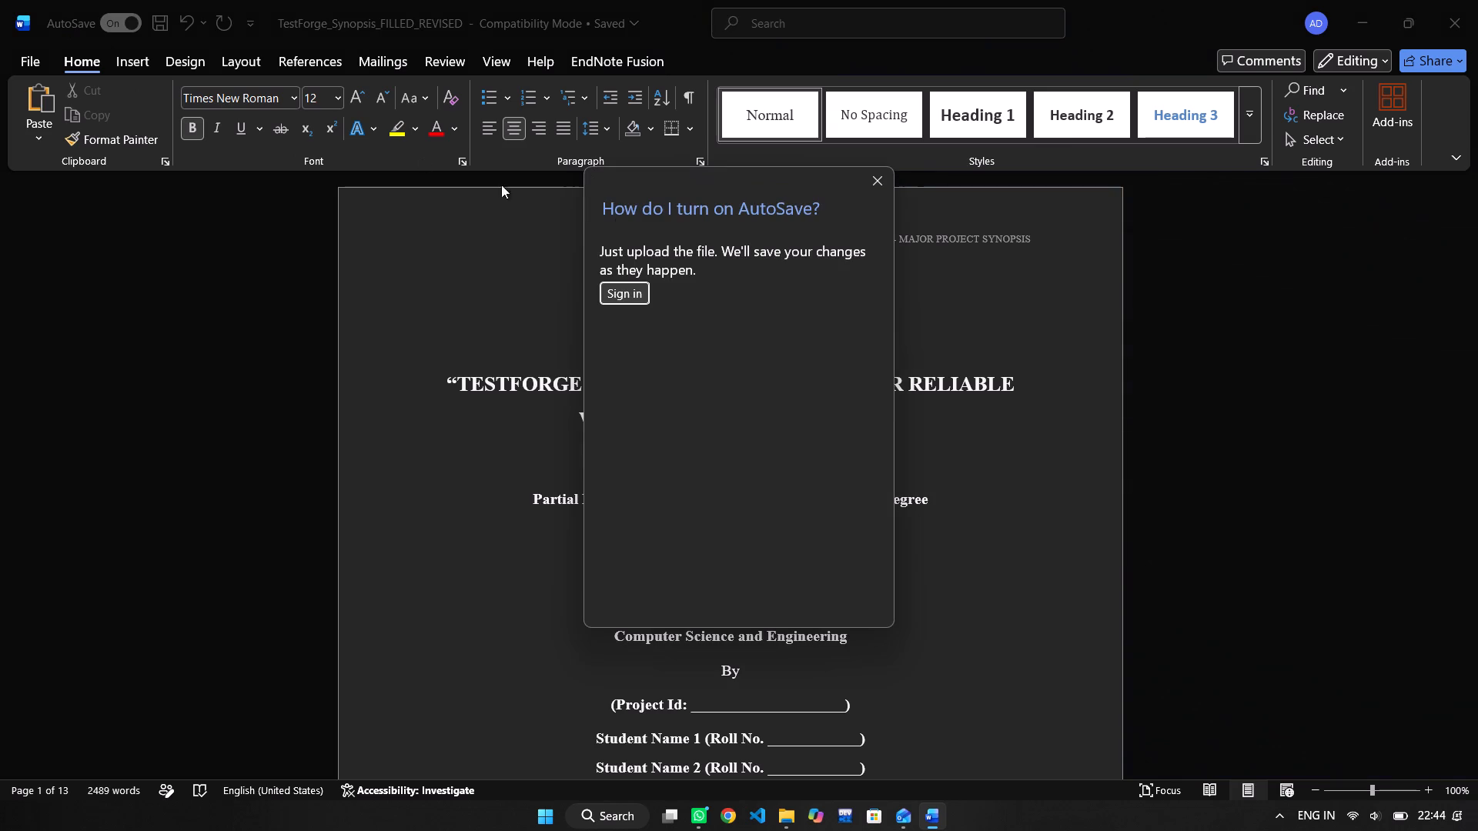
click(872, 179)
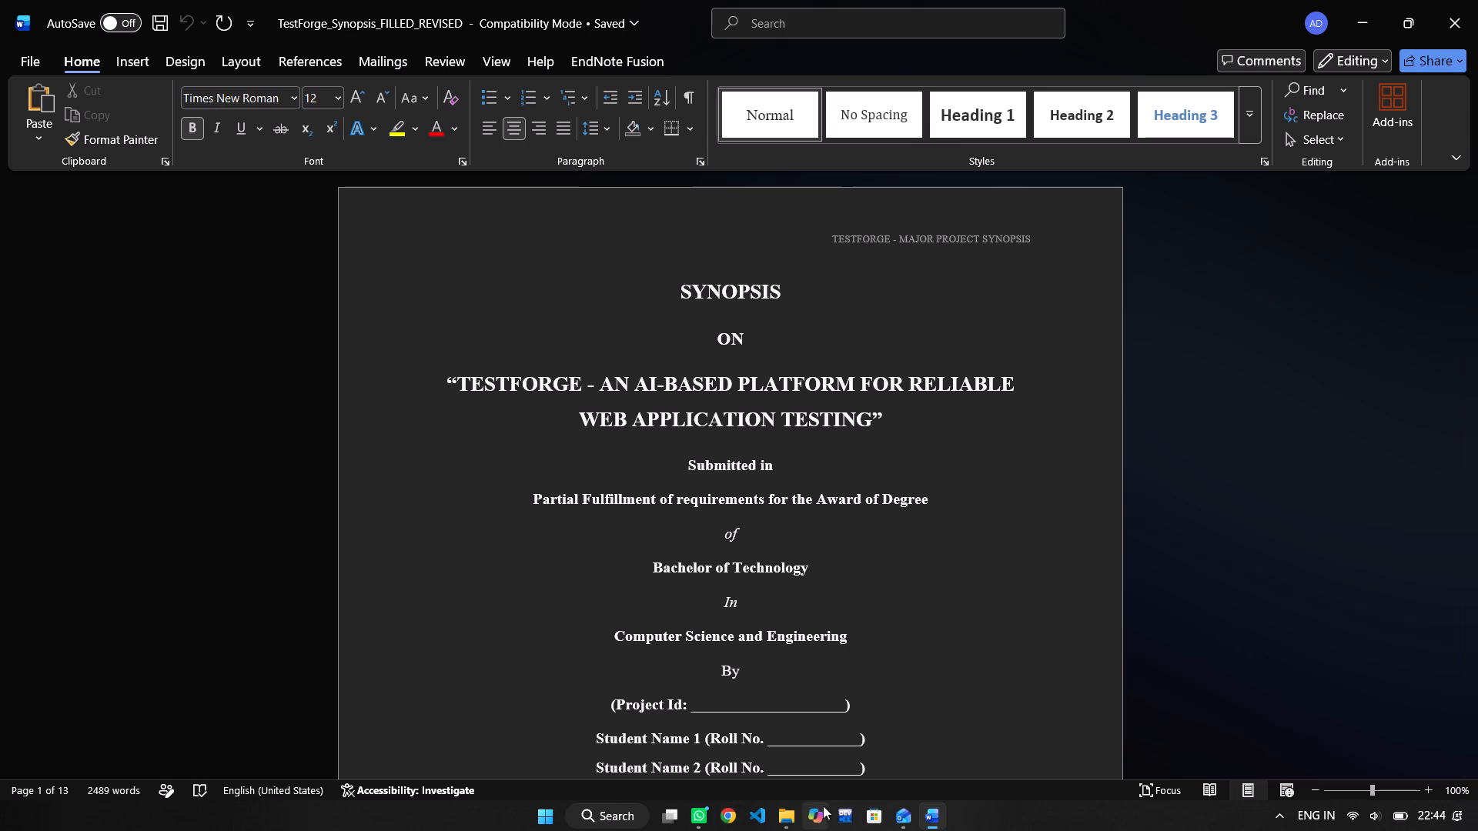
Switch to File Explorer, look through the personal OneDrive's Documents and Attachments folders, and return to the synopsis in Word.
click(787, 817)
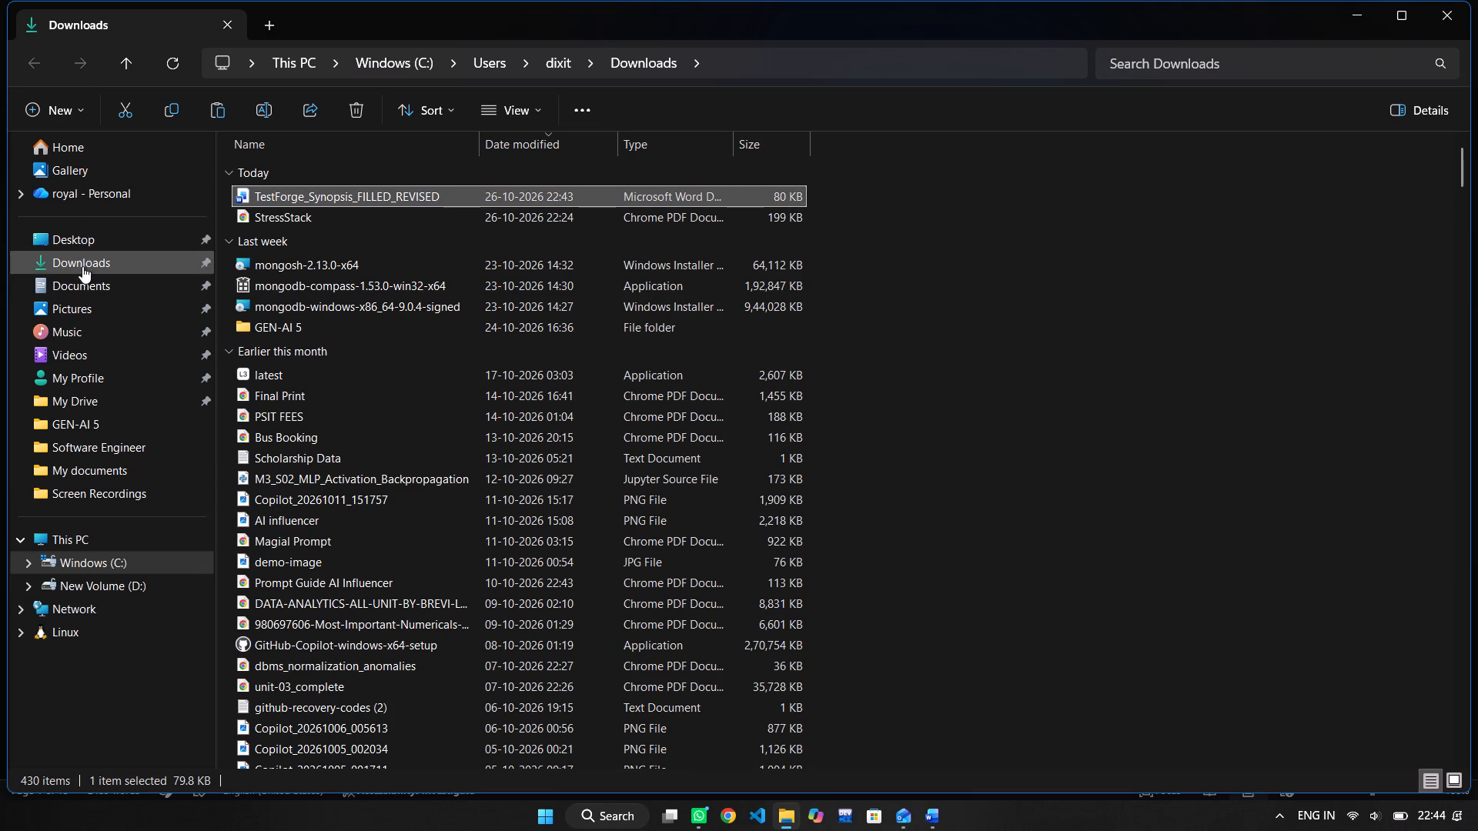
click(82, 271)
click(93, 286)
click(99, 257)
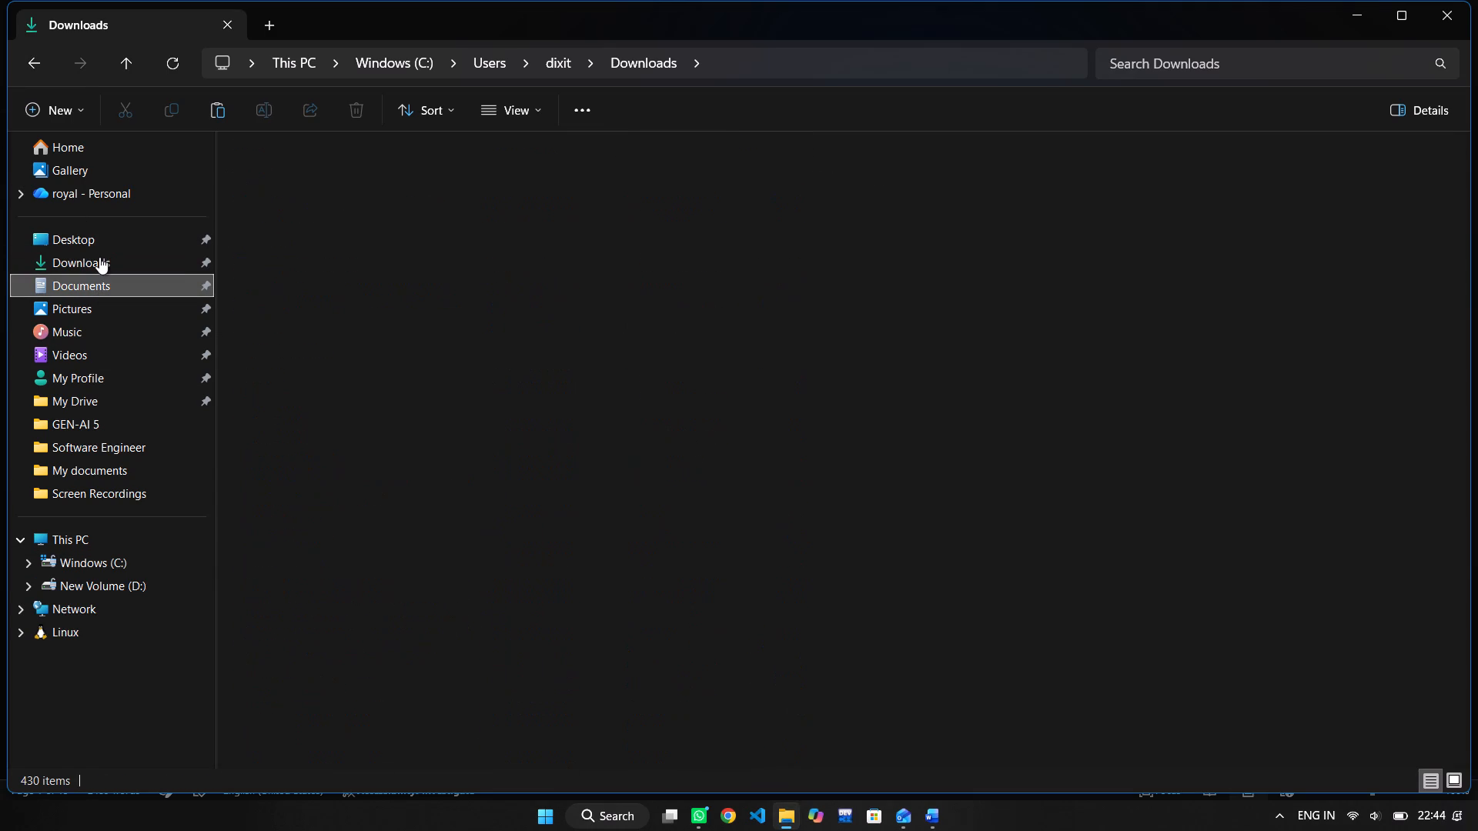
click(118, 186)
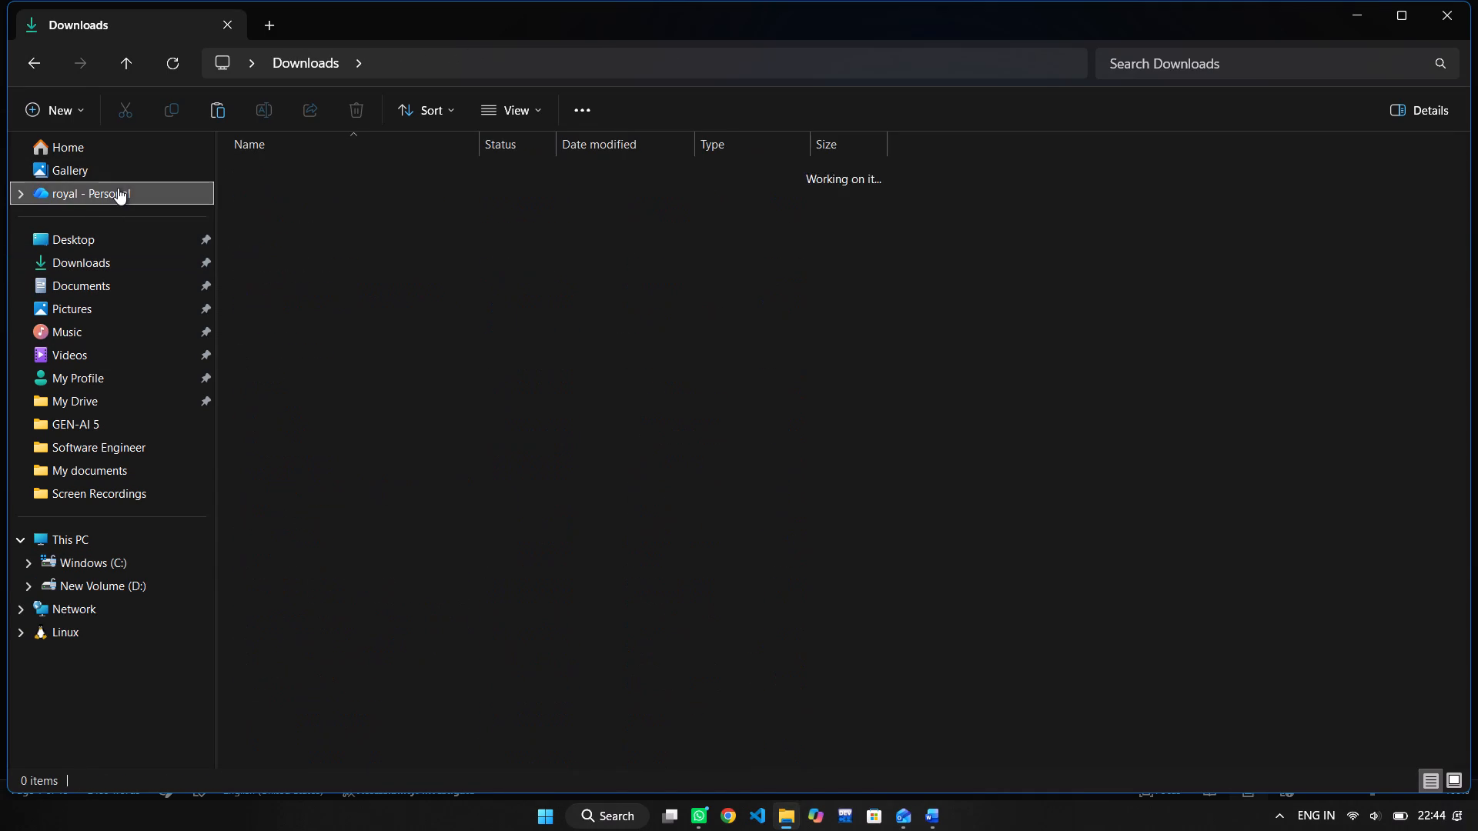
double_click(295, 211)
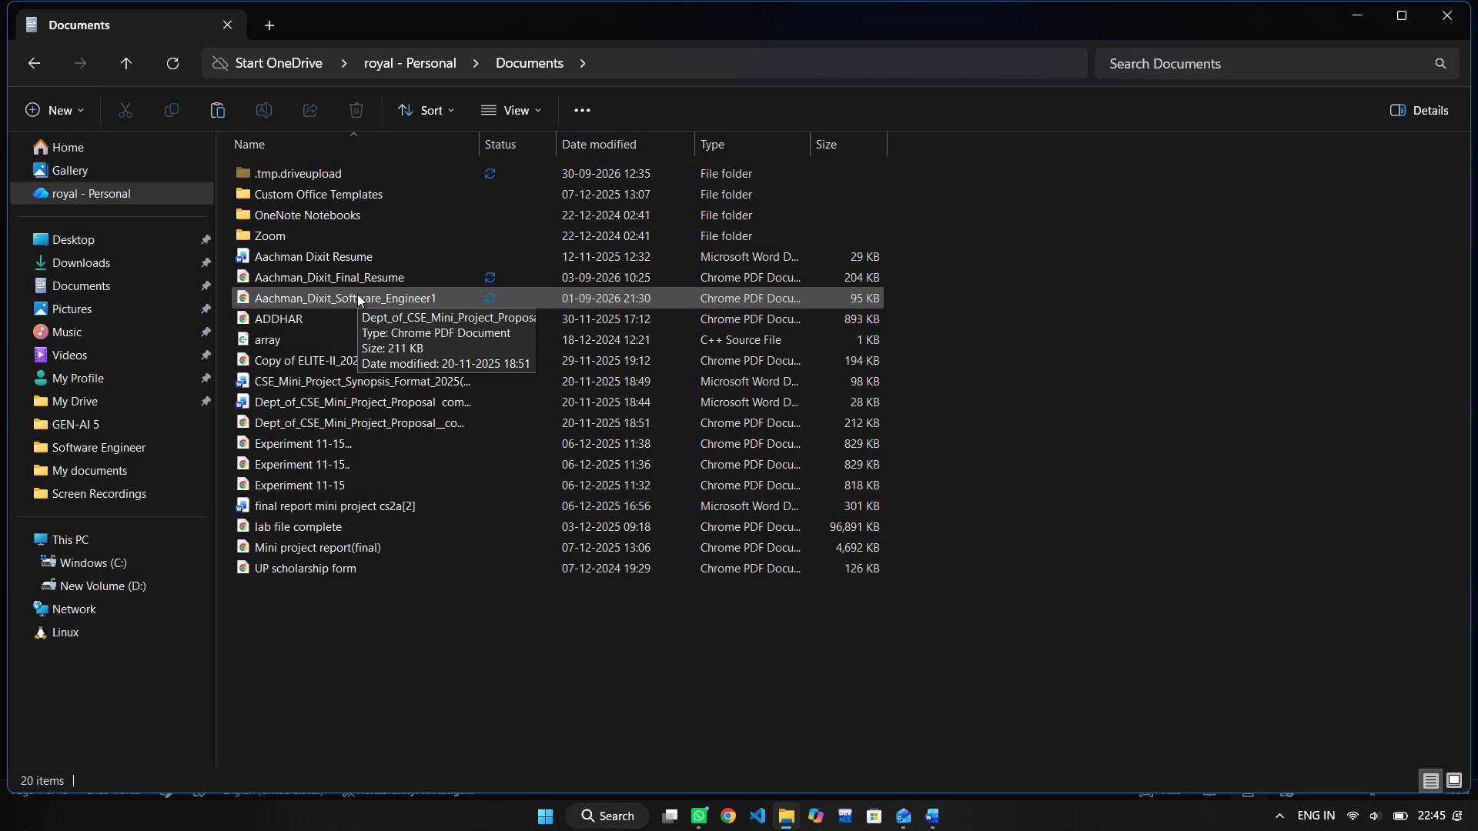
key(alt+Tab)
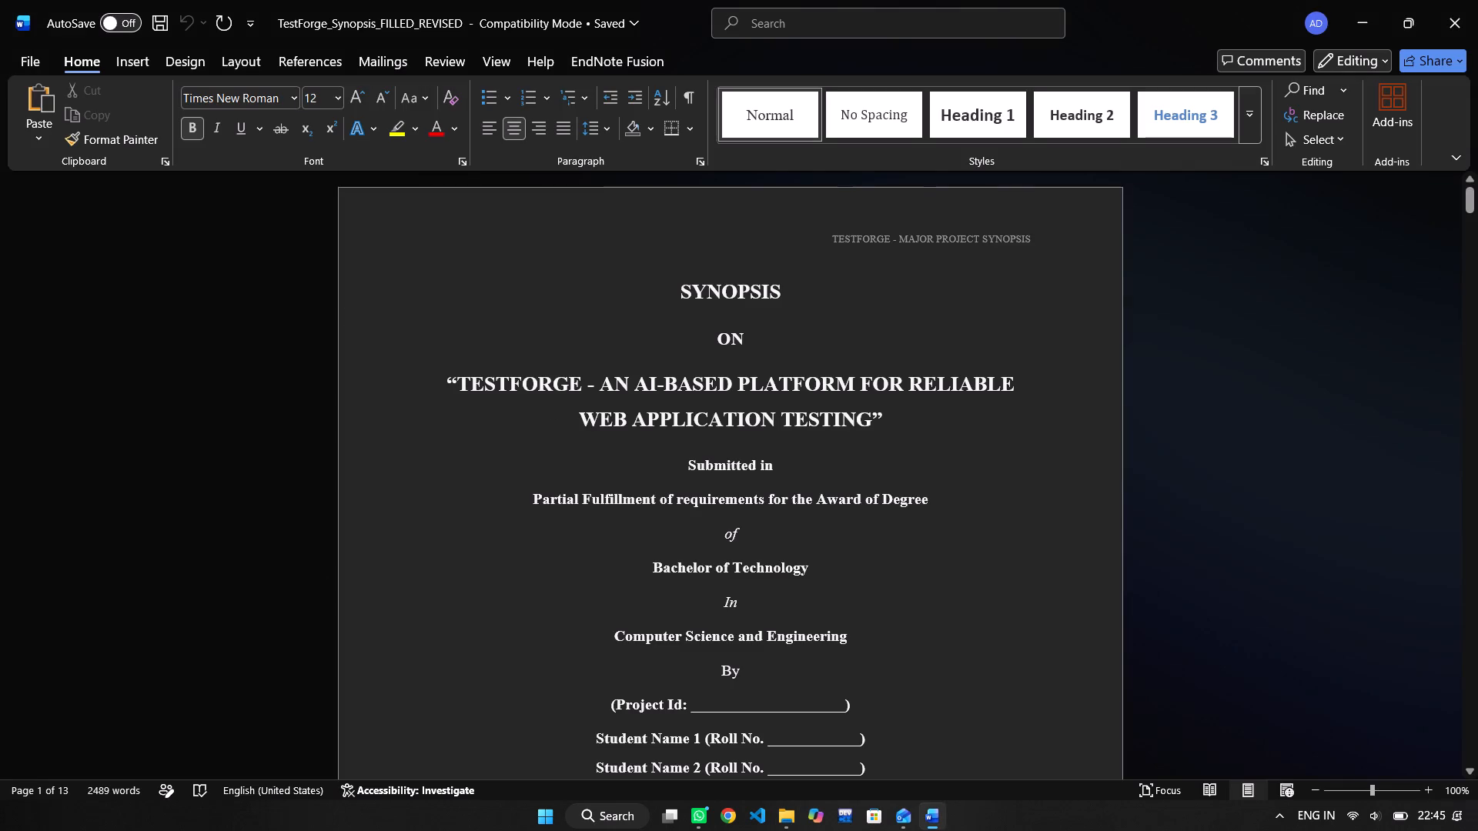
key(alt+Tab)
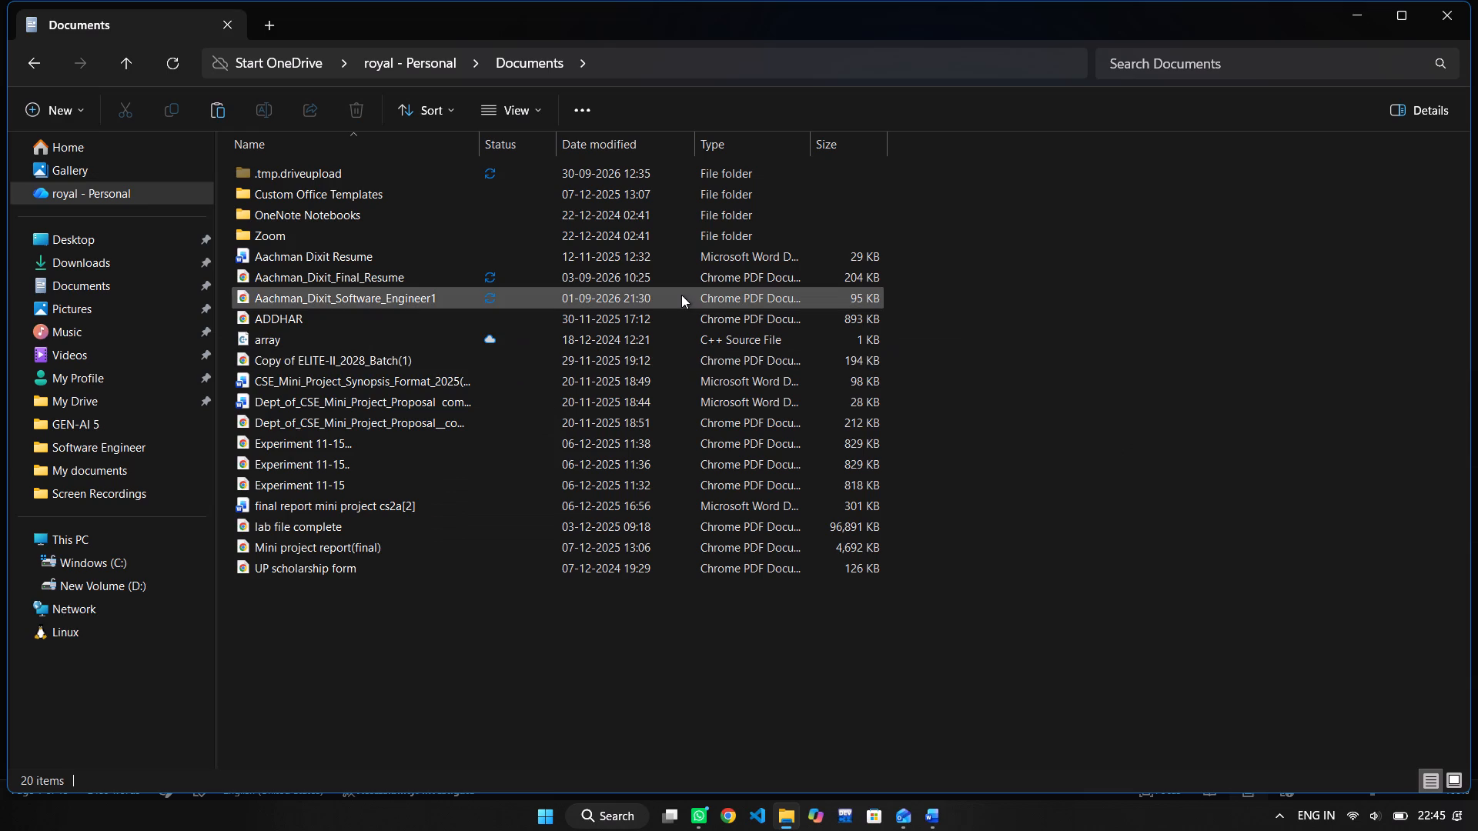
click(29, 63)
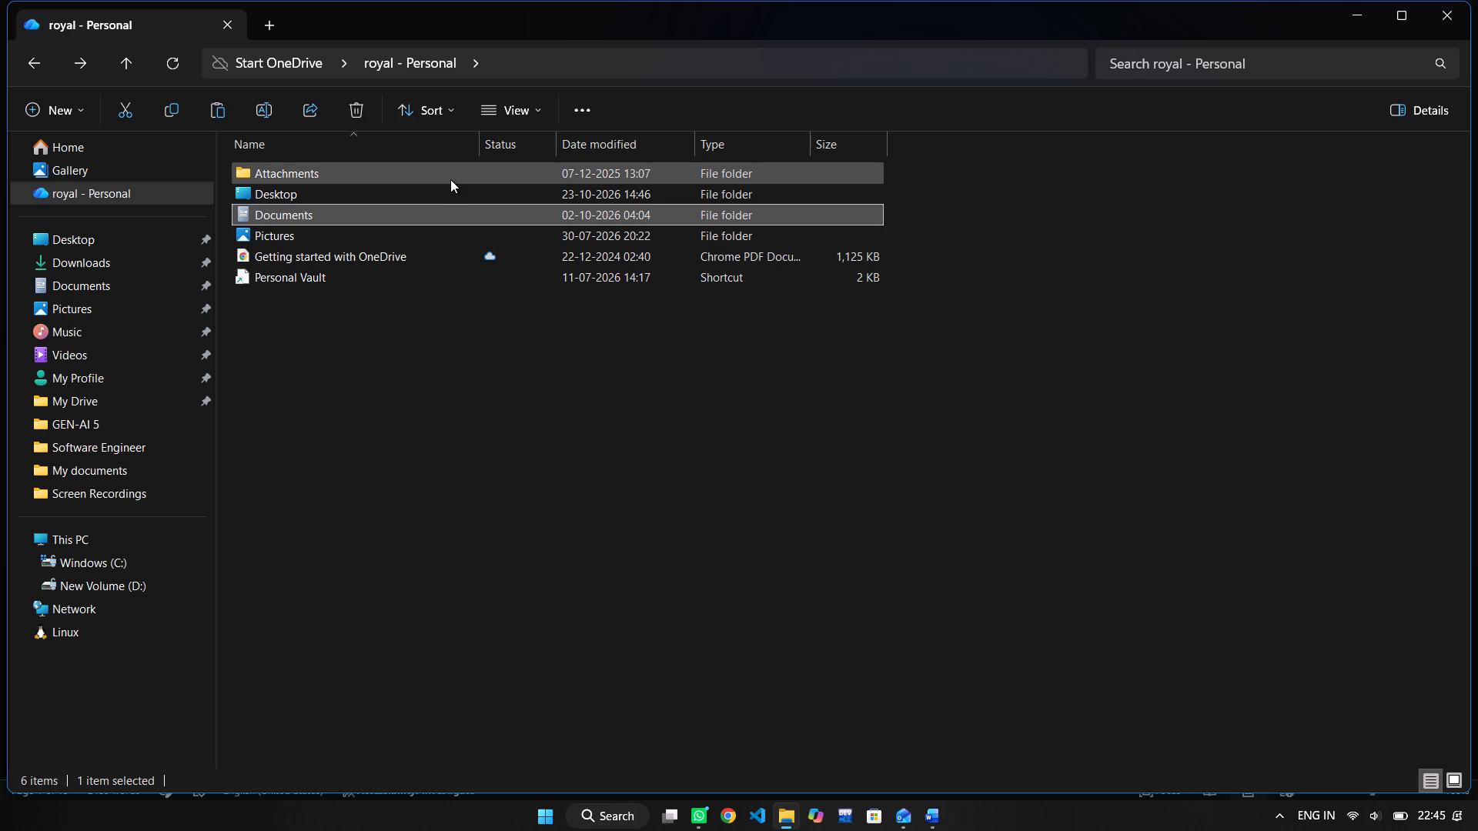
double_click(450, 179)
key(alt+Tab)
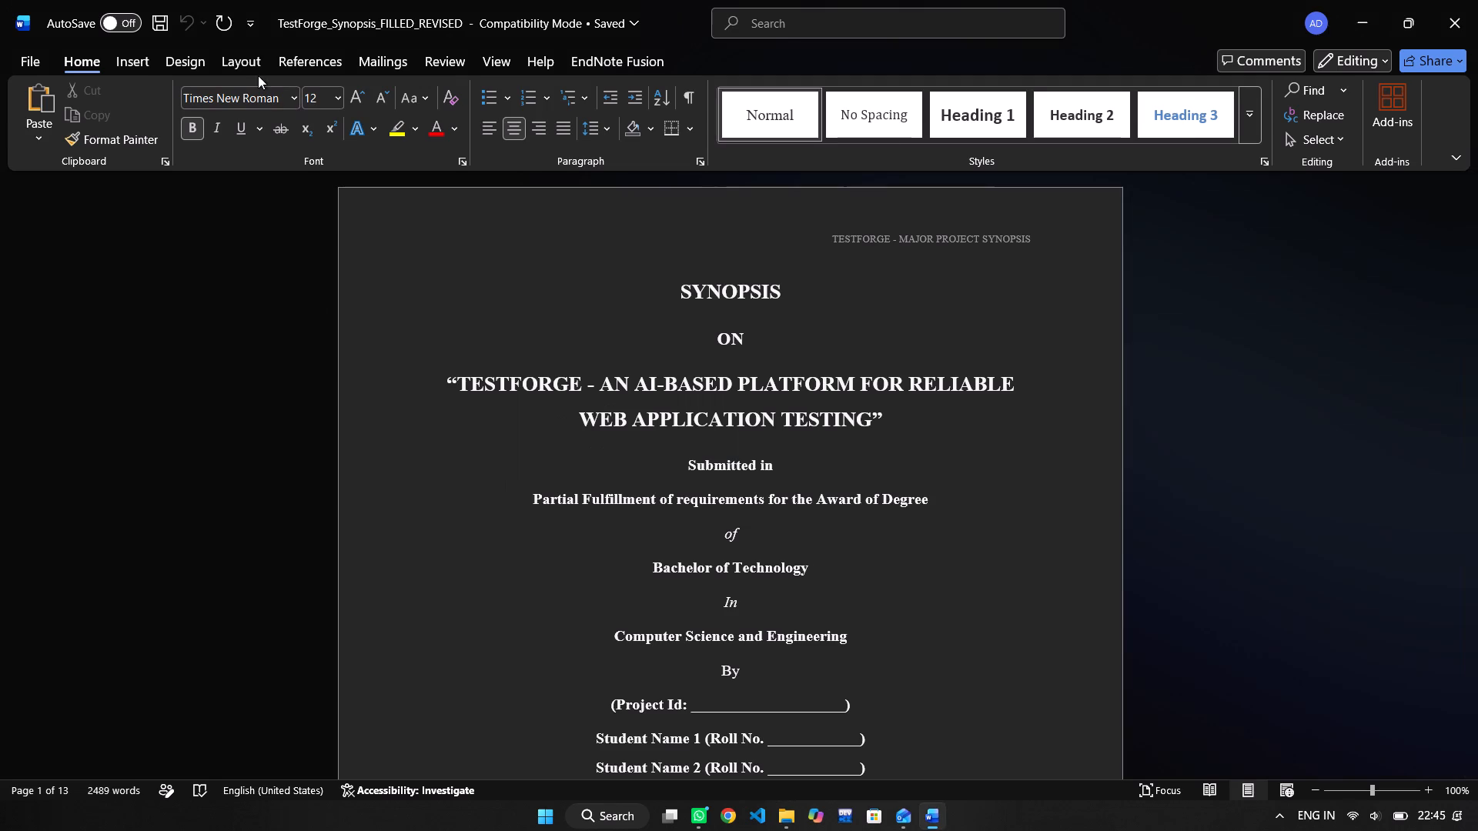
Save the TestForge synopsis document again.
click(153, 15)
click(165, 30)
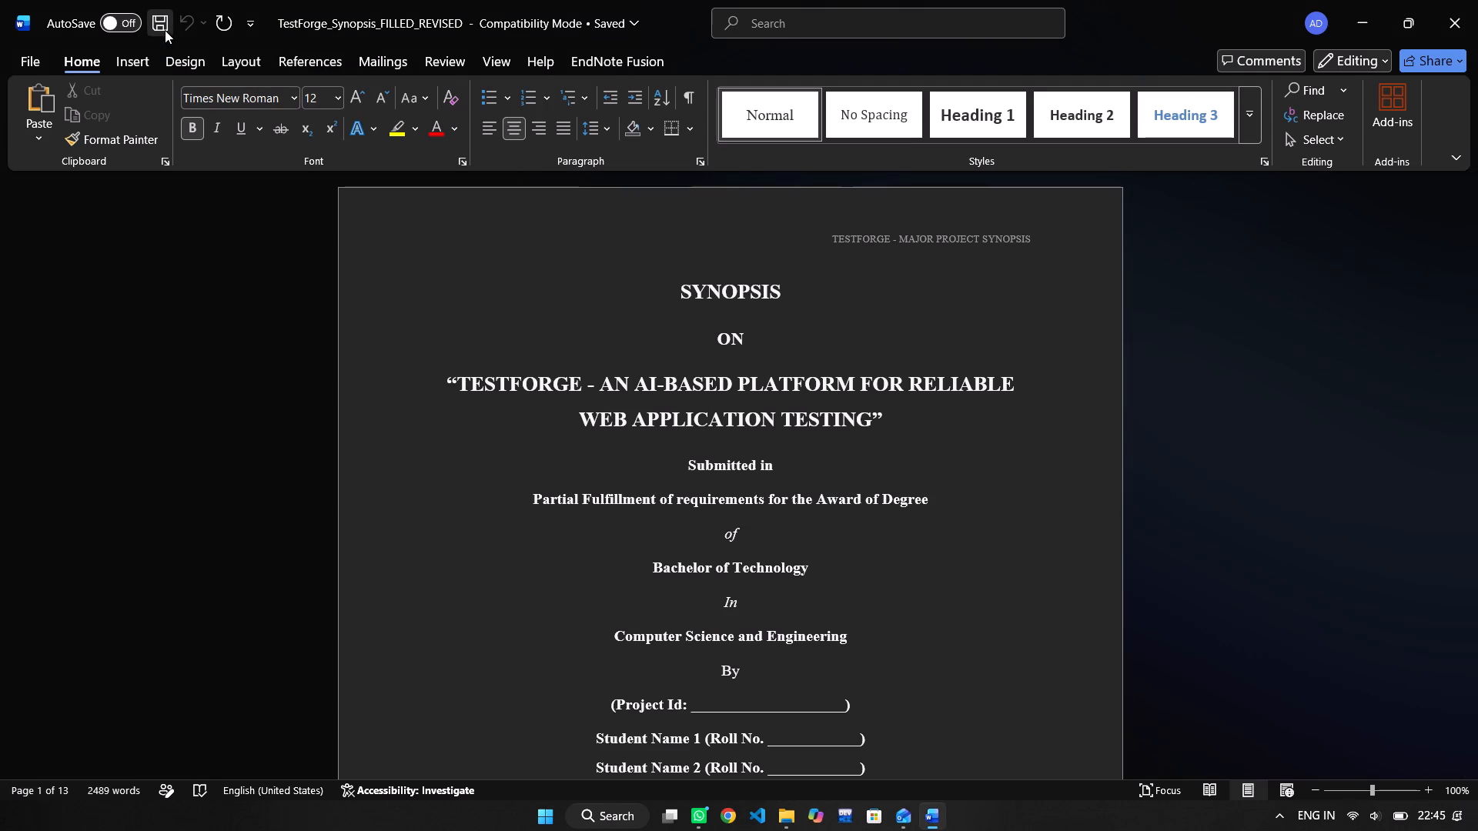
click(165, 29)
Start uploading the document from its file details and sign in with the first account listed under Other Accounts.
click(348, 35)
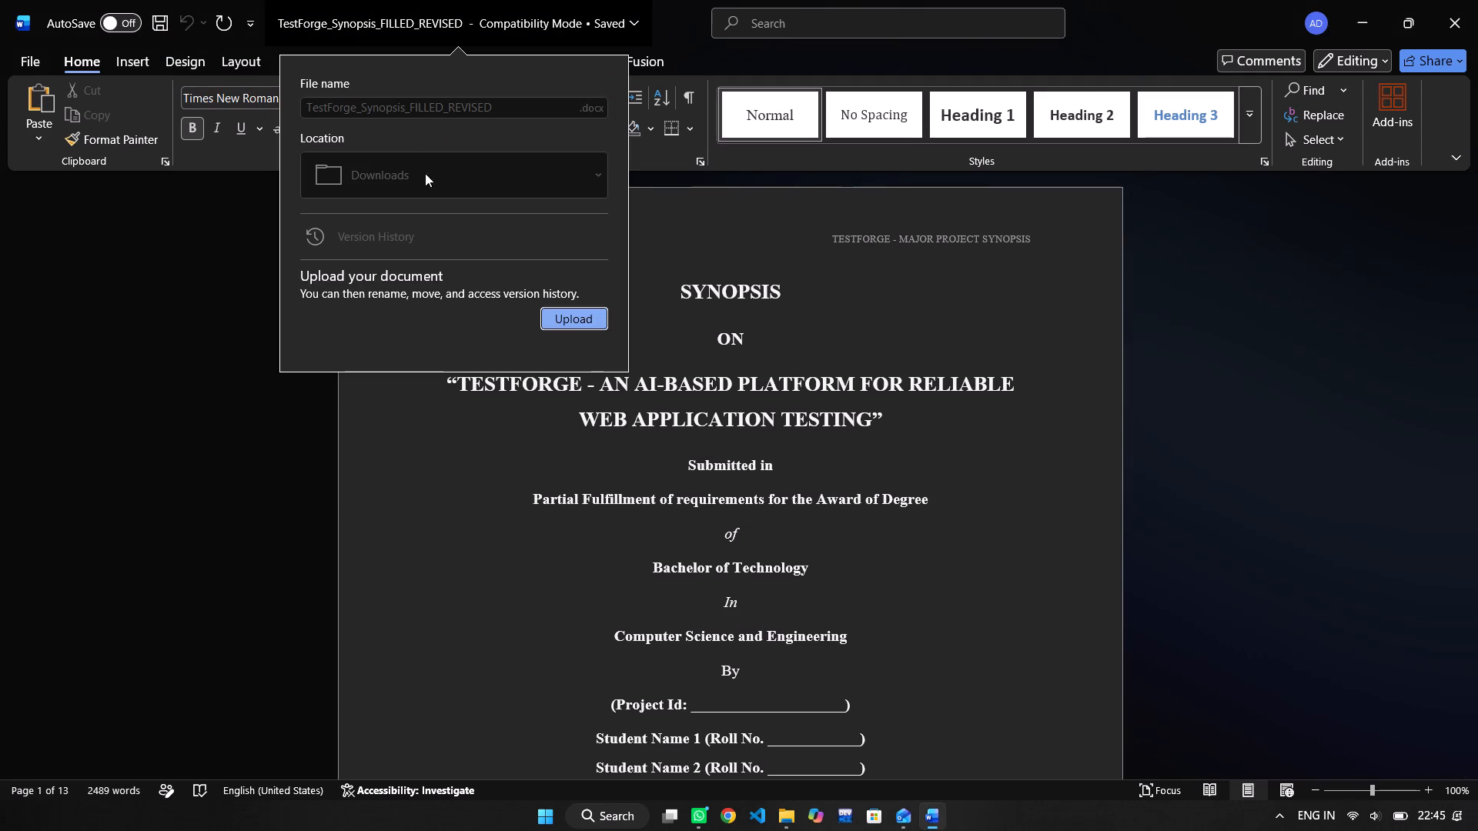
click(552, 328)
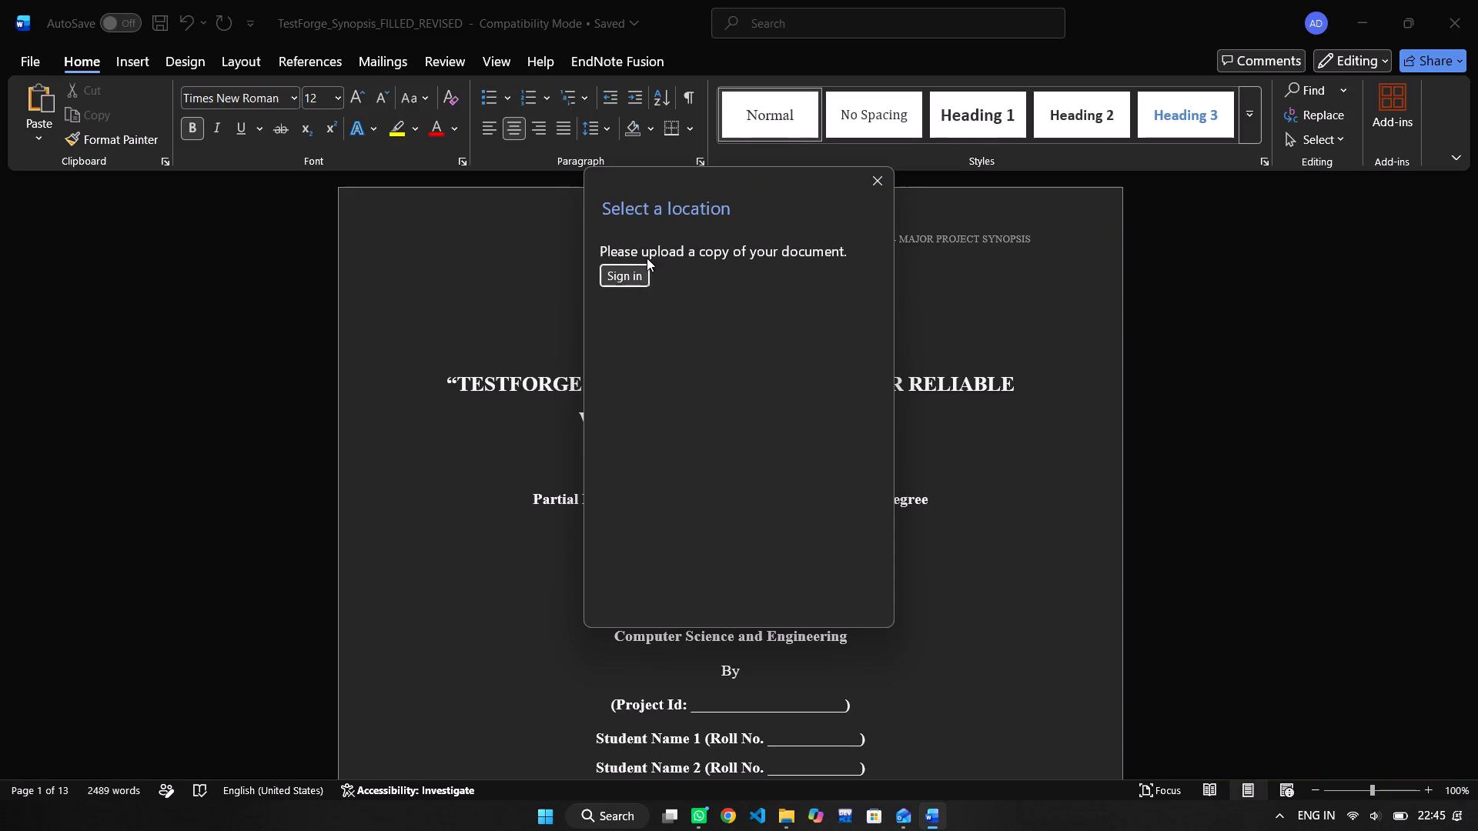
click(631, 271)
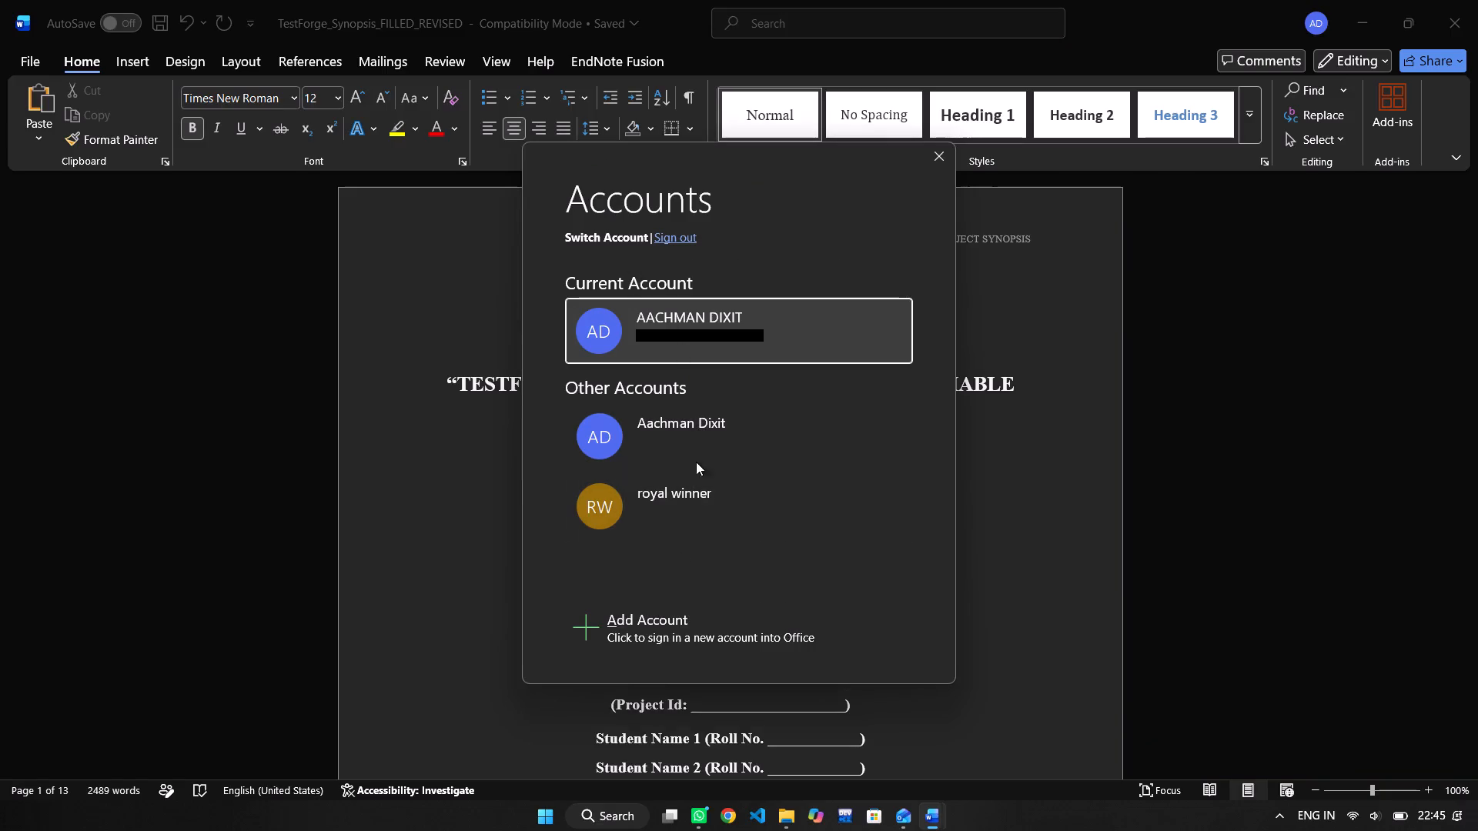
click(707, 430)
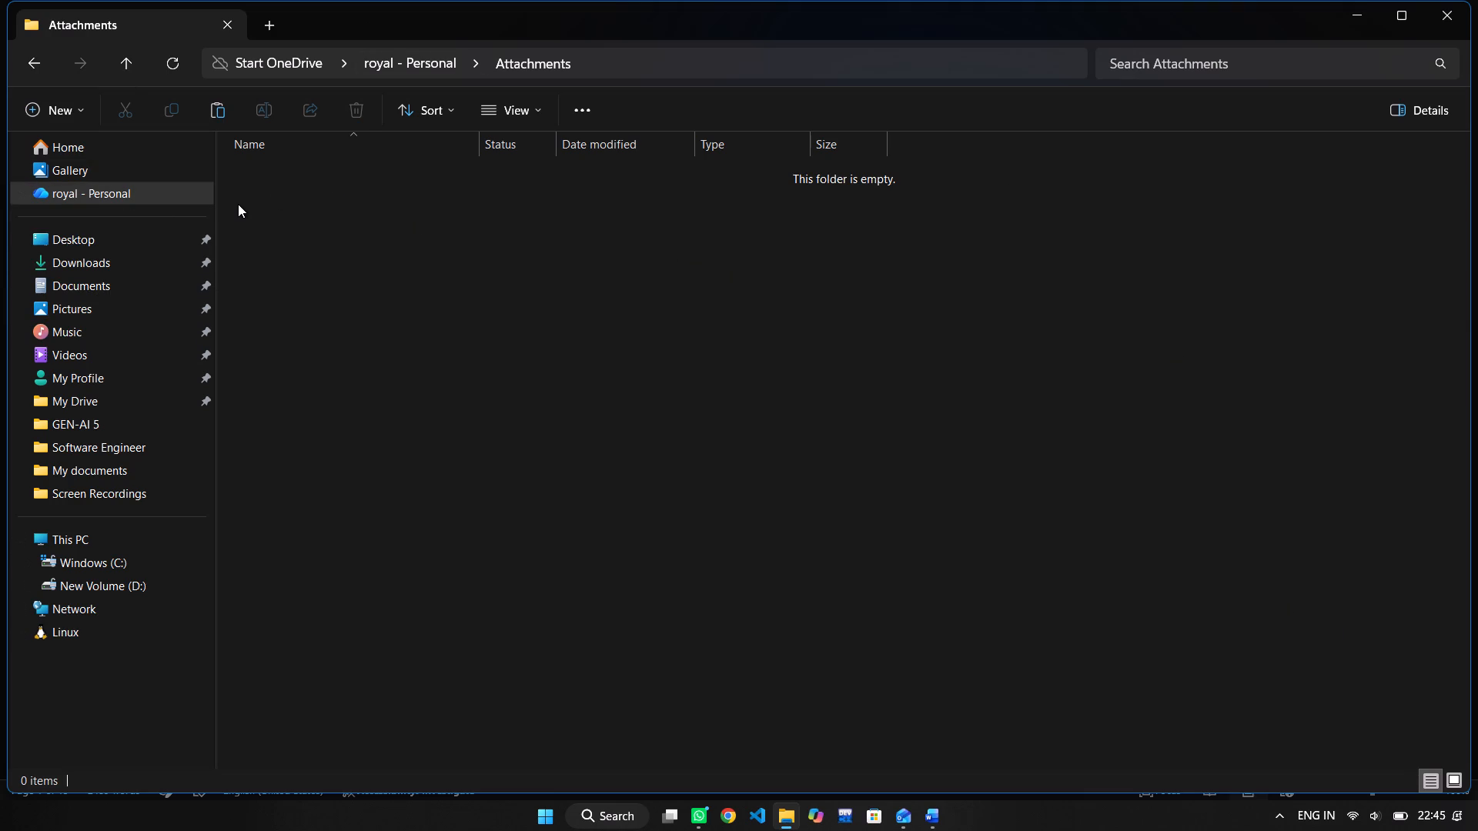
Check the personal OneDrive's Documents folder in File Explorer and close the window.
click(129, 187)
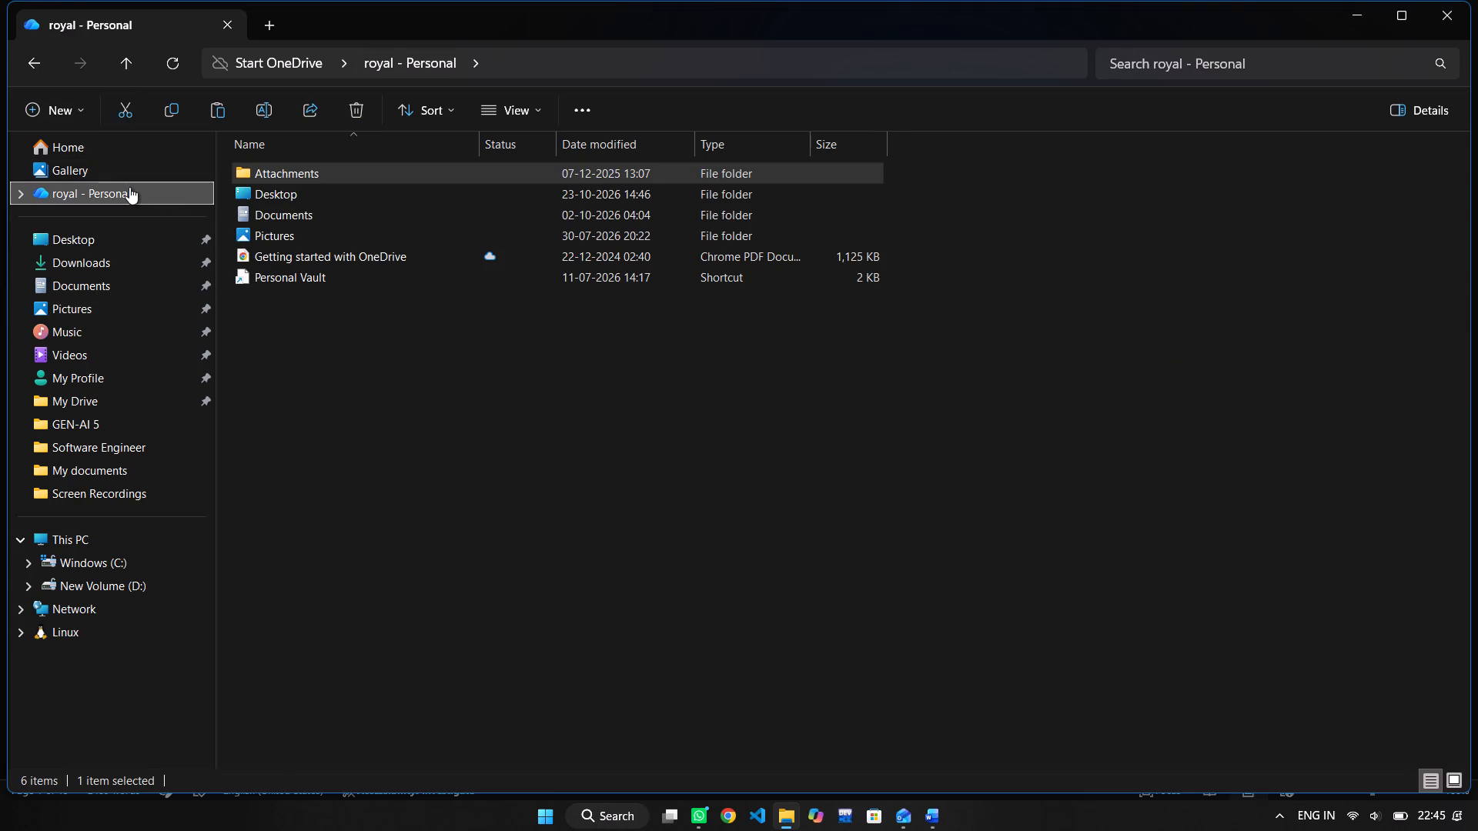
click(90, 193)
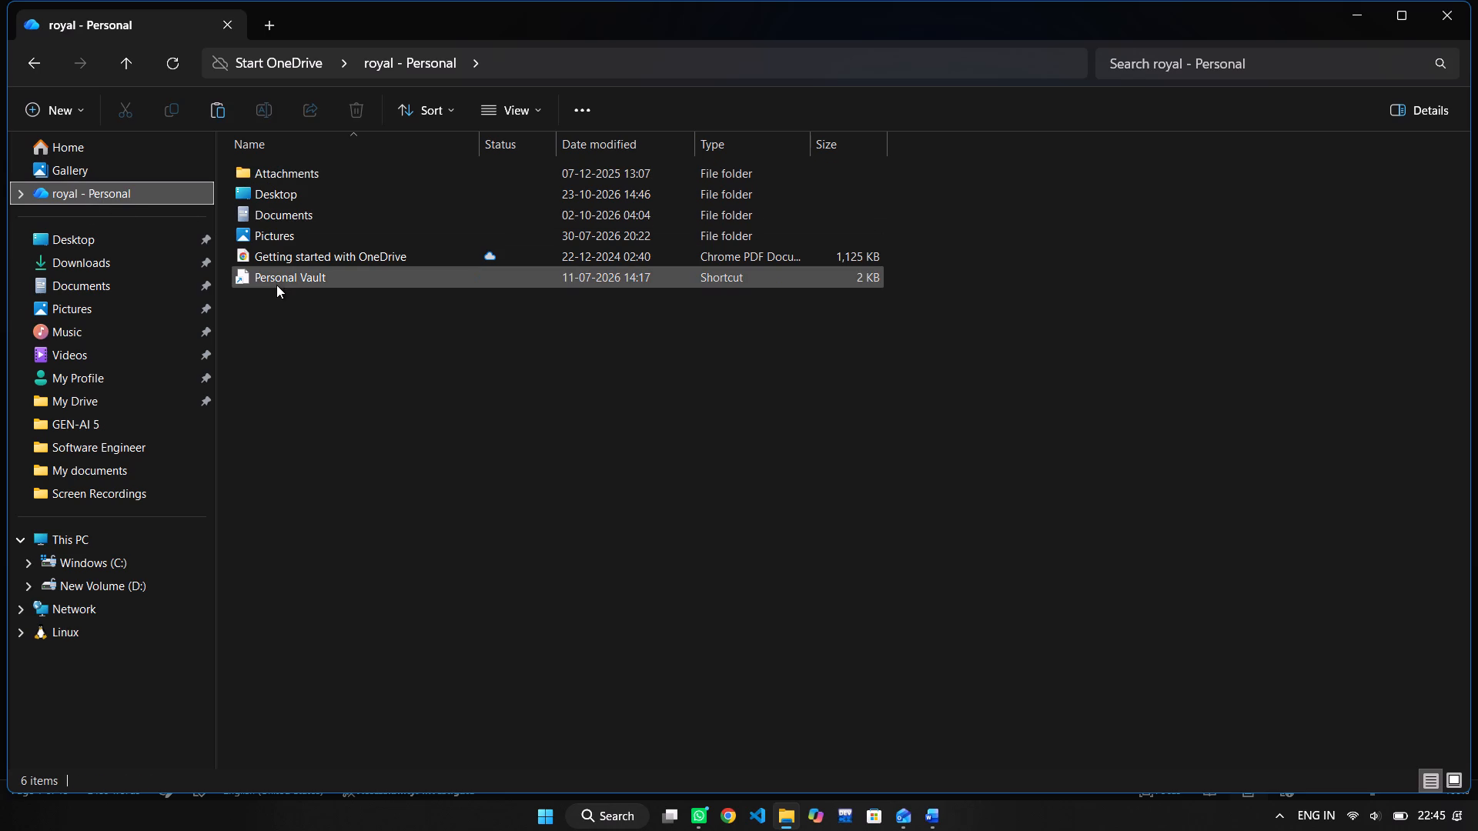
double_click(305, 219)
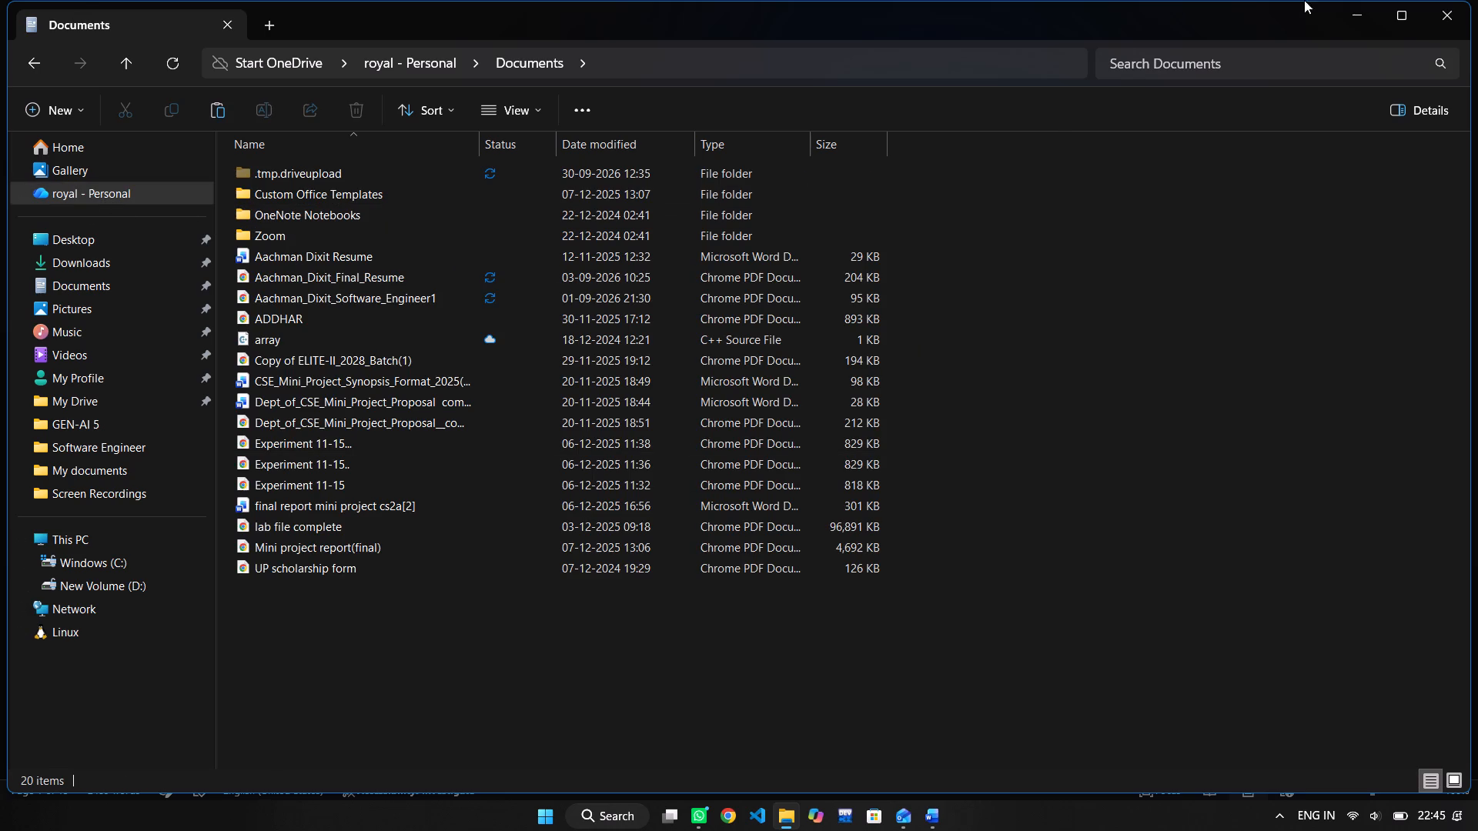
click(1450, 14)
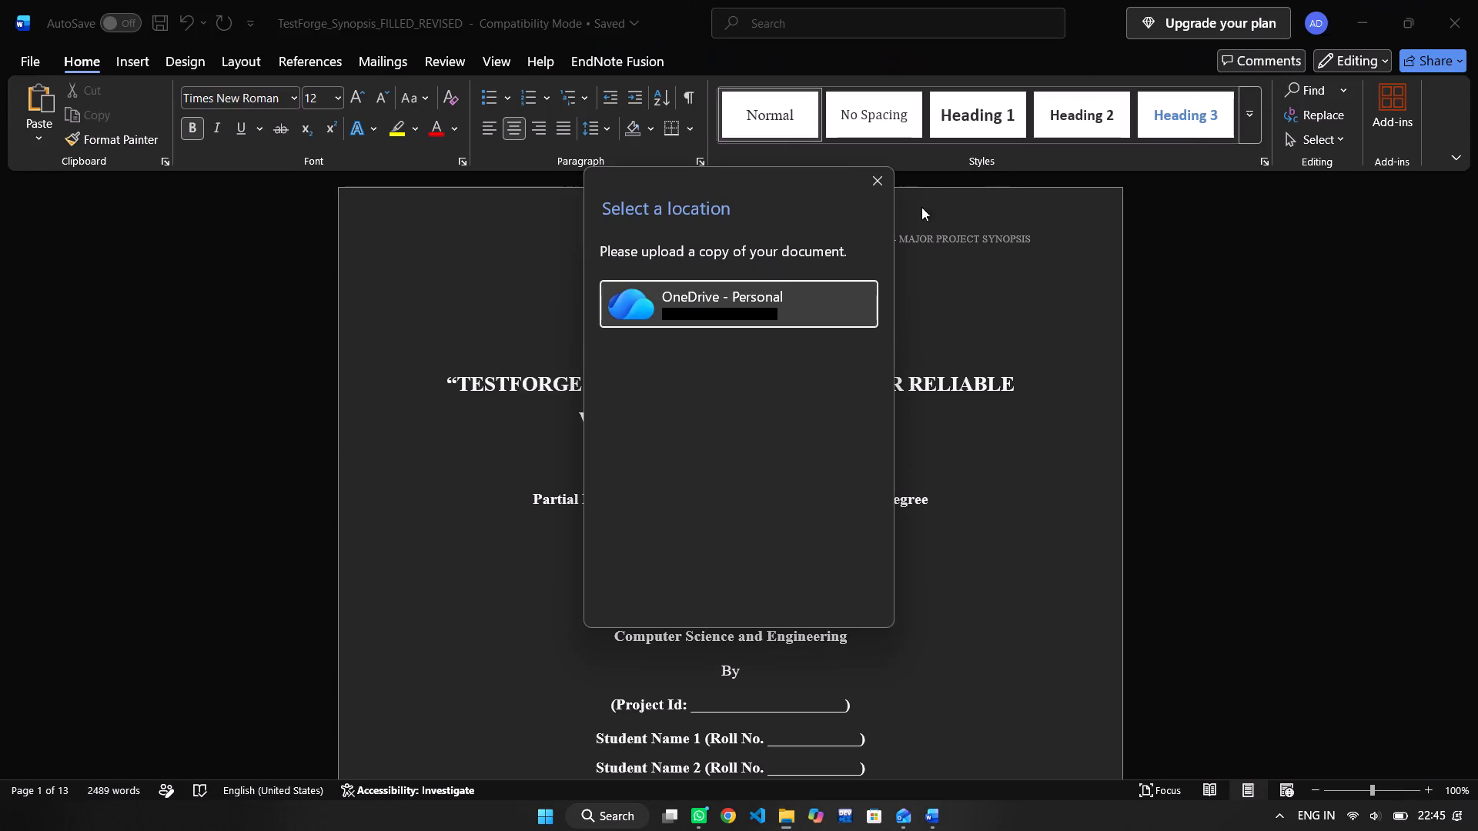
Upload a copy of the synopsis to OneDrive - Personal, dismiss the automatic saving tip and save the document.
click(715, 307)
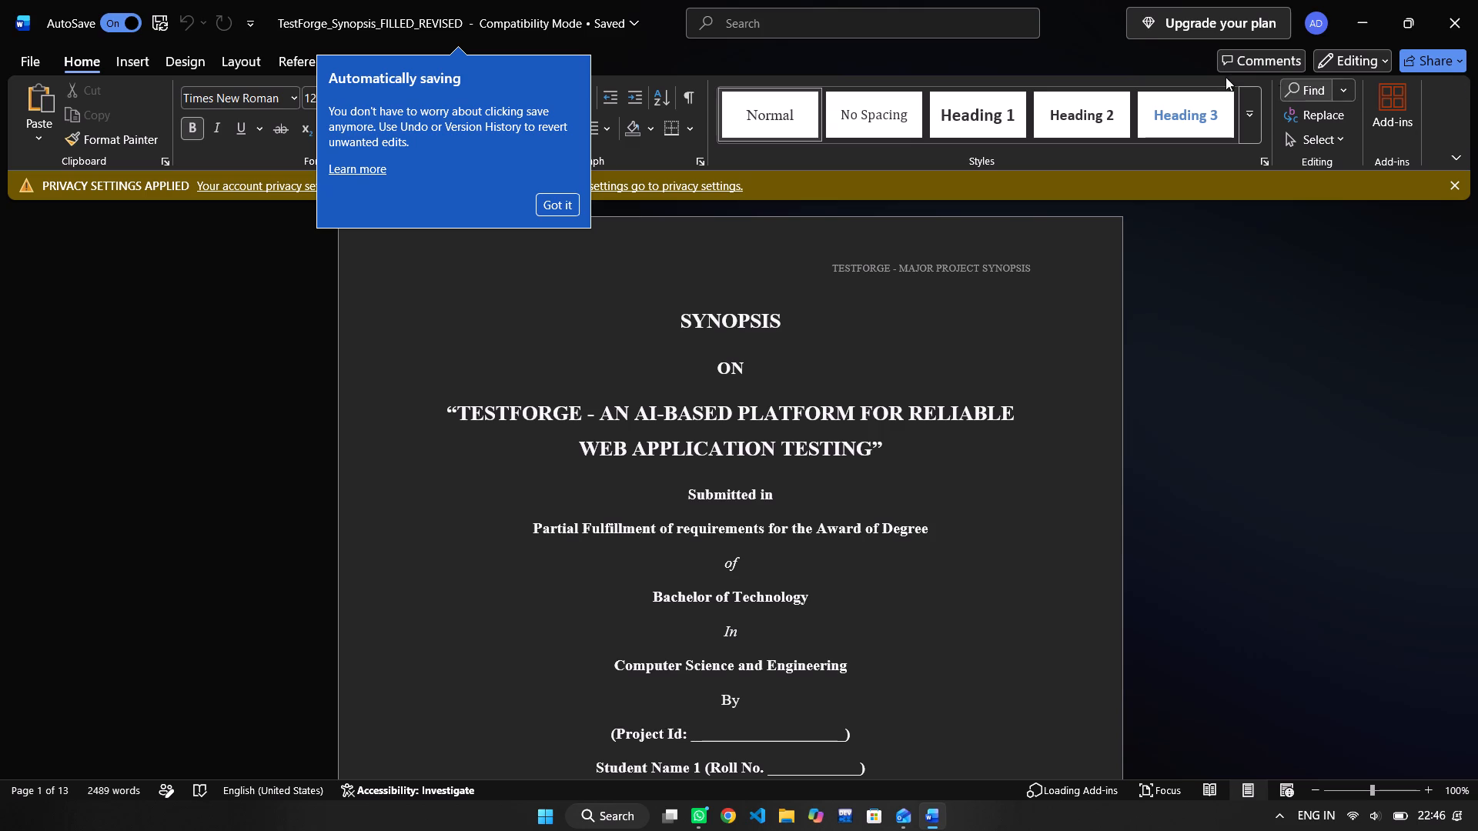
click(547, 199)
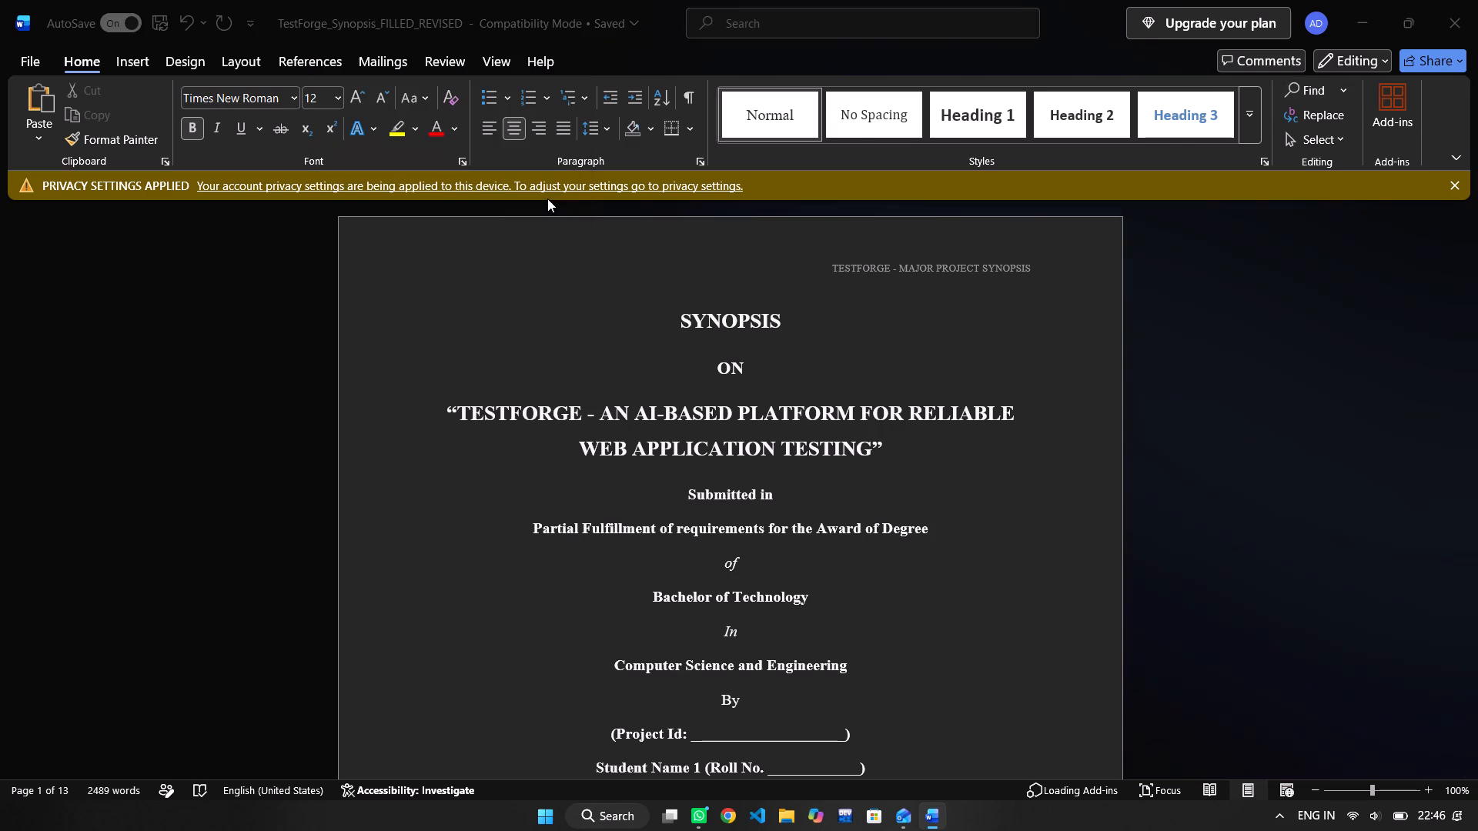
click(166, 22)
Check the uploaded document's file name and storage location details.
click(446, 22)
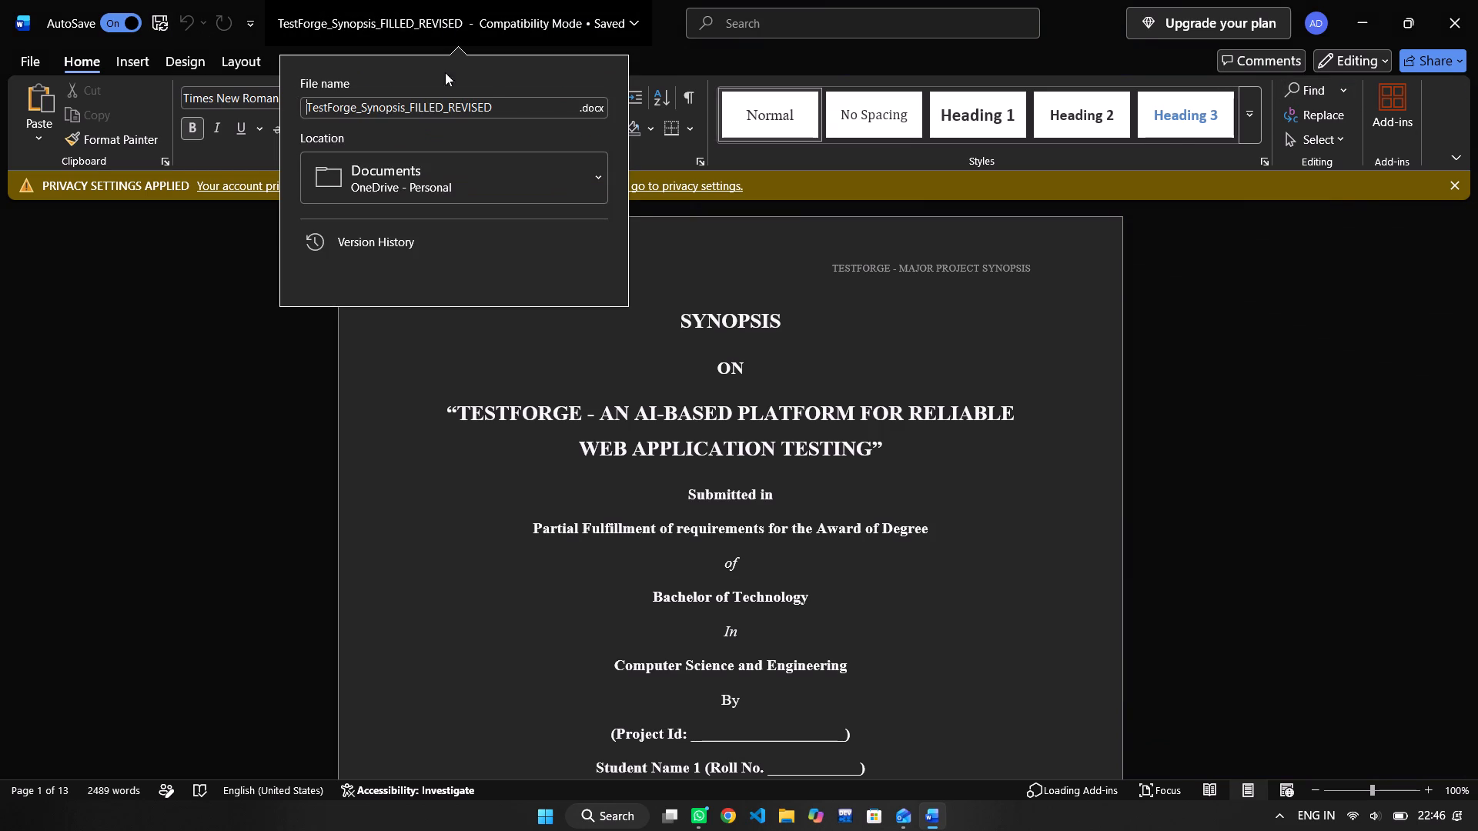
click(584, 188)
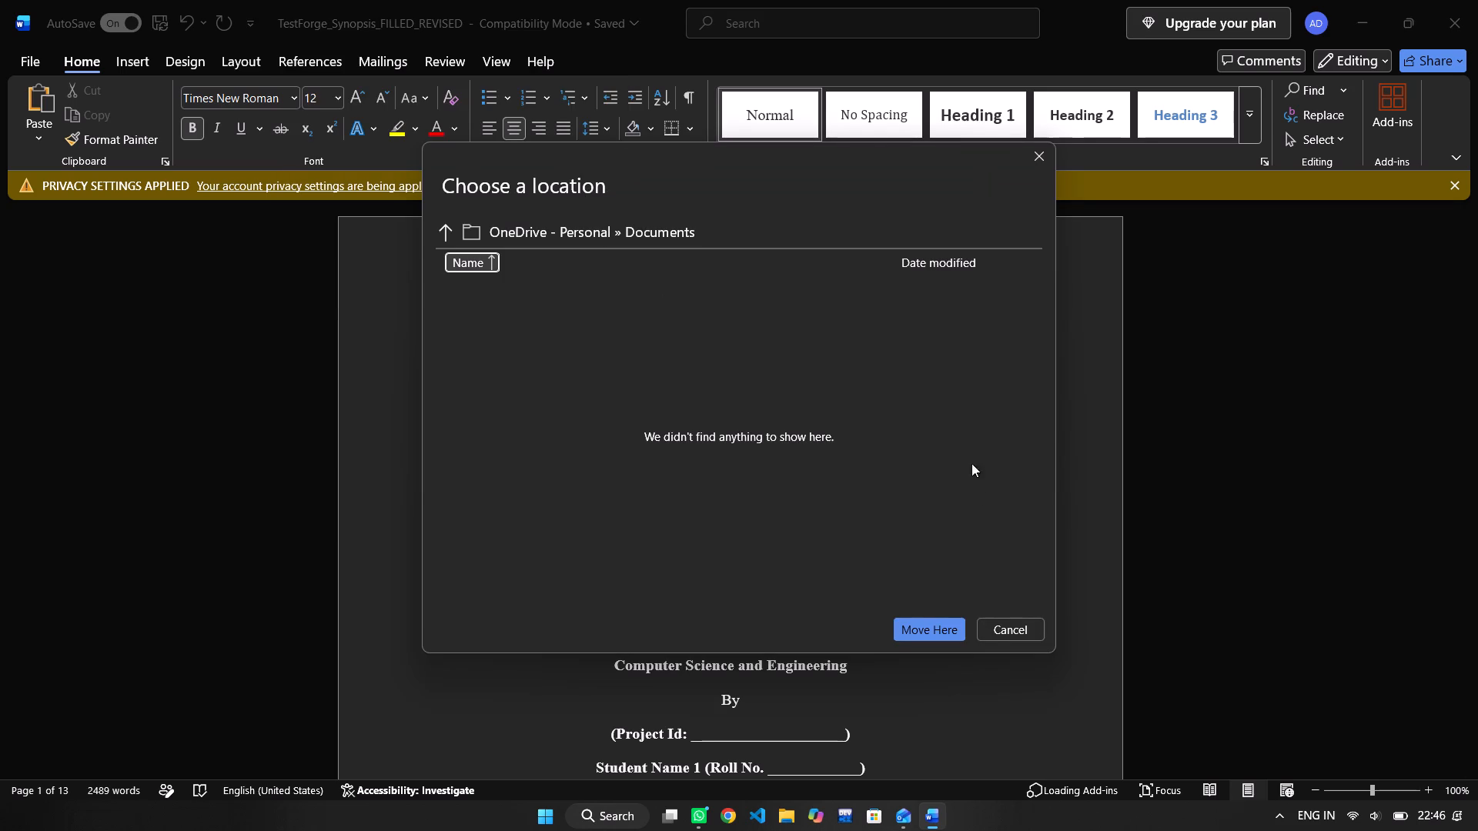
Close the location chooser without moving the synopsis and recheck the document's file name and storage location details.
click(1043, 161)
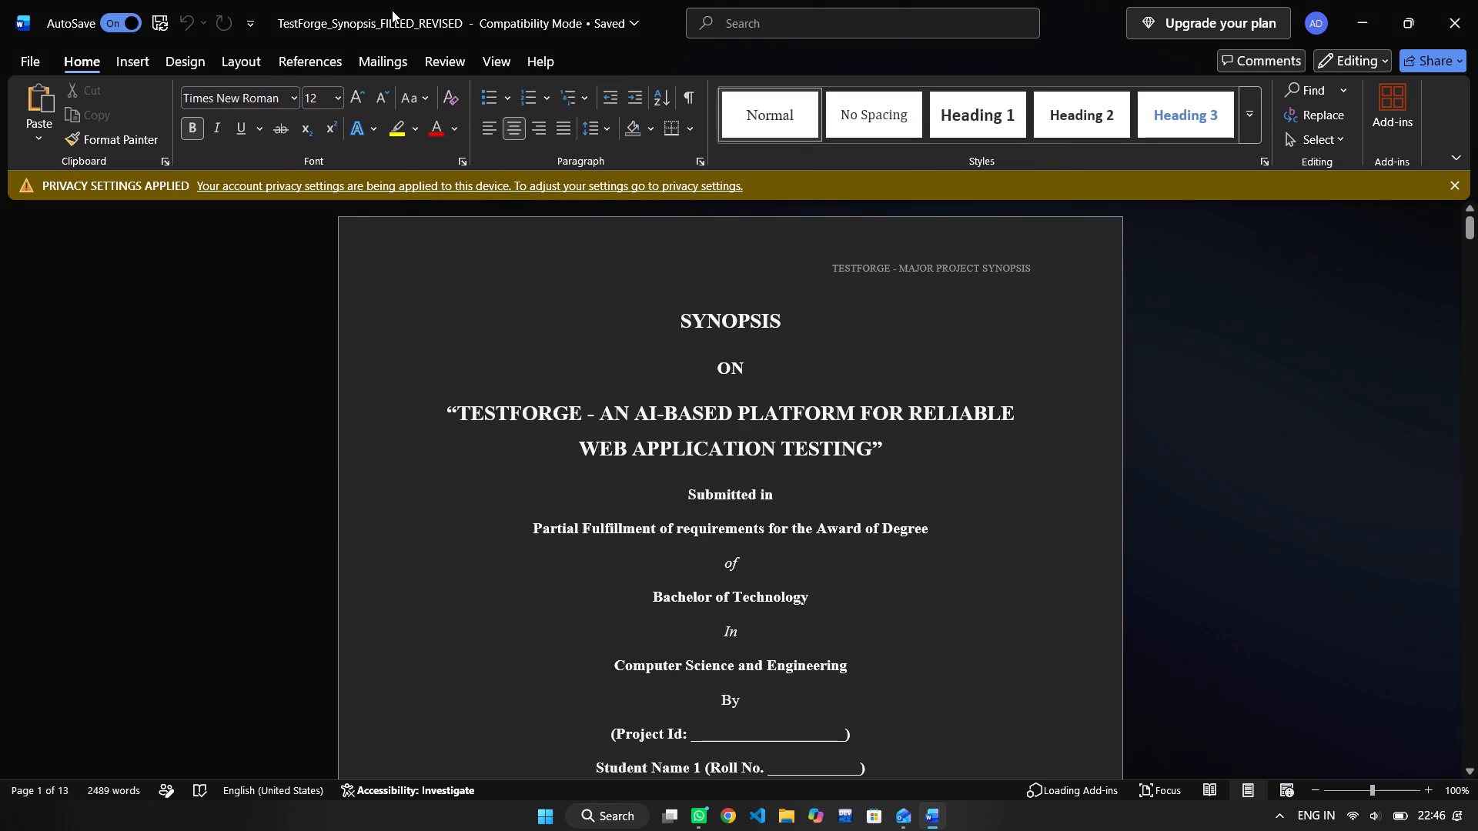
click(395, 11)
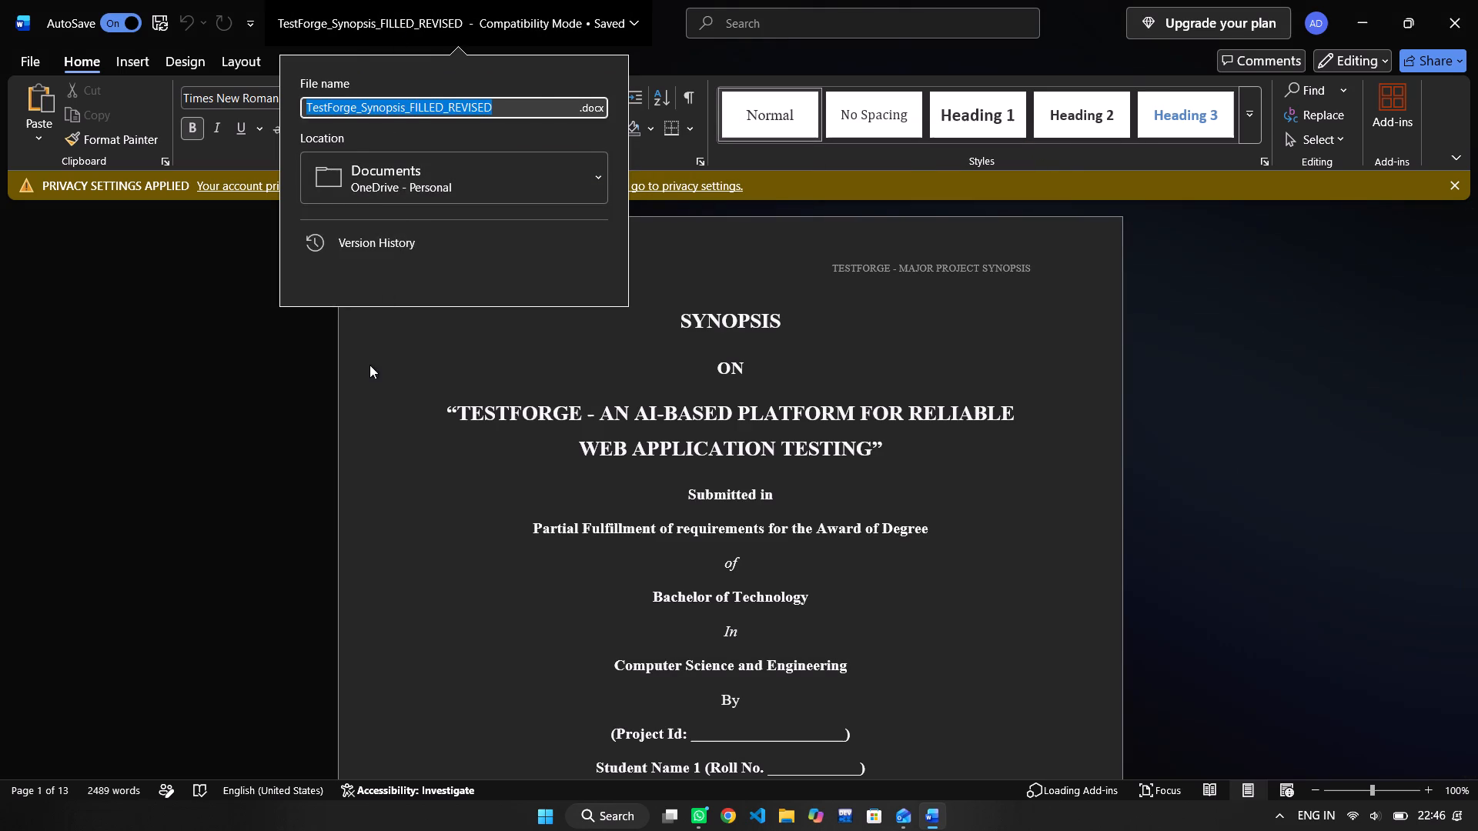
click(369, 368)
Switch to File Explorer, check the personal OneDrive's Documents folder for the uploaded synopsis, and return to the Word document.
key(alt+Tab)
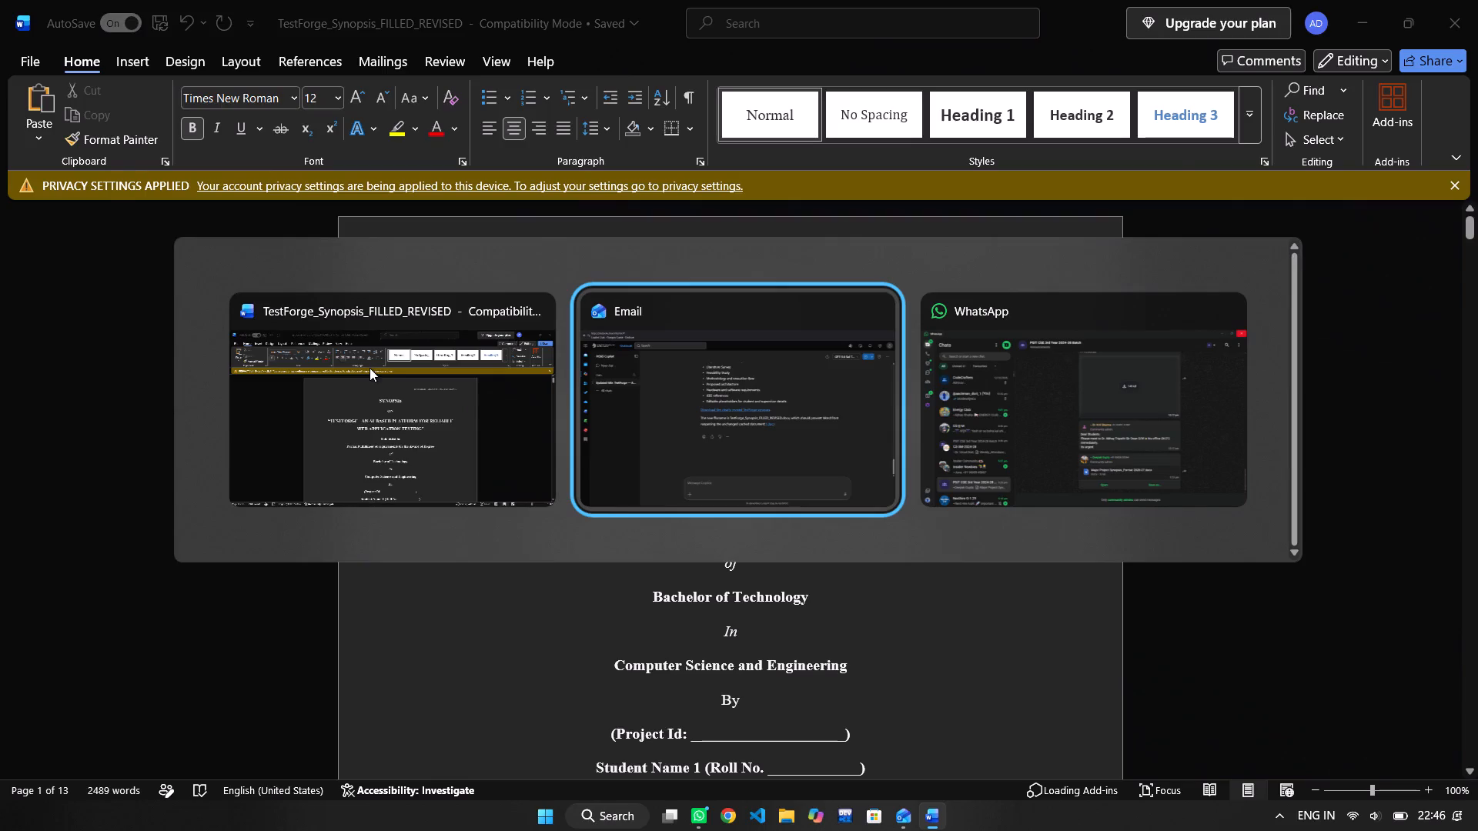
scroll(704, 445, down, 2)
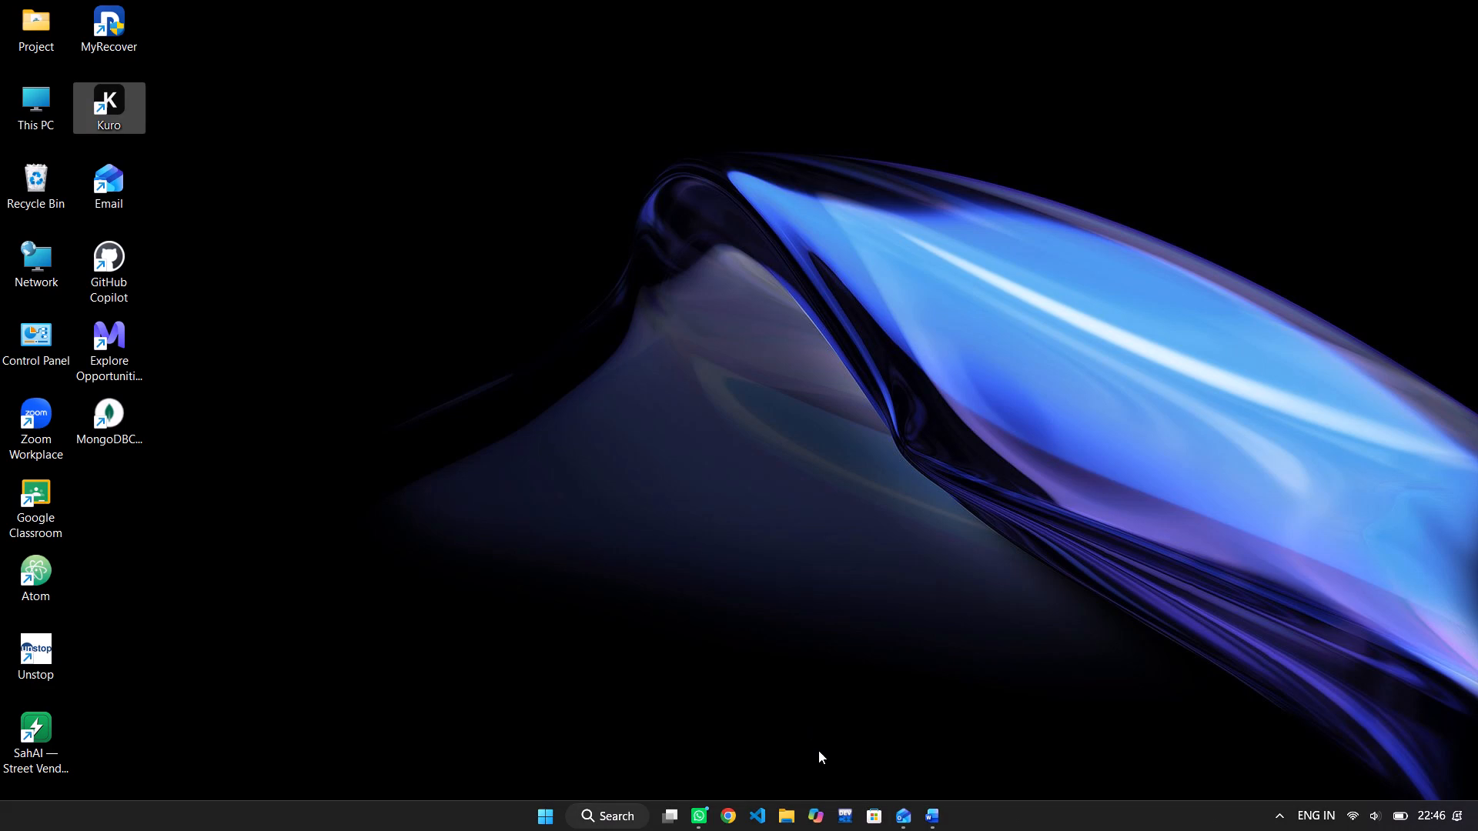
click(789, 830)
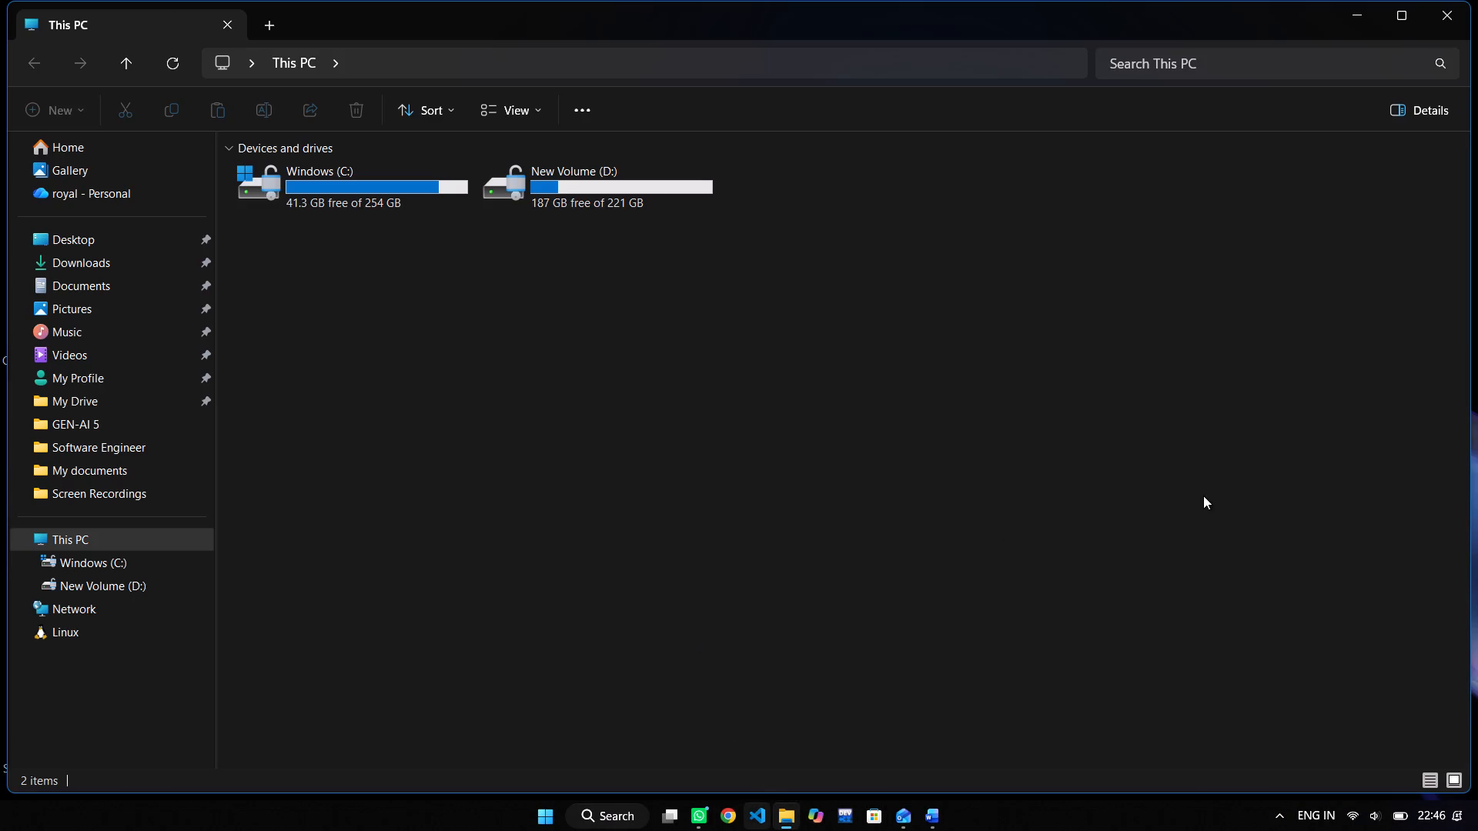
click(150, 199)
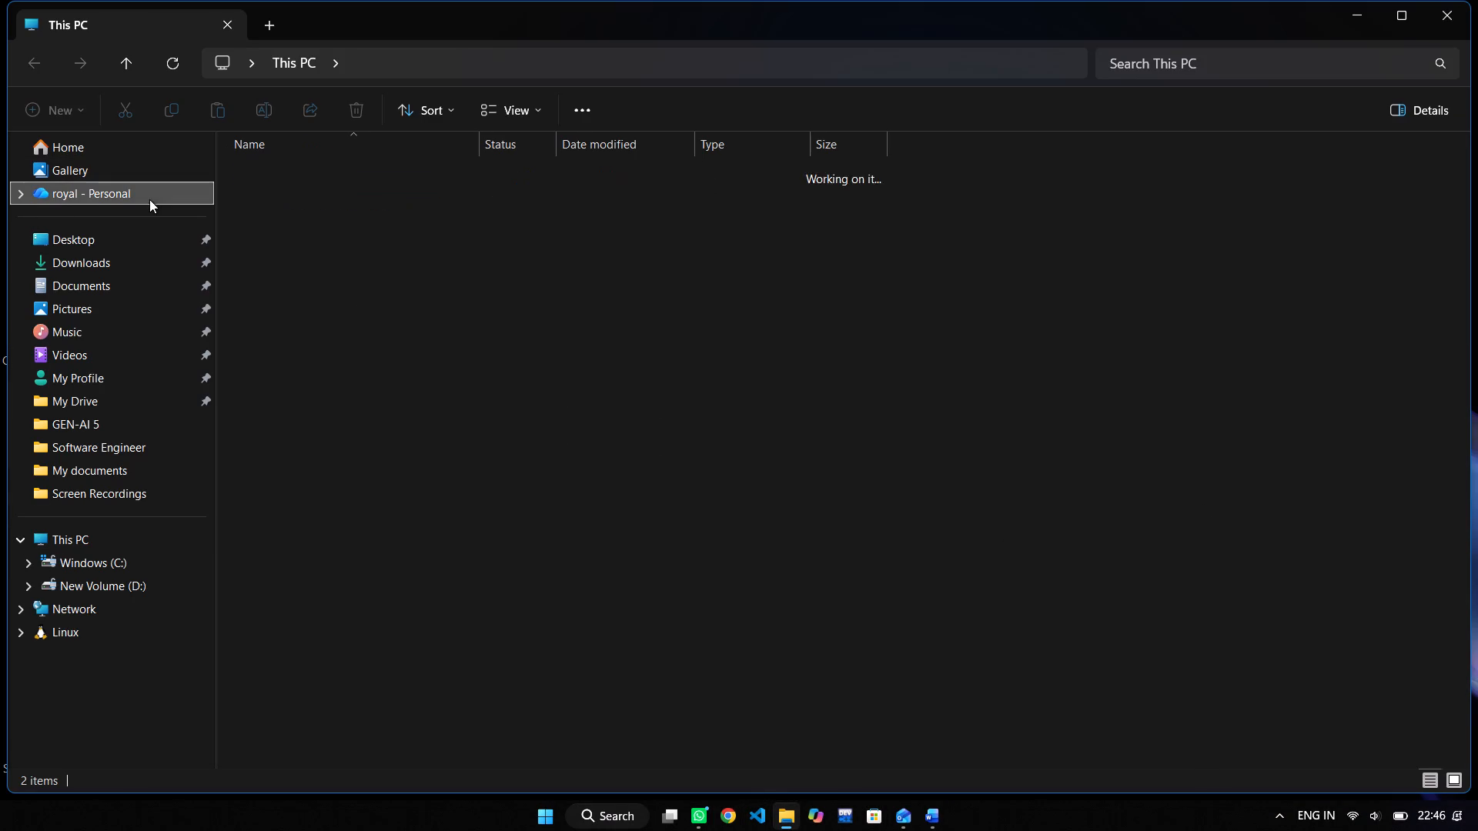
double_click(353, 209)
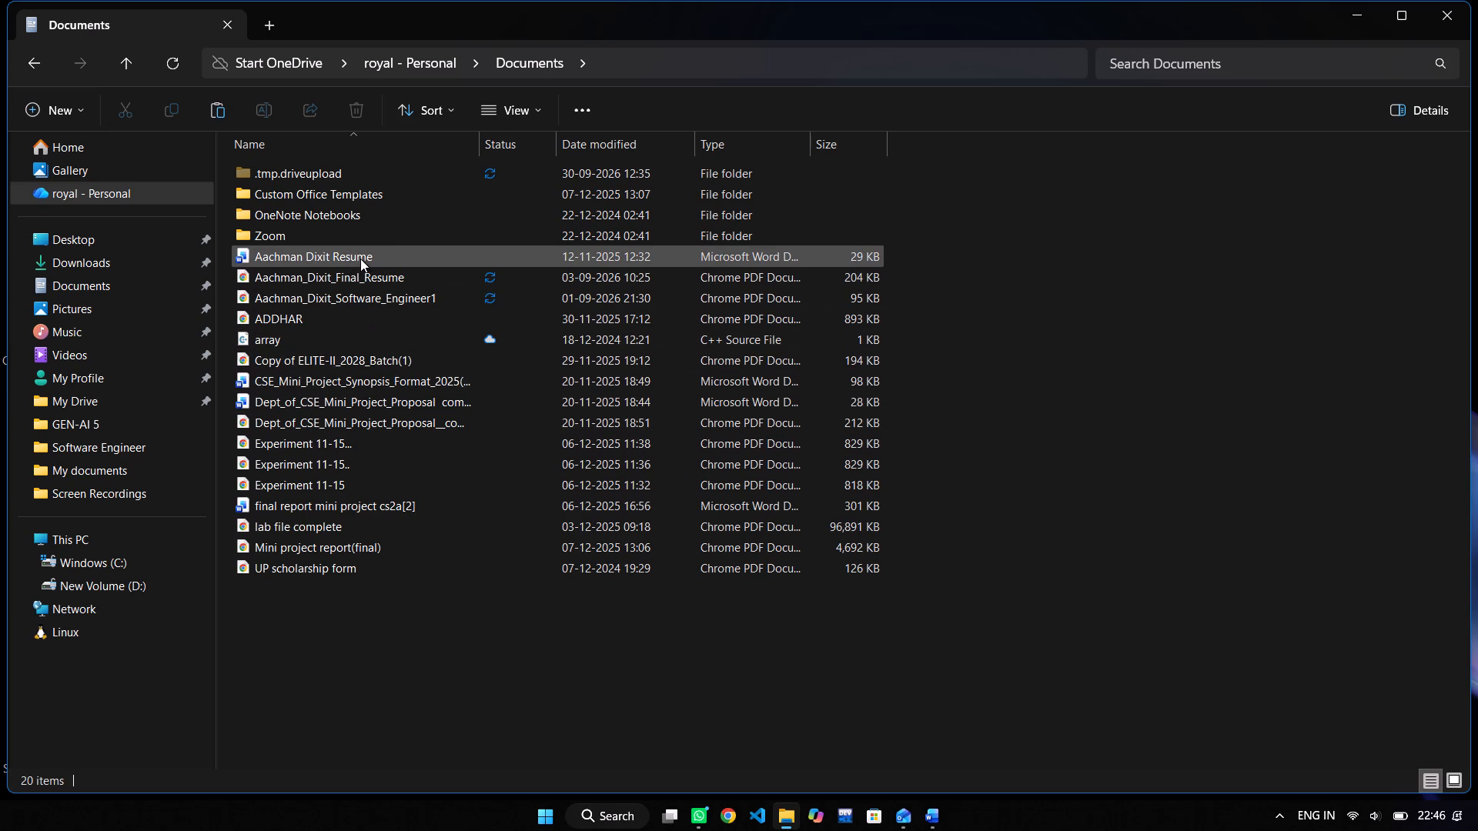
key(alt+Tab)
key(alt+Tab)
key(alt+Tab)
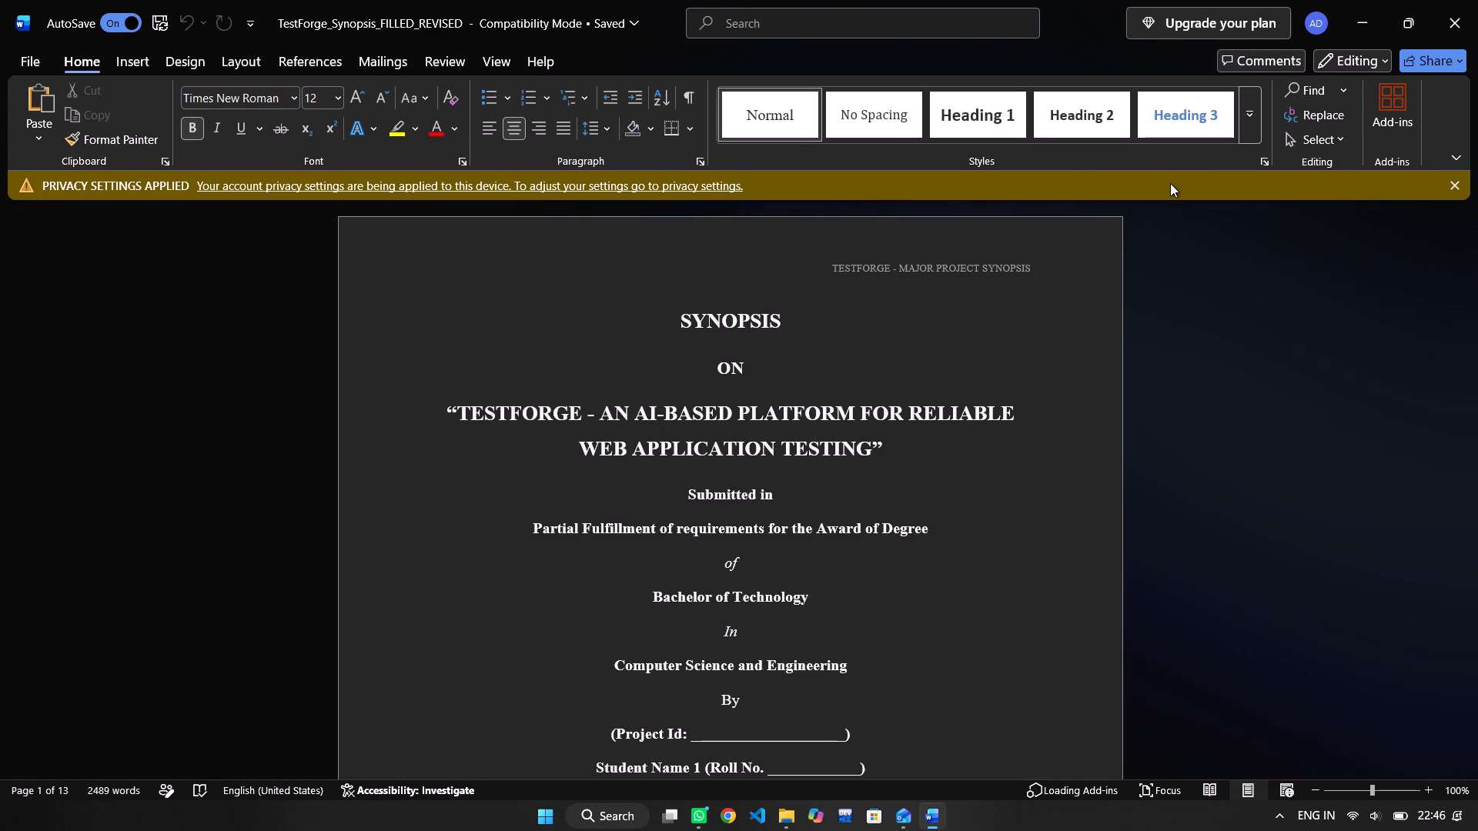
Dismiss the privacy settings notice above the document.
click(1466, 185)
click(1456, 178)
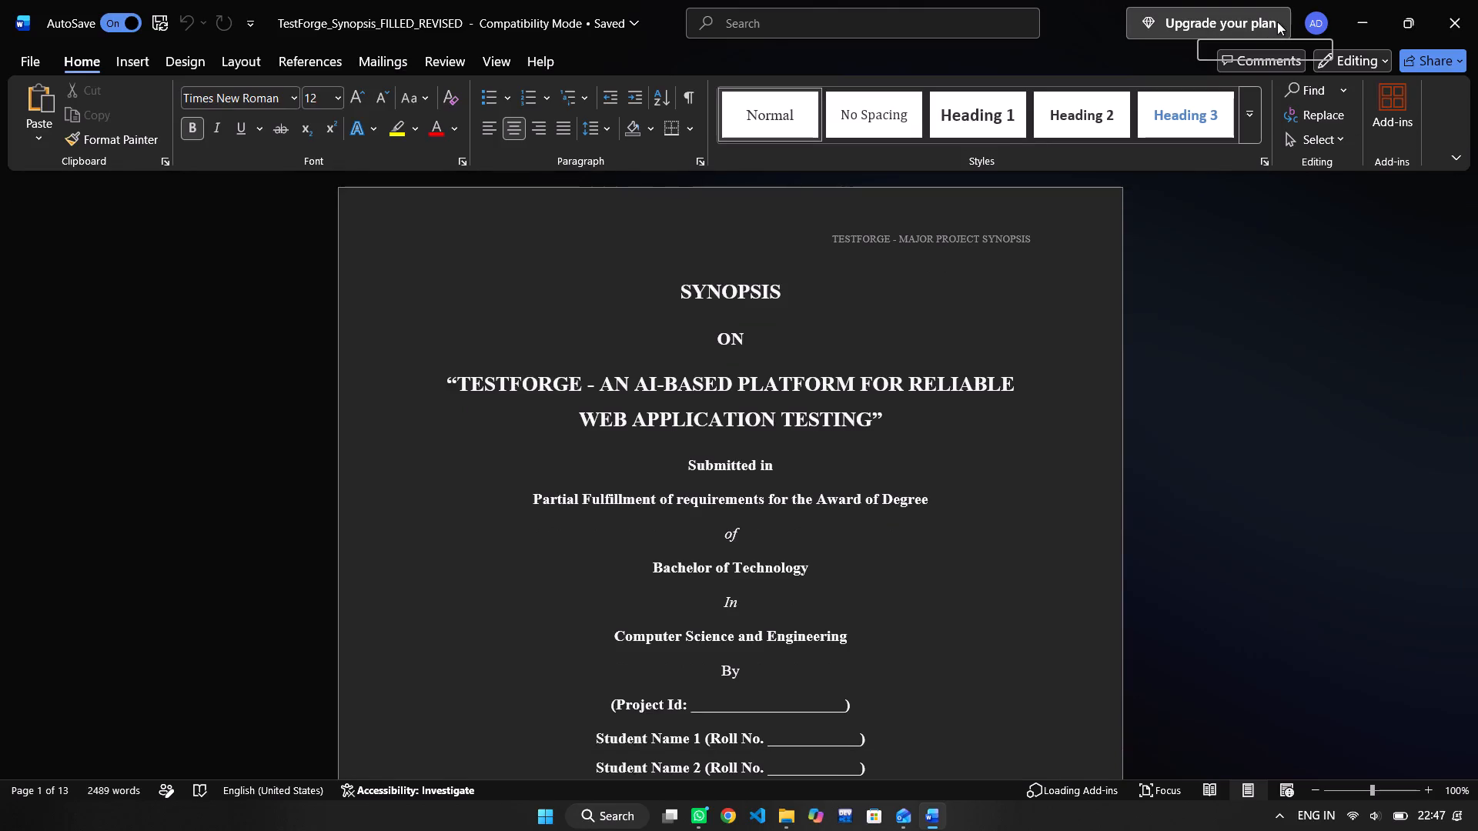
Check which Microsoft account is signed in to Word and close the account details.
click(1315, 22)
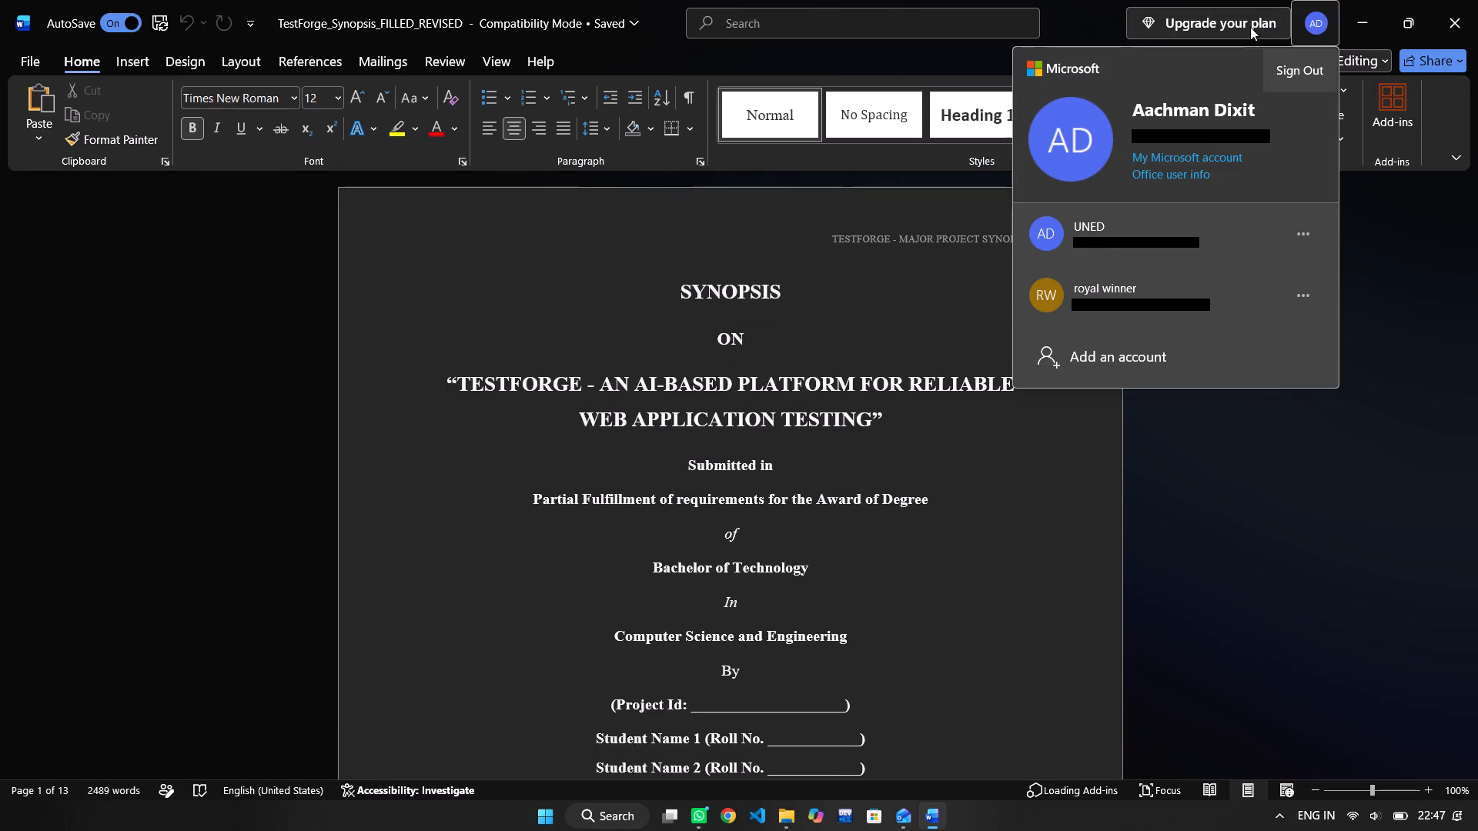
click(1103, 10)
Look over the Microsoft 365 Personal upgrade offer and its benefits, and close it without buying.
click(1207, 35)
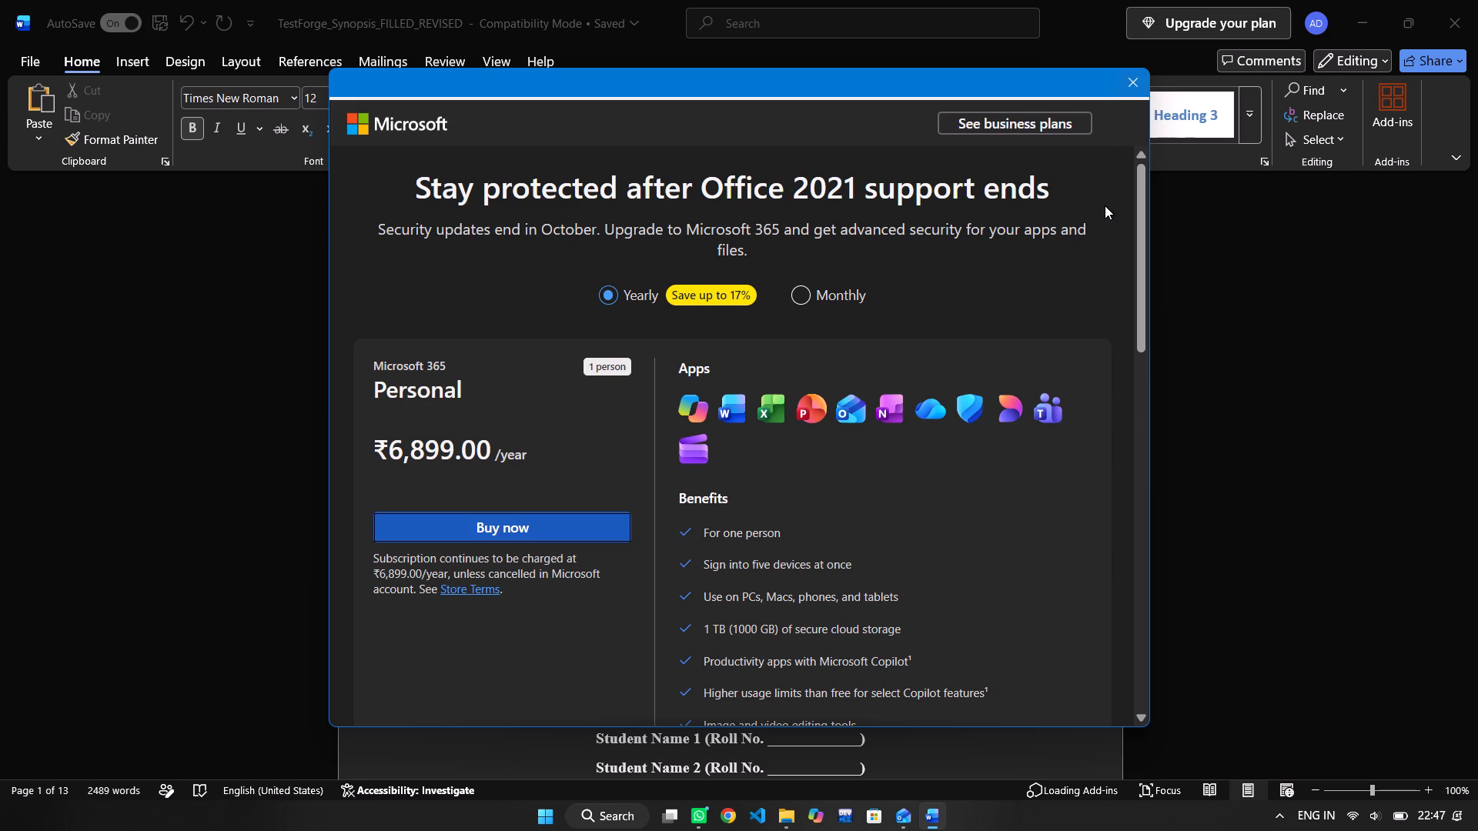
scroll(1105, 205, down, 6)
scroll(1105, 205, up, 10)
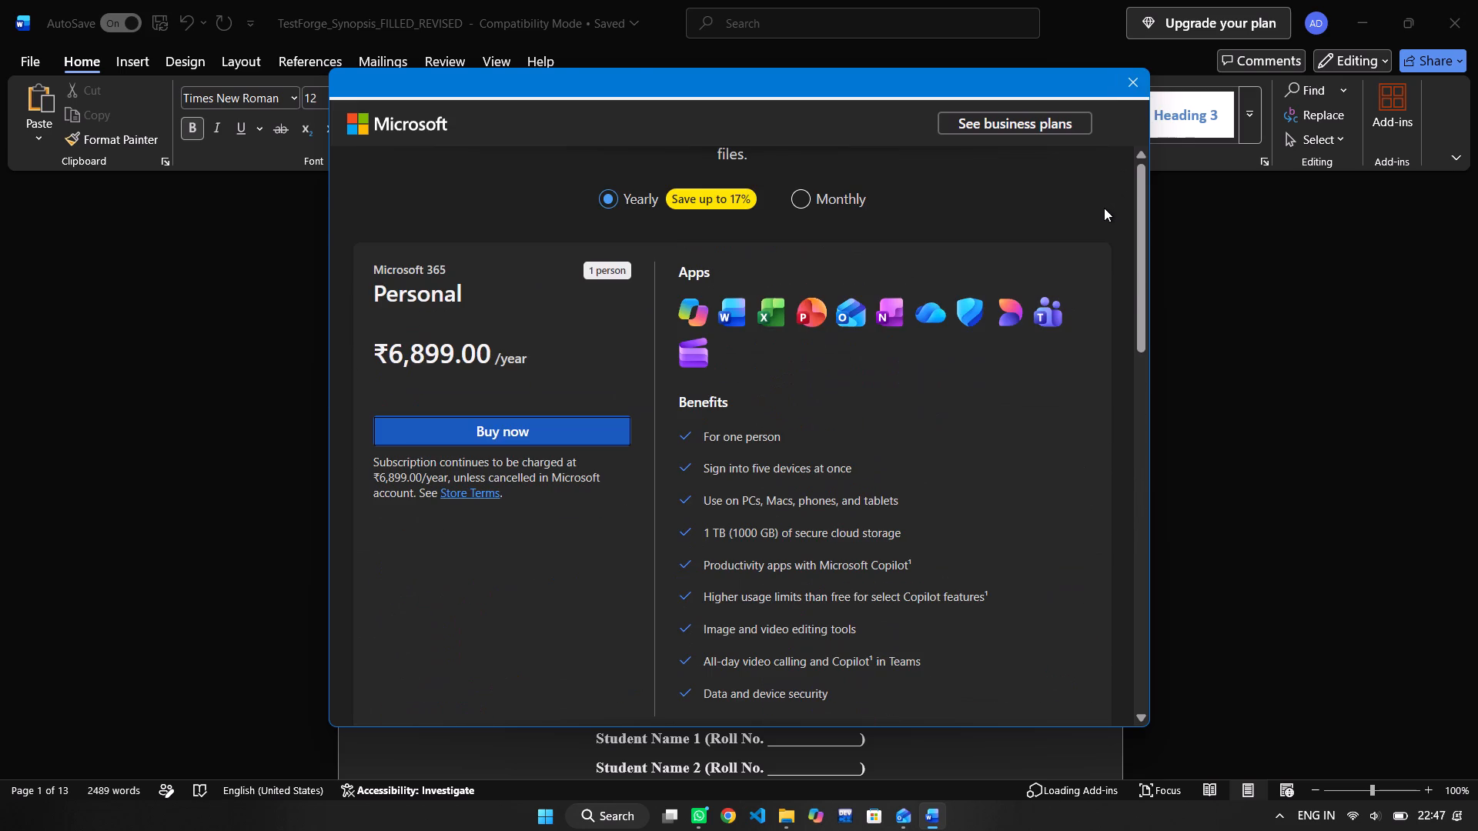
click(1124, 84)
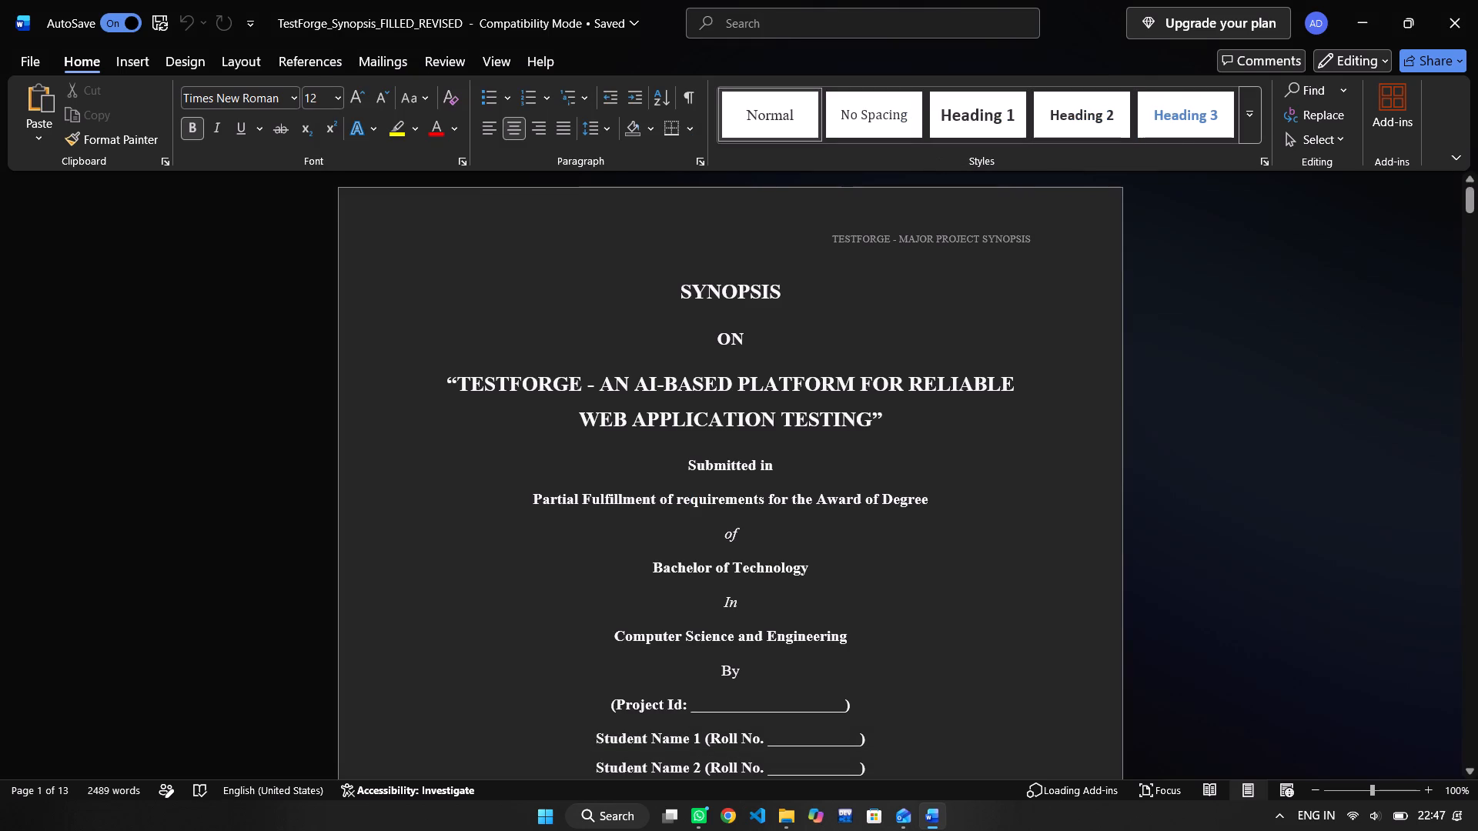
Set the synopsis file's location to the Documents folder of OneDrive - Personal.
click(403, 6)
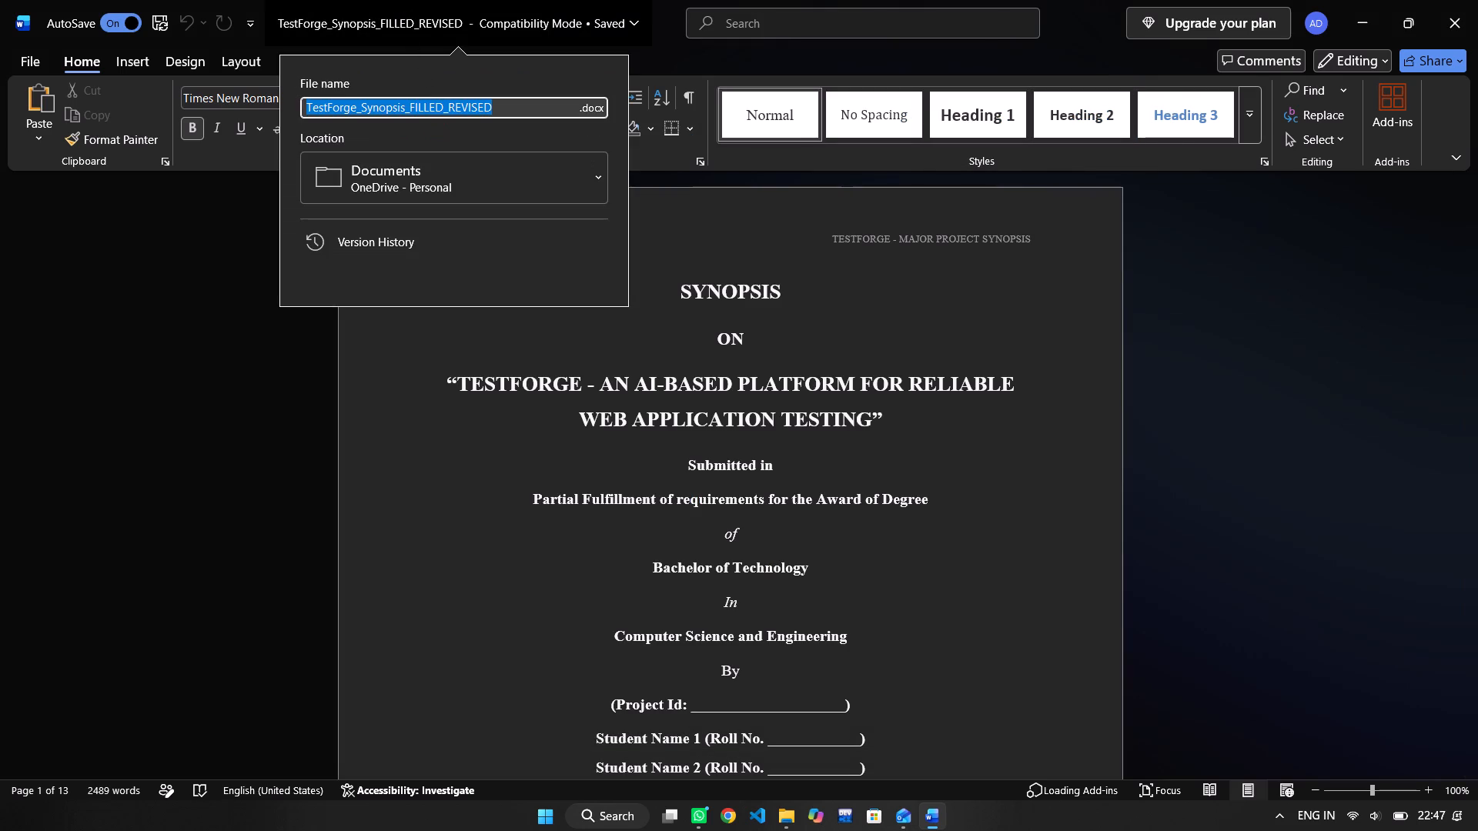
click(577, 108)
click(587, 108)
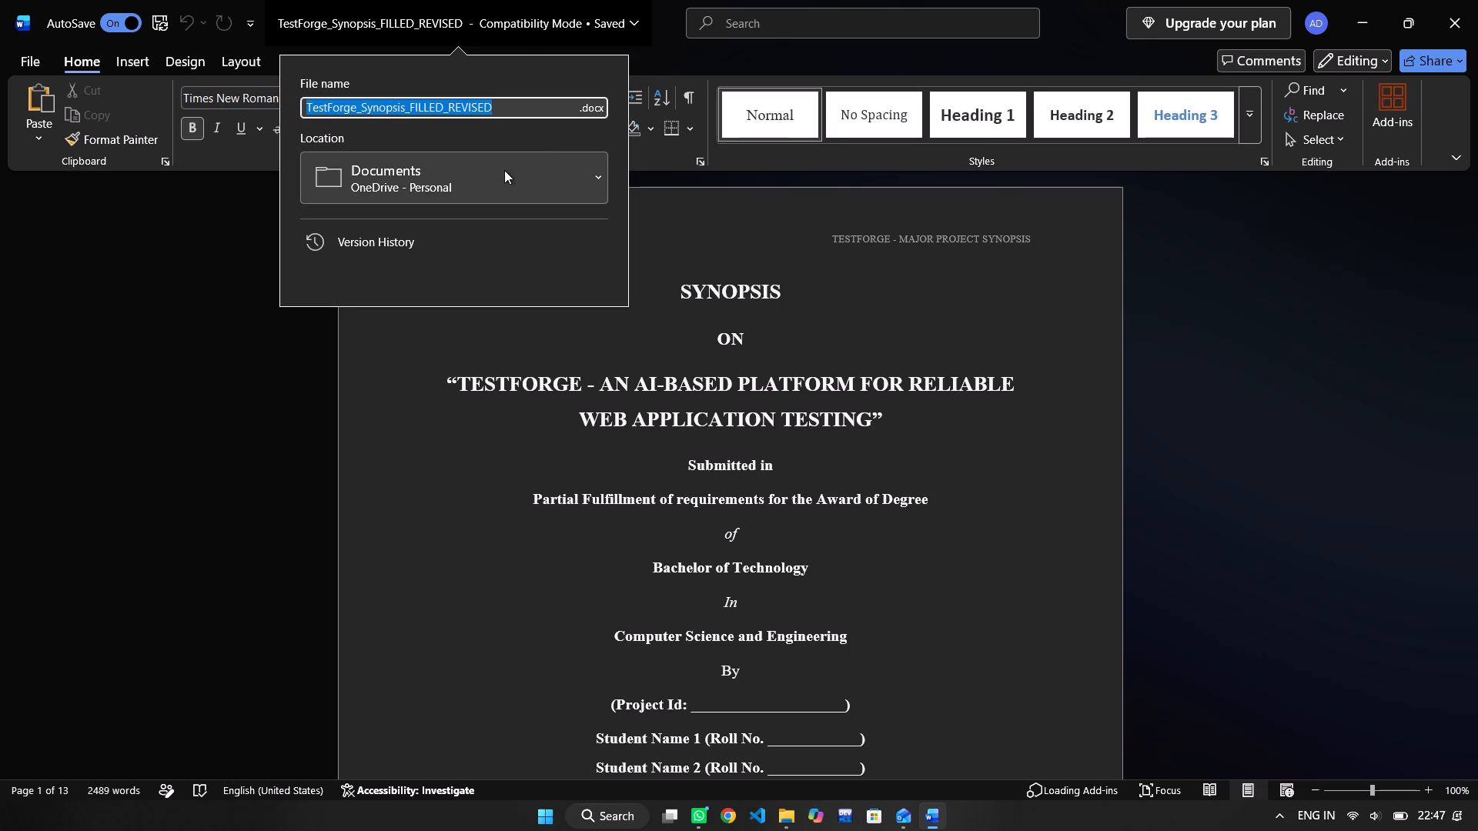
click(504, 170)
click(523, 232)
click(577, 231)
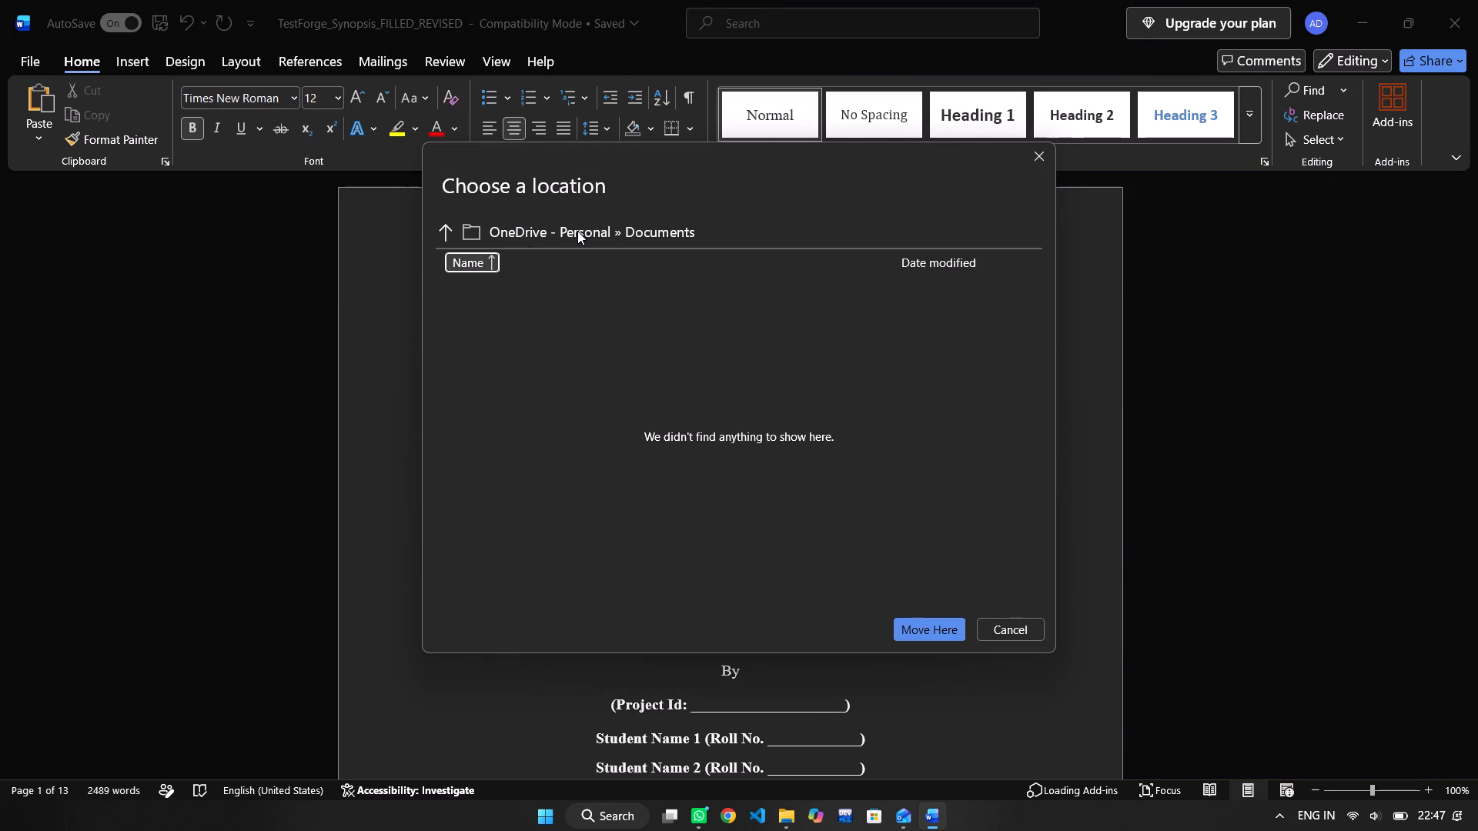
click(644, 232)
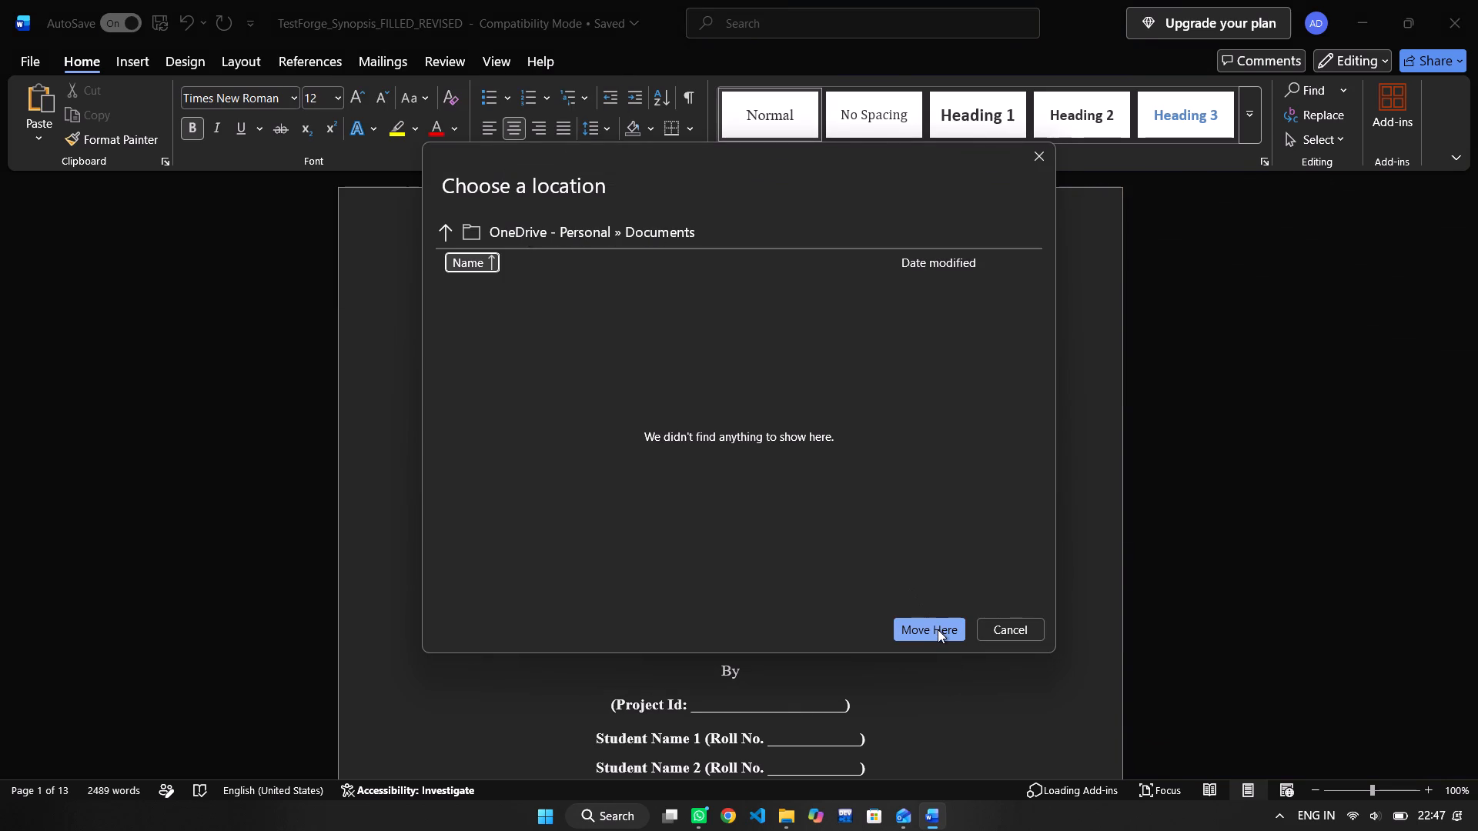
click(938, 629)
Recheck the document's file name and location details, and save the synopsis.
click(550, 0)
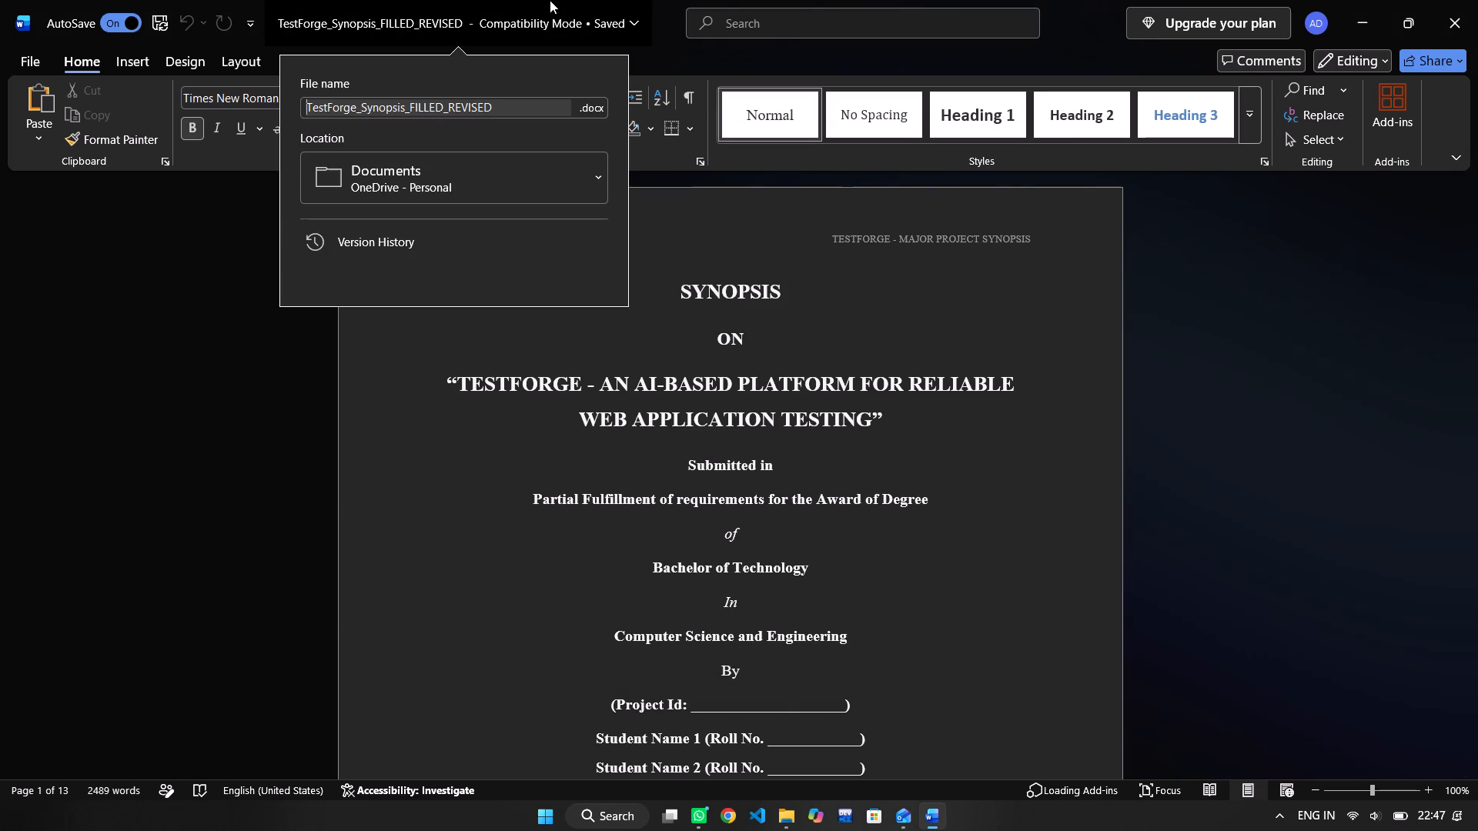
click(156, 35)
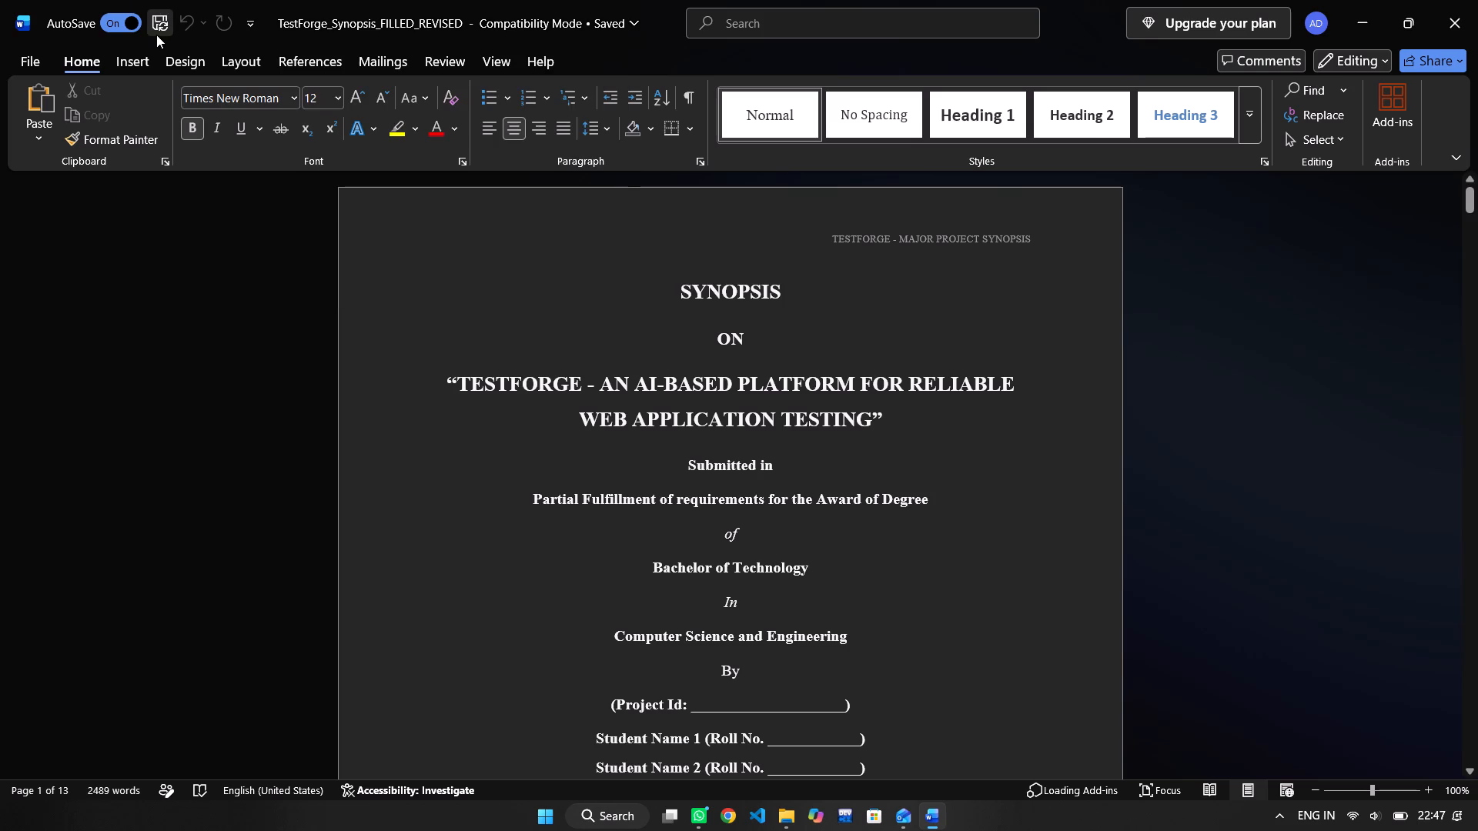
Save the TestForge_Synopsis_FILLED_REVISED document again.
click(156, 35)
key(ctrl+s)
Switch to File Explorer and check the OneDrive Documents folder and its path for the saved synopsis file.
click(781, 816)
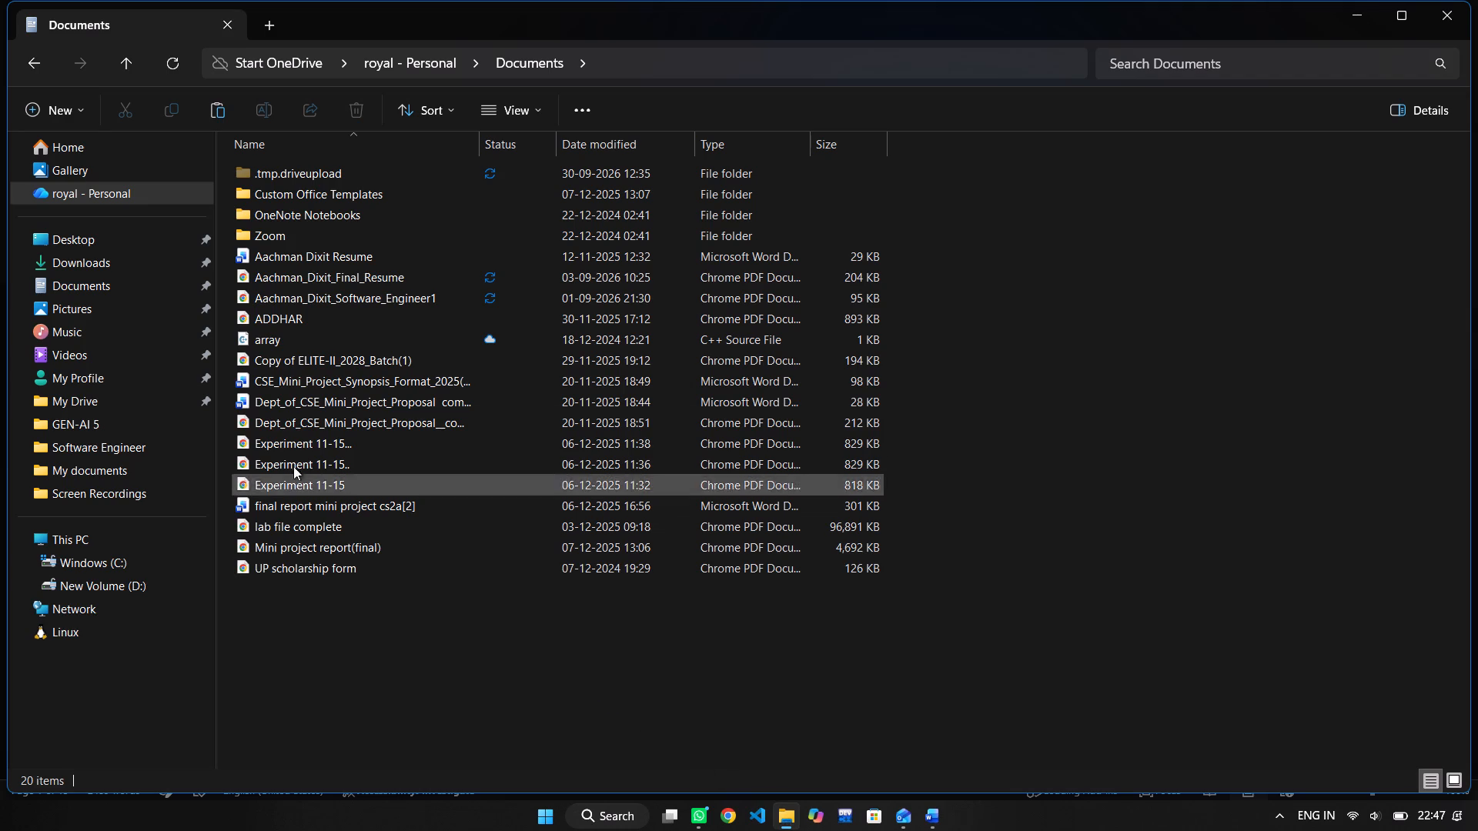
click(426, 75)
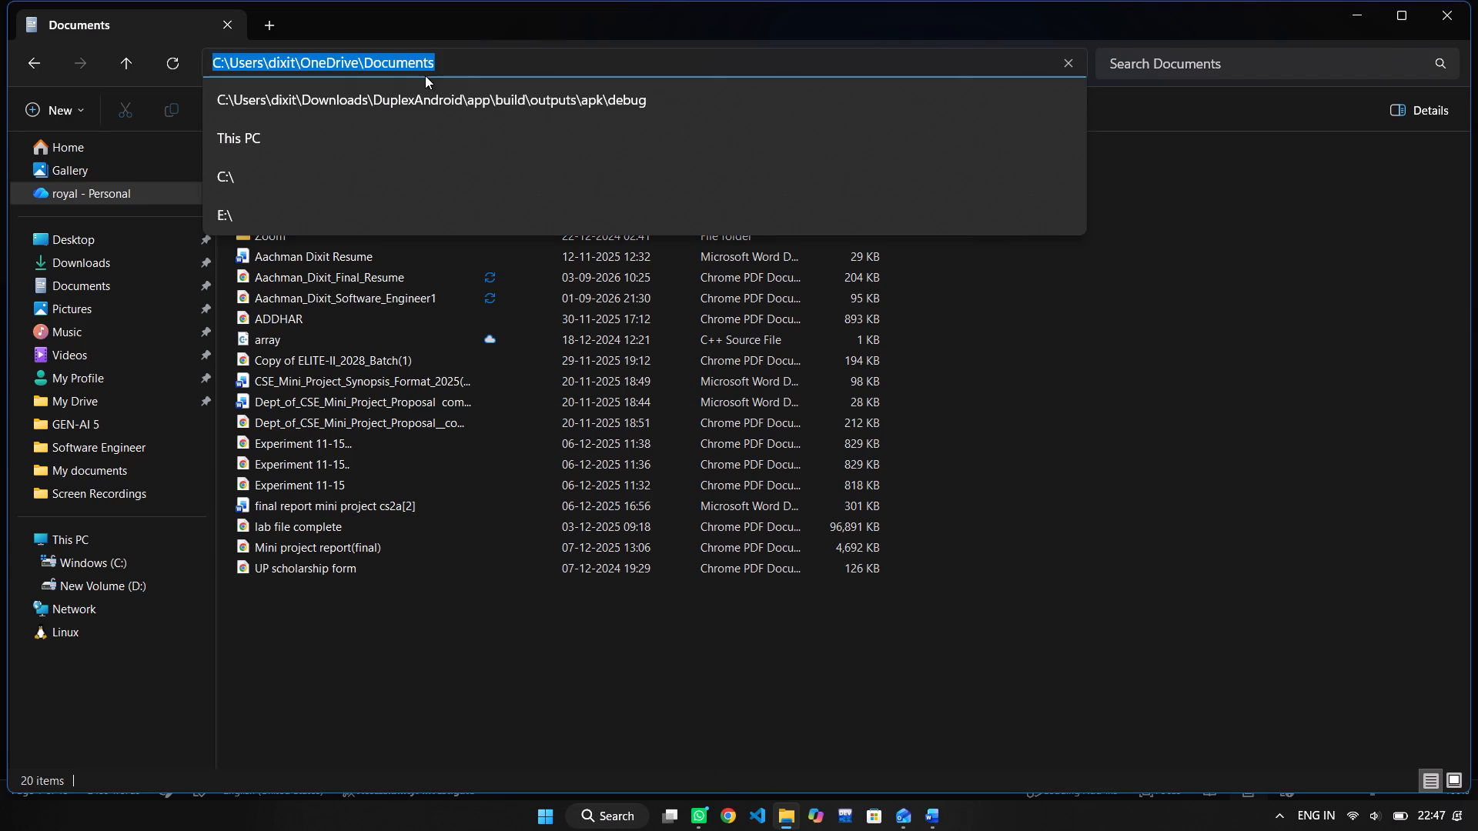
click(447, 638)
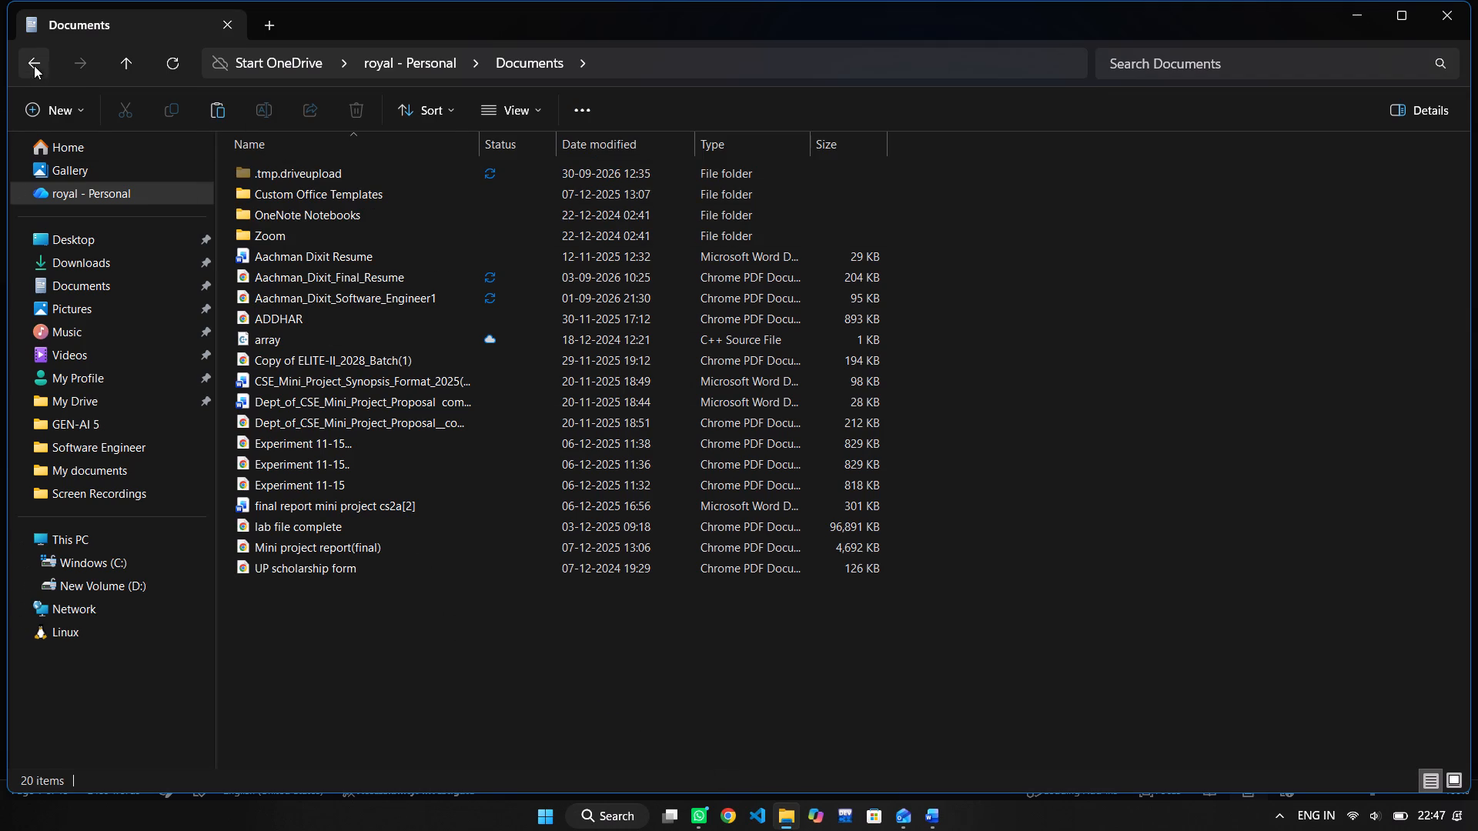
click(34, 64)
click(72, 68)
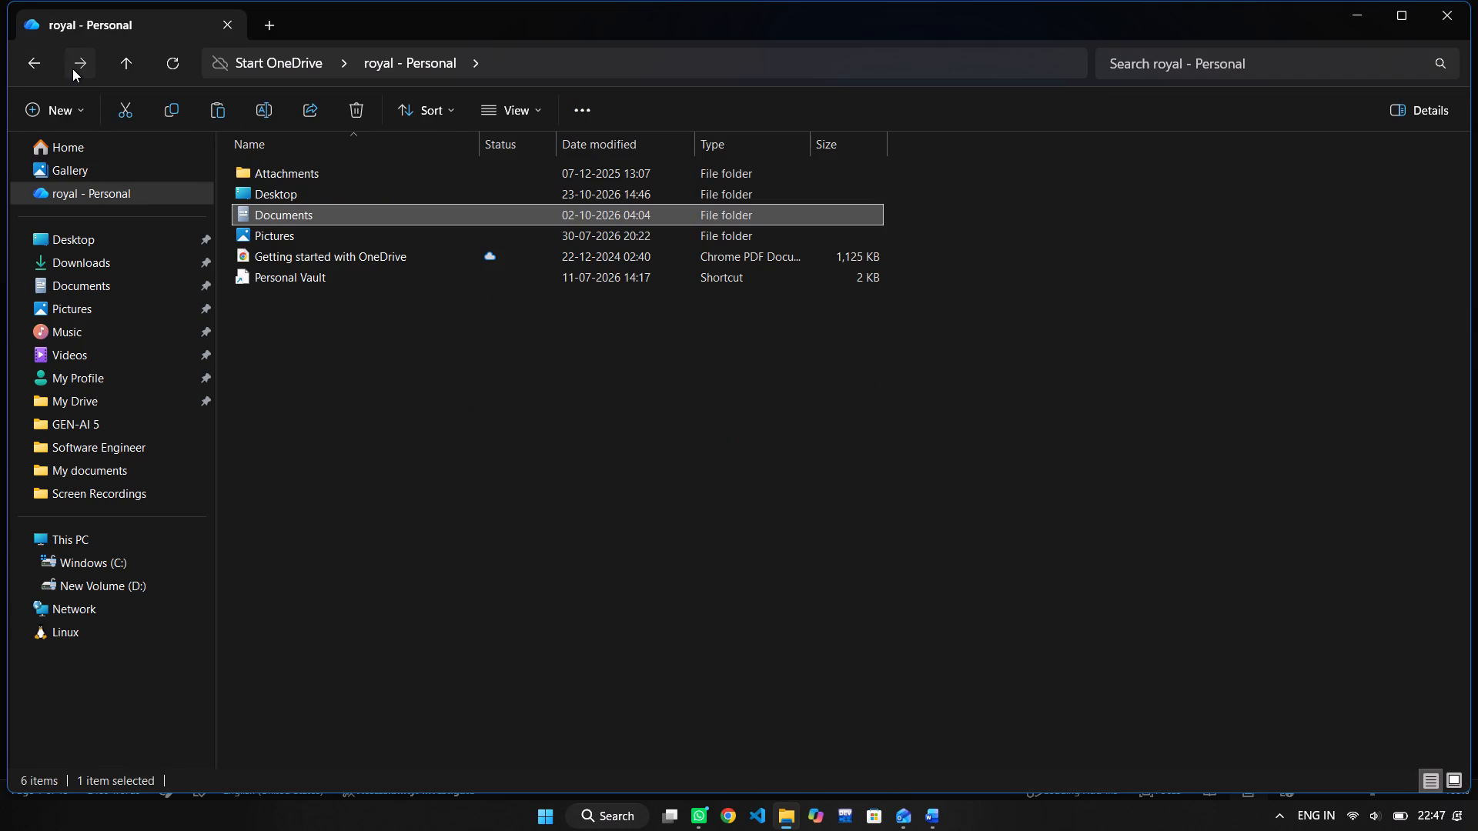
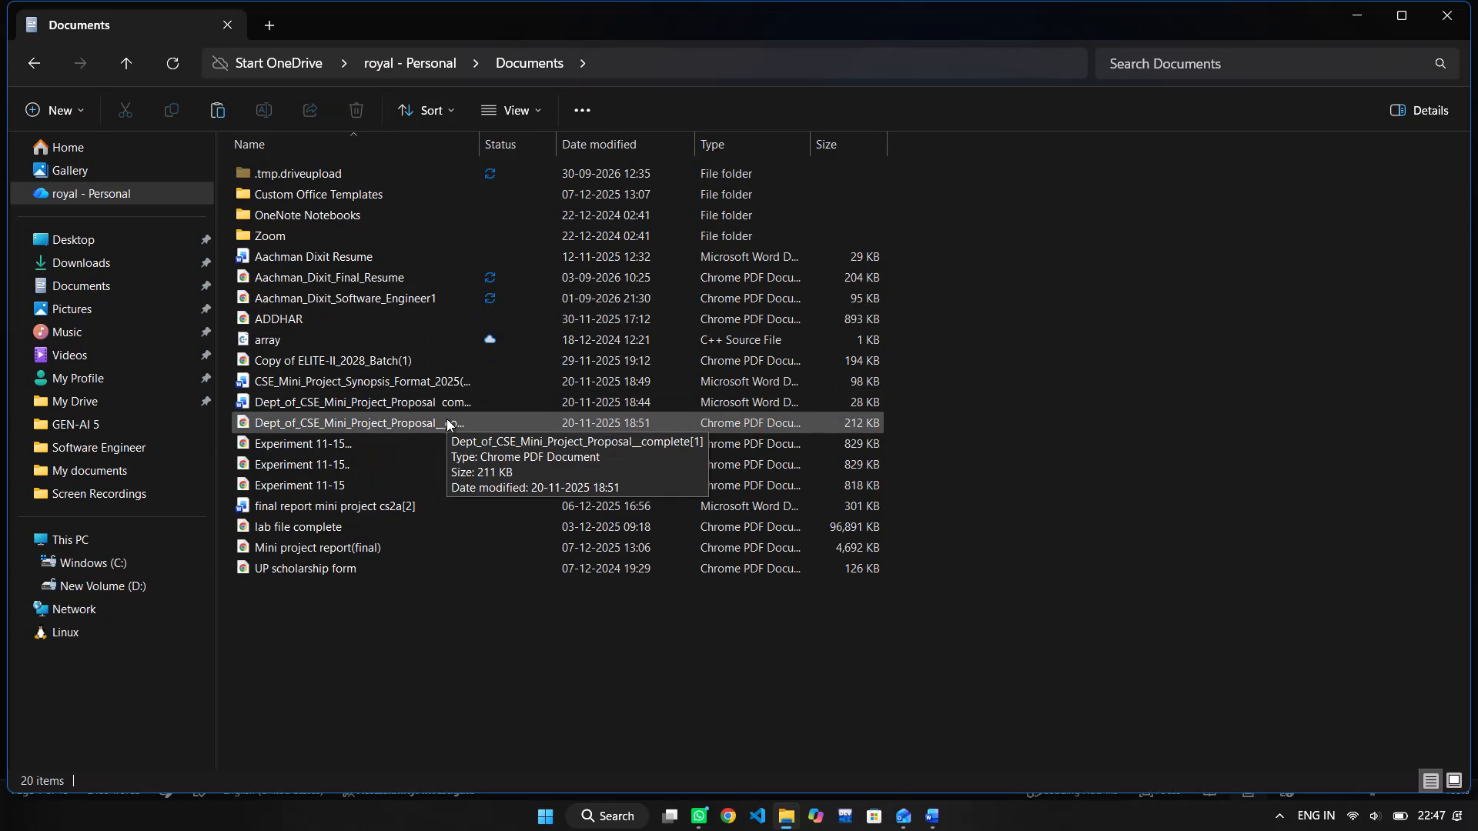
Go back to the personal OneDrive root and reopen its Documents folder to look for the saved synopsis file.
click(20, 78)
click(24, 75)
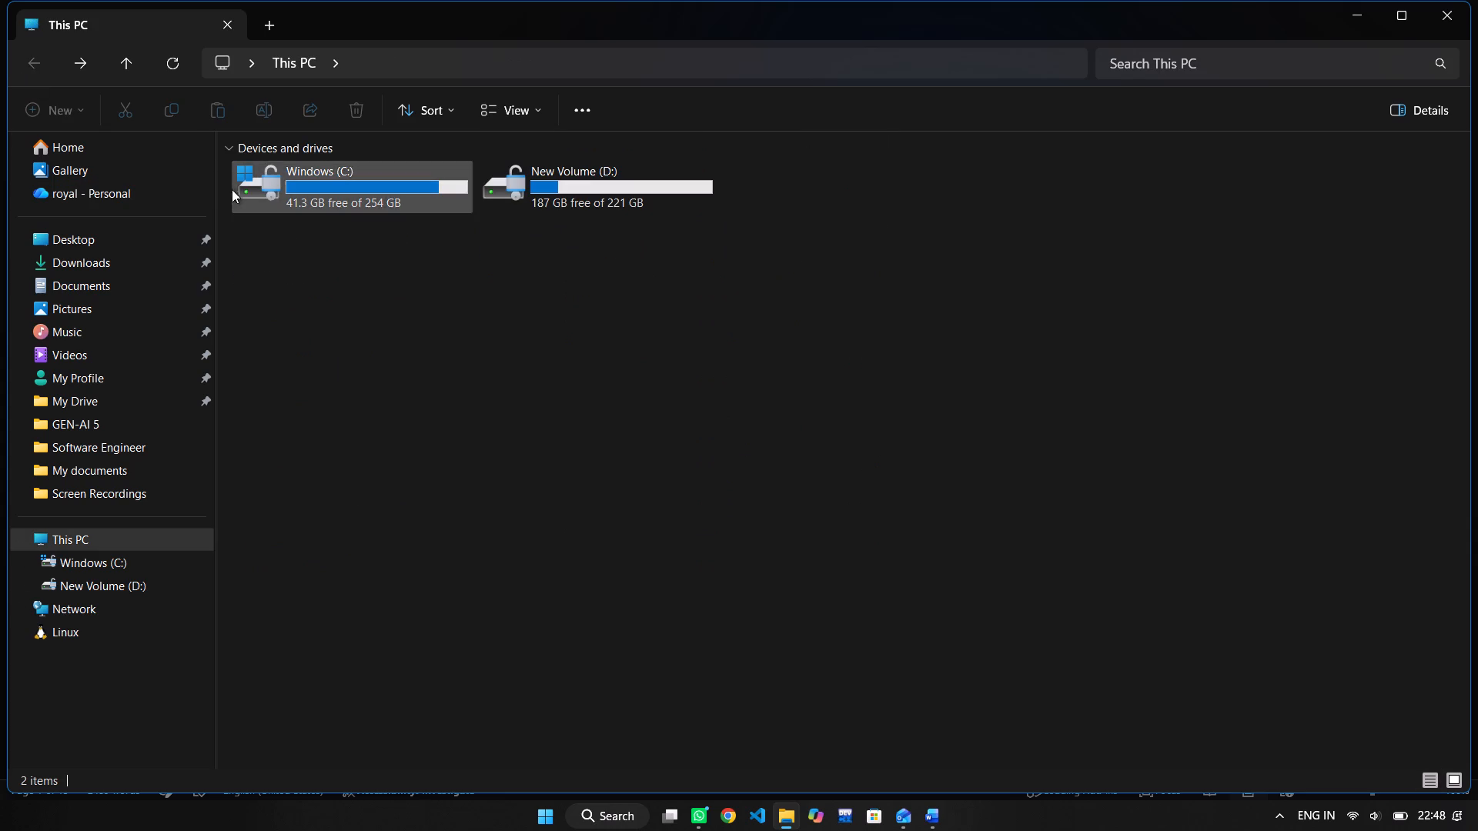
click(172, 184)
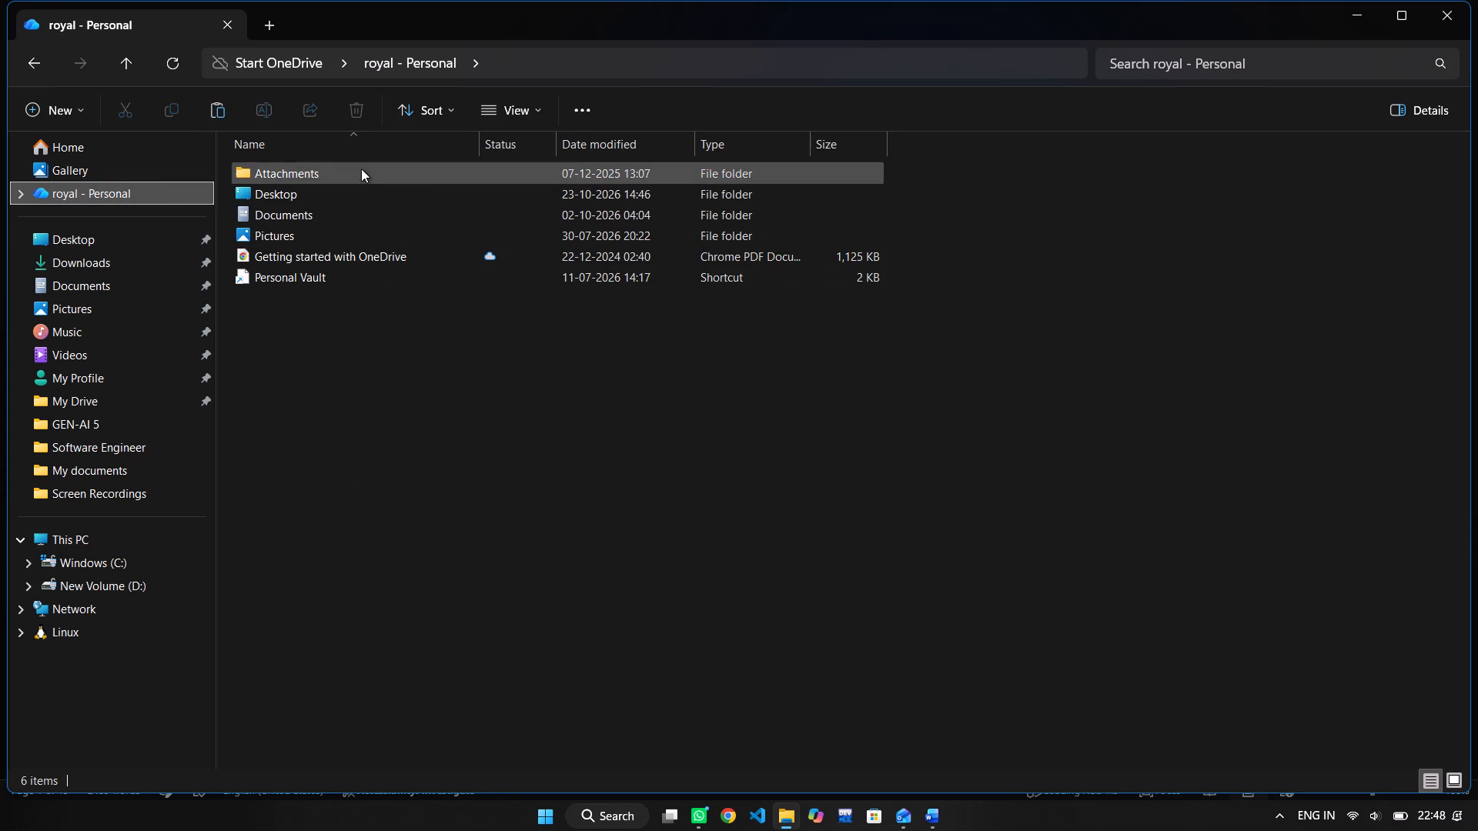
double_click(357, 205)
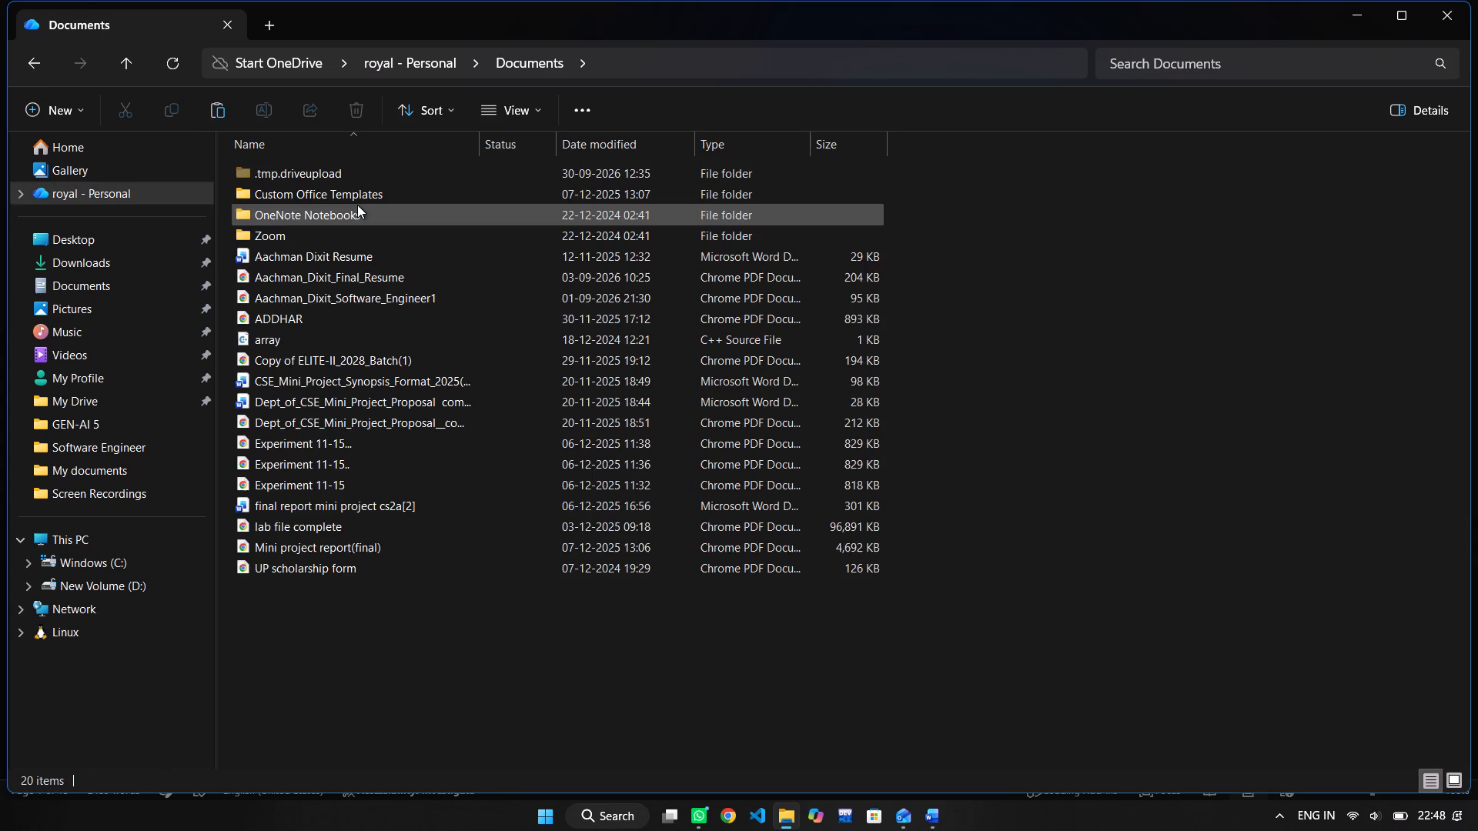
Switch to Word and recheck the synopsis document's file name and save location.
key(alt+Tab)
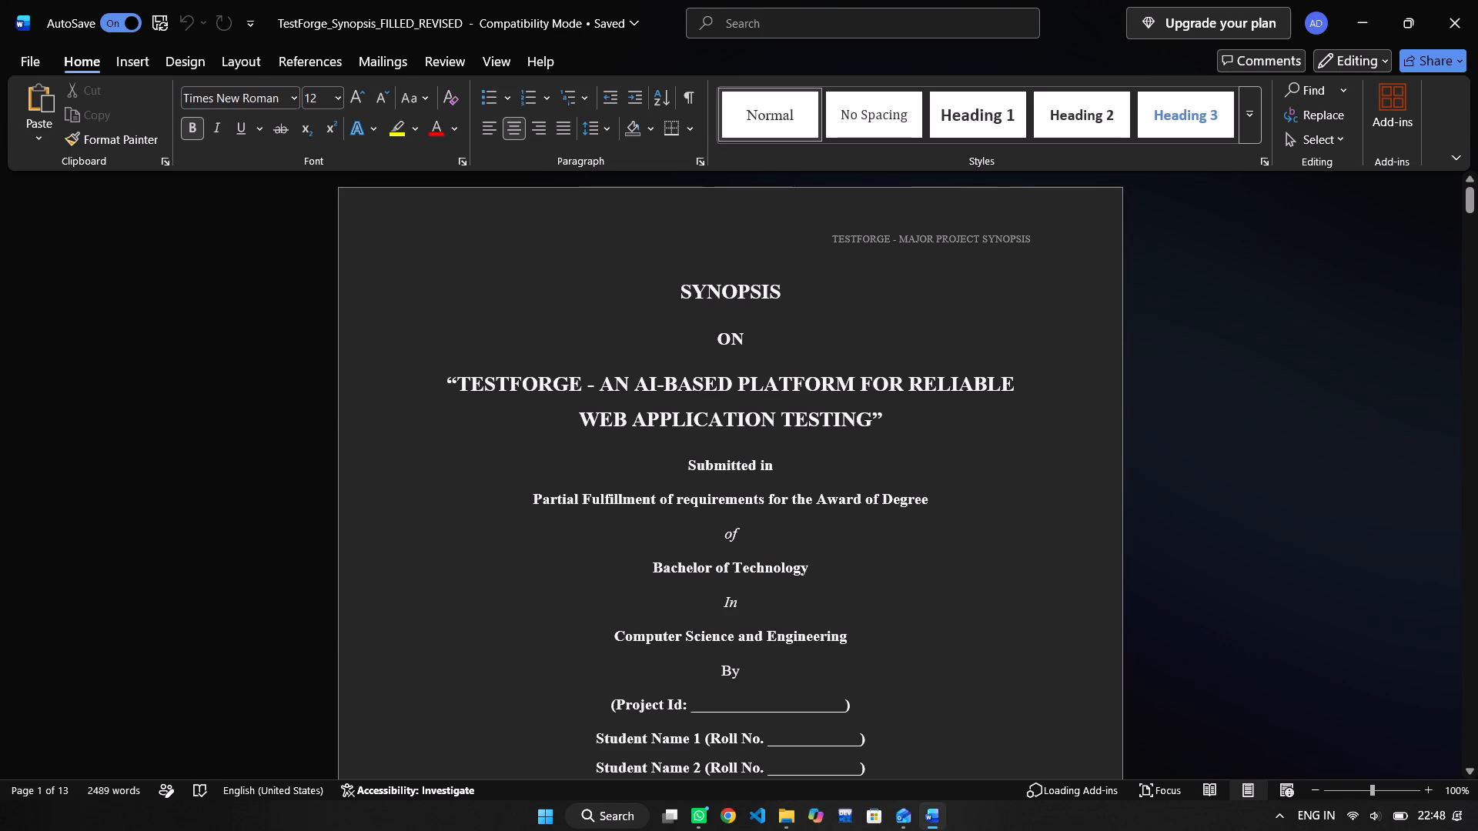
click(353, 20)
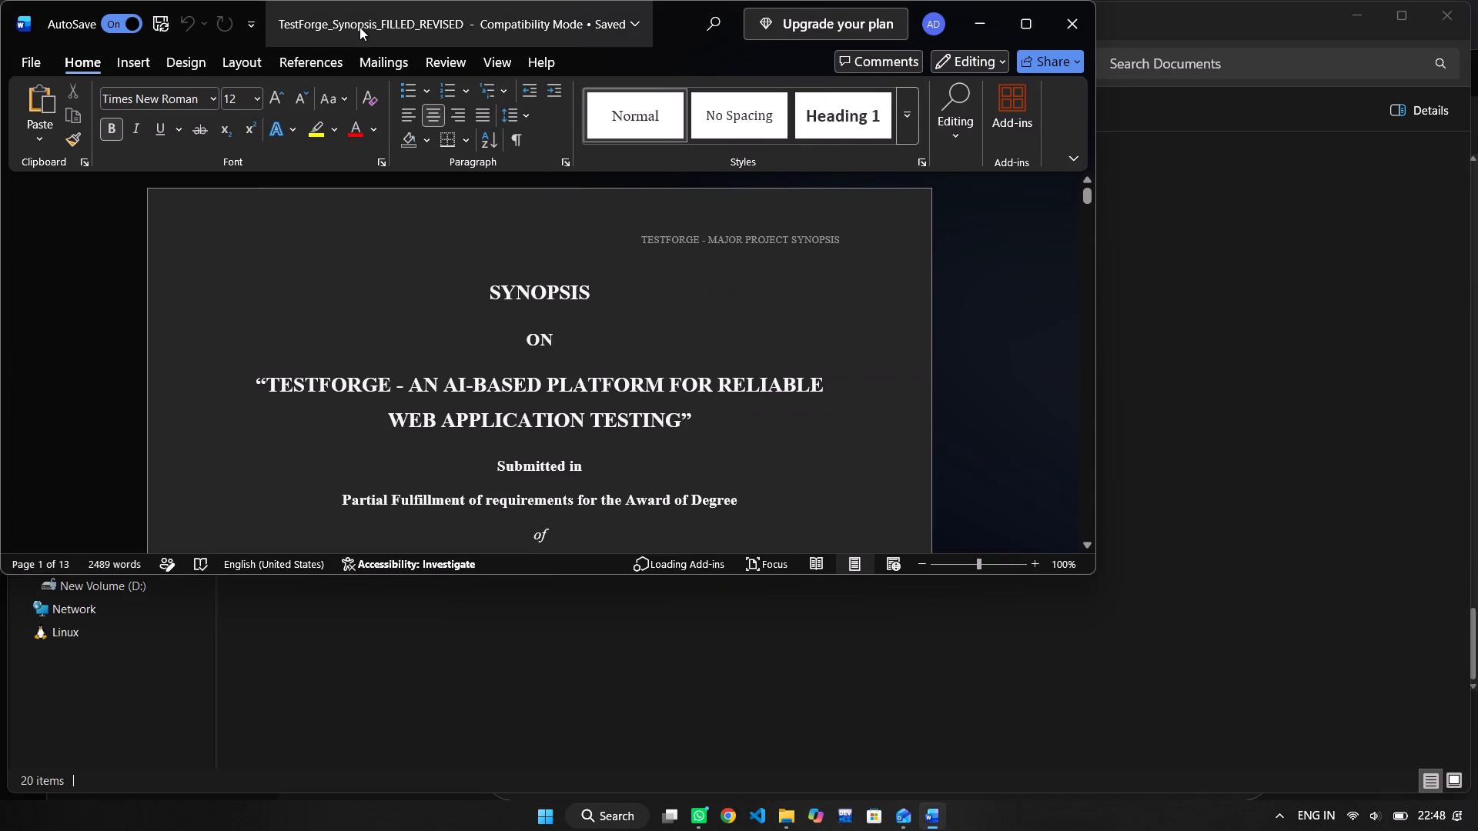
drag(670, 15, 701, 0)
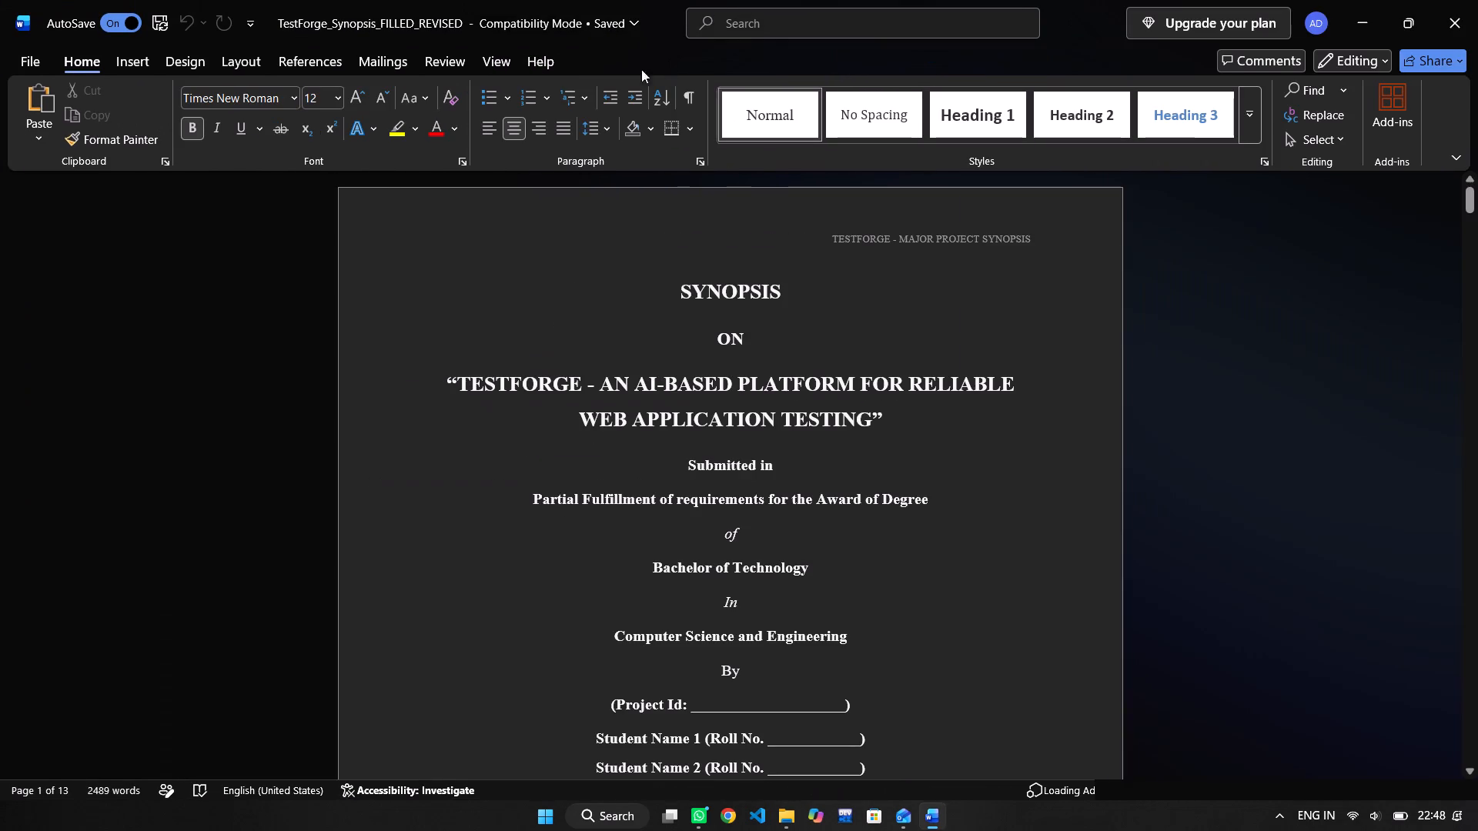
click(493, 19)
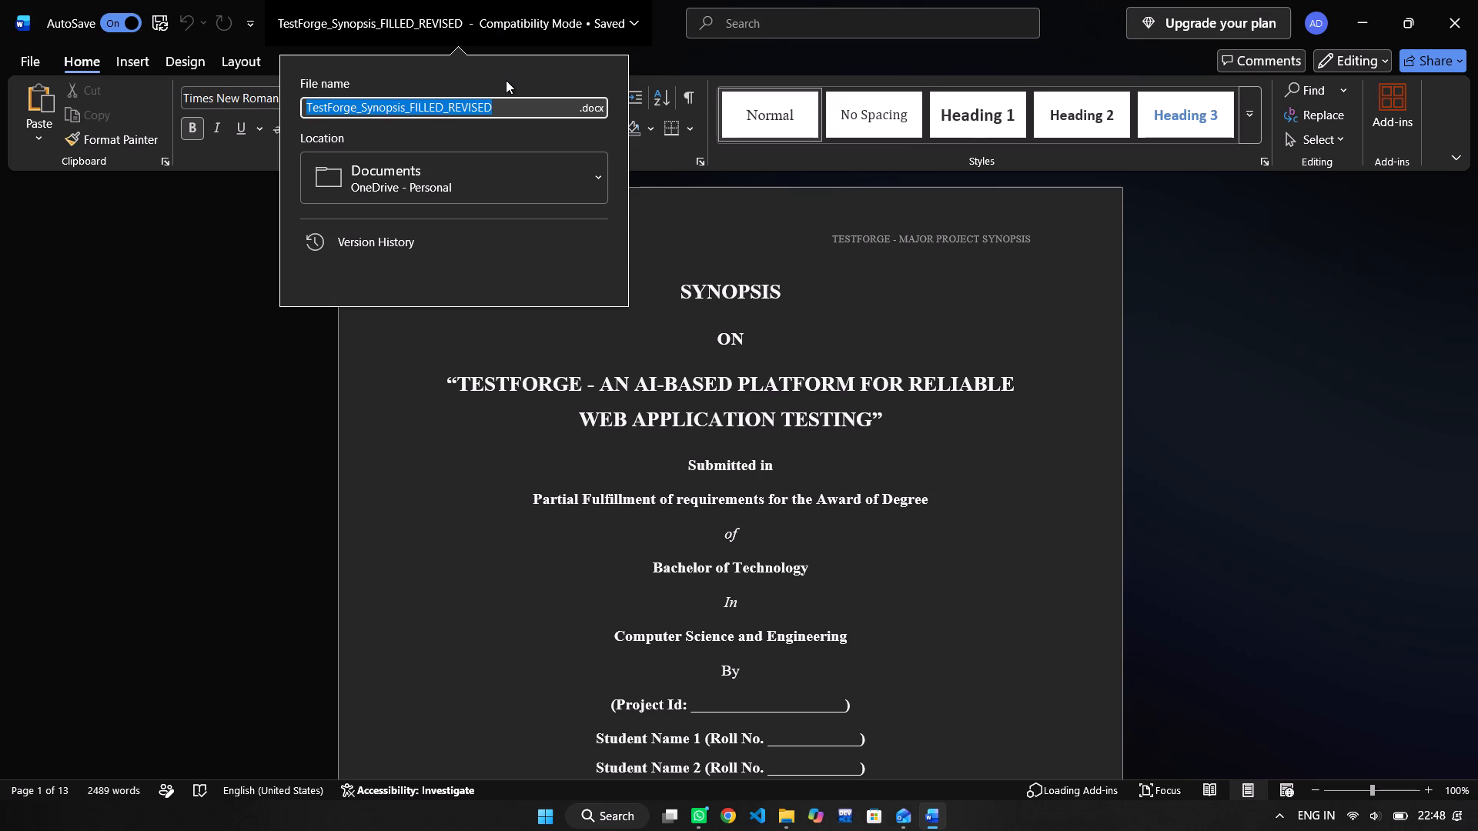
Switch to File Explorer and open the Attachments folder in the personal OneDrive to look for the synopsis file.
key(alt+Tab)
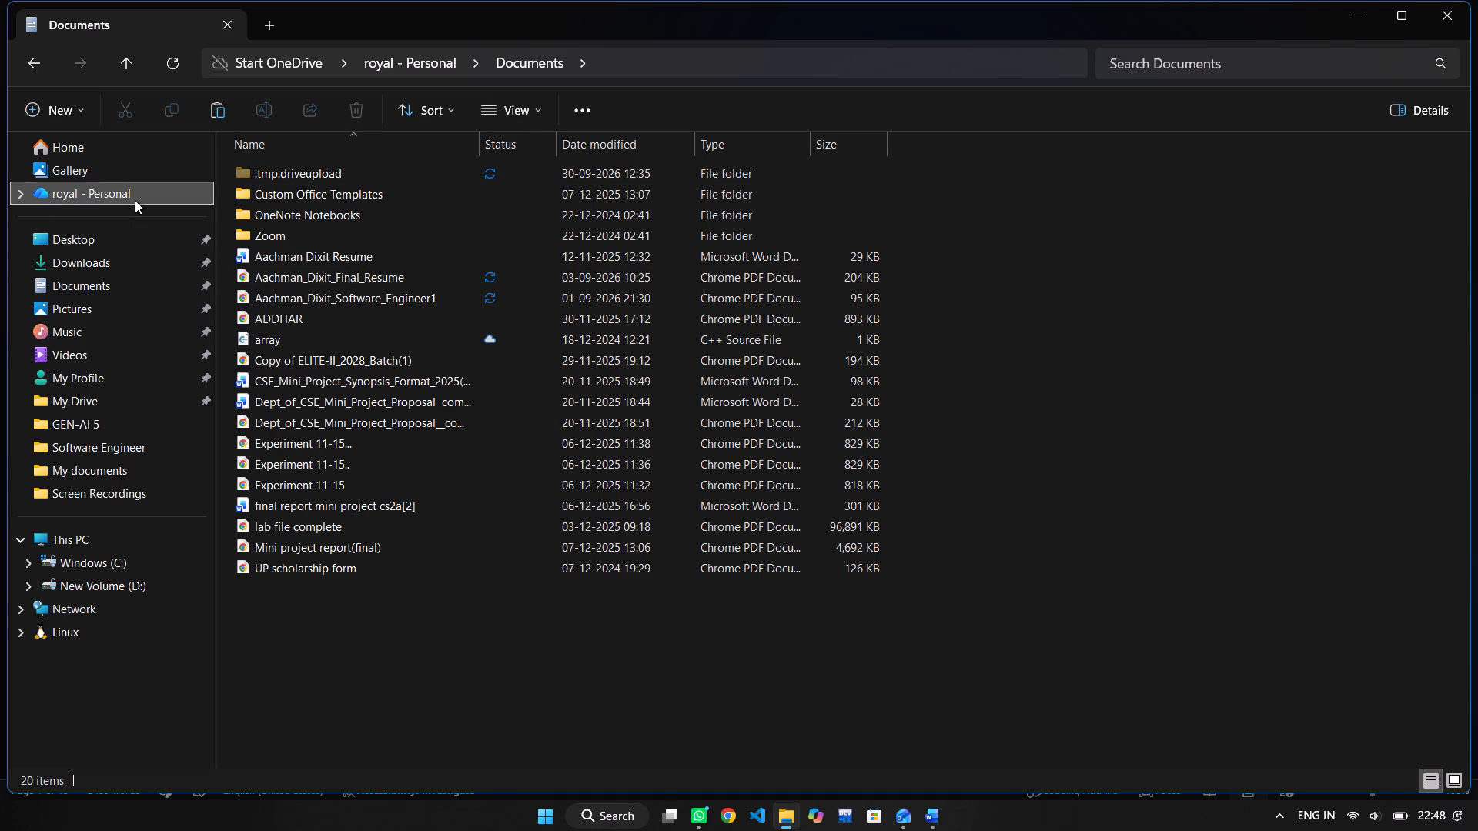
click(135, 199)
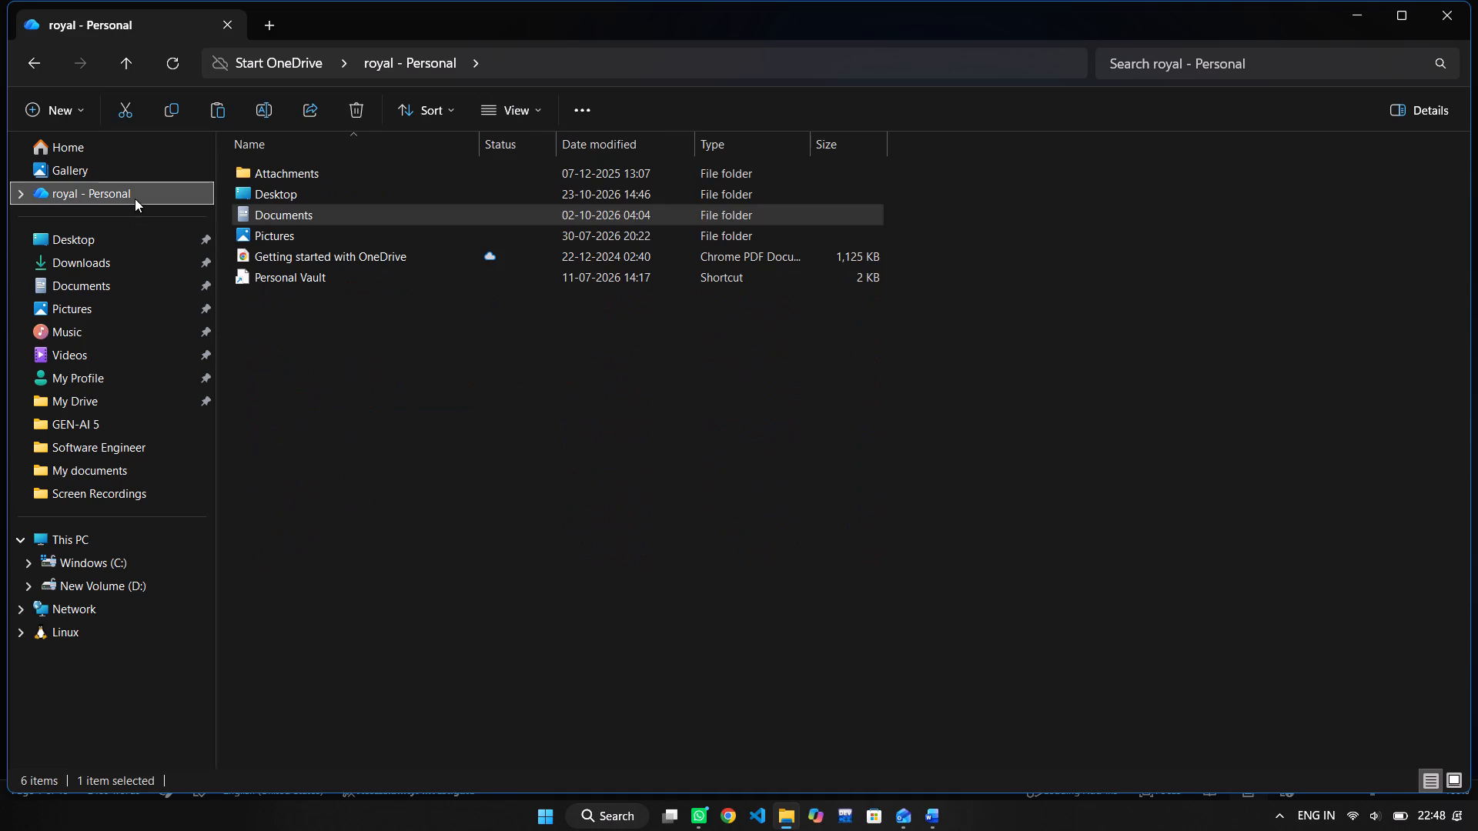
double_click(303, 175)
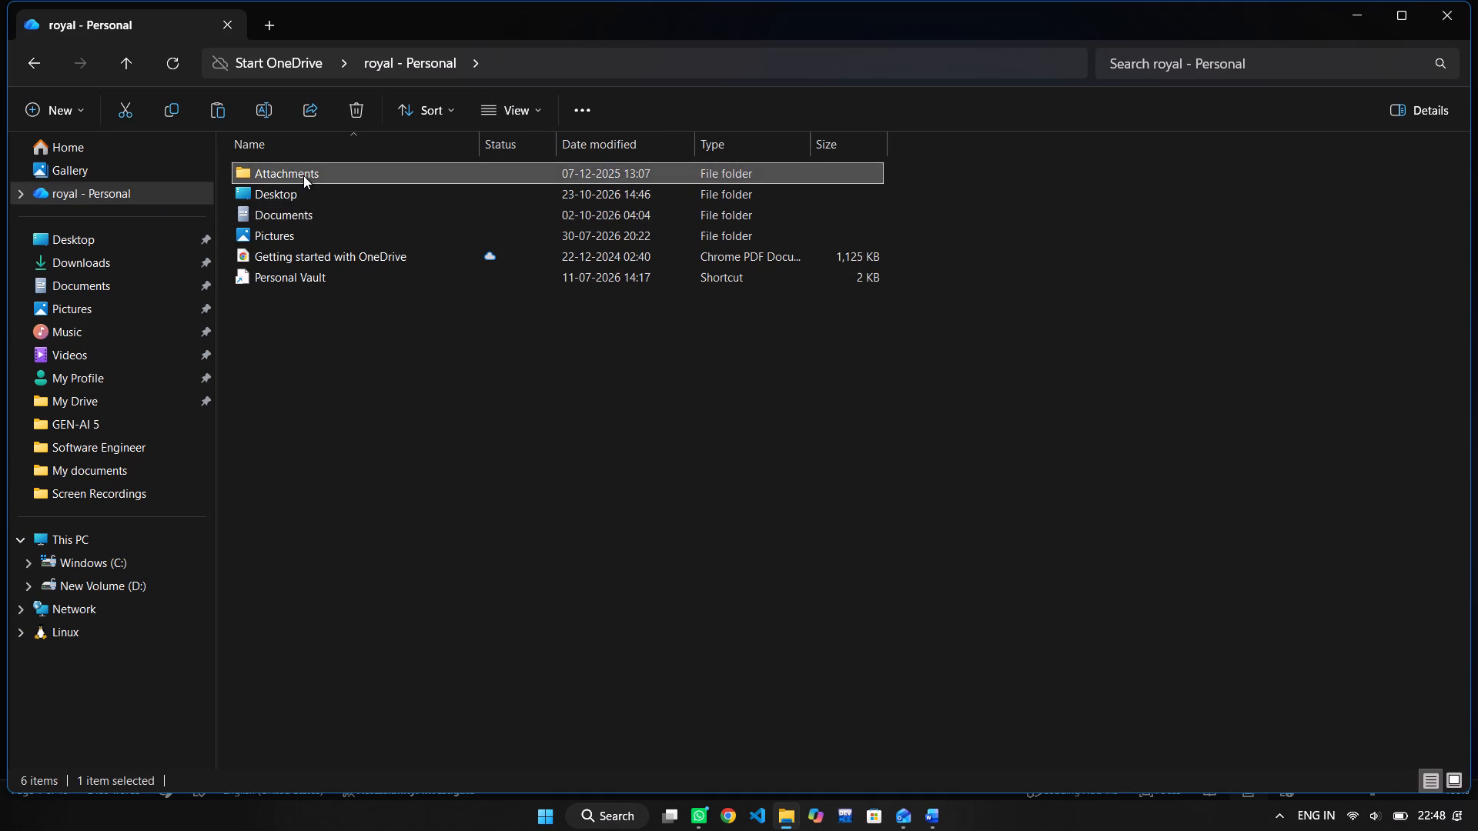
Leave the Attachments folder, open Downloads and check the available file actions for the TestForge_Synopsis_FILLED_REVISED document.
click(40, 67)
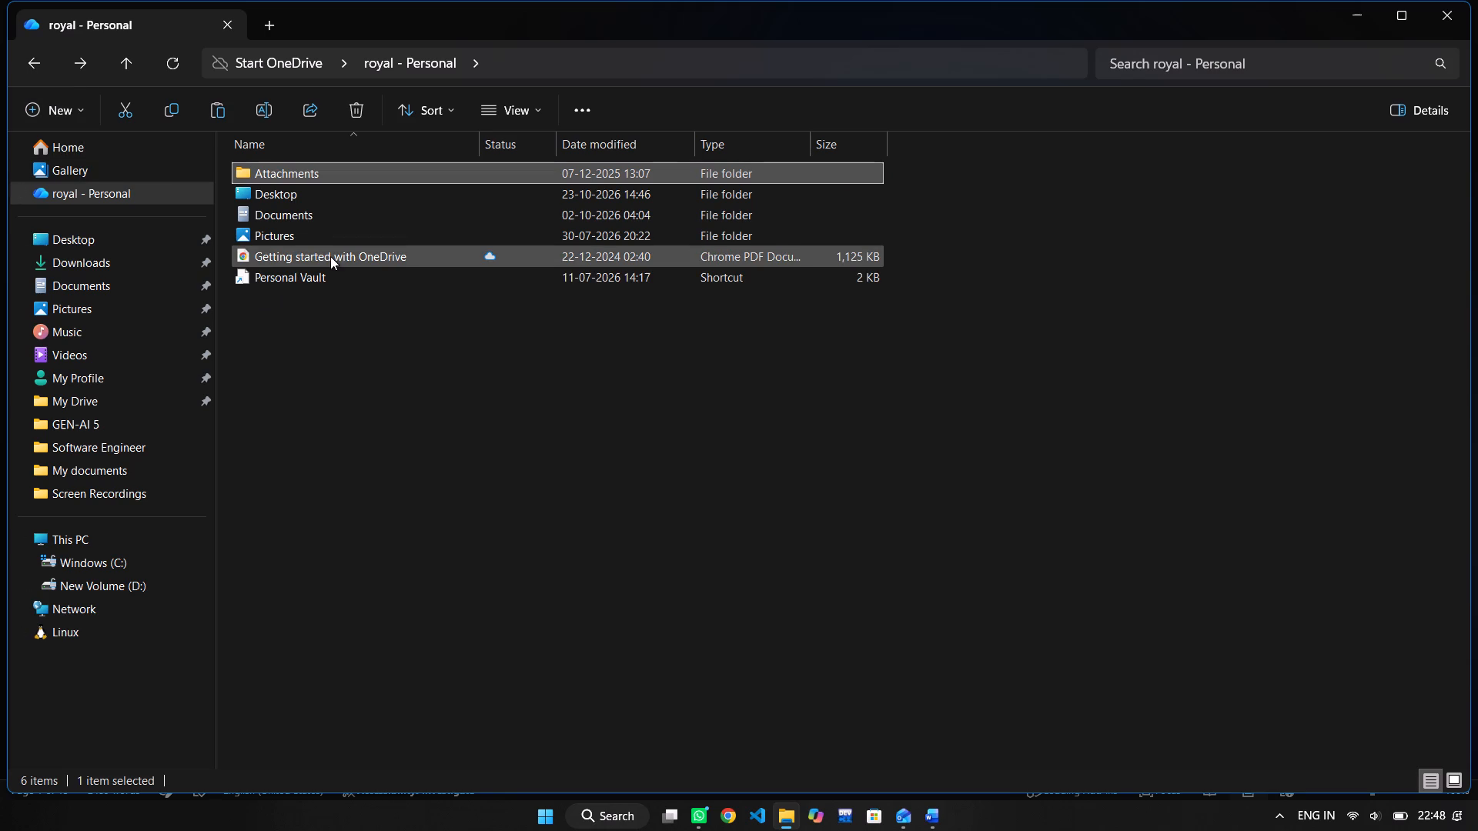
click(54, 251)
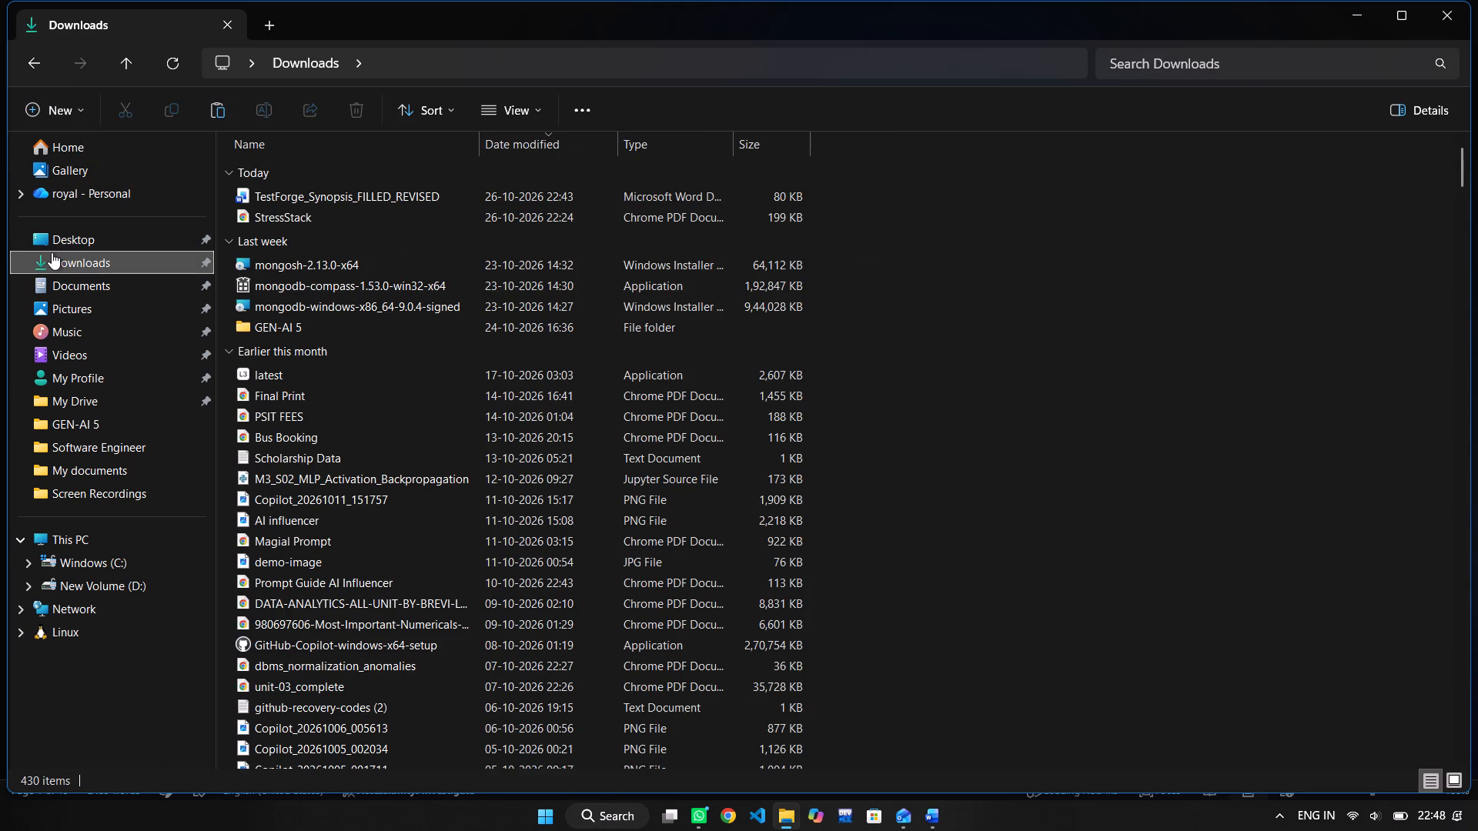
right_click(339, 199)
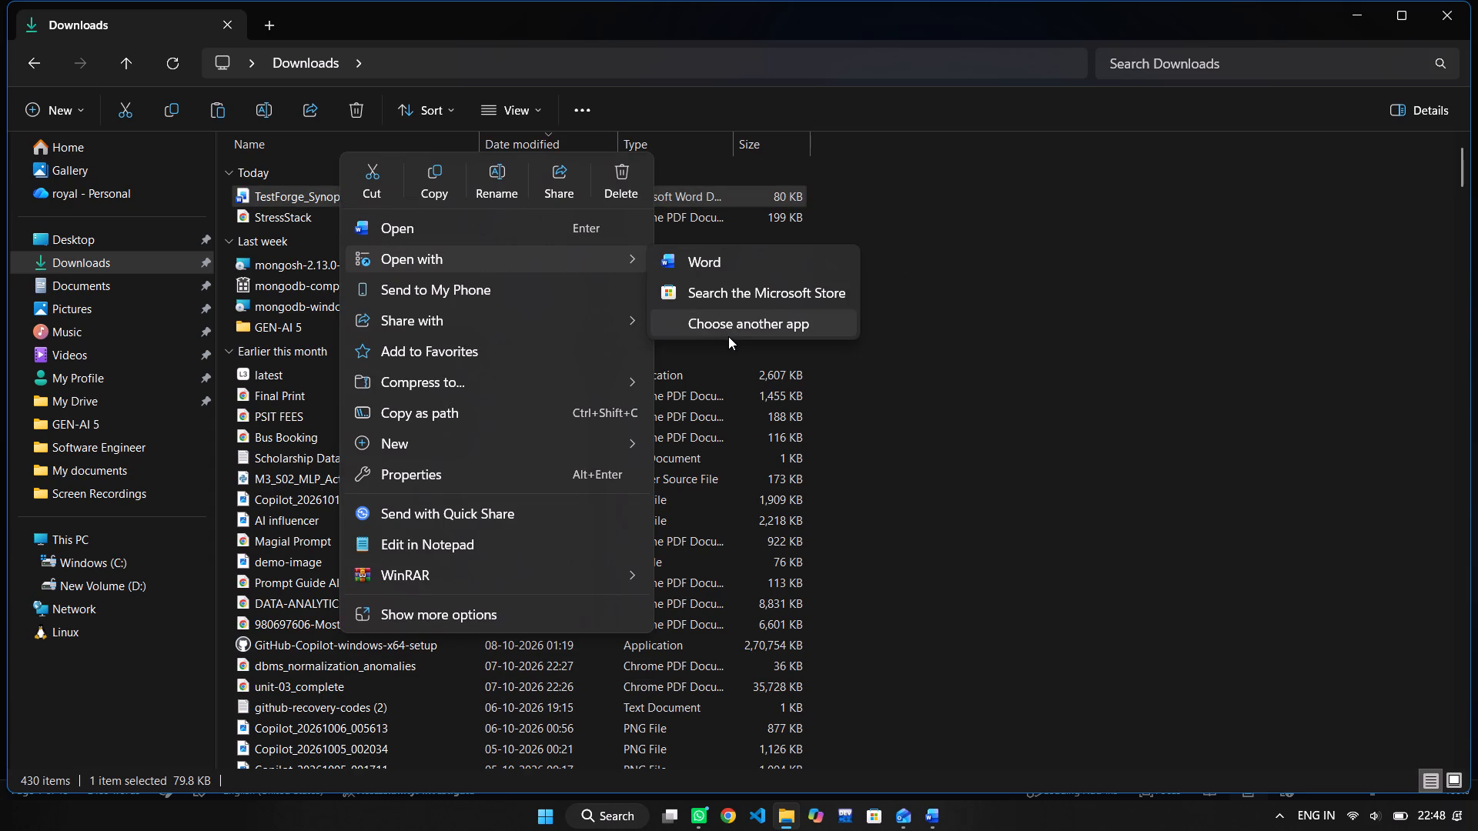
click(984, 486)
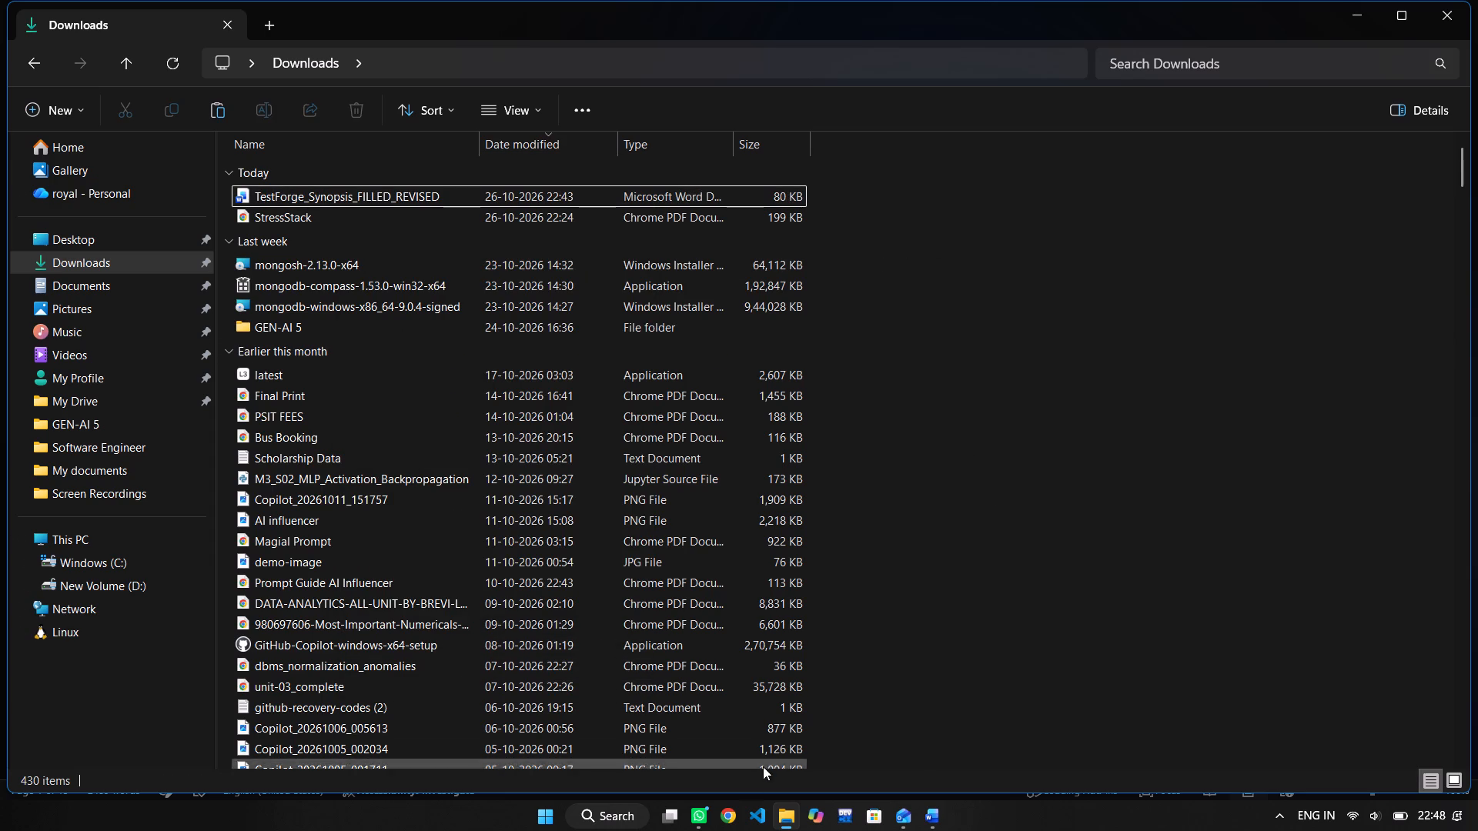
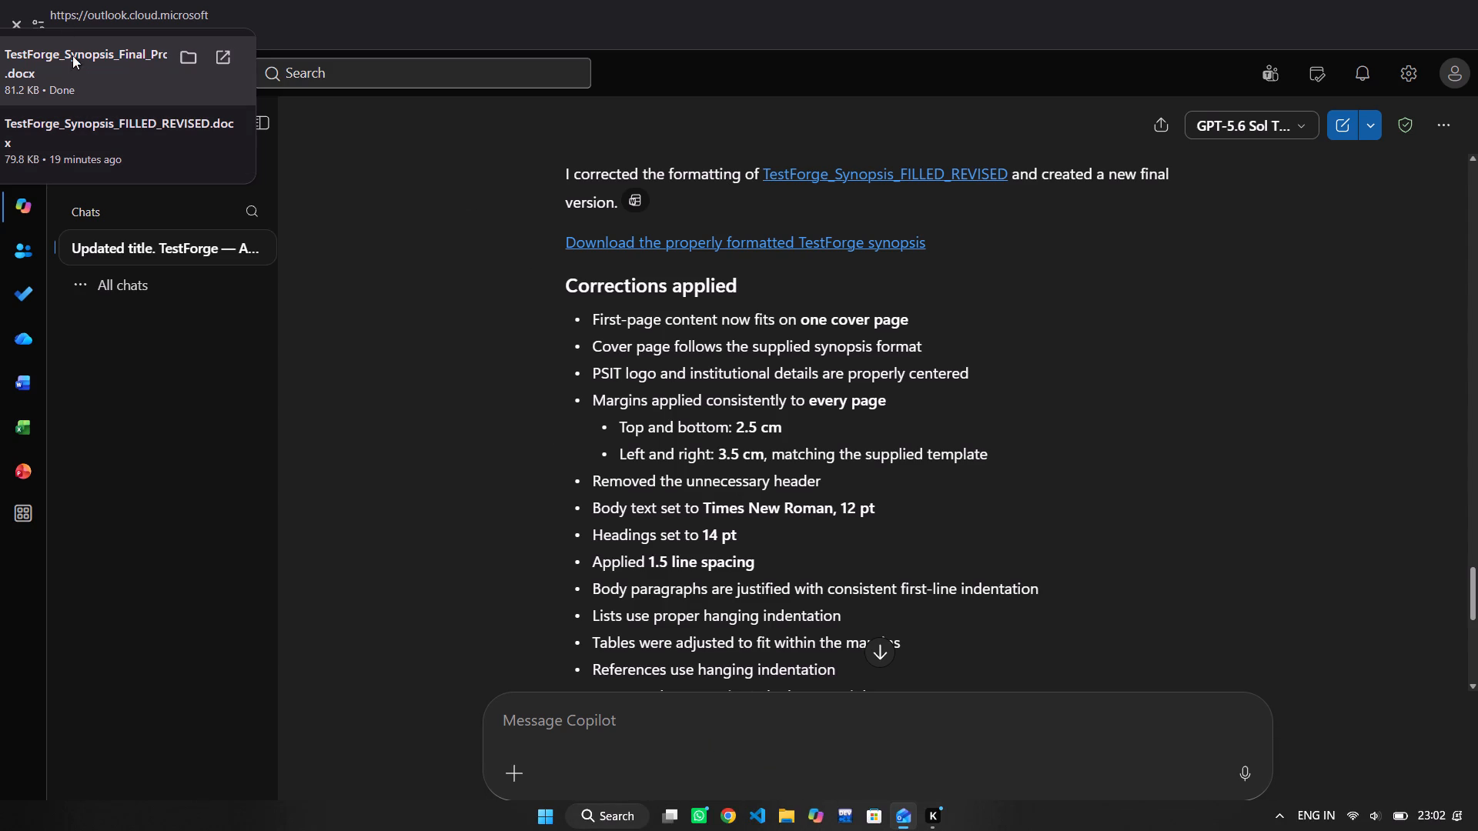
click(82, 78)
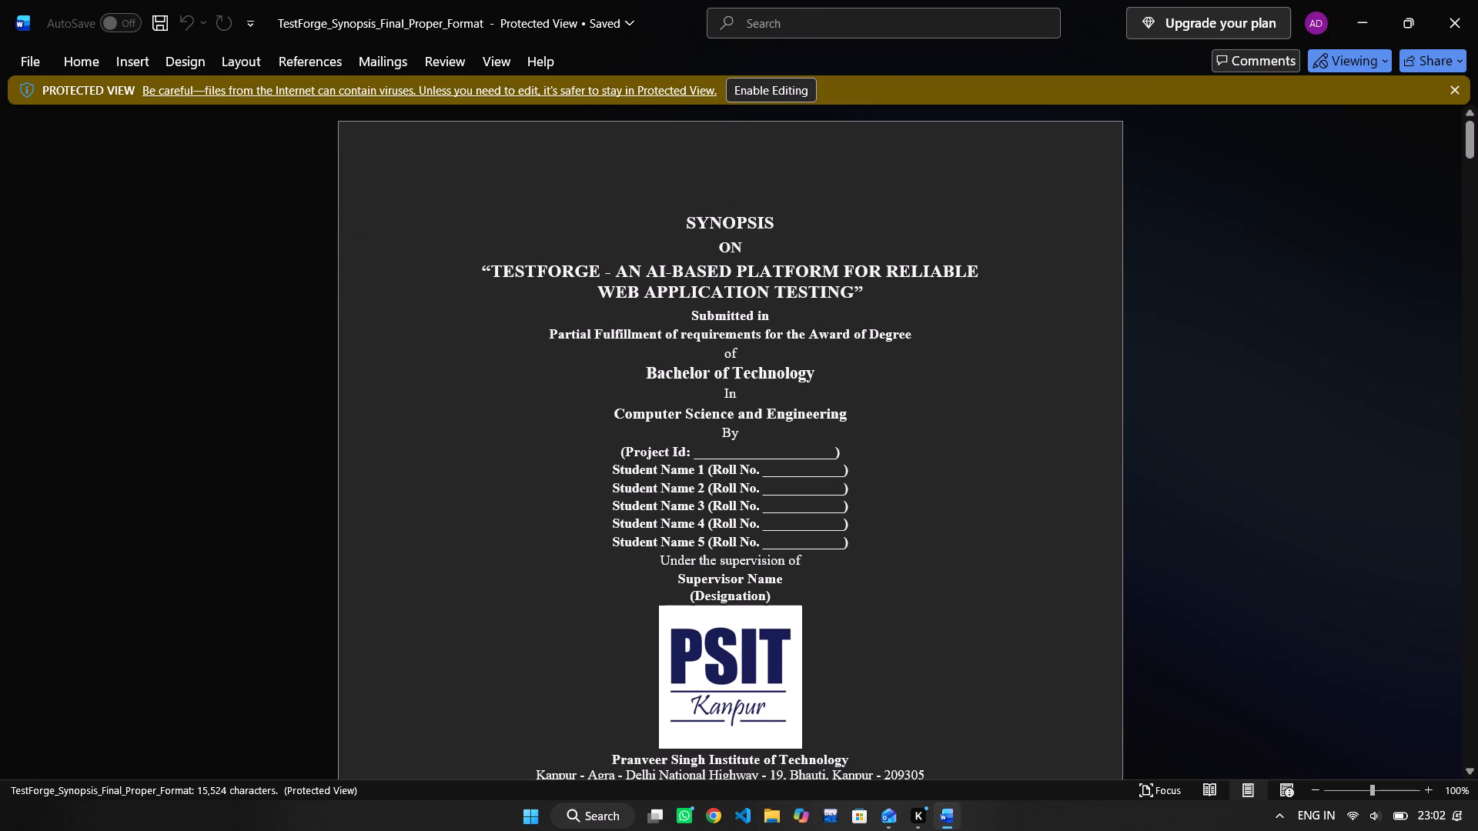
Examine the downloaded synopsis from the cover page through the feasibility section for layout, margins, spacing and indentation.
scroll(726, 471, down, 2)
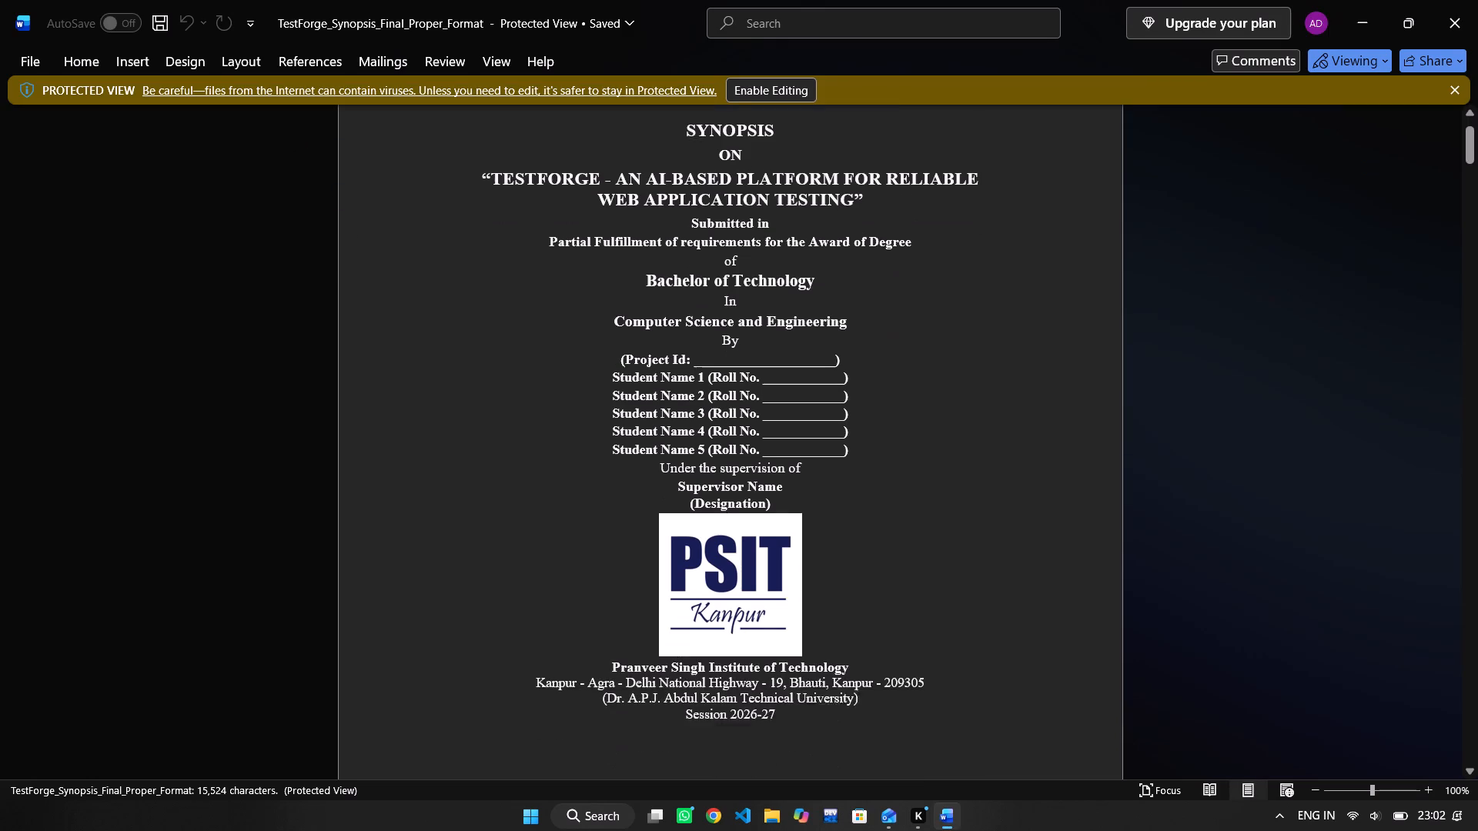
scroll(726, 471, down, 15)
scroll(726, 465, down, 12)
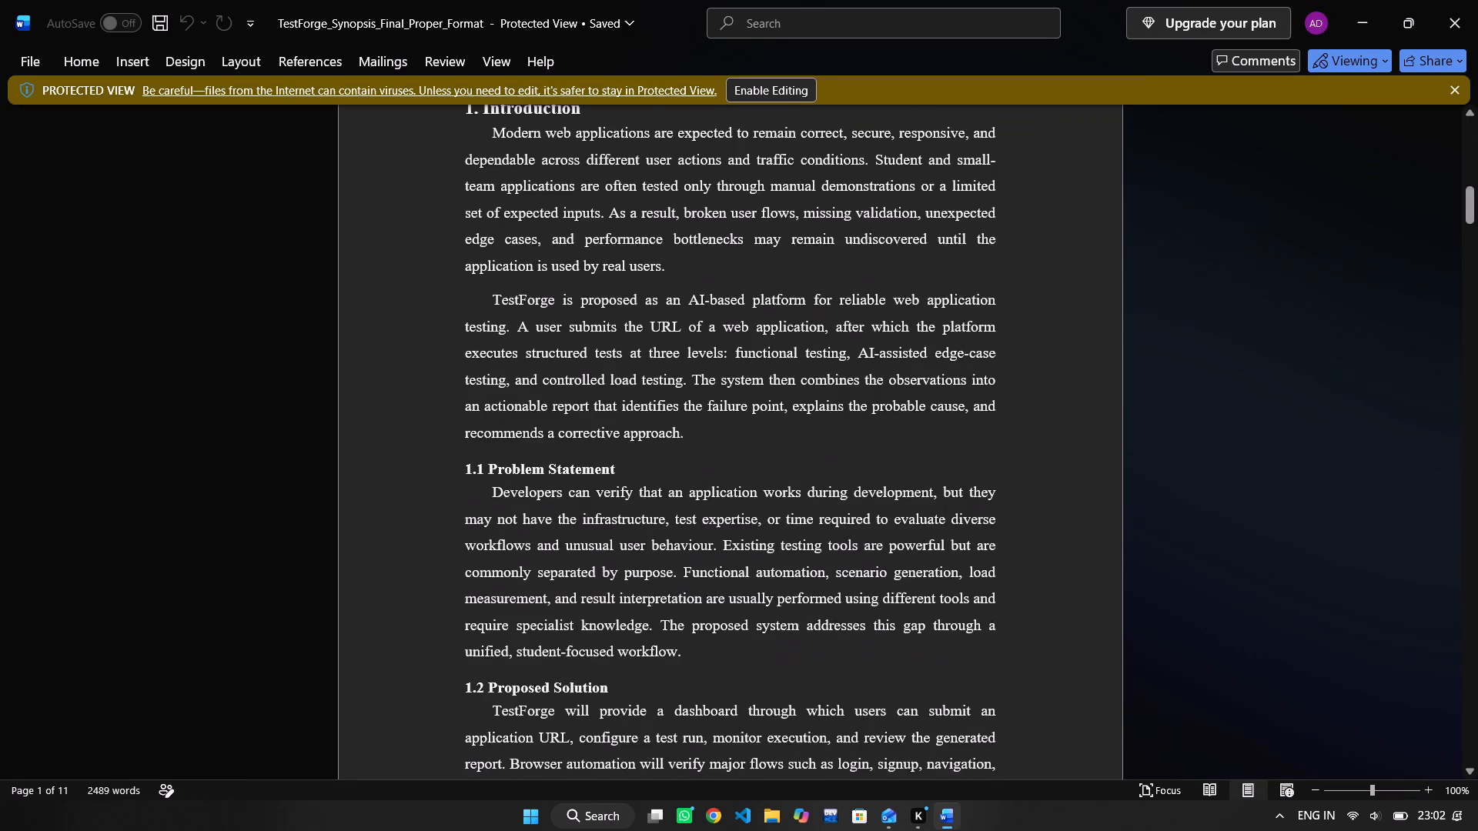
scroll(726, 459, down, 11)
scroll(726, 455, down, 17)
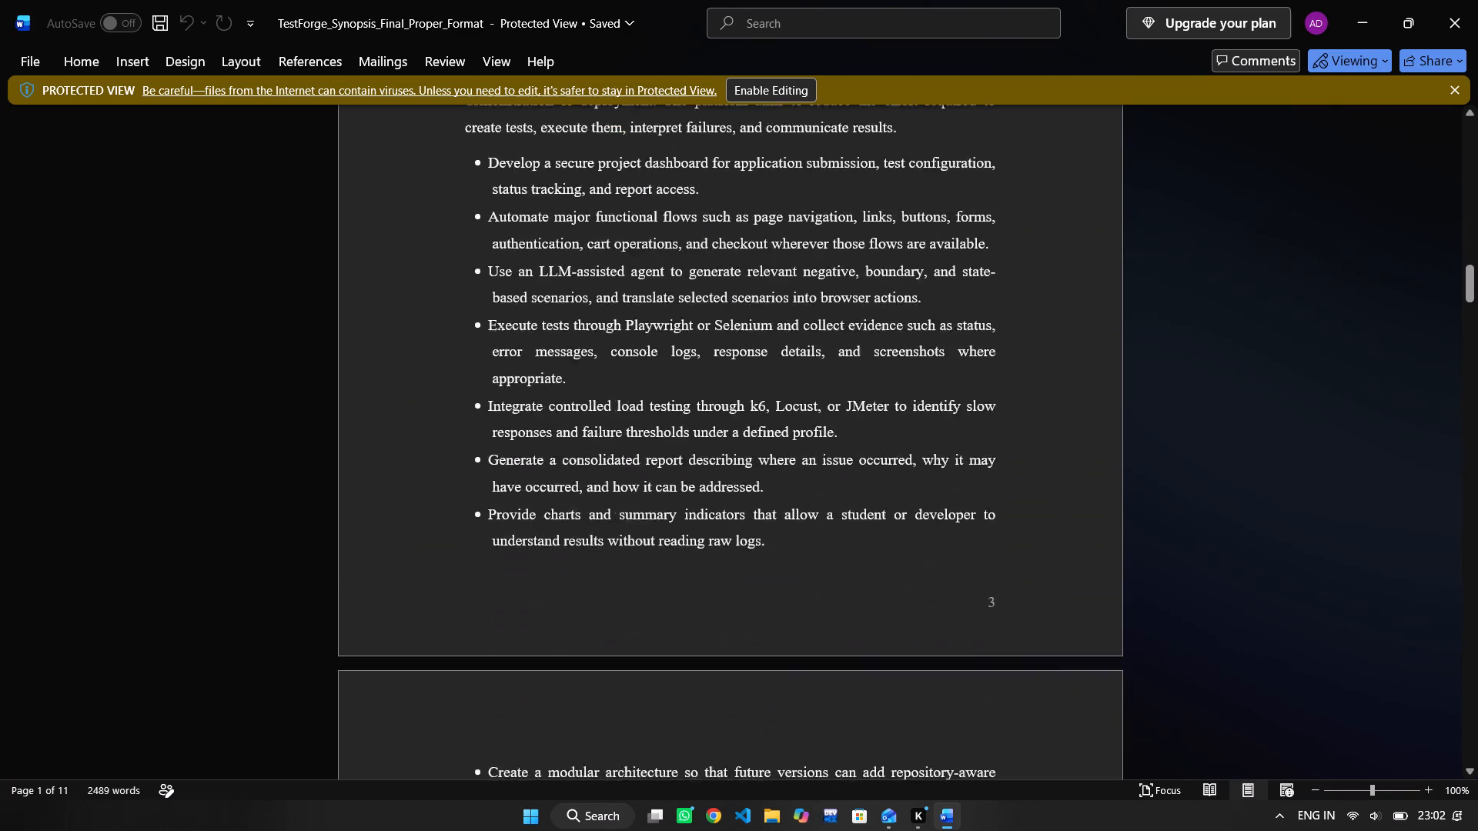
scroll(726, 443, down, 15)
scroll(726, 442, down, 8)
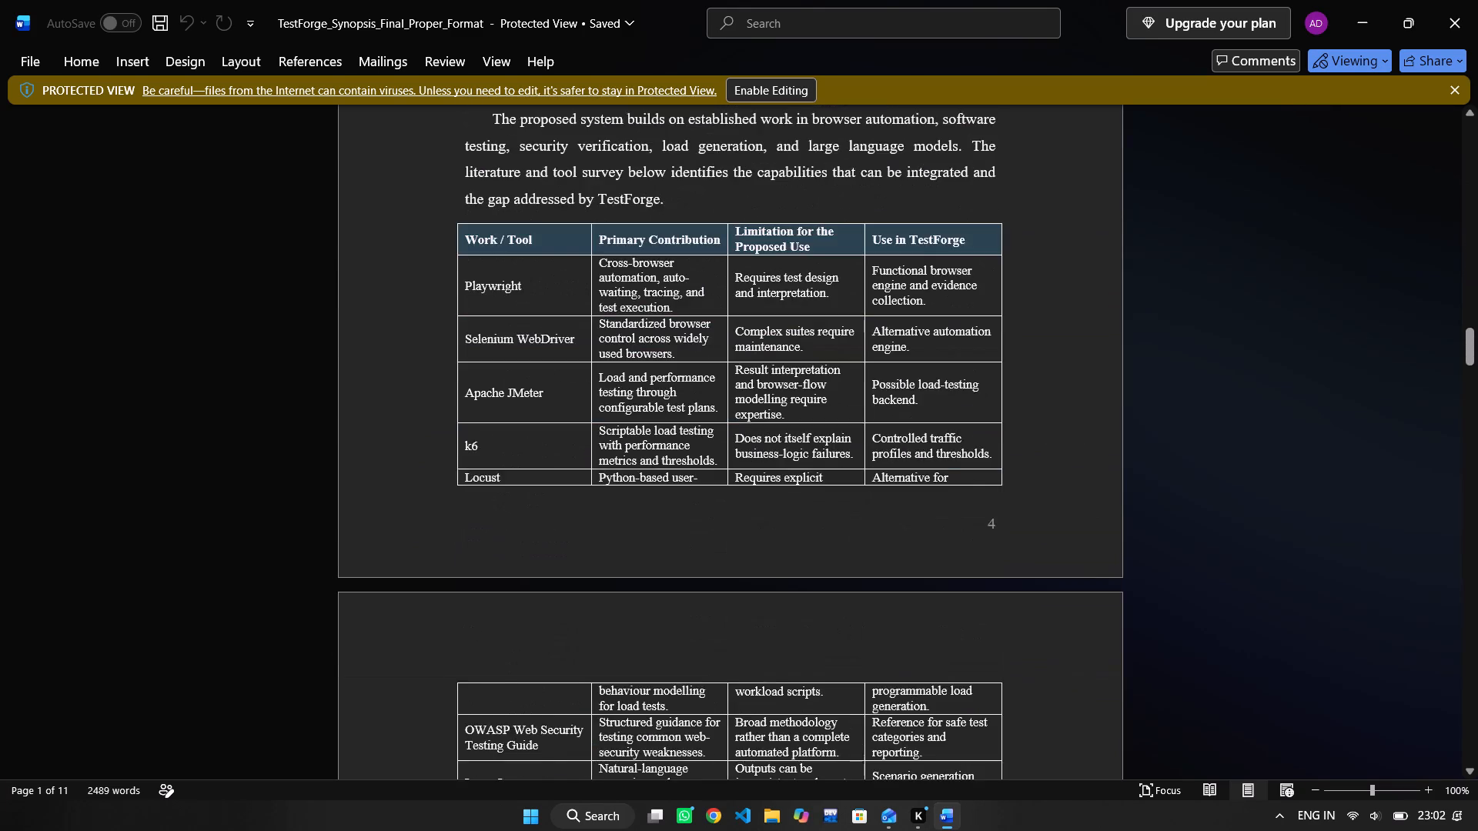
scroll(724, 429, down, 15)
scroll(724, 429, down, 14)
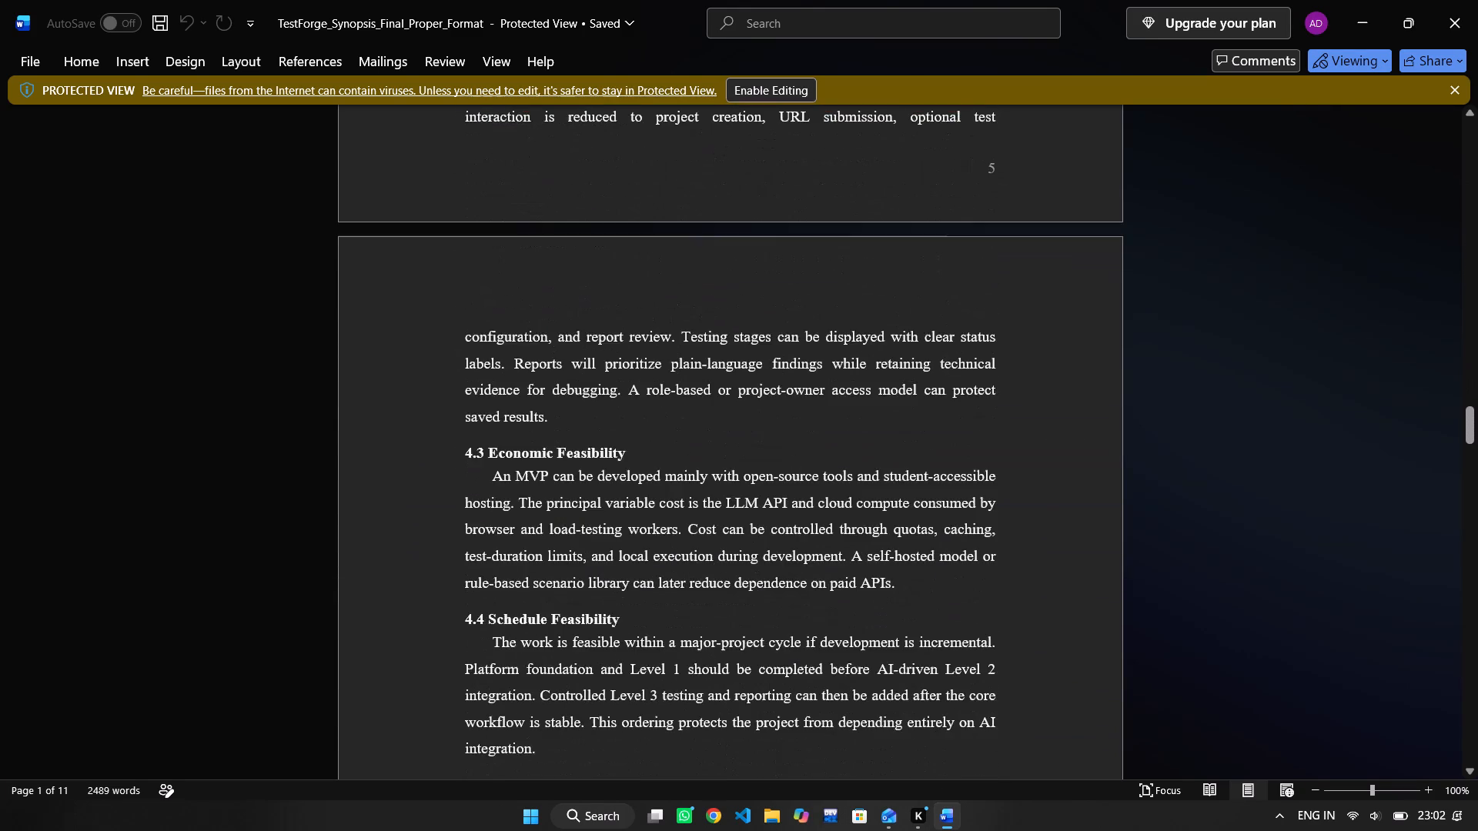
scroll(724, 429, up, 20)
scroll(724, 429, up, 20)
scroll(724, 429, up, 2)
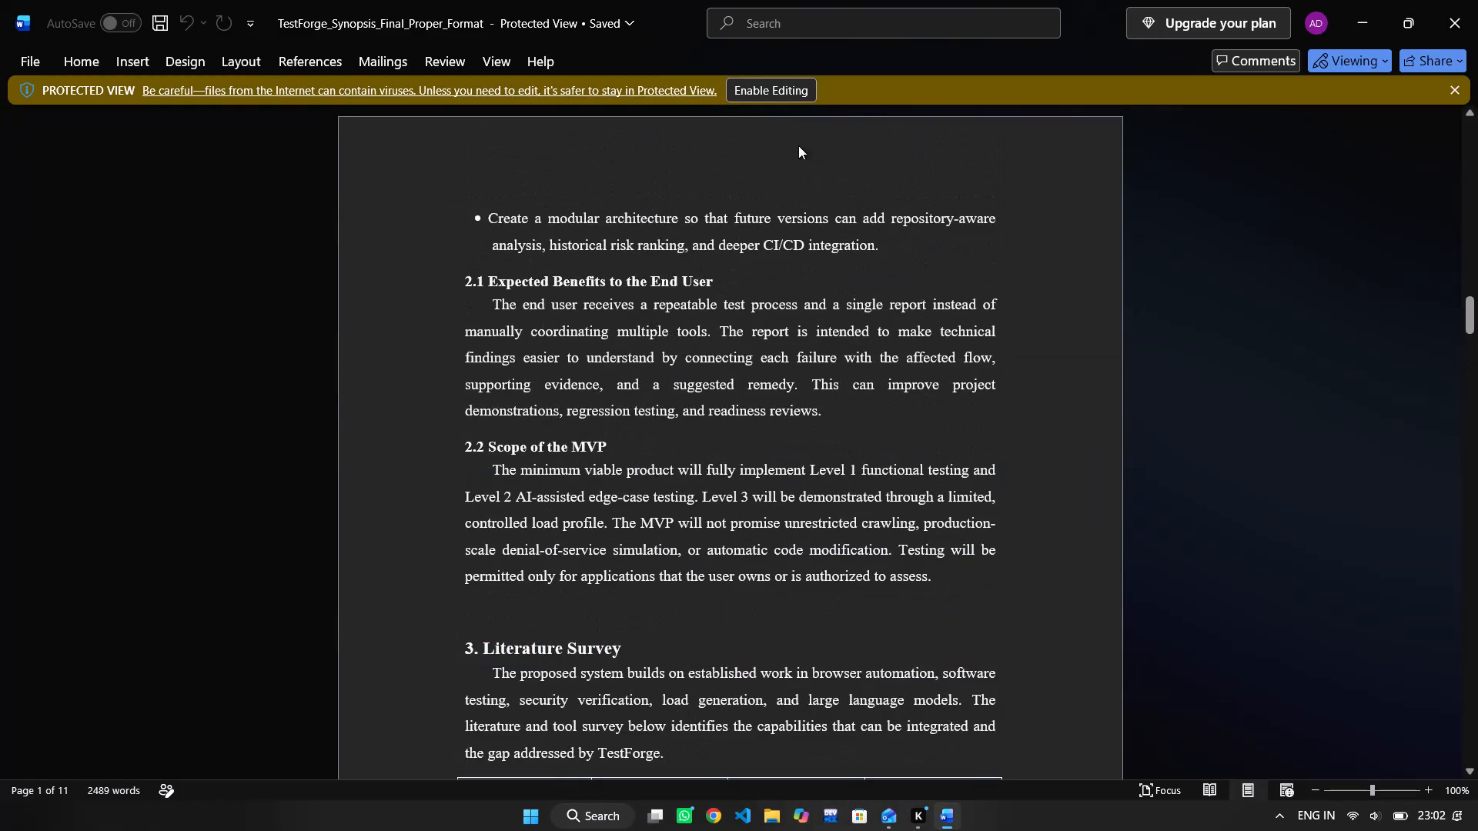
Enable editing for the TestForge_Synopsis_Final_Proper_Format document and check its cover page.
click(752, 90)
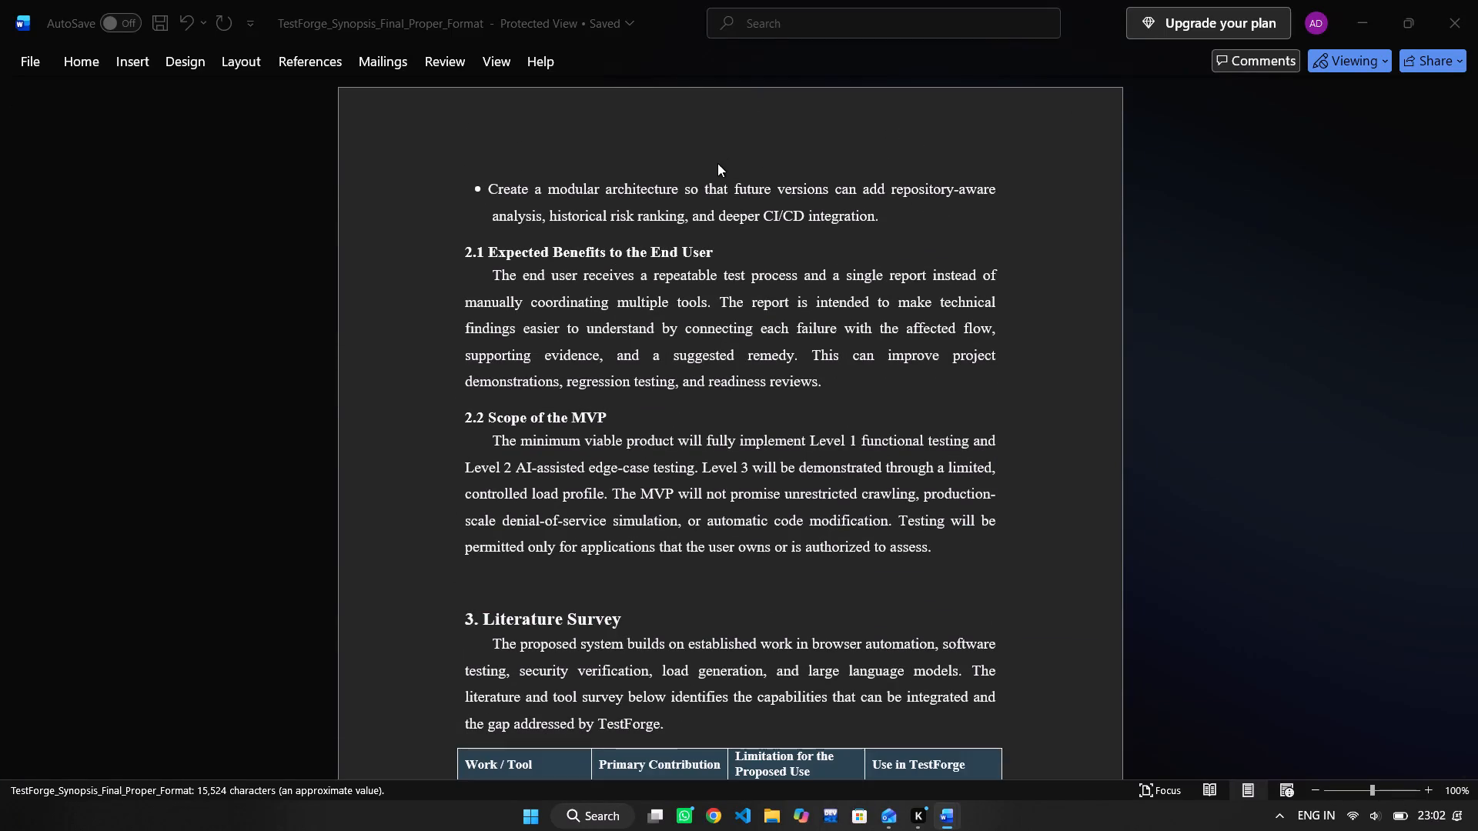
scroll(780, 434, down, 10)
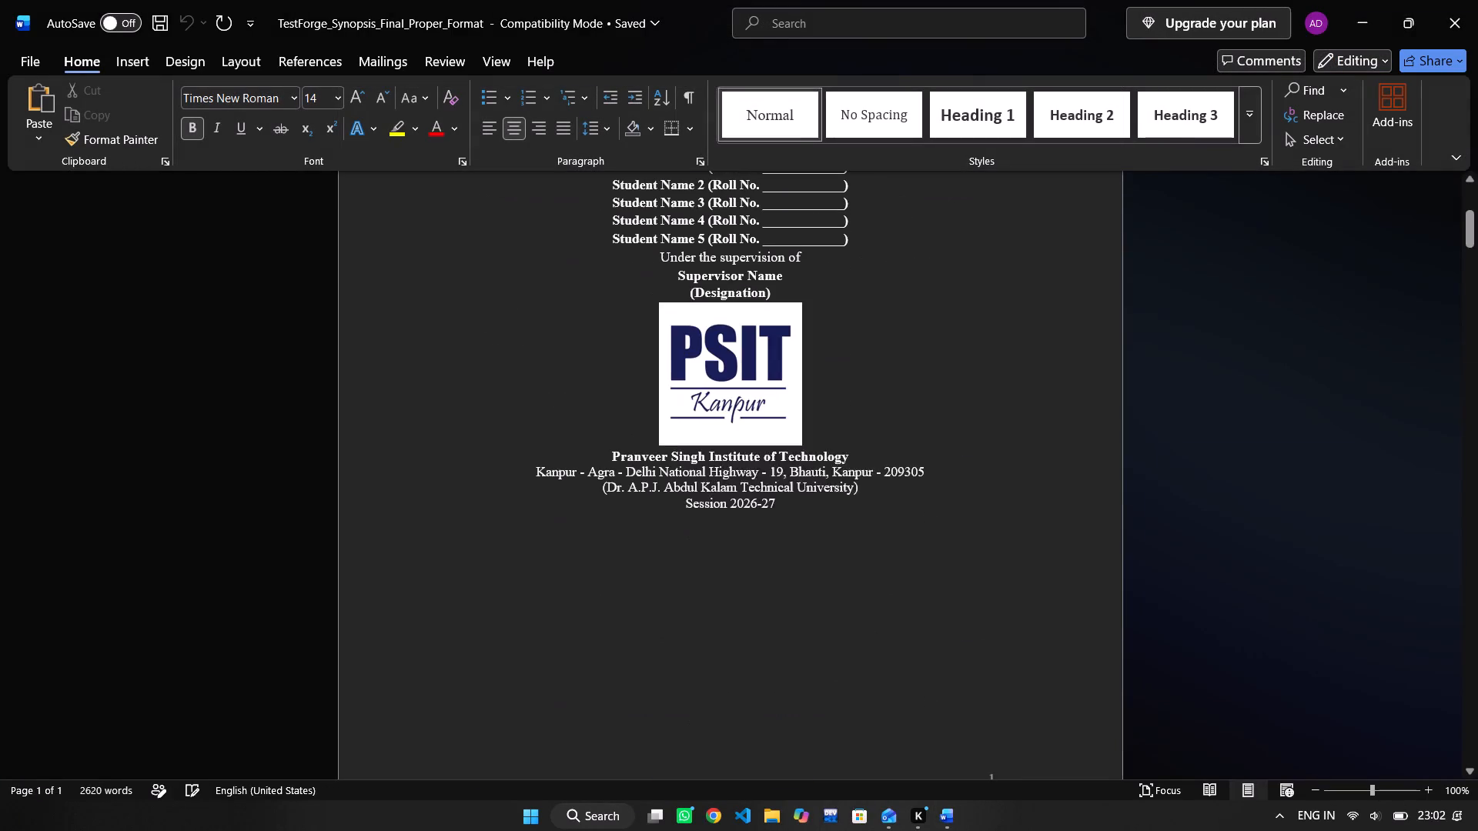
scroll(780, 441, down, 11)
scroll(754, 604, up, 20)
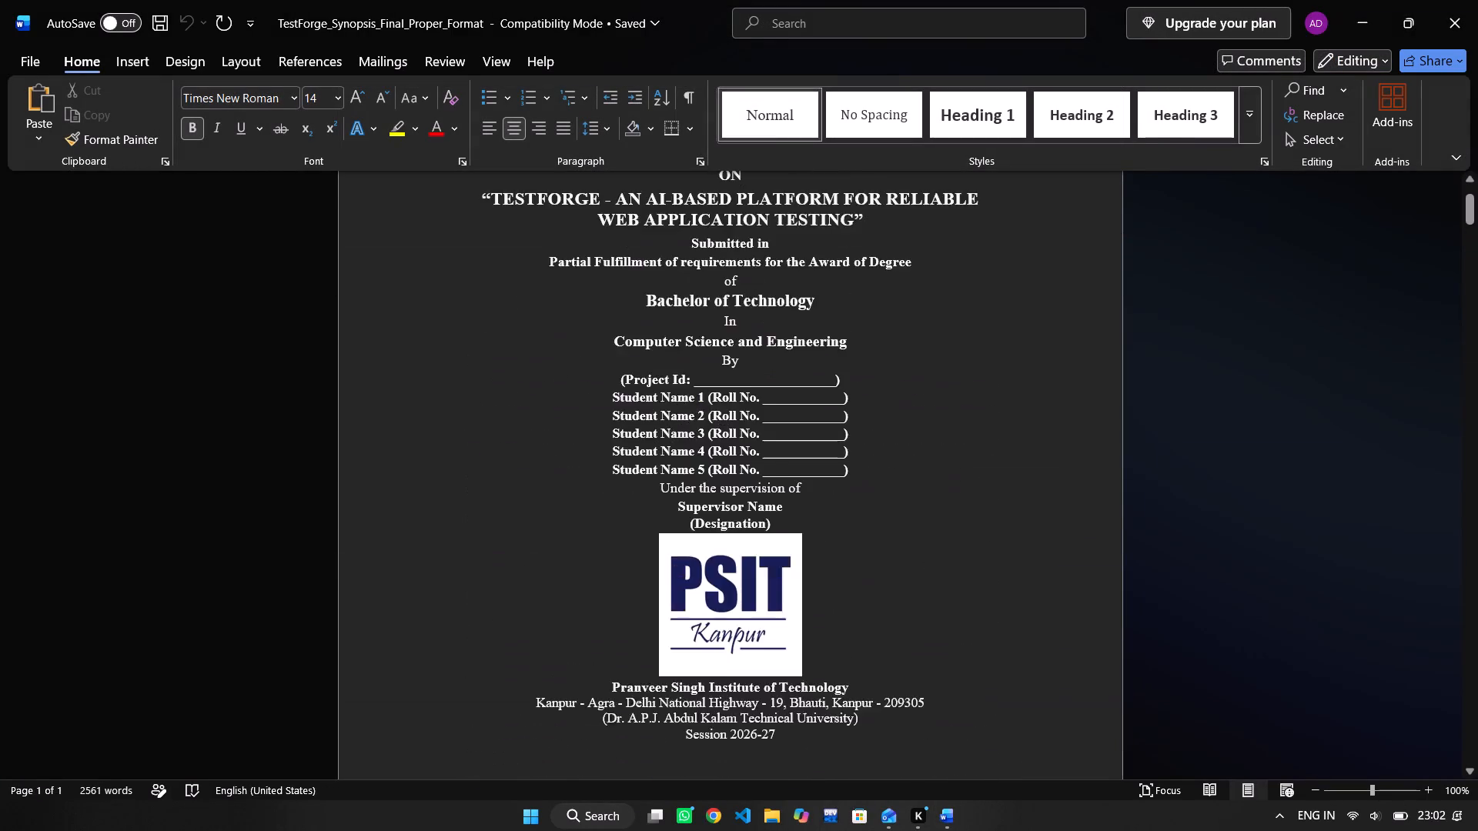
scroll(736, 492, up, 3)
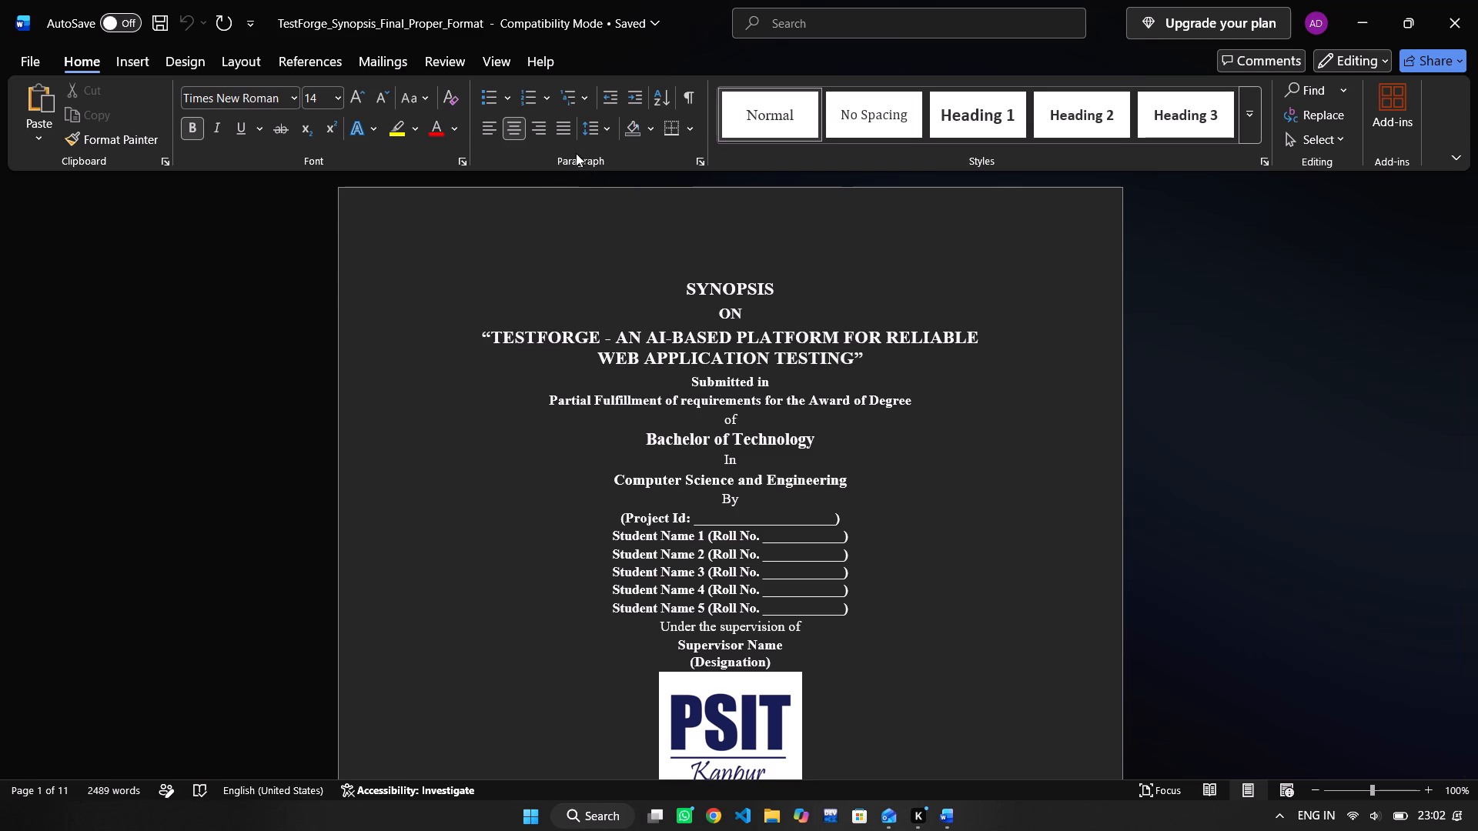
Add a solid-line Box page border, ¾ pt wide in Automatic colour, to the whole document.
click(129, 53)
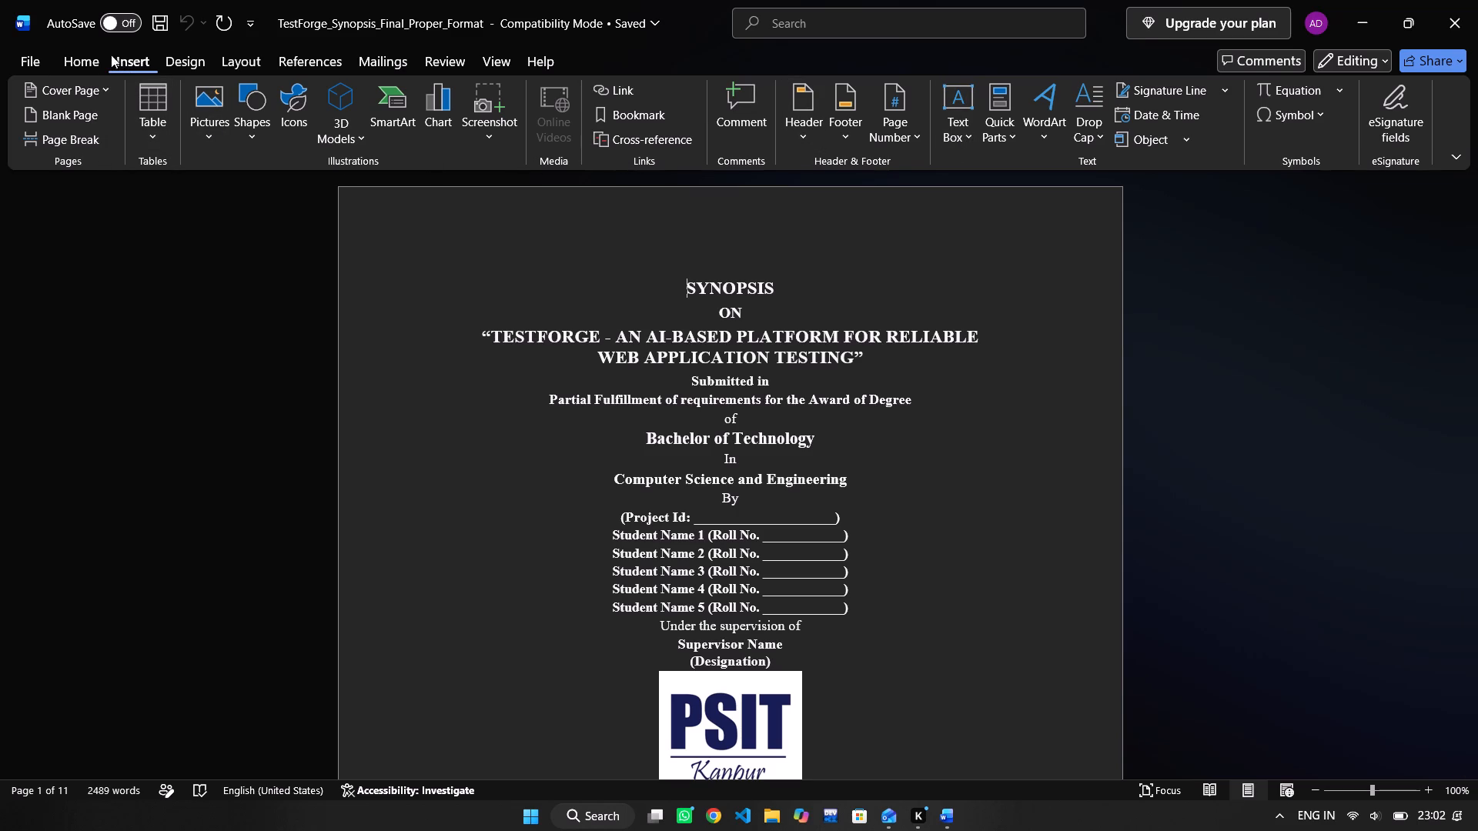
click(90, 52)
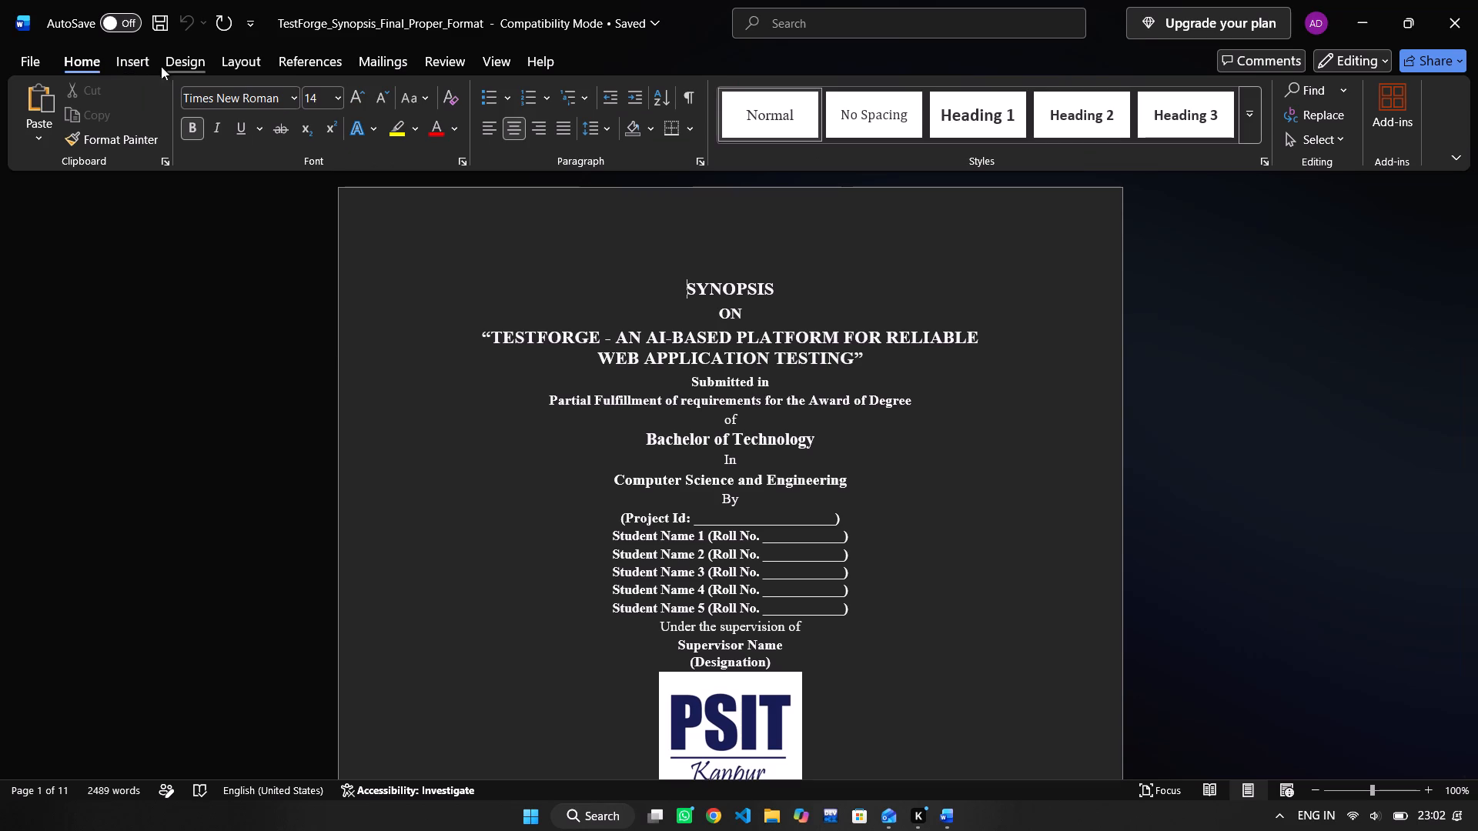
click(185, 62)
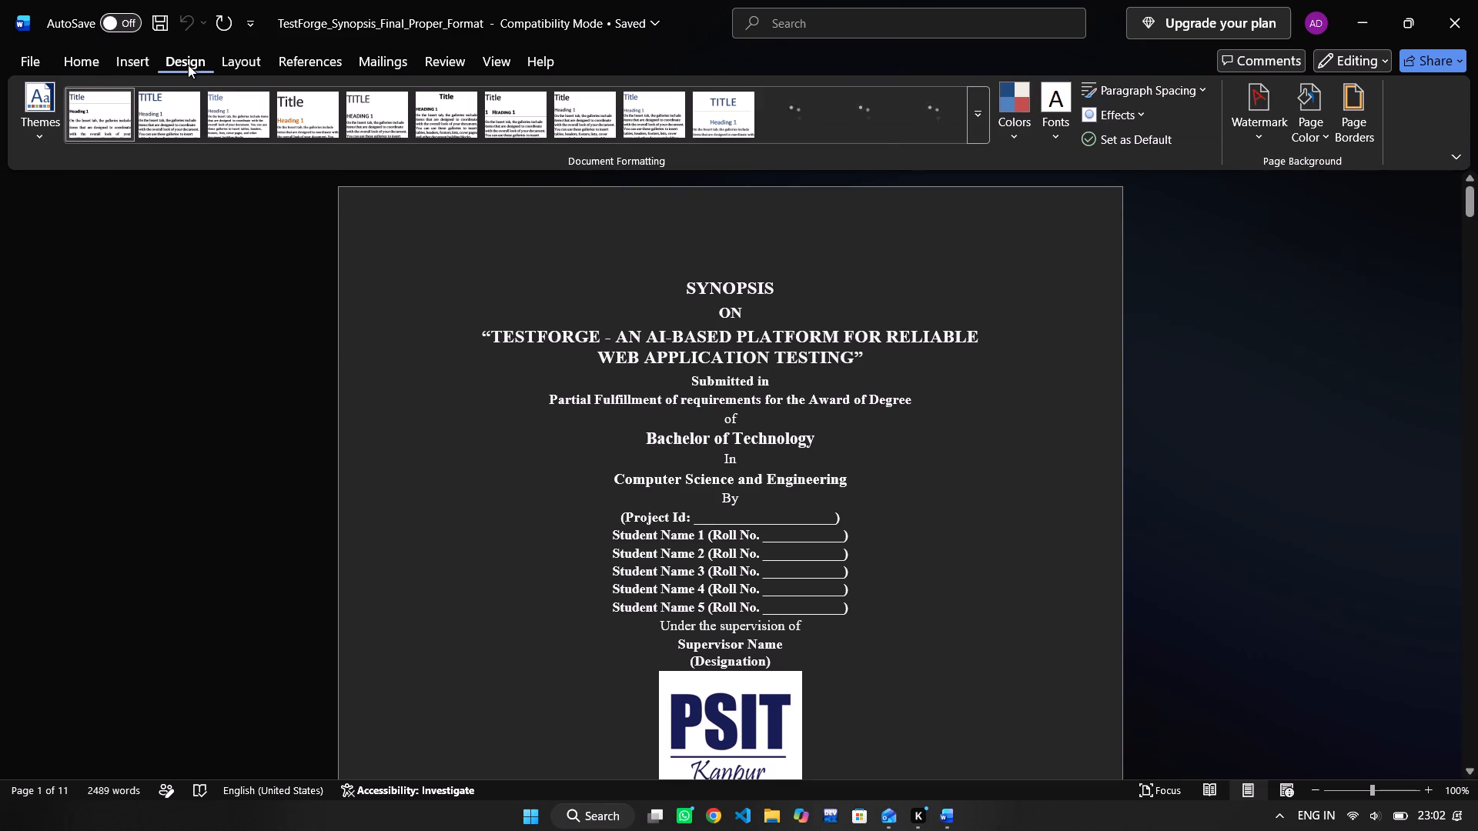
click(1366, 111)
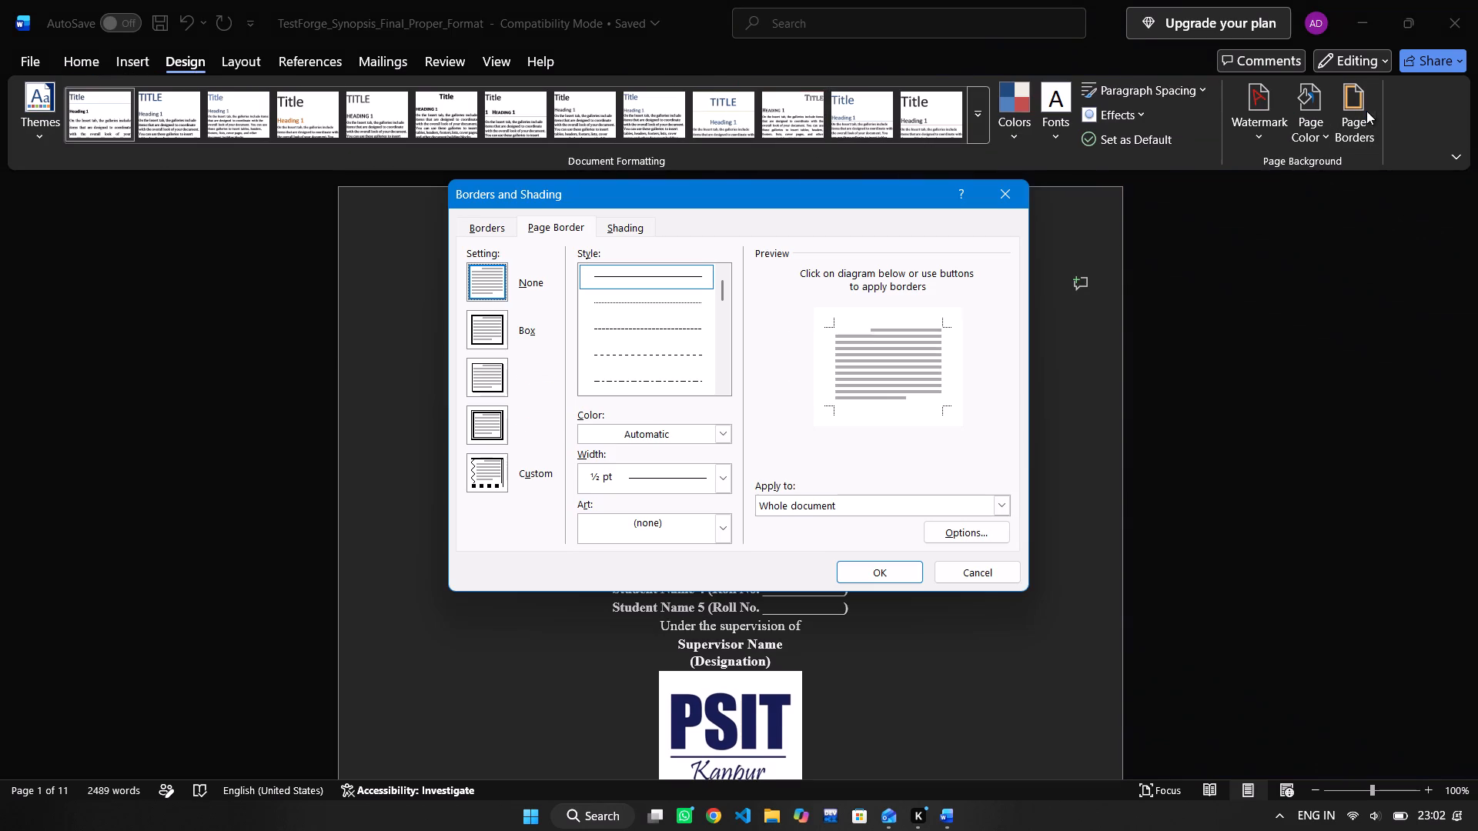
click(595, 314)
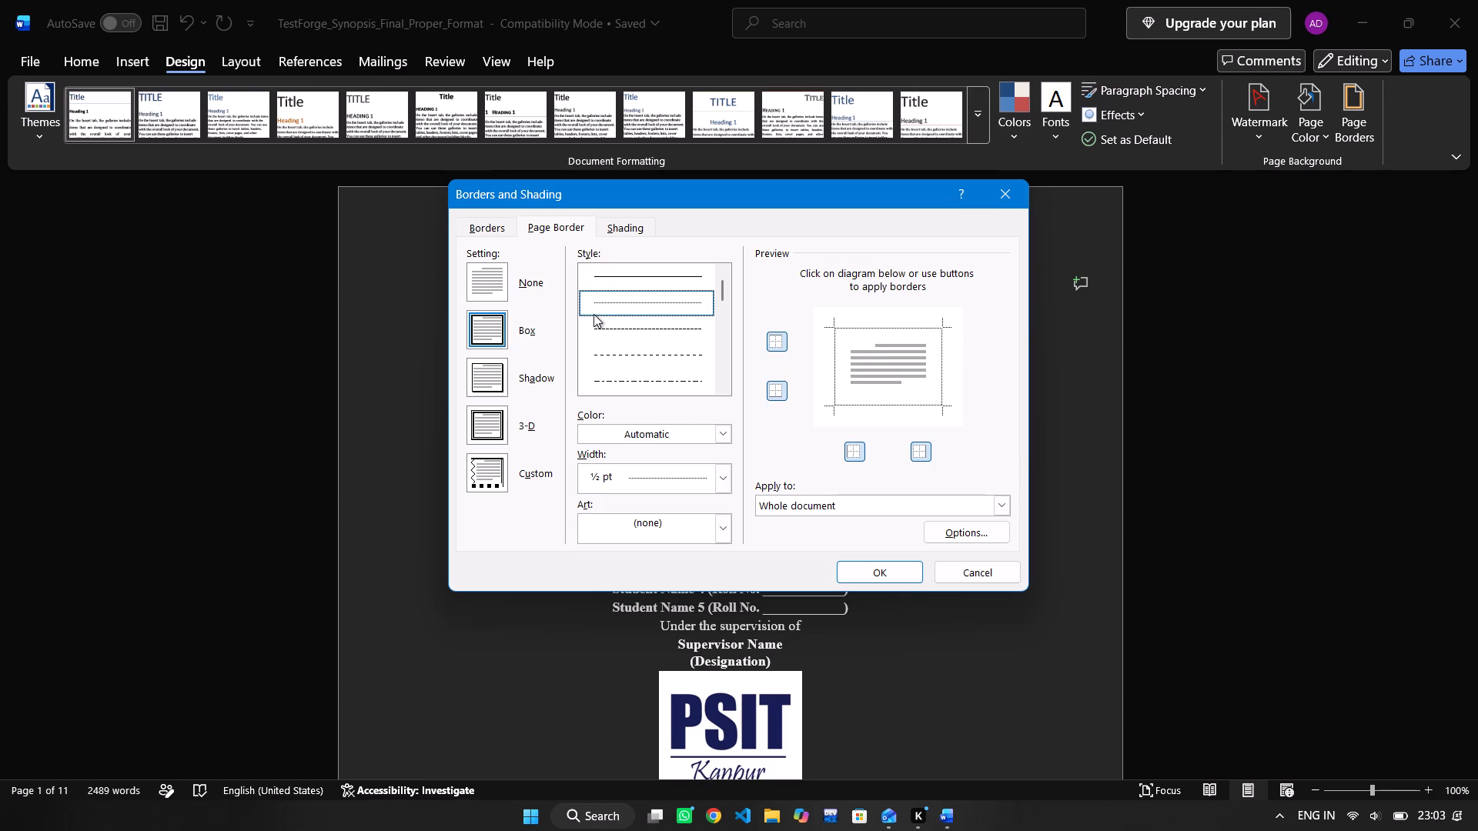
click(502, 279)
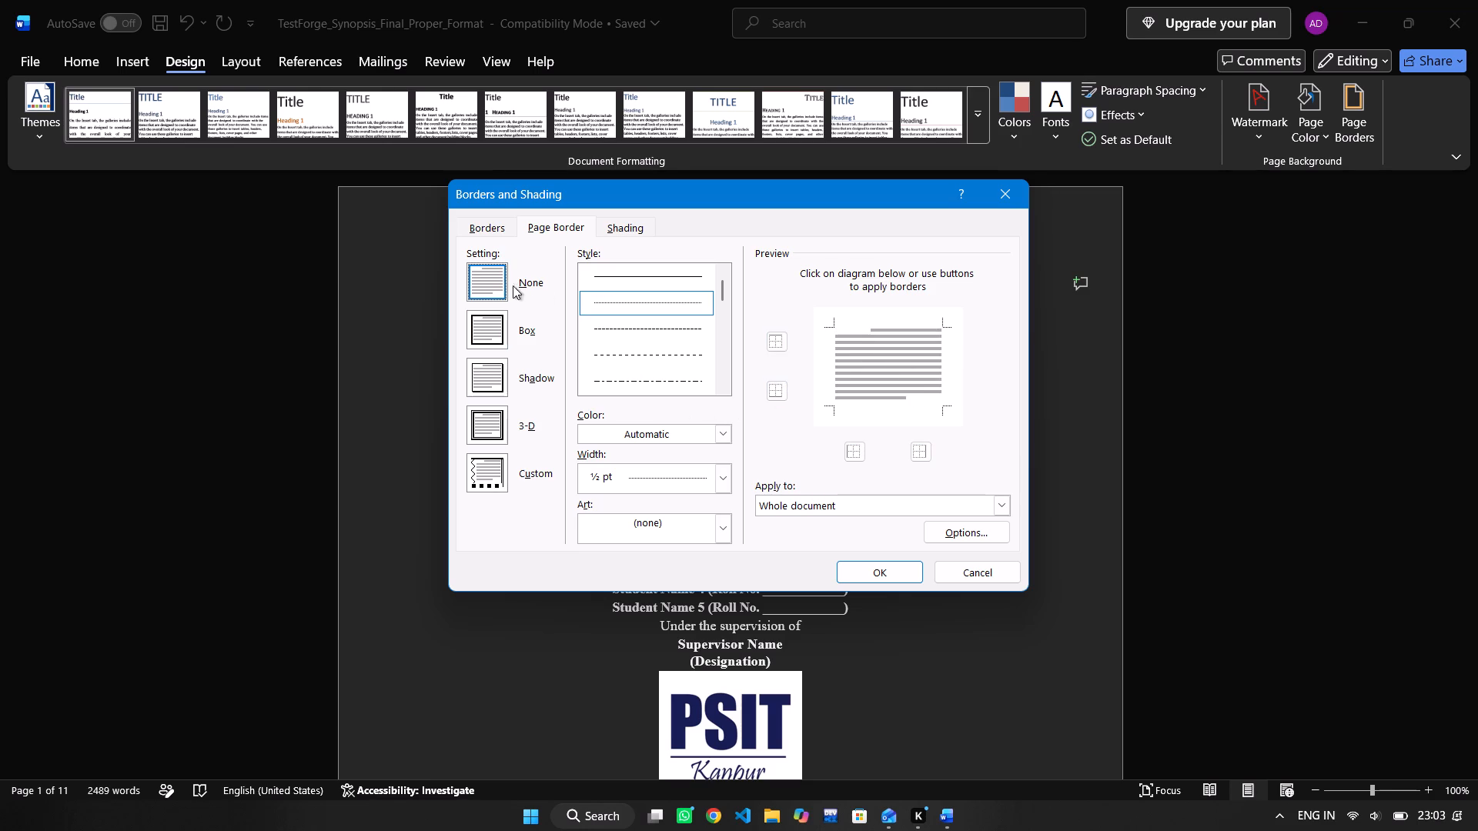
click(520, 325)
click(499, 335)
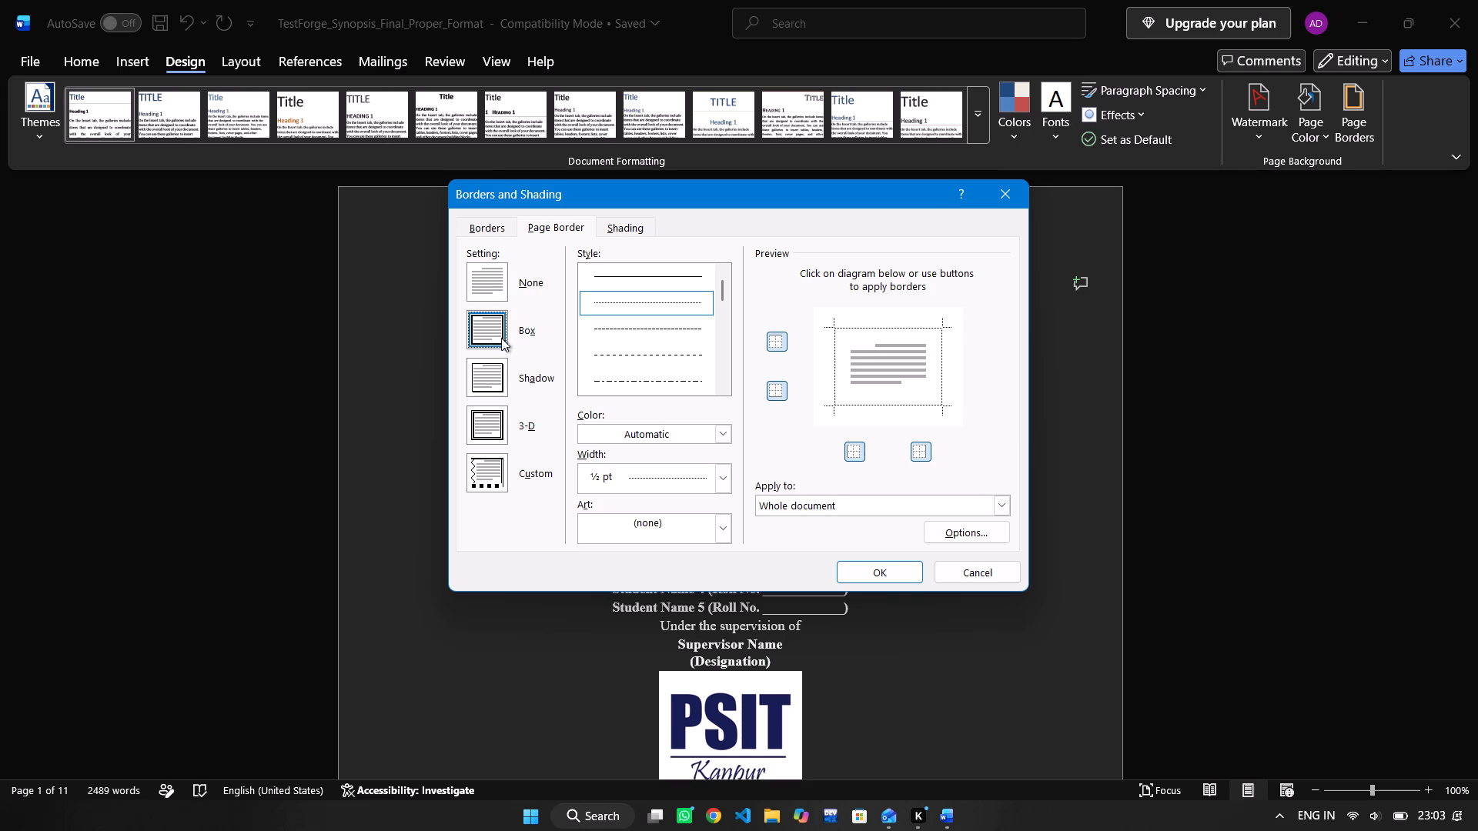
click(643, 282)
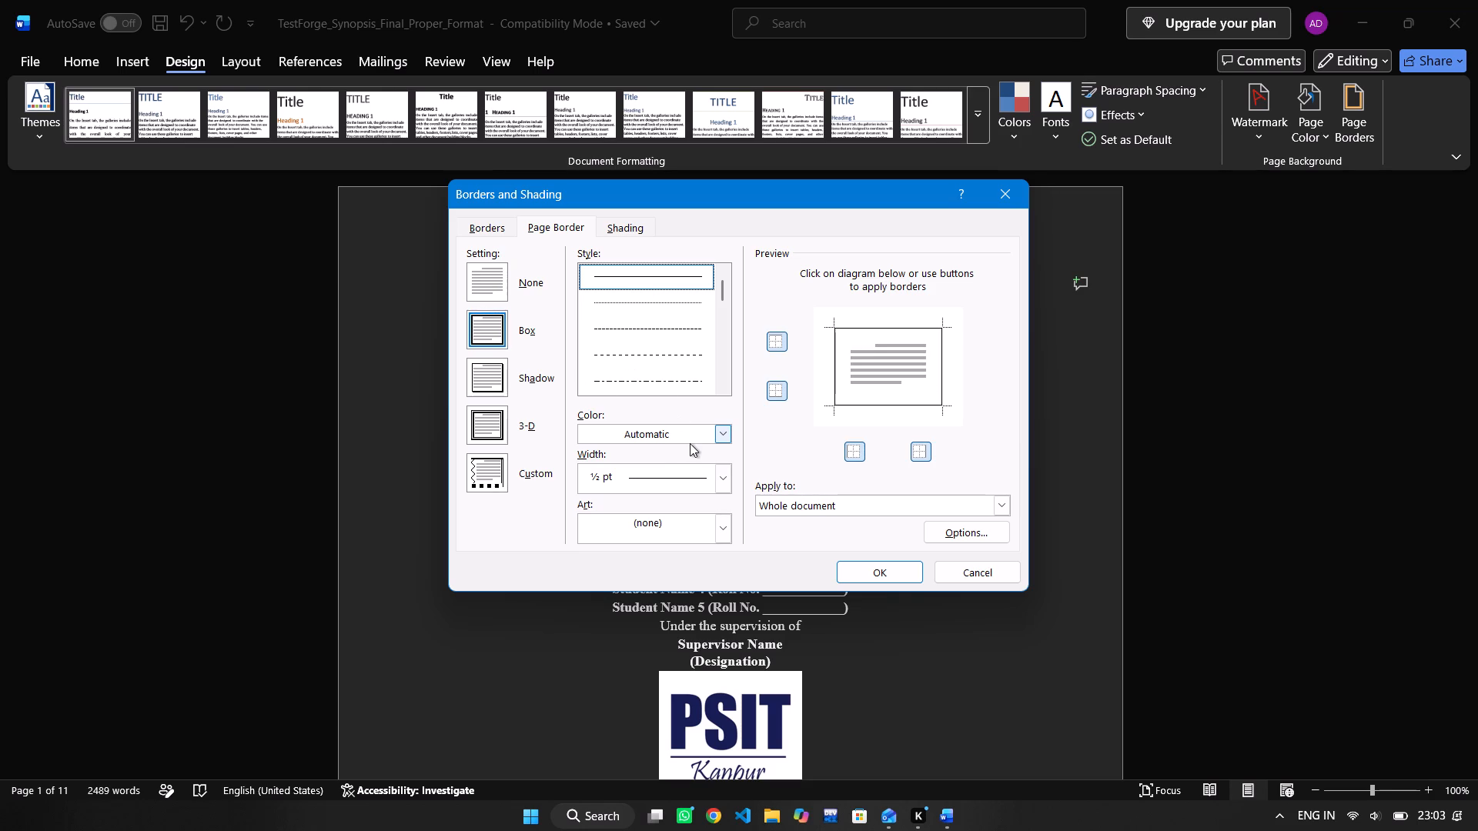
click(728, 483)
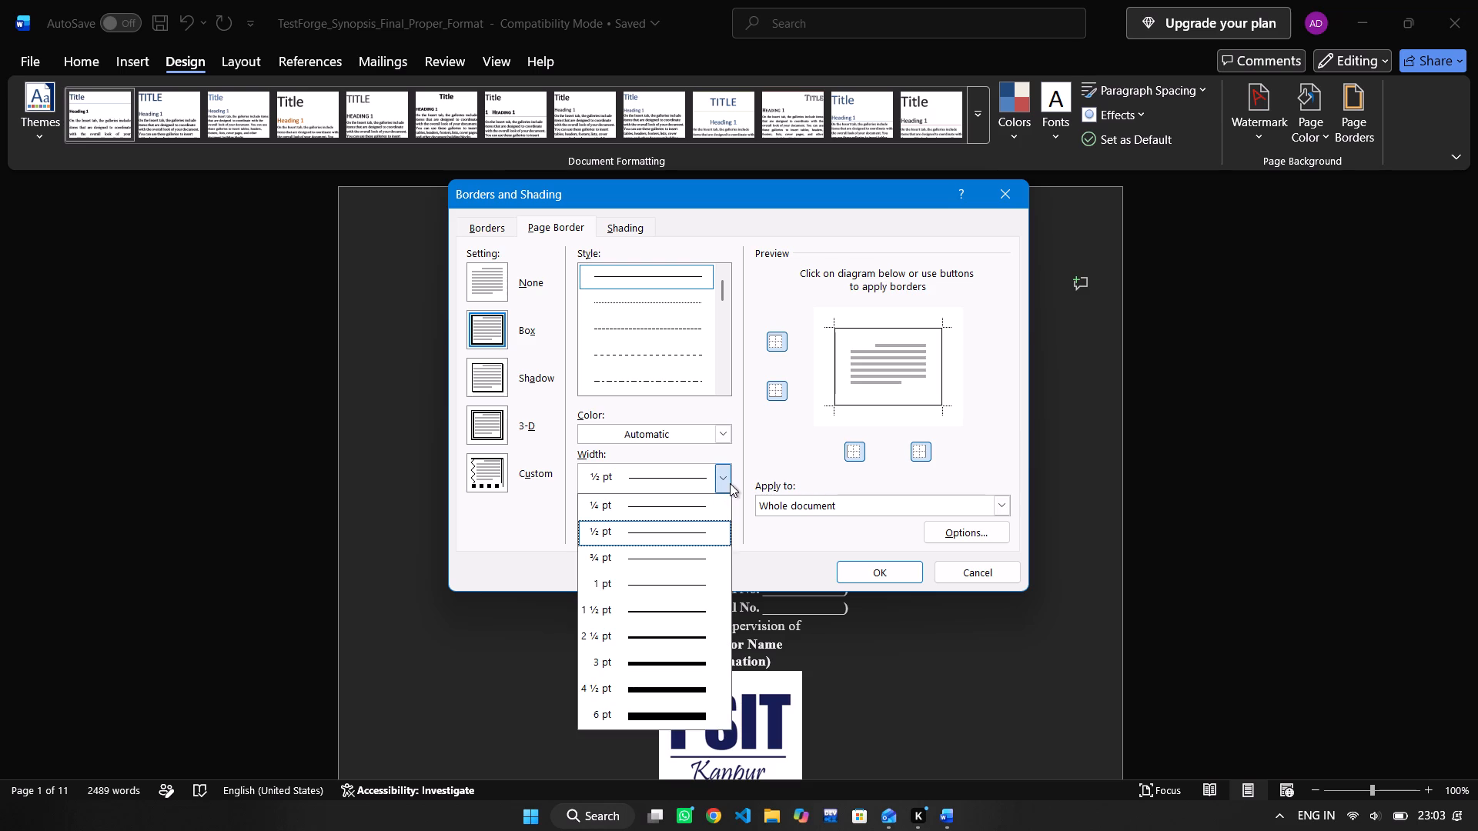
click(666, 563)
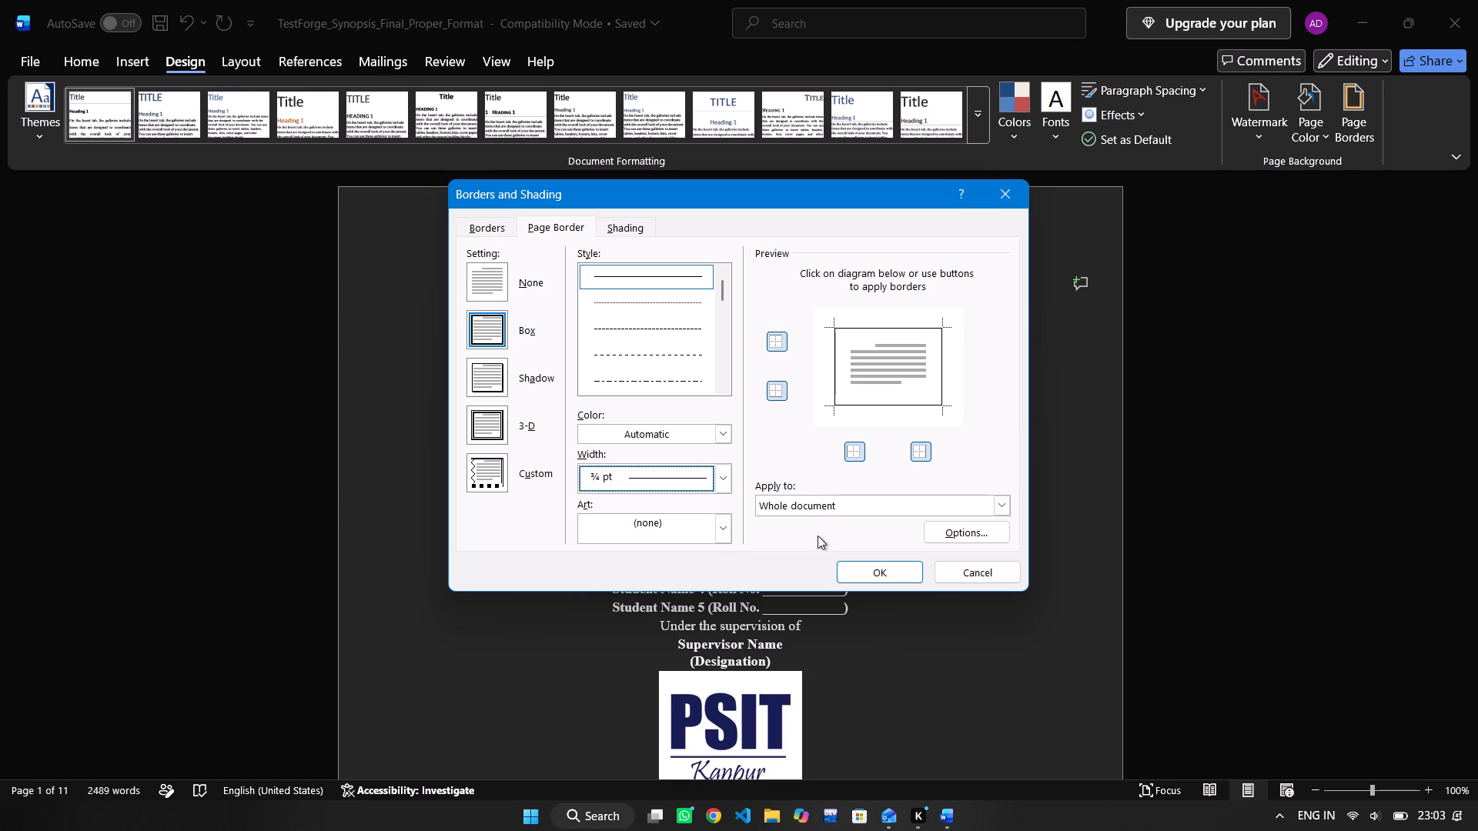
click(906, 568)
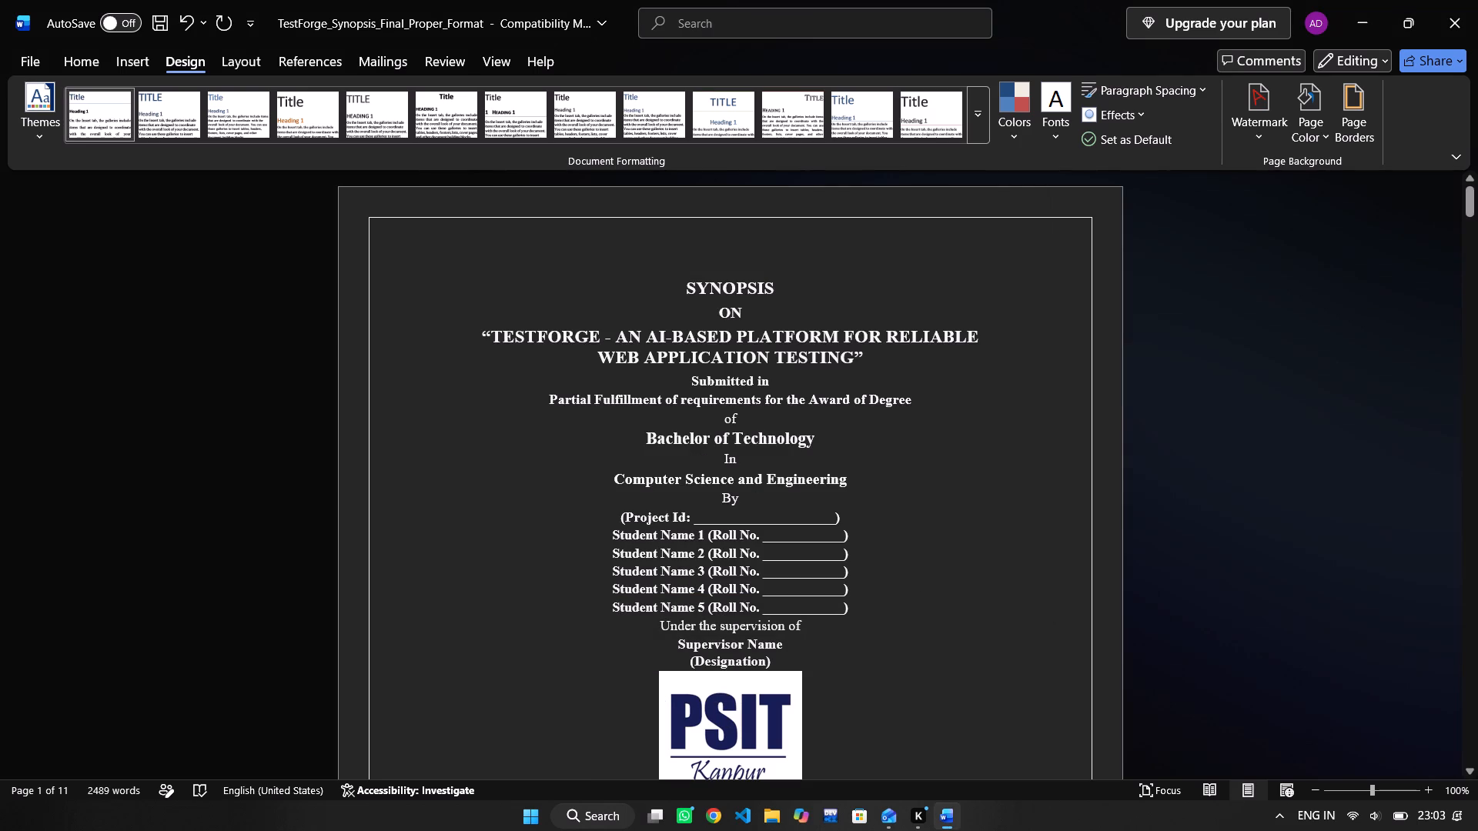
Examine the bordered synopsis from the cover page through the Project Summary, checking the page border and layout on every page.
click(1112, 391)
scroll(1067, 535, down, 6)
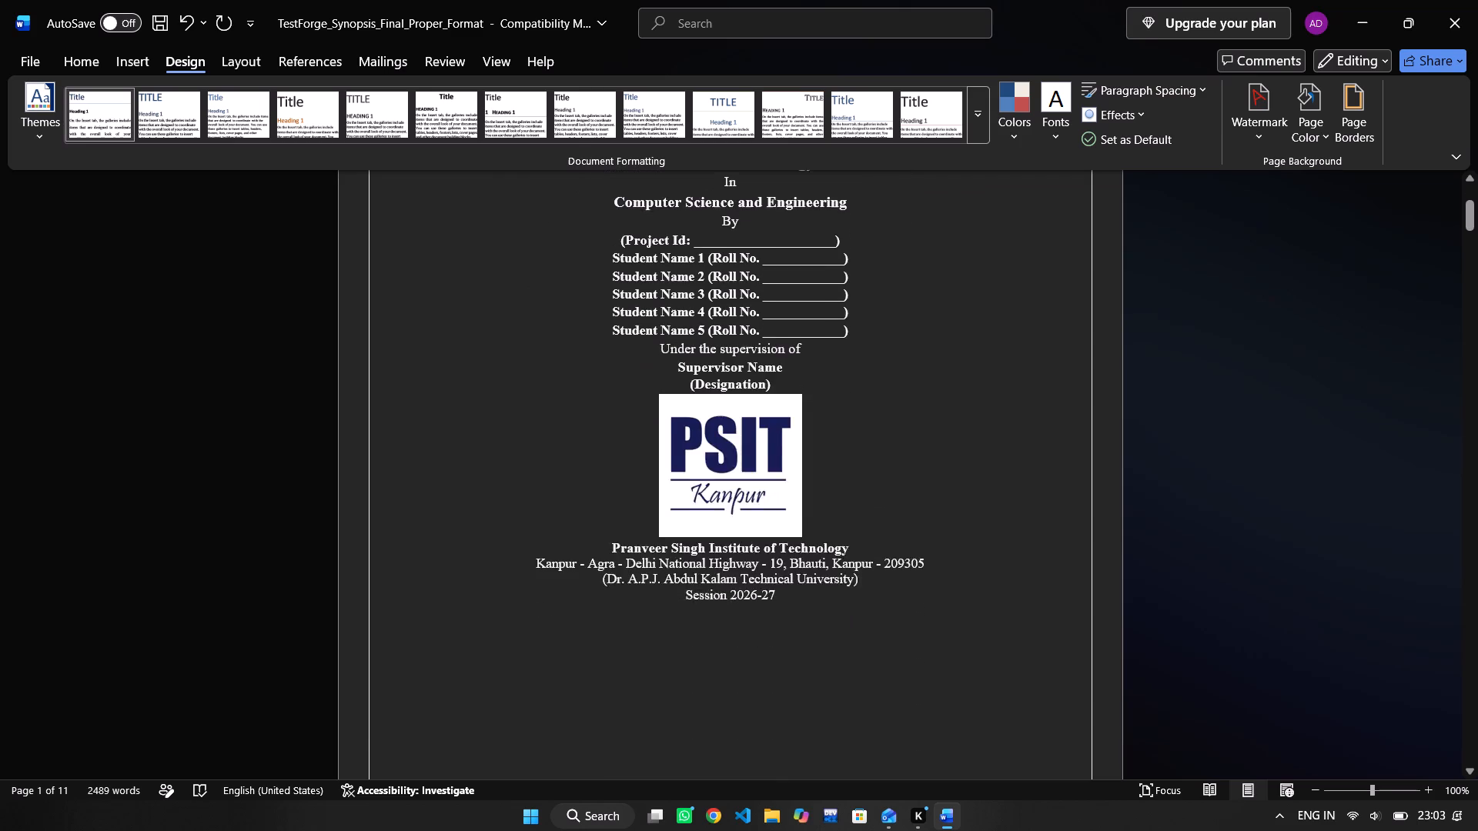
scroll(1067, 535, down, 20)
scroll(1065, 535, down, 6)
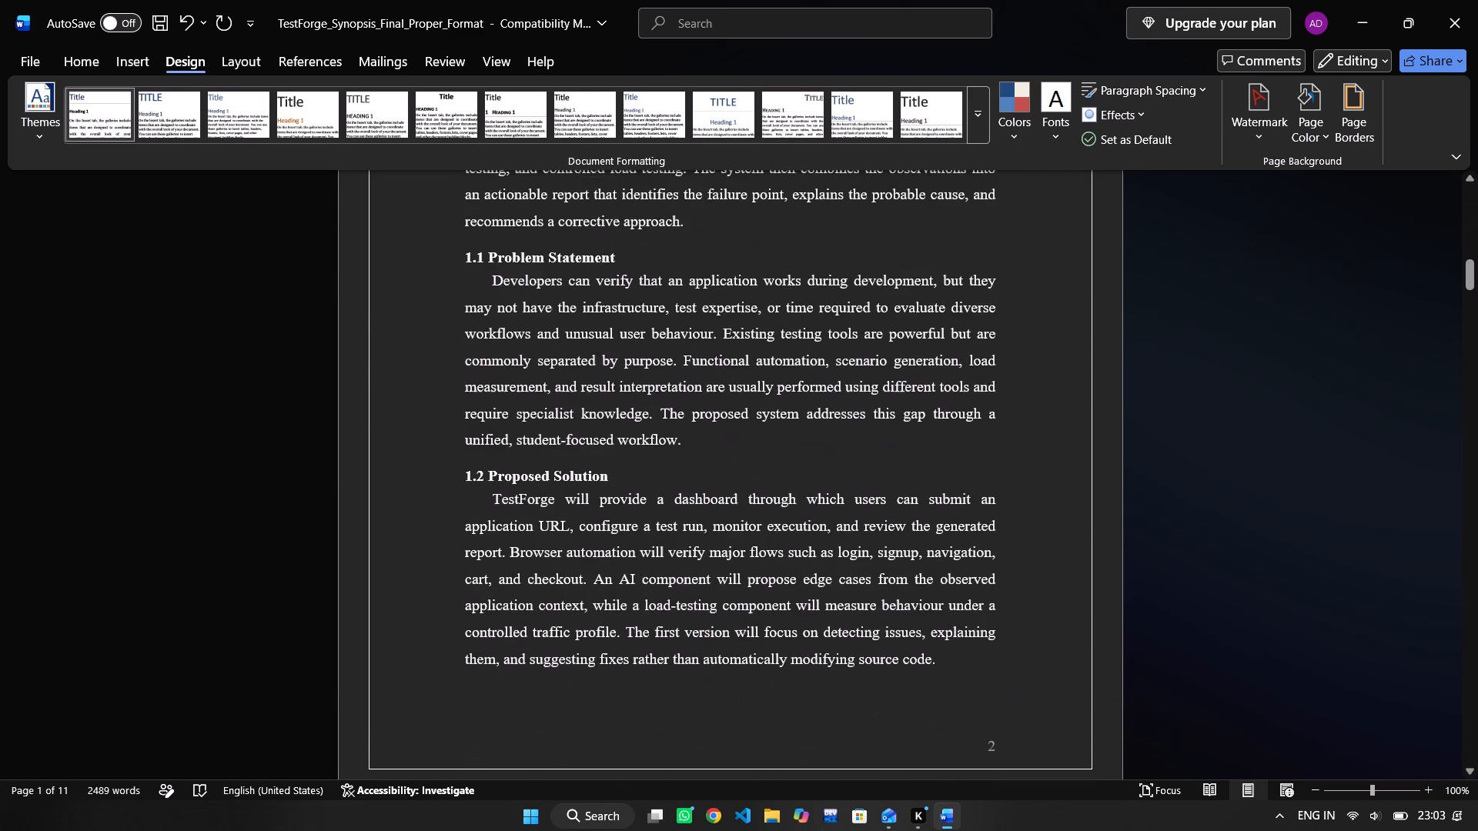
scroll(1065, 535, down, 6)
scroll(1065, 535, up, 1)
scroll(1065, 535, down, 13)
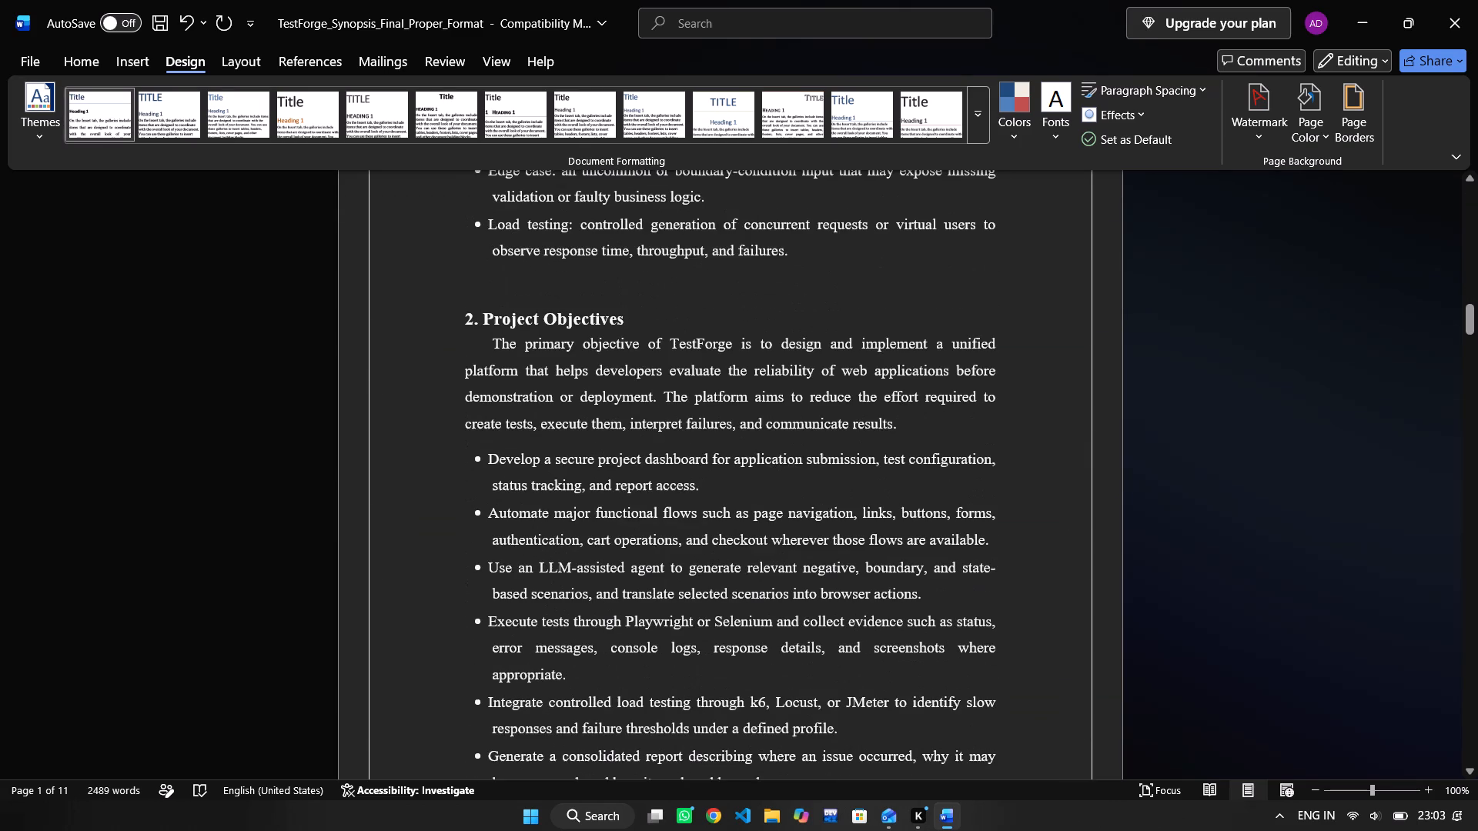
click(1036, 513)
scroll(1022, 518, down, 11)
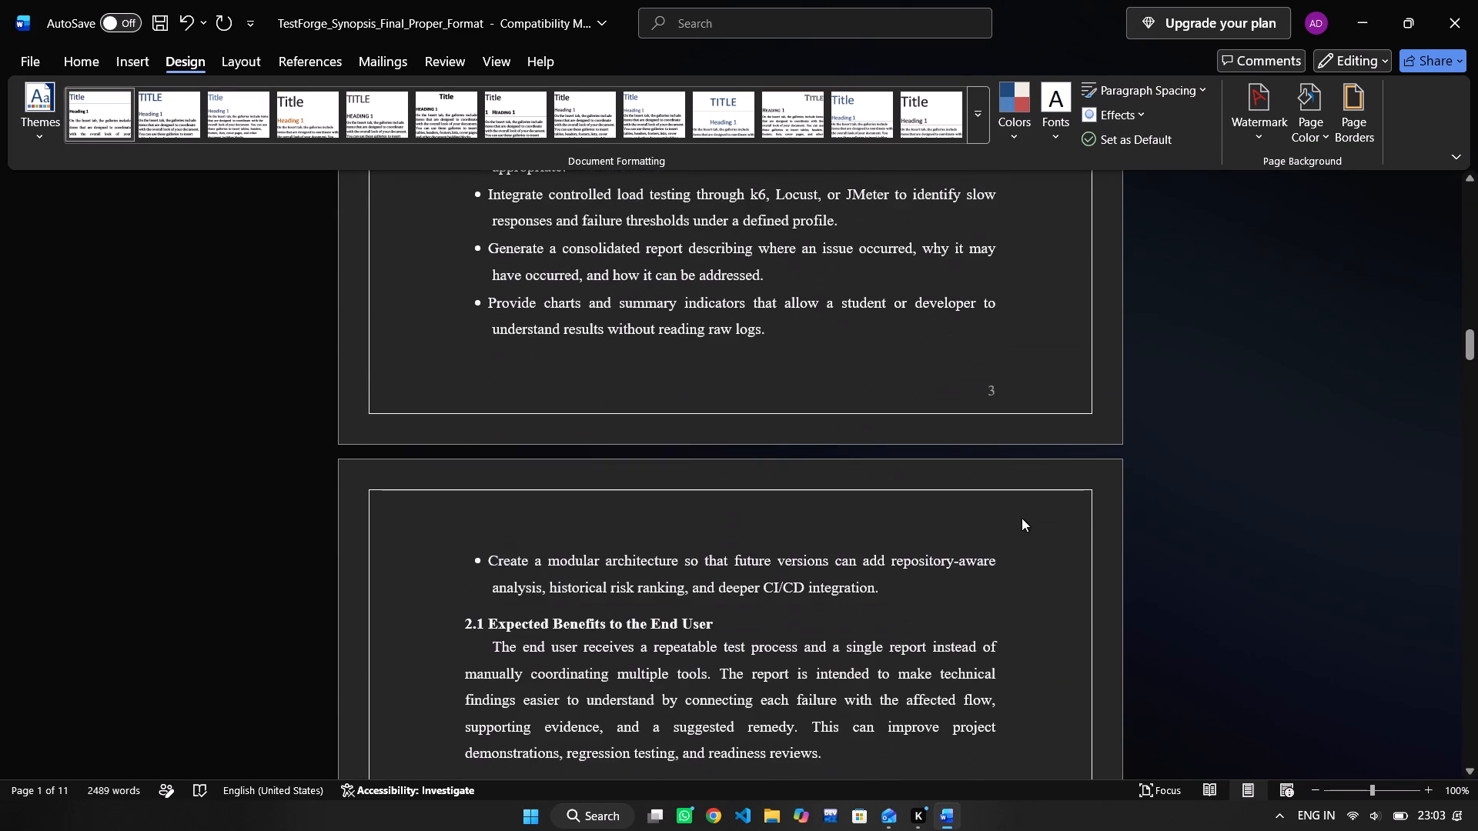
scroll(1022, 518, down, 7)
scroll(1022, 518, down, 19)
scroll(1021, 519, down, 4)
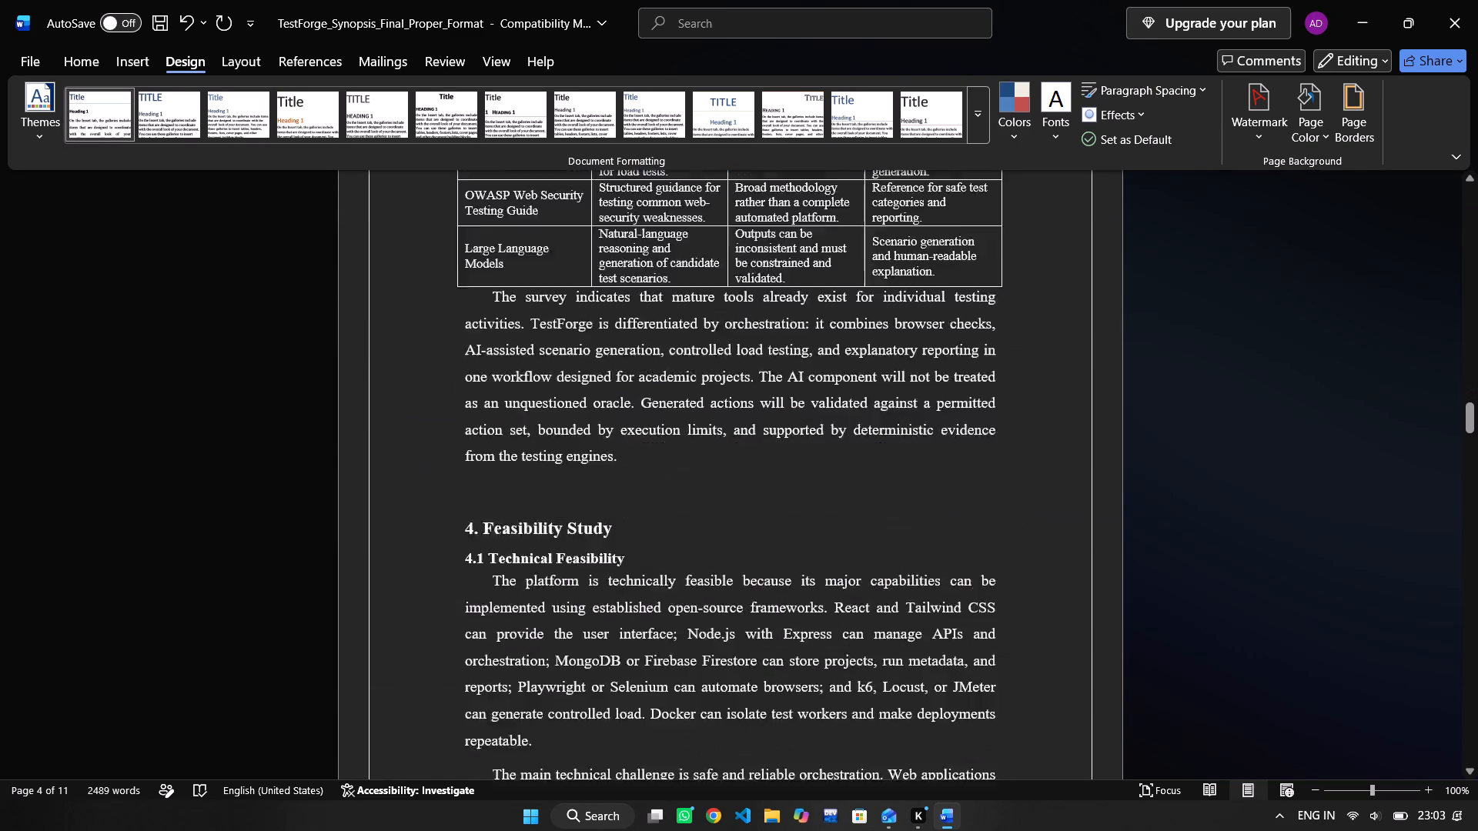
scroll(1021, 519, down, 3)
scroll(1021, 519, down, 20)
scroll(1021, 519, down, 20)
scroll(1021, 519, down, 1)
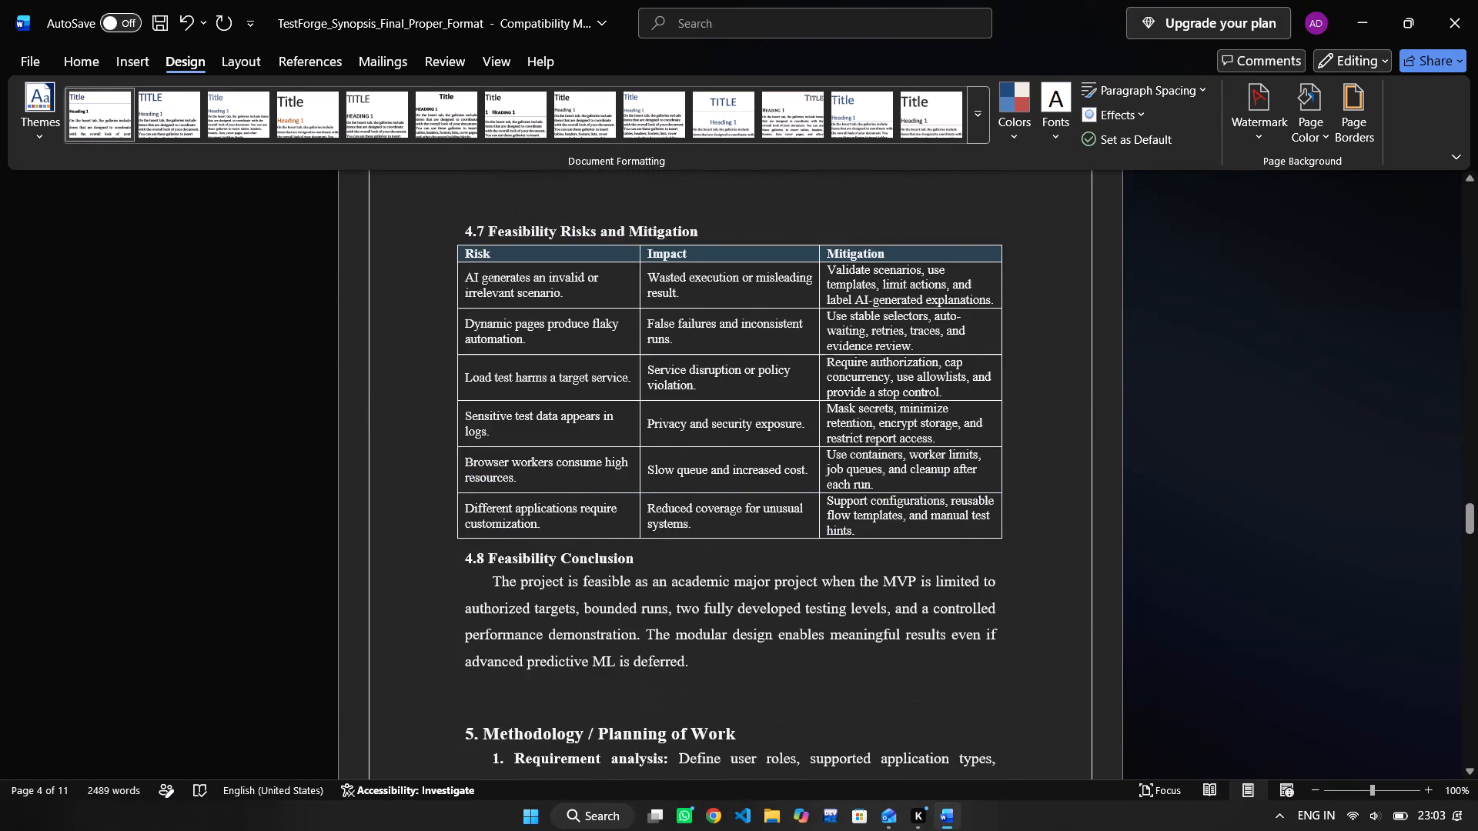
scroll(1020, 522, down, 1)
scroll(1020, 522, down, 20)
scroll(1020, 522, down, 15)
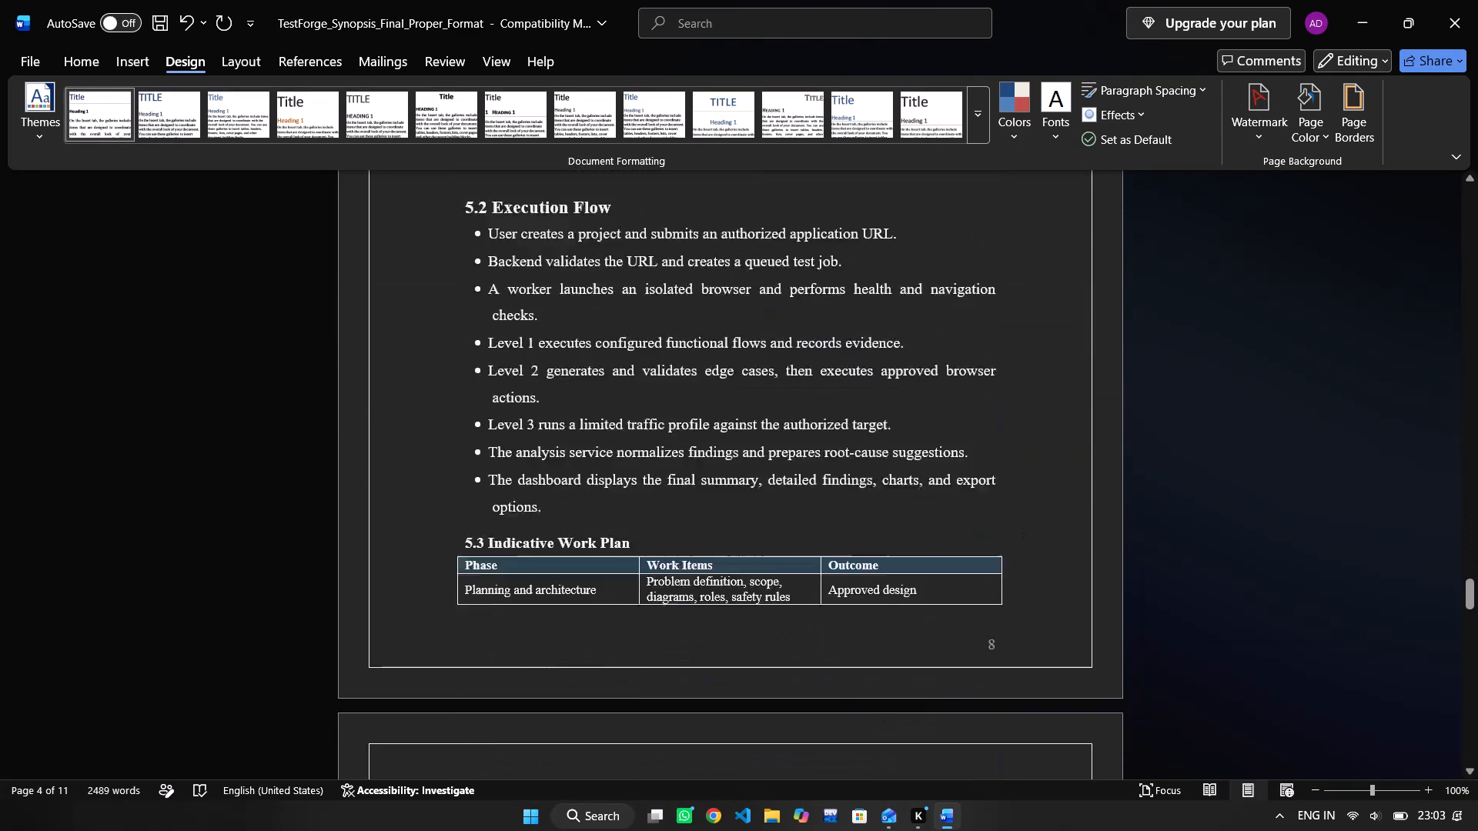
scroll(1020, 520, down, 8)
scroll(1020, 506, down, 19)
scroll(1020, 506, up, 1)
scroll(1020, 507, down, 5)
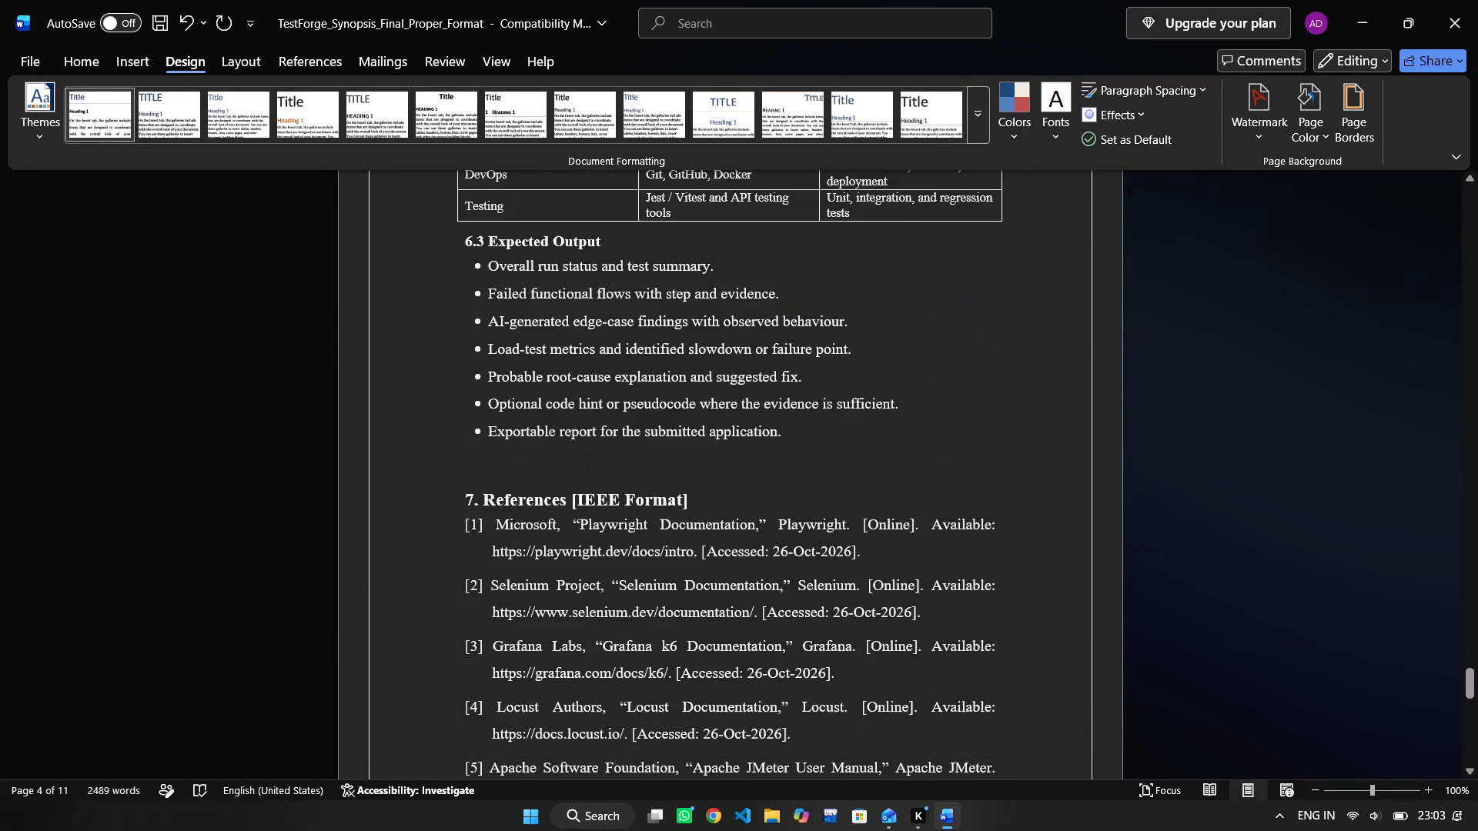
scroll(1020, 507, down, 20)
scroll(1020, 499, down, 16)
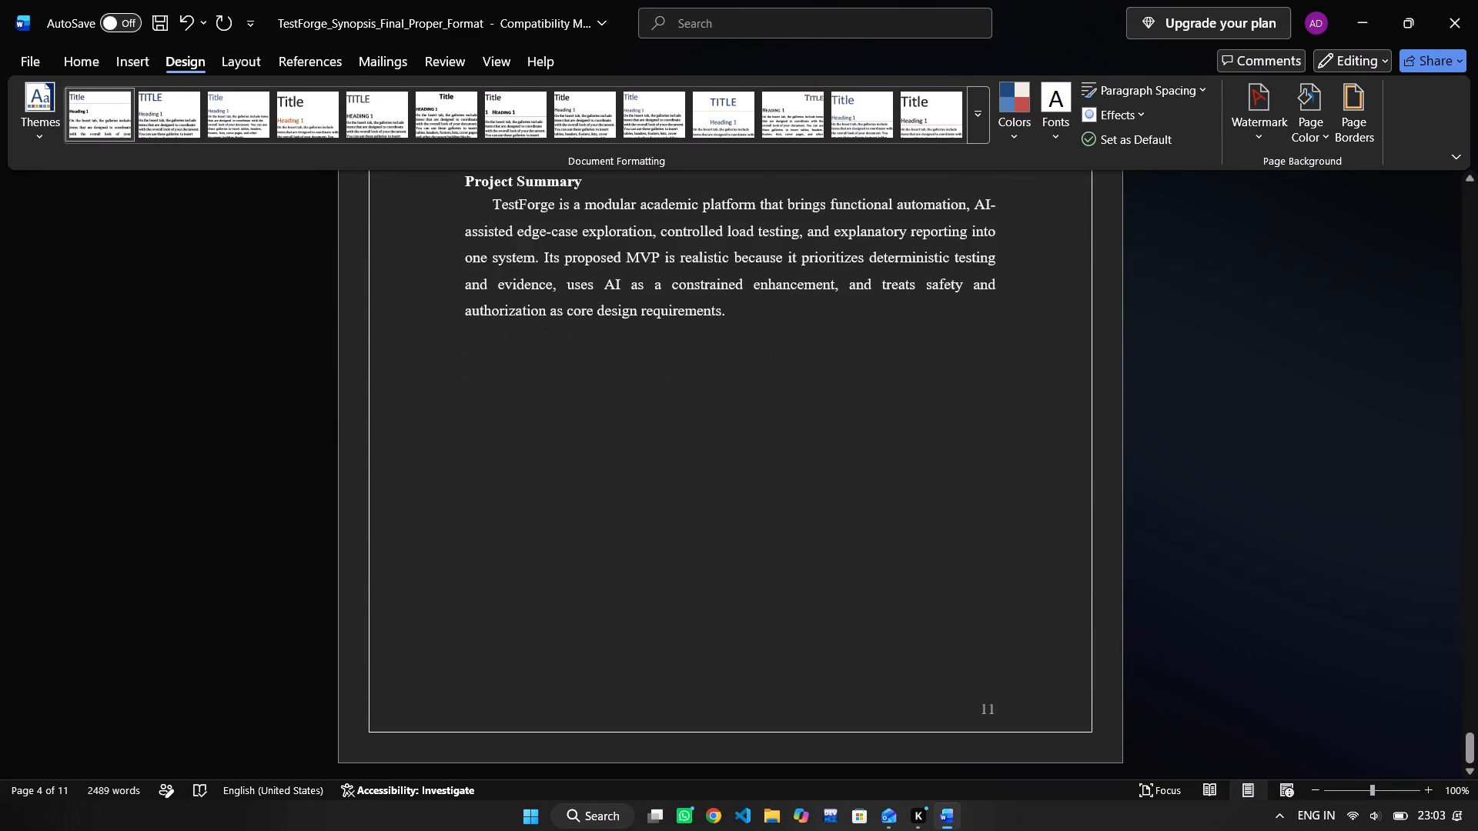
scroll(1028, 552, up, 5)
drag(1467, 736, 1463, 241)
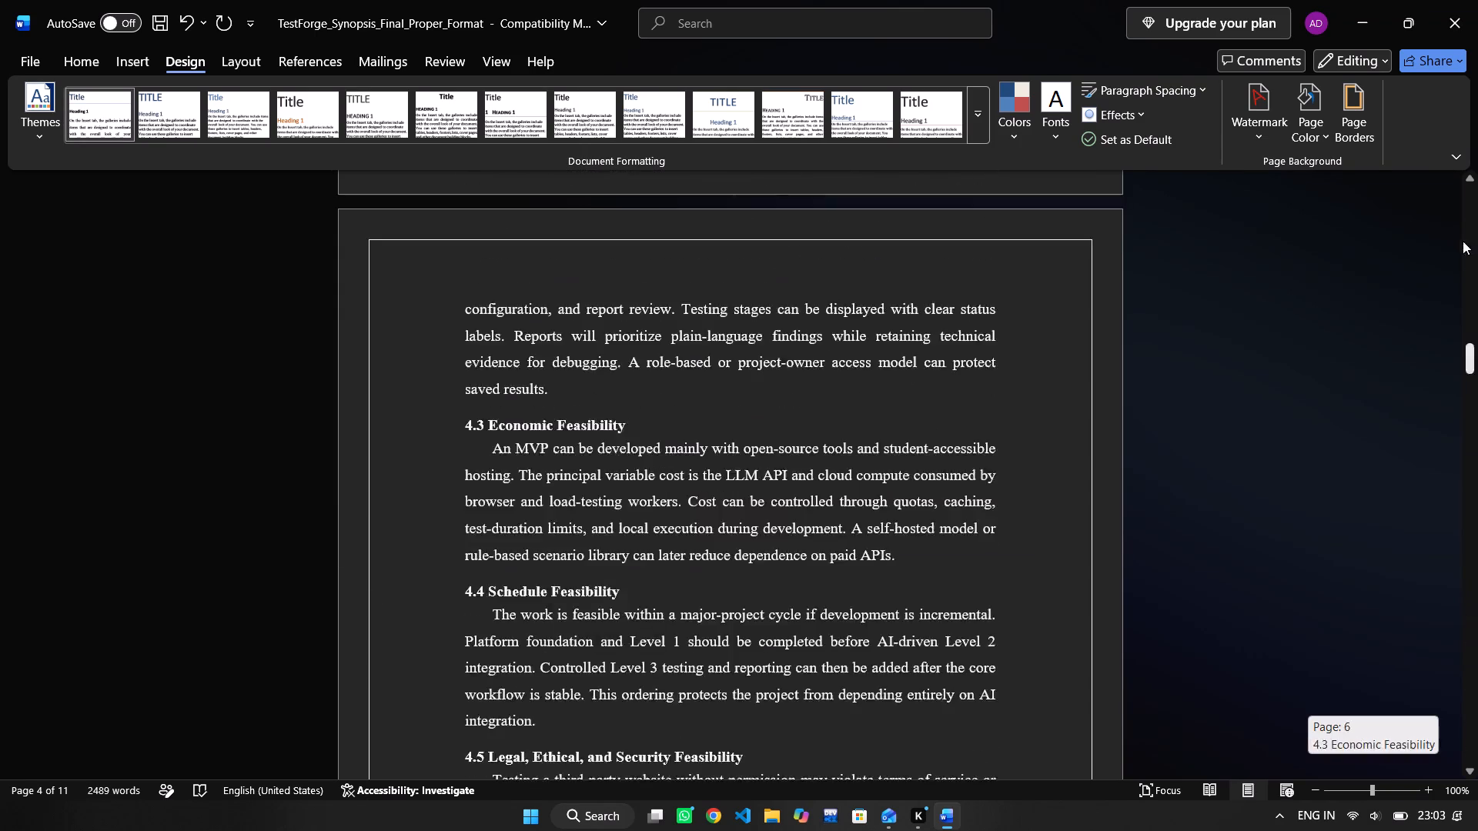
drag(1463, 241, 1413, 0)
scroll(831, 449, down, 2)
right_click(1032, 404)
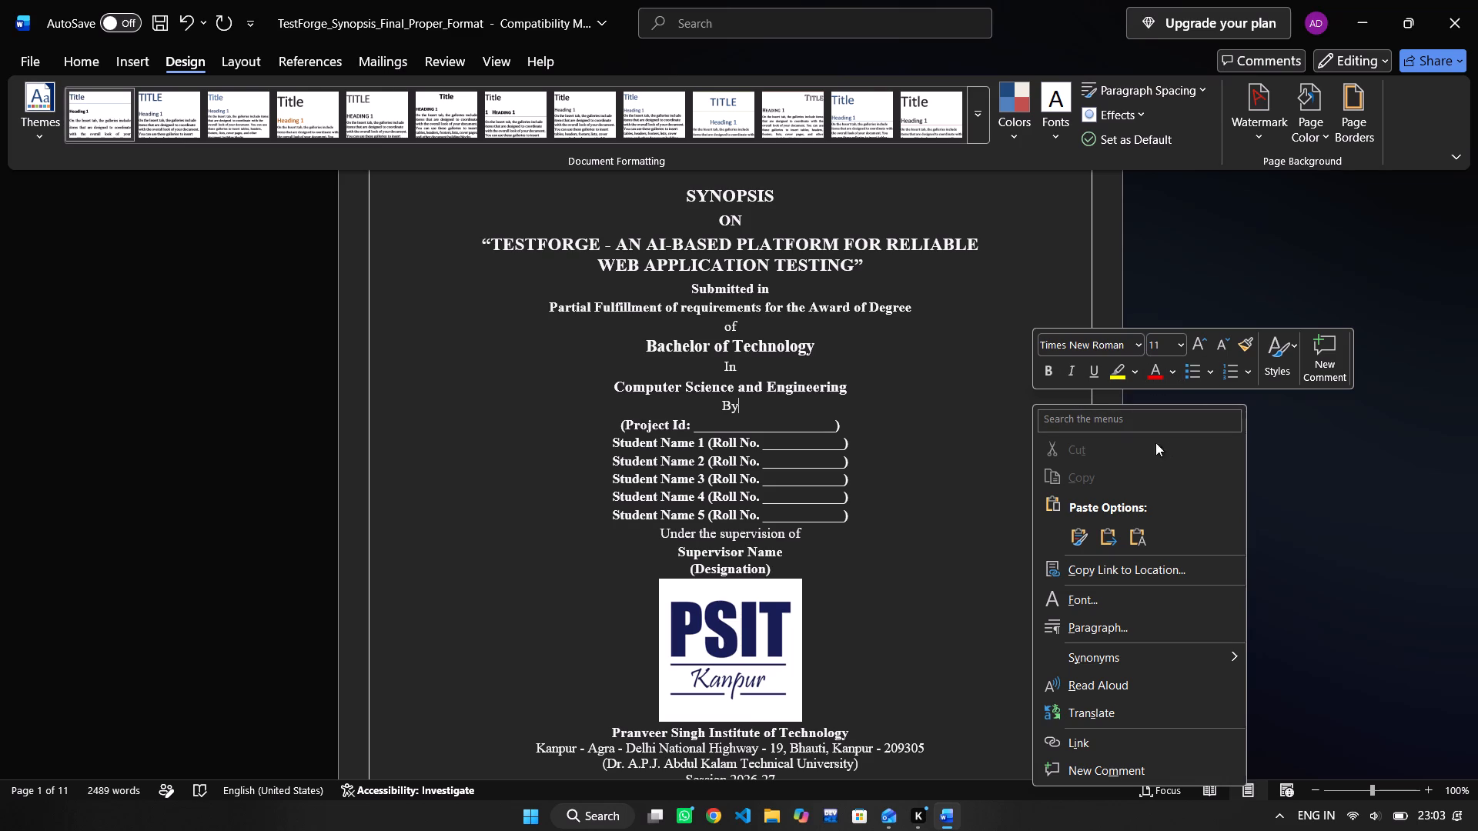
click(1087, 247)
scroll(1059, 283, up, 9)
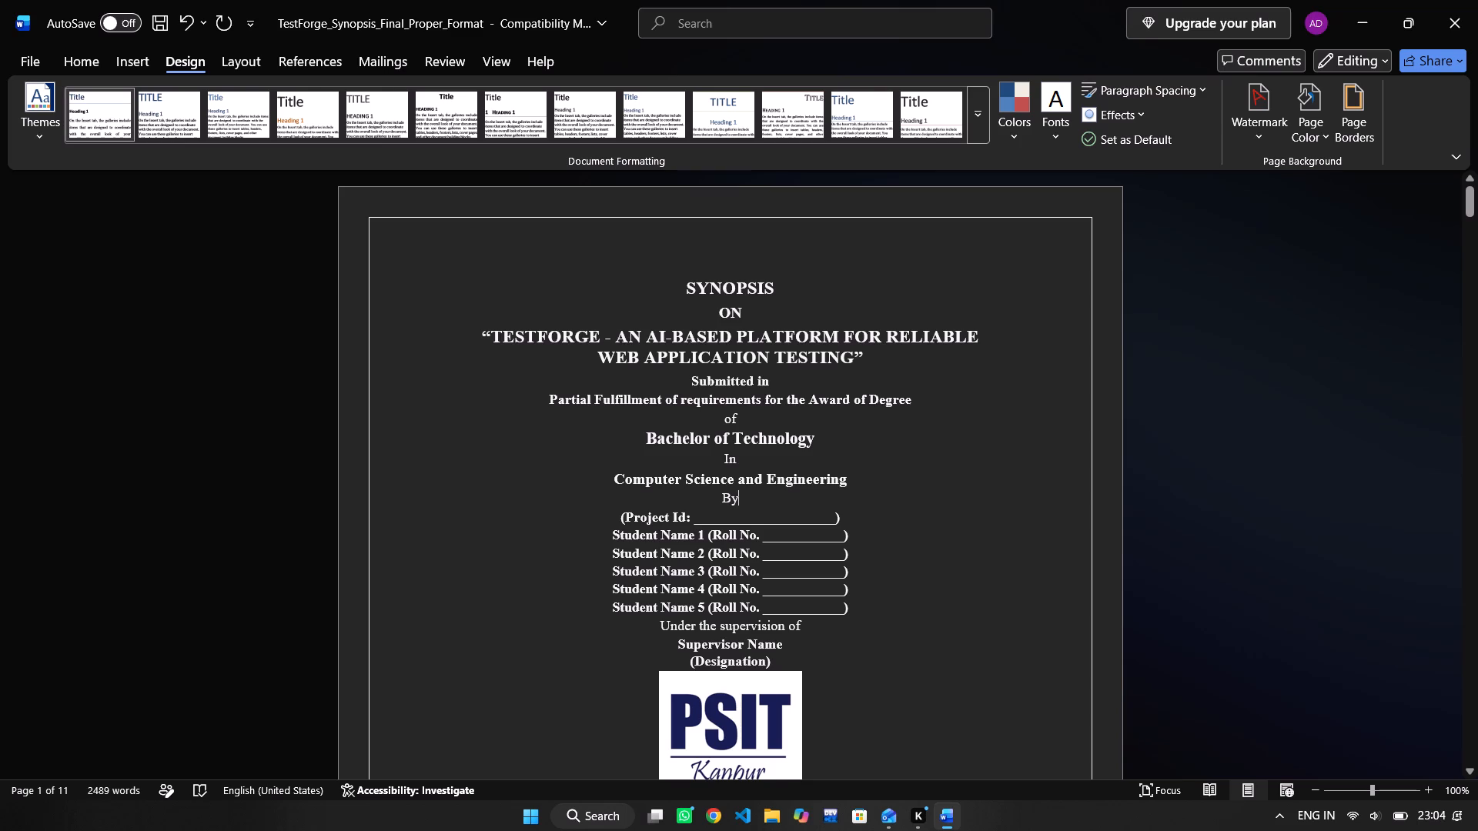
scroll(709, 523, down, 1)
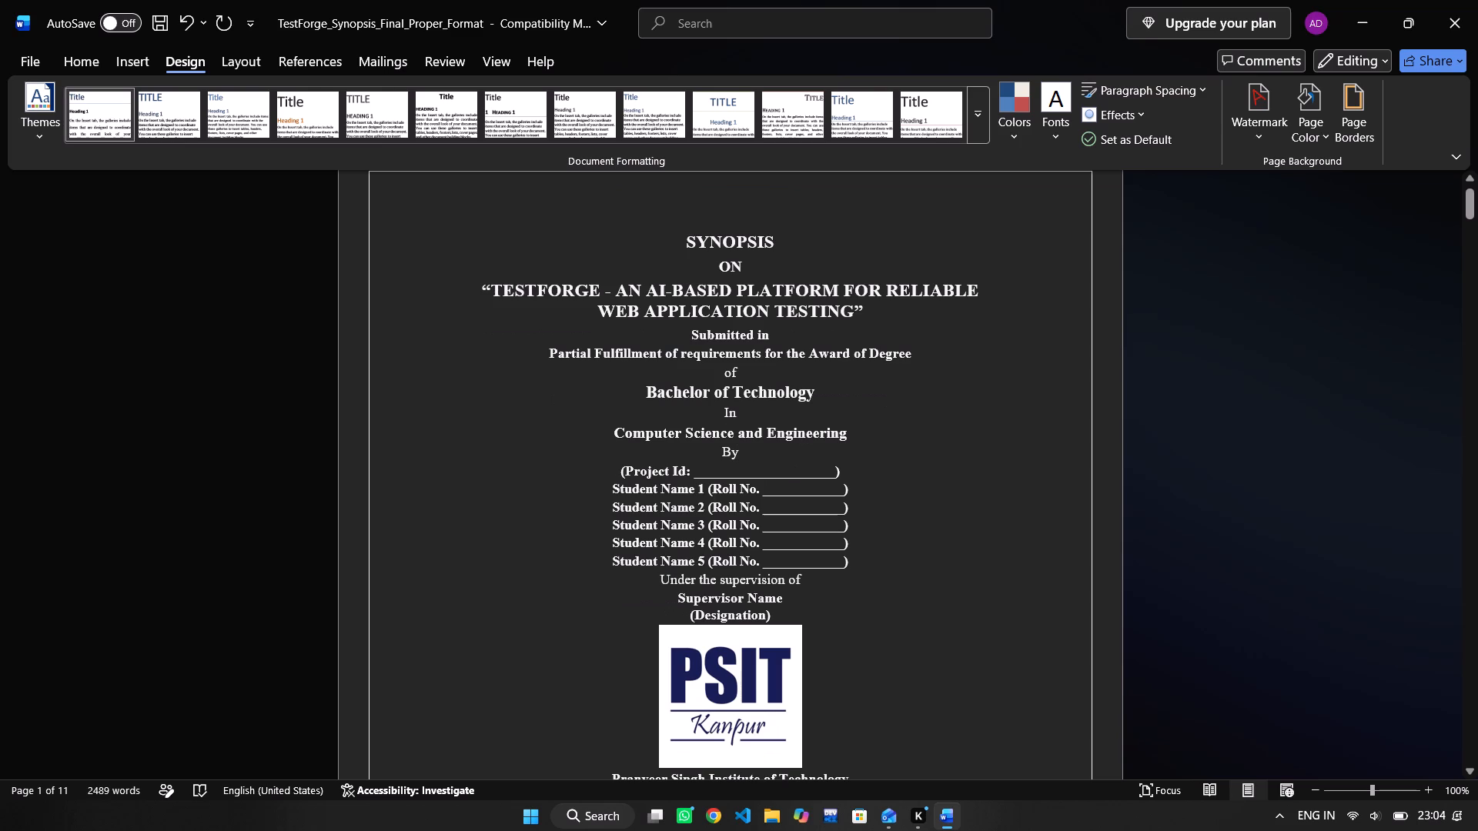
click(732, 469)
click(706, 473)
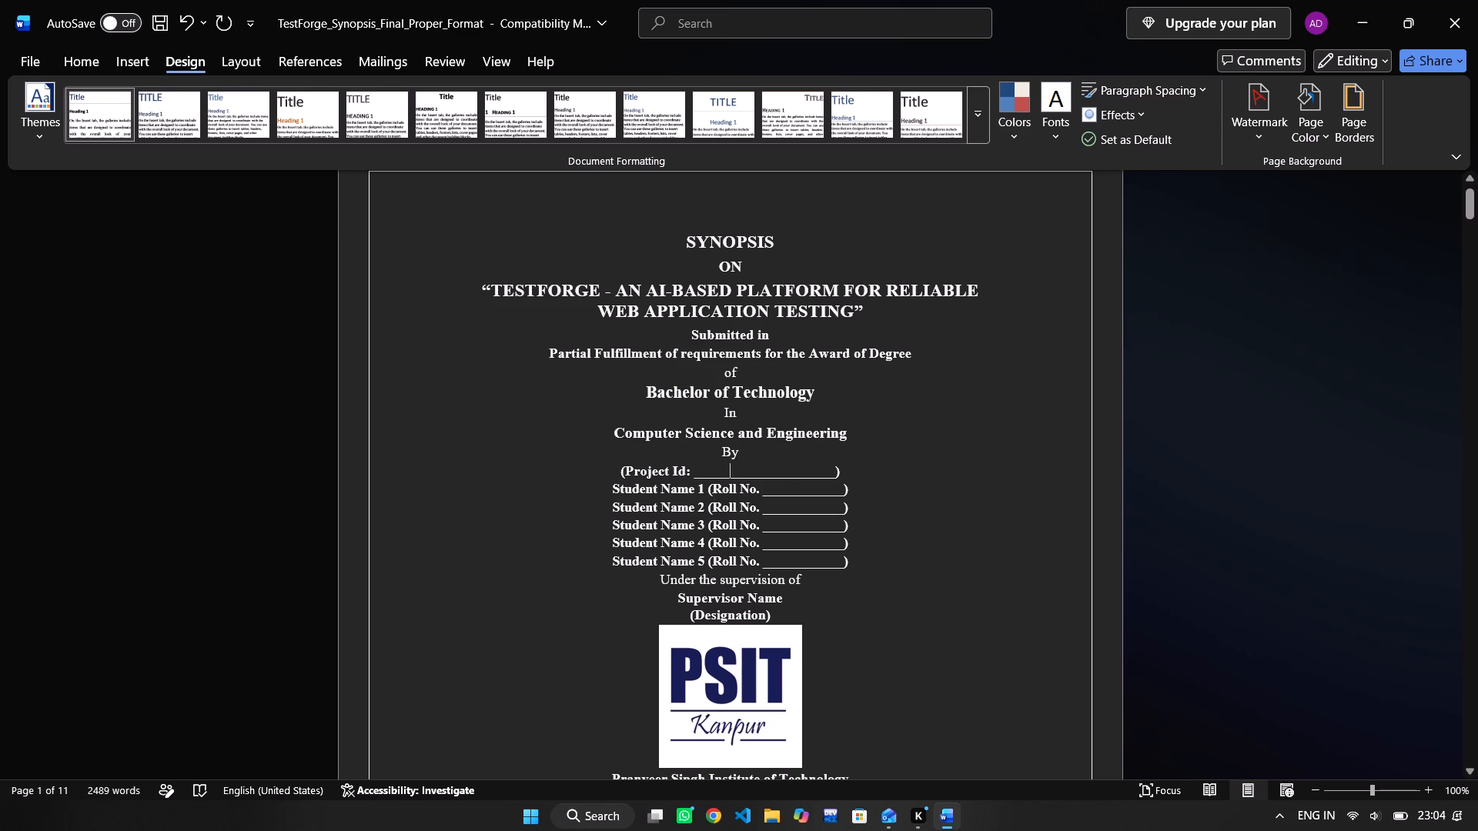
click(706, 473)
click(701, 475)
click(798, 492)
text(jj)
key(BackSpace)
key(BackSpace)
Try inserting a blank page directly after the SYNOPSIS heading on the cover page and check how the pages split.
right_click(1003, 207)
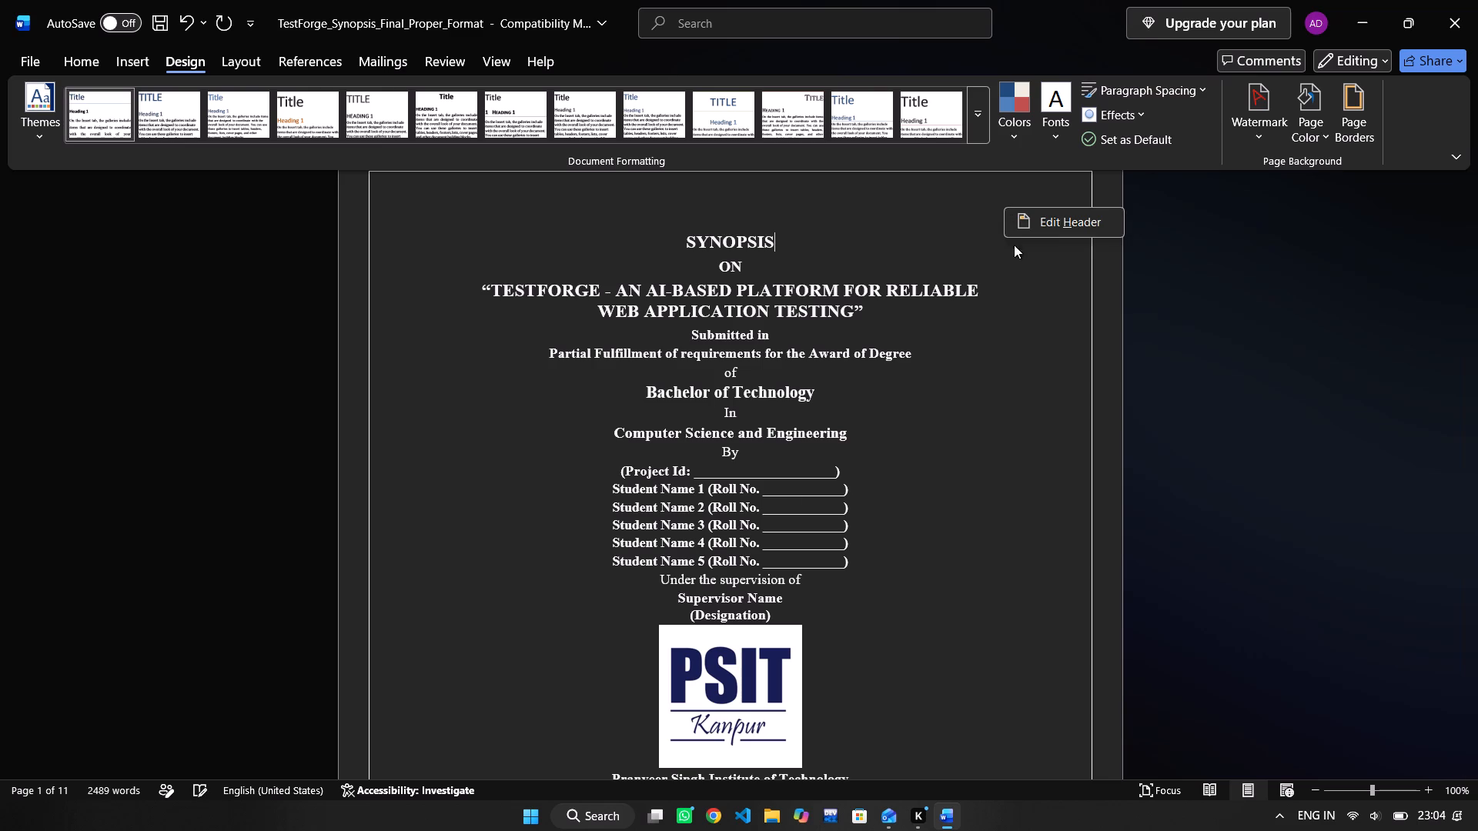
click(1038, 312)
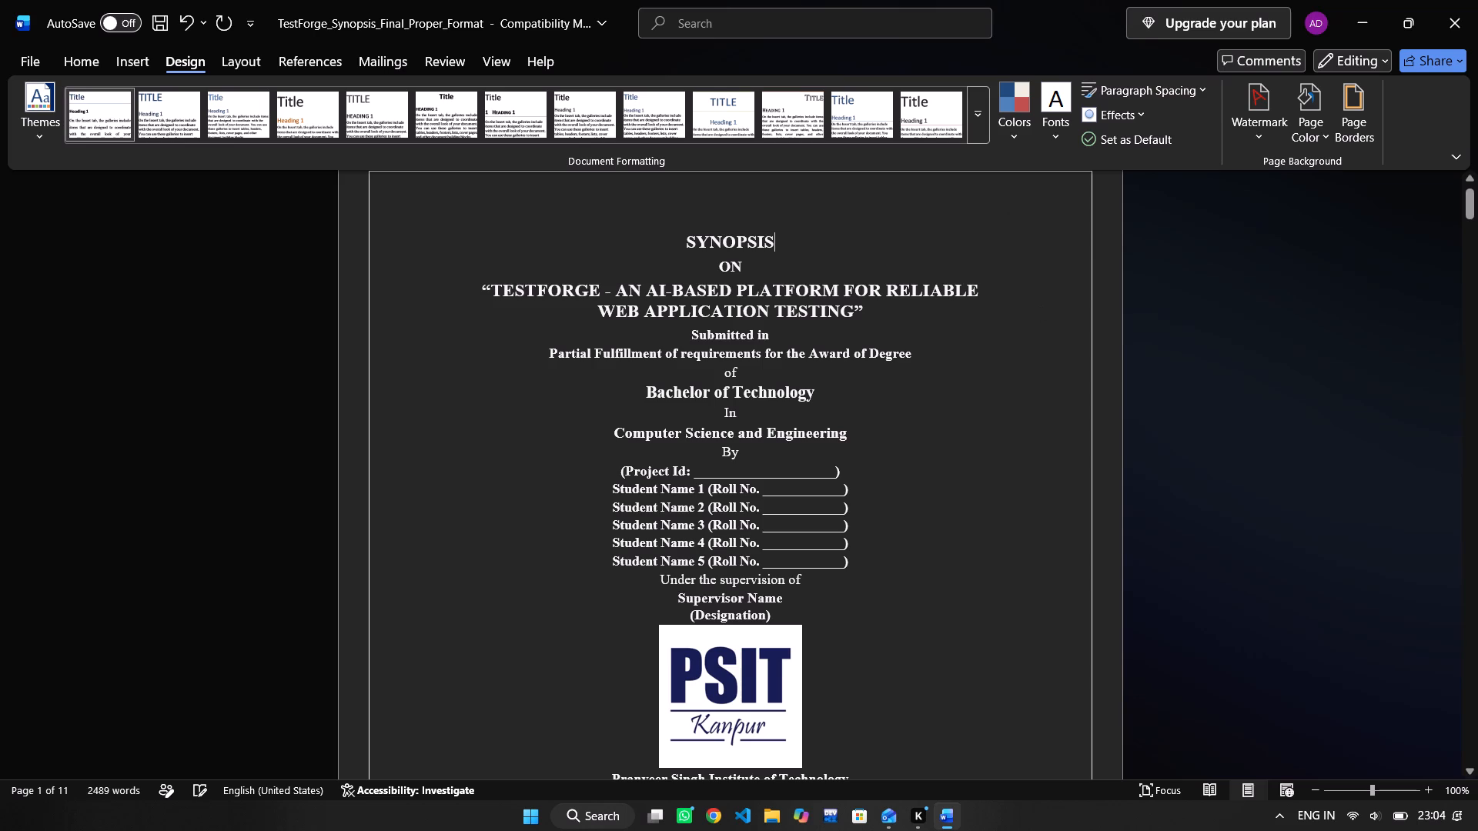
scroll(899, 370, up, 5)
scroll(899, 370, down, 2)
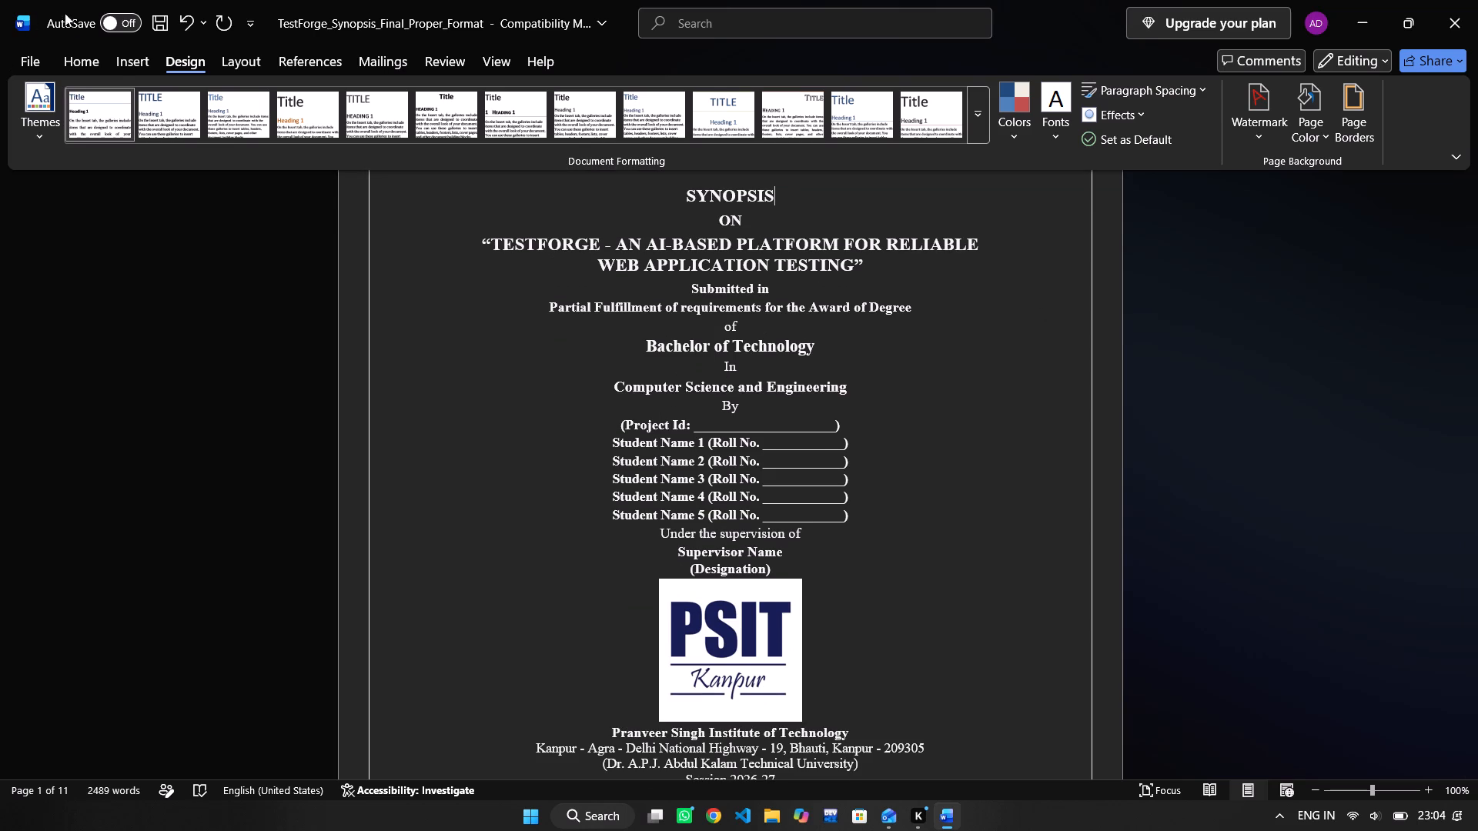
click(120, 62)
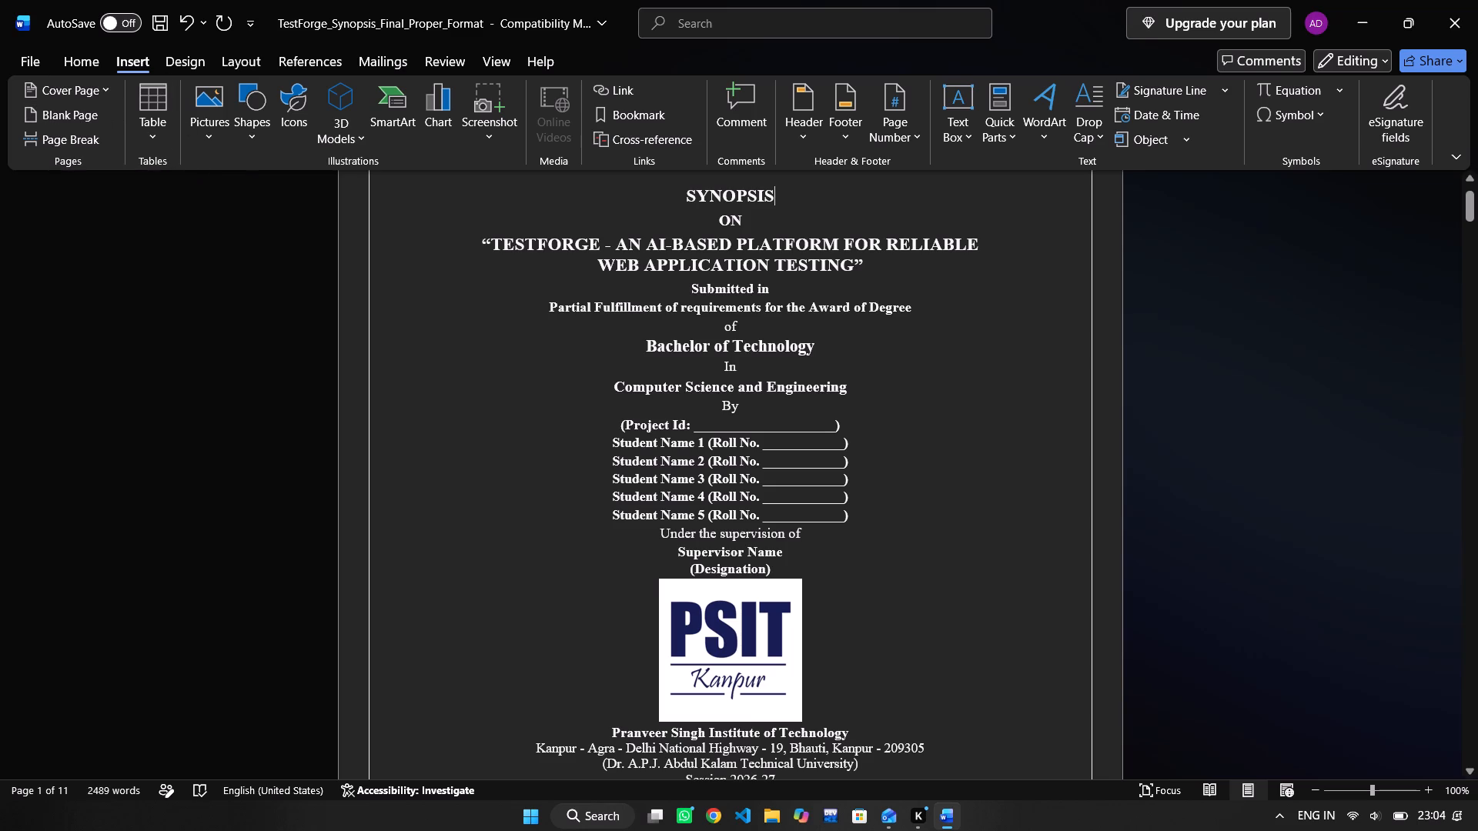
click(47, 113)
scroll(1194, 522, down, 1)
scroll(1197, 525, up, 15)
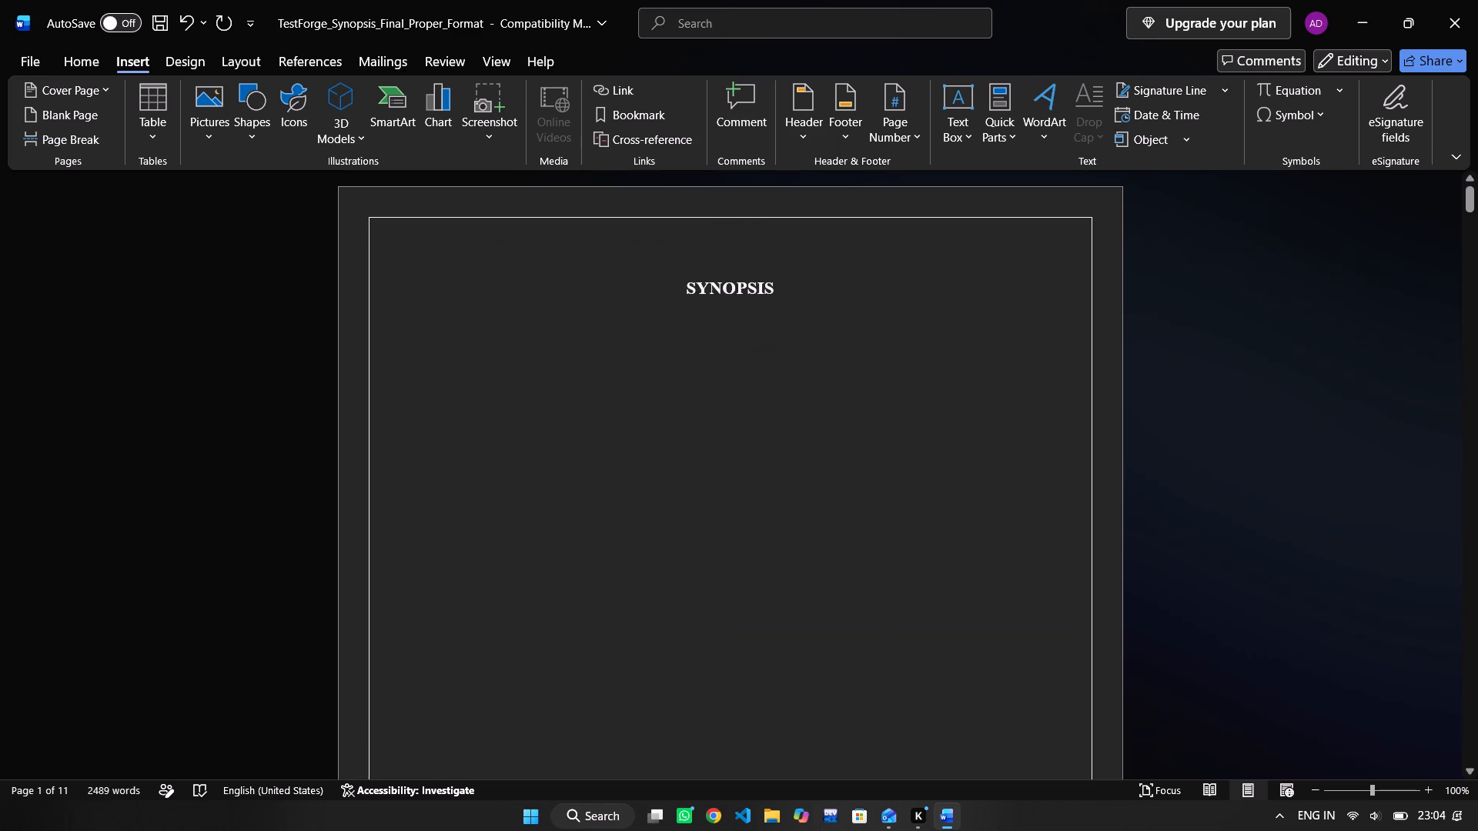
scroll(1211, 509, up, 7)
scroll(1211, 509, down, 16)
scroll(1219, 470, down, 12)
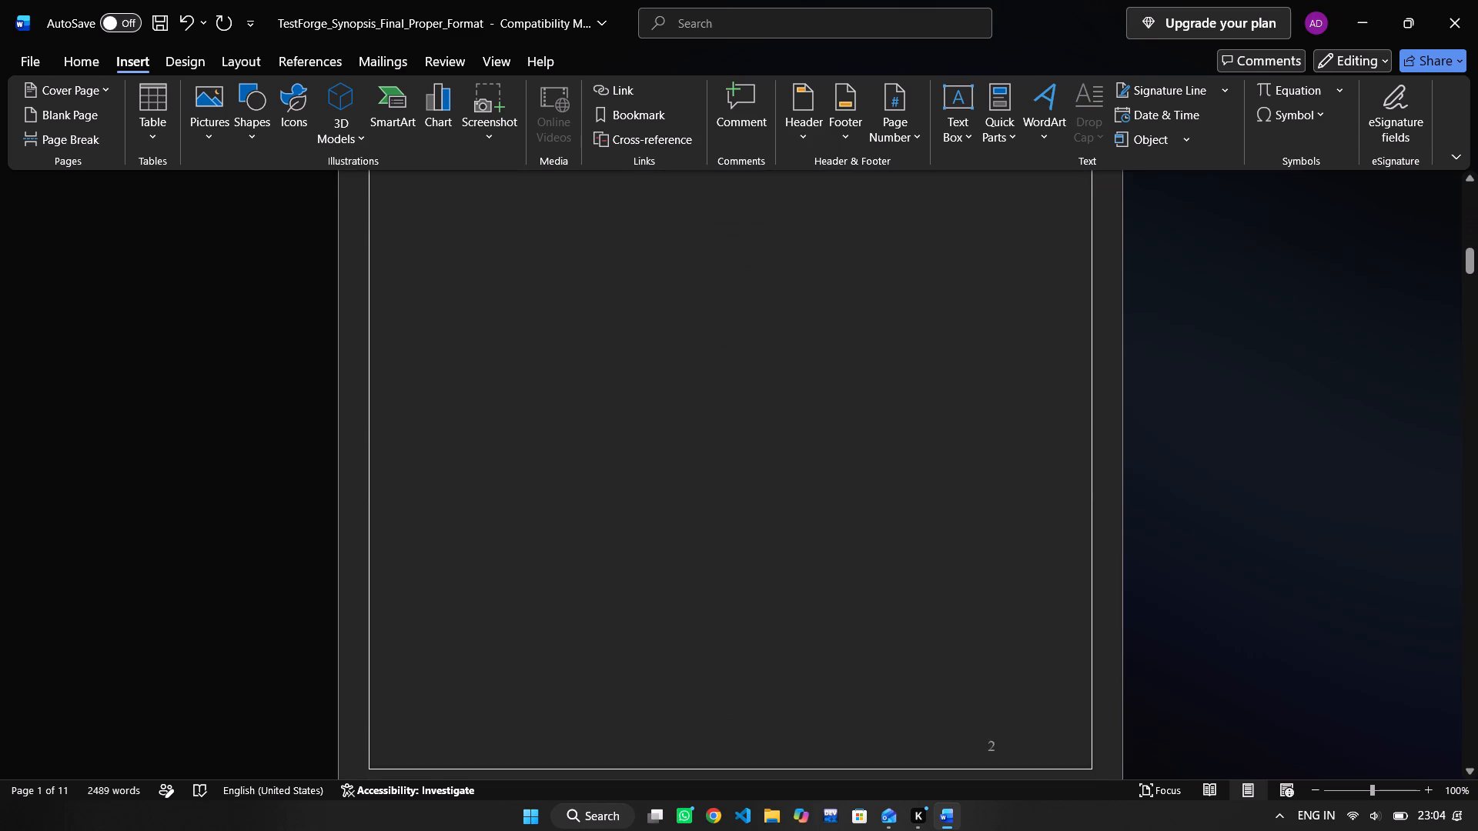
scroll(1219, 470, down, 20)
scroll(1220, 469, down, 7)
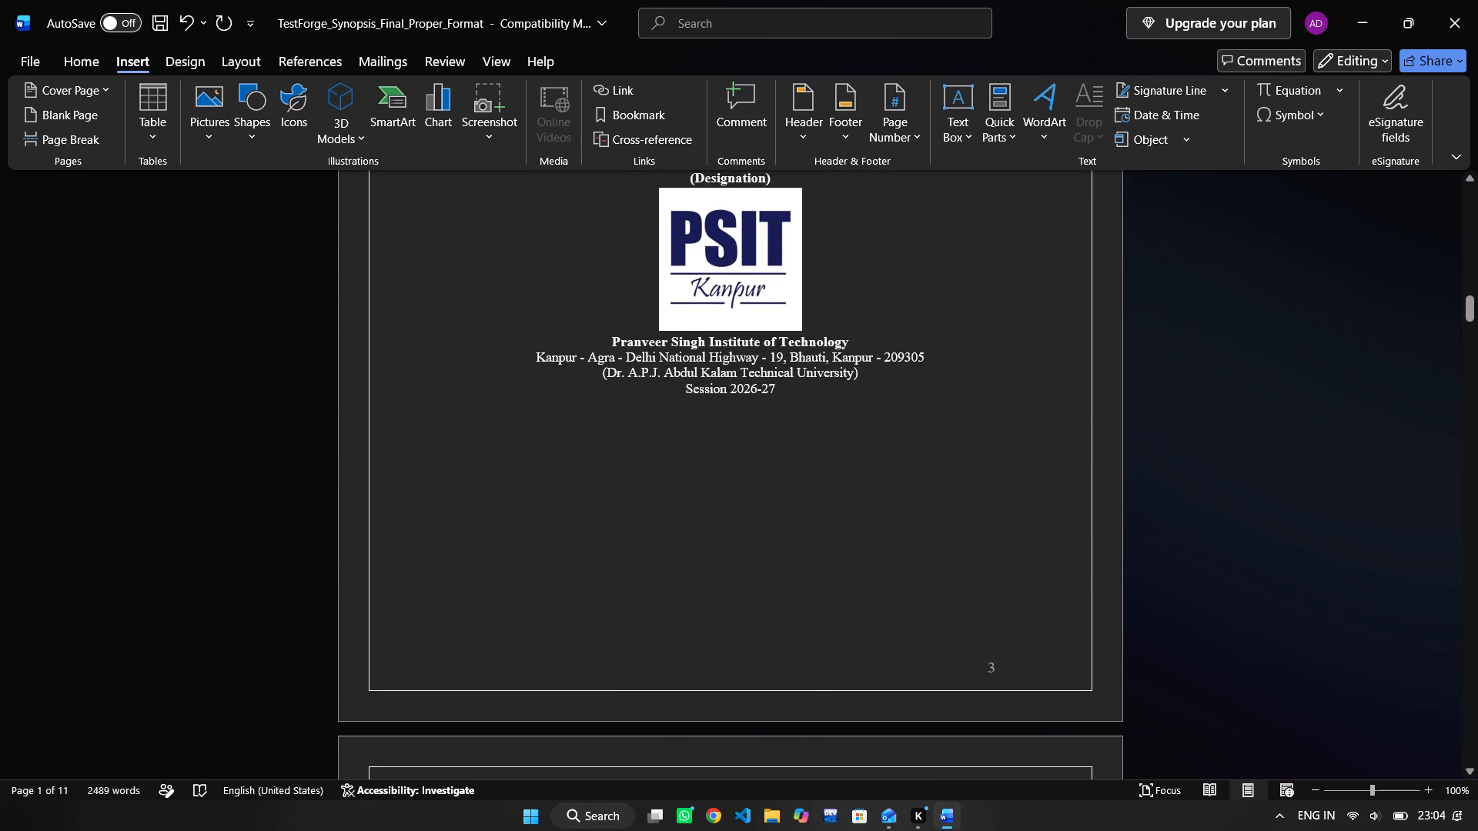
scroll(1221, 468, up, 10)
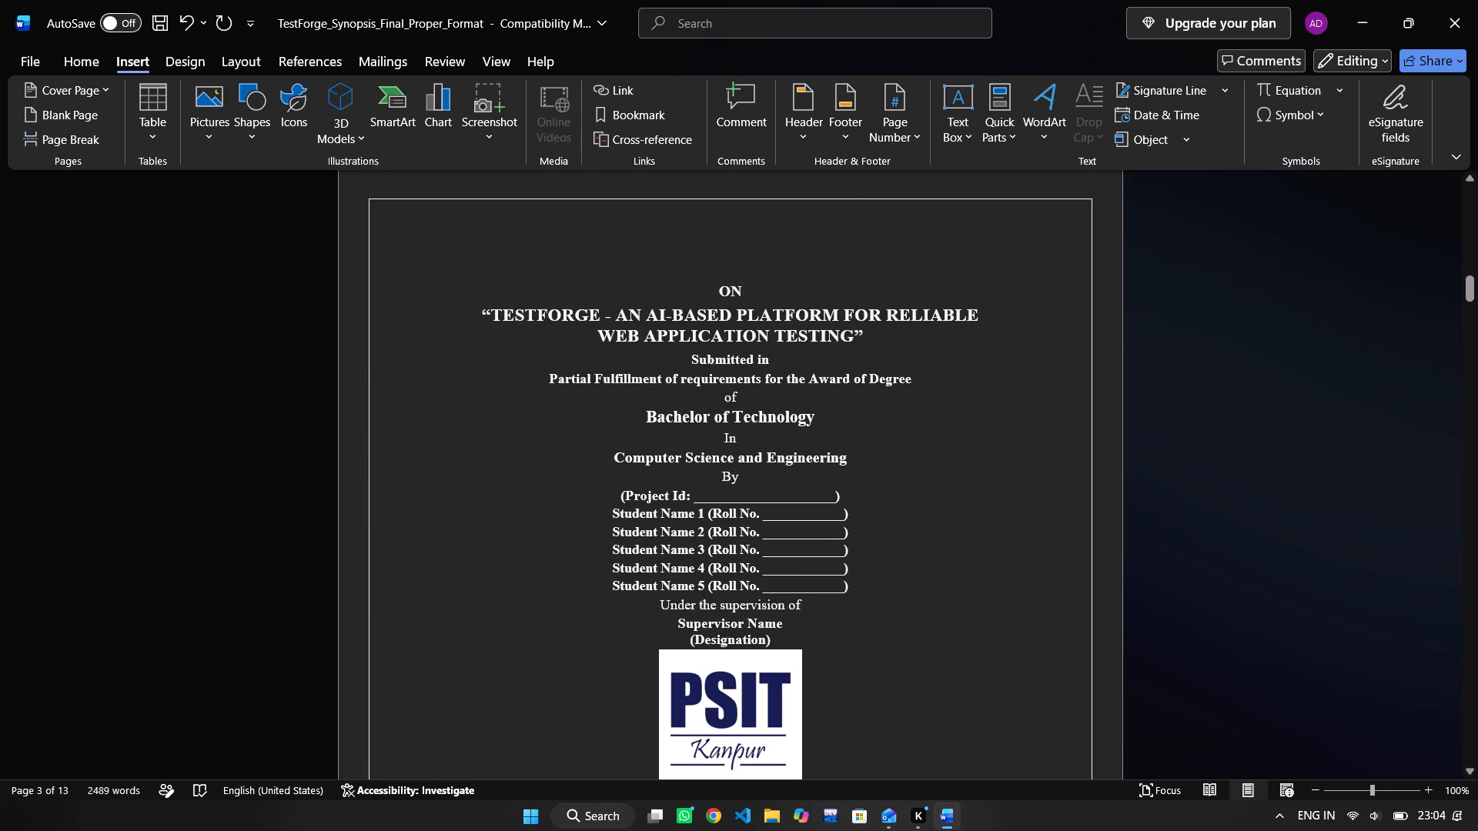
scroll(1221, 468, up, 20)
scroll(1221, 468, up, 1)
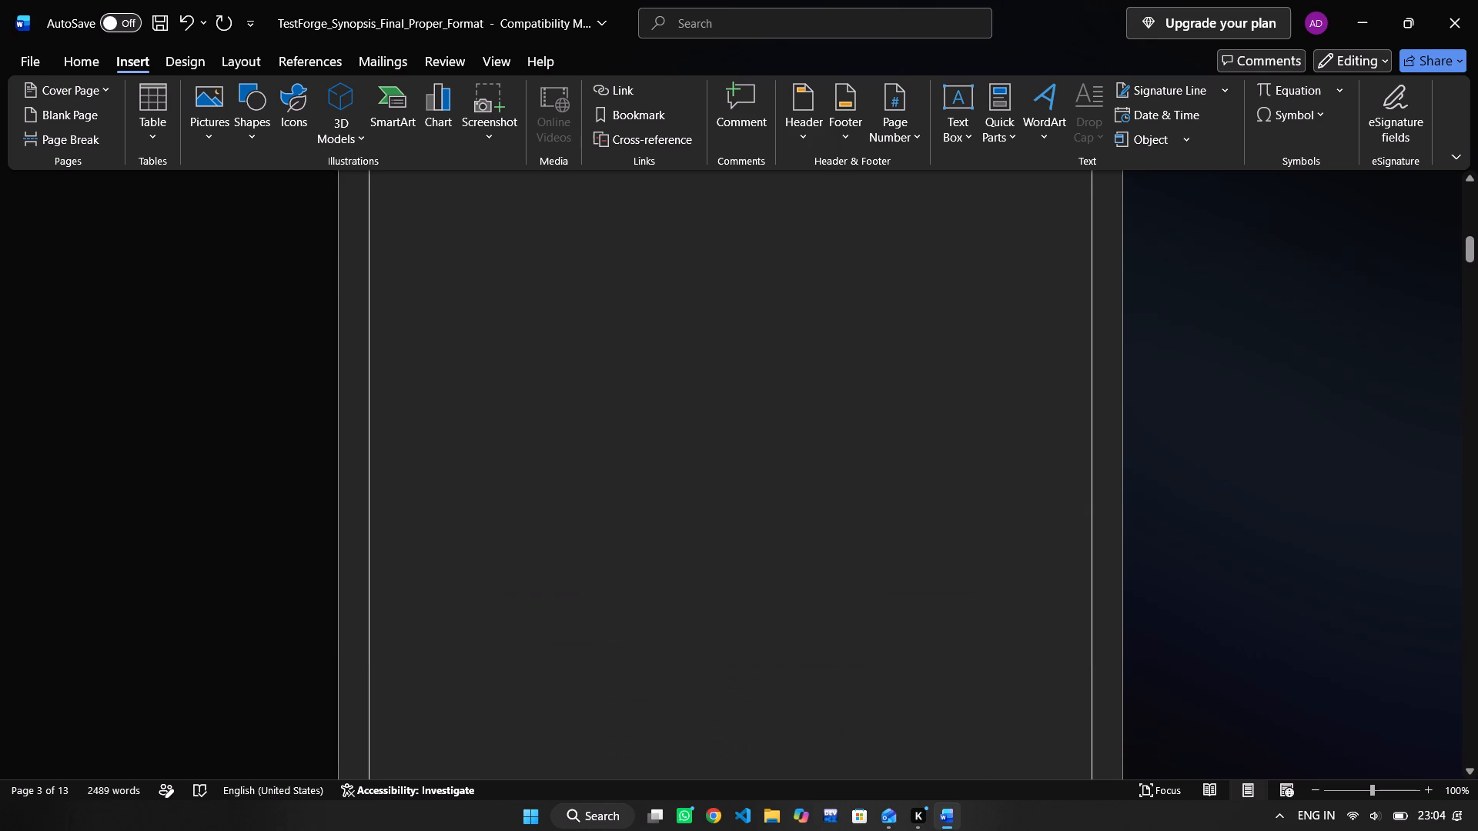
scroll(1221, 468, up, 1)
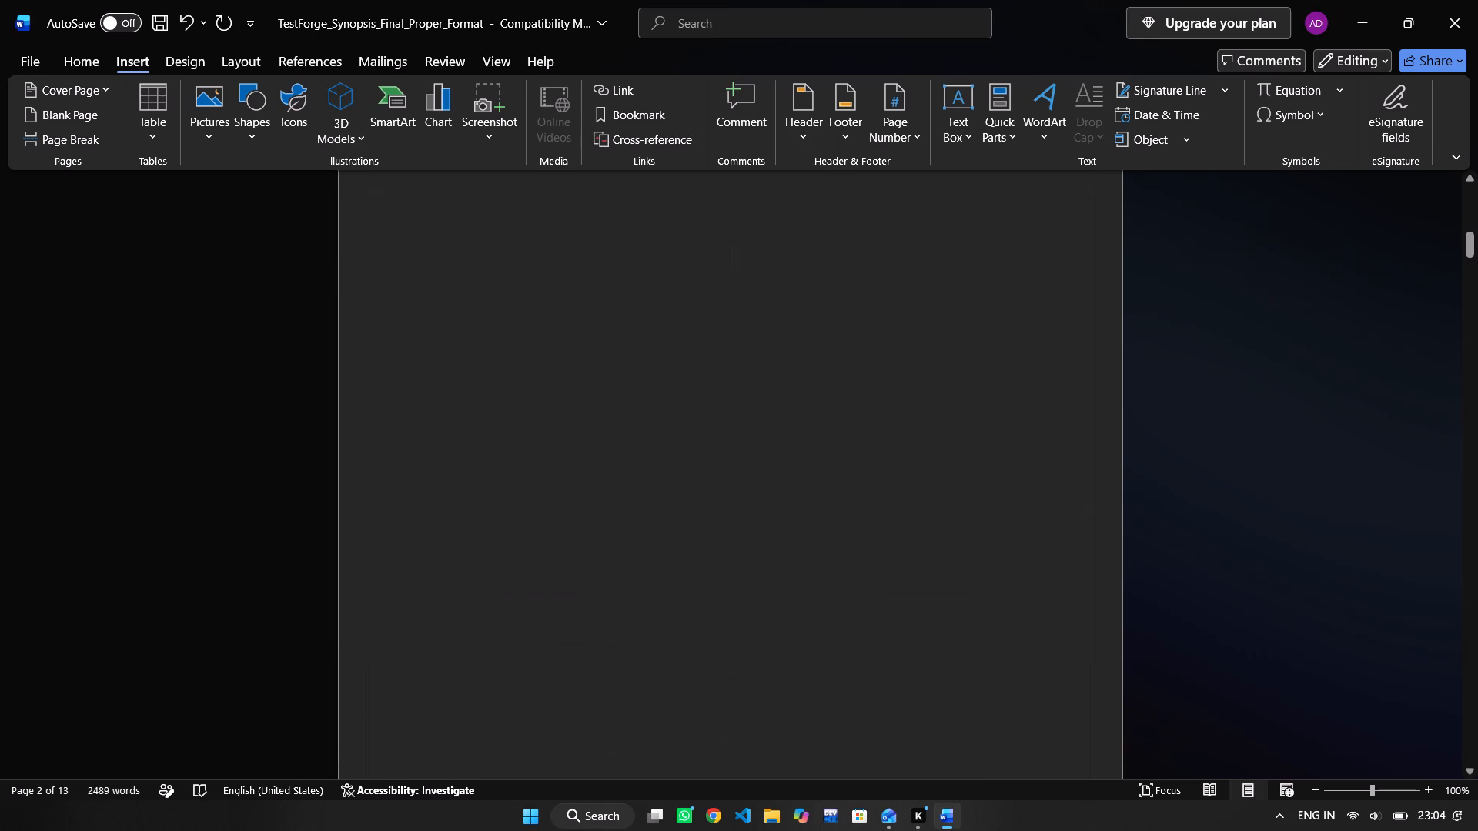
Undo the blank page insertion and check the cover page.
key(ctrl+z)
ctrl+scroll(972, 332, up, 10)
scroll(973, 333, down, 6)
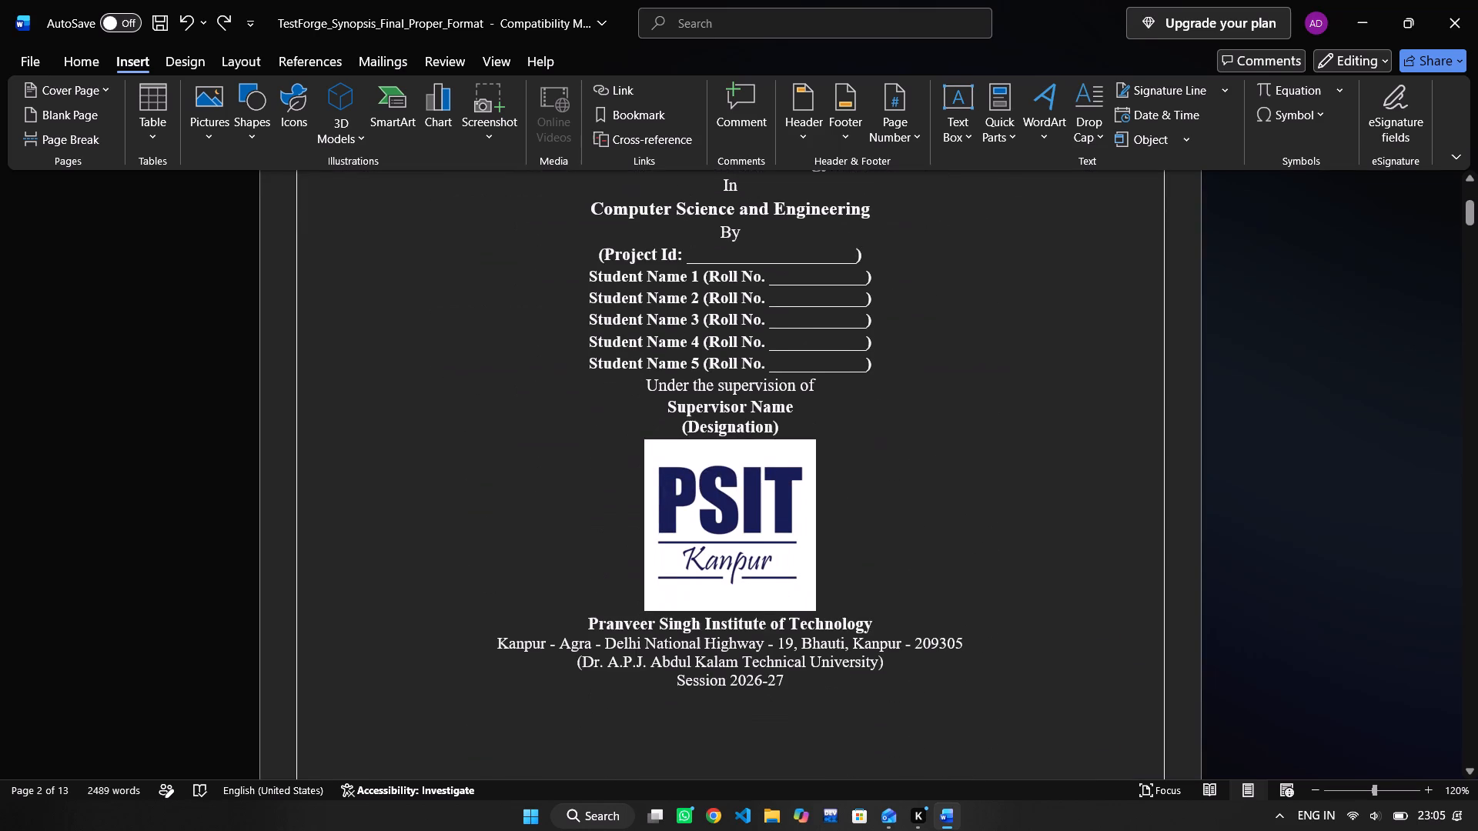
View the synopsis in Read Mode and return to Print Layout.
click(1218, 798)
scroll(1152, 559, down, 3)
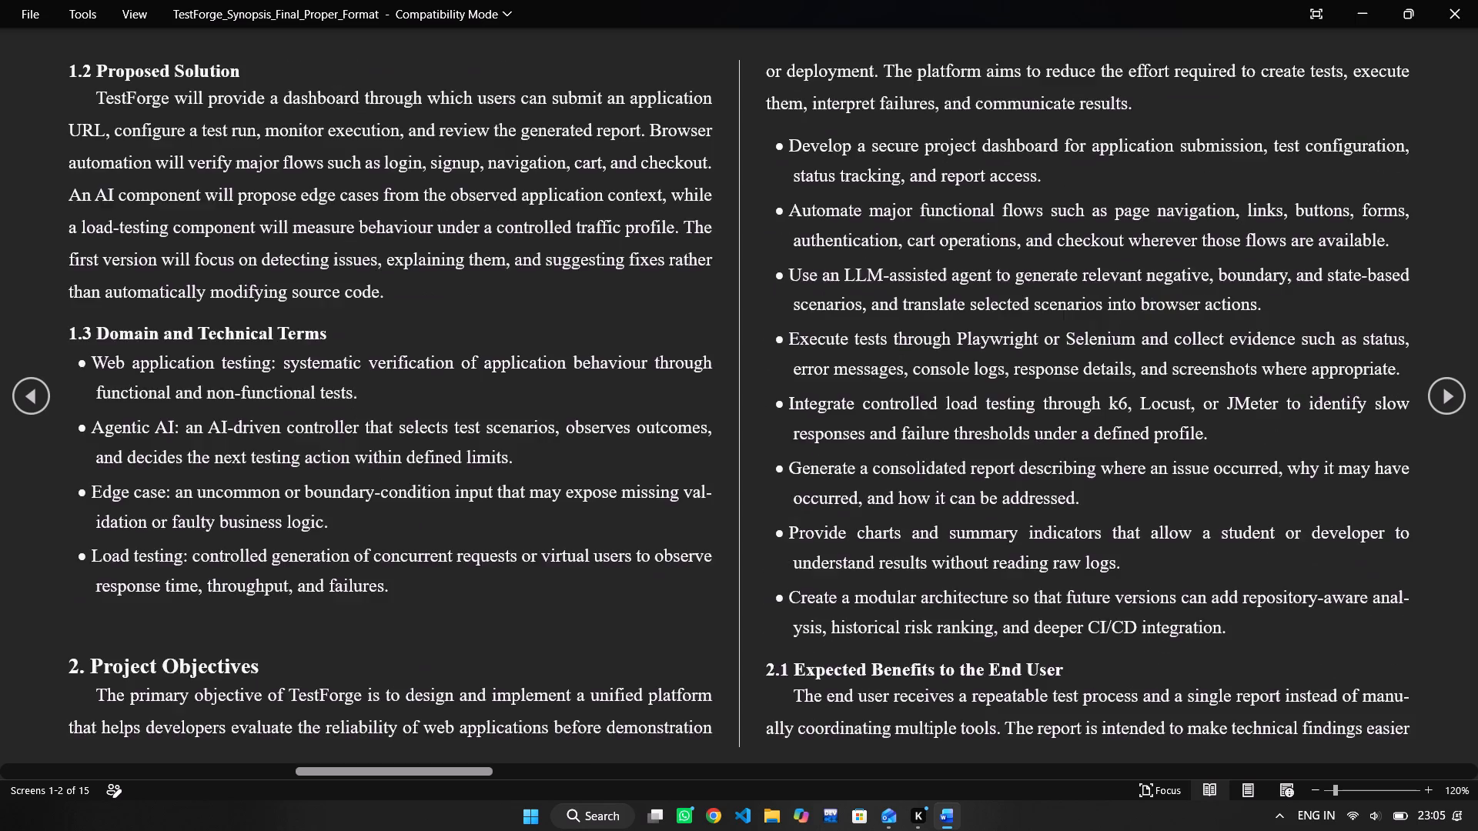
scroll(1152, 559, up, 5)
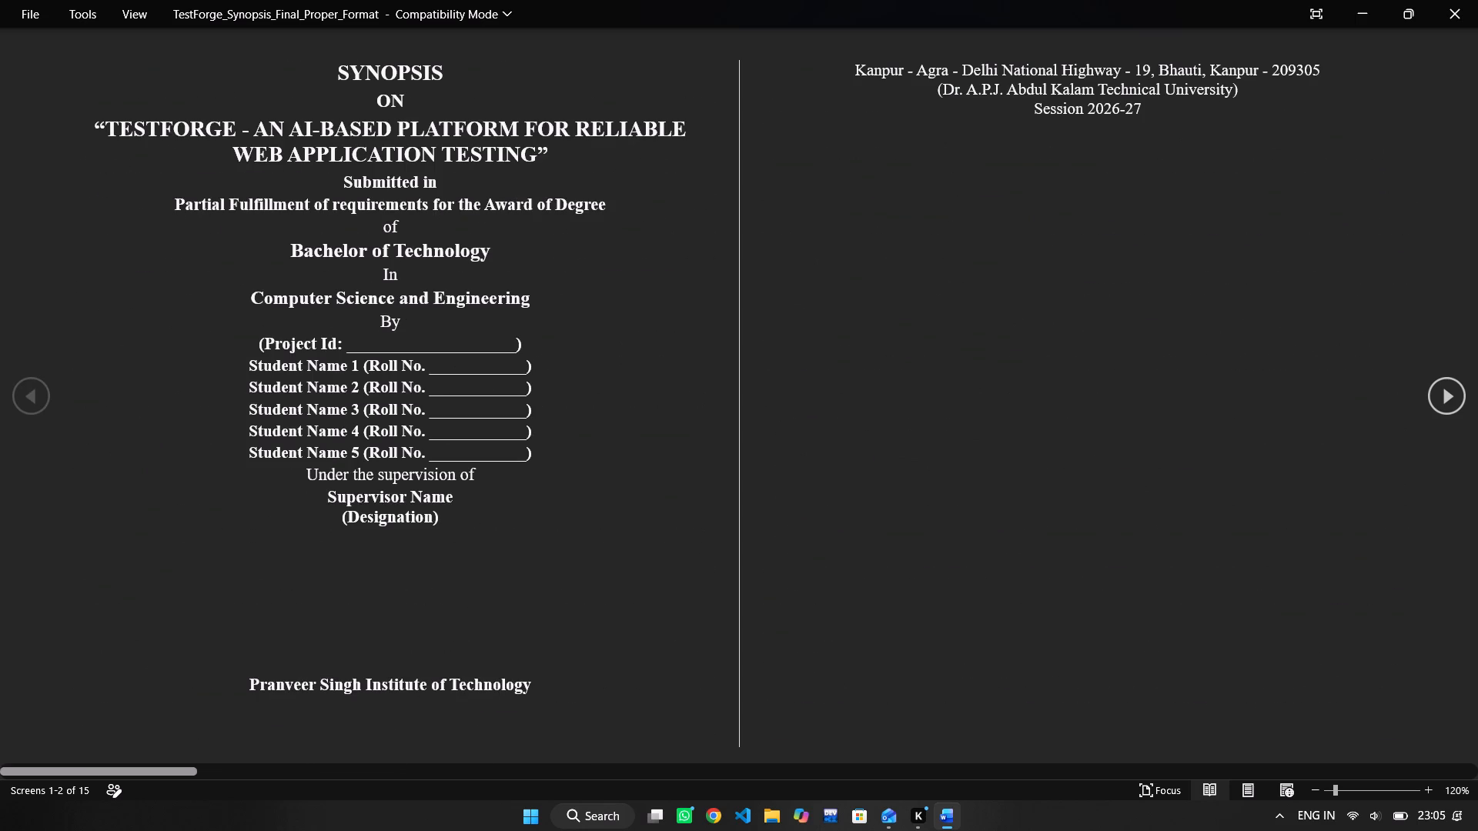
click(1254, 790)
scroll(1108, 549, down, 6)
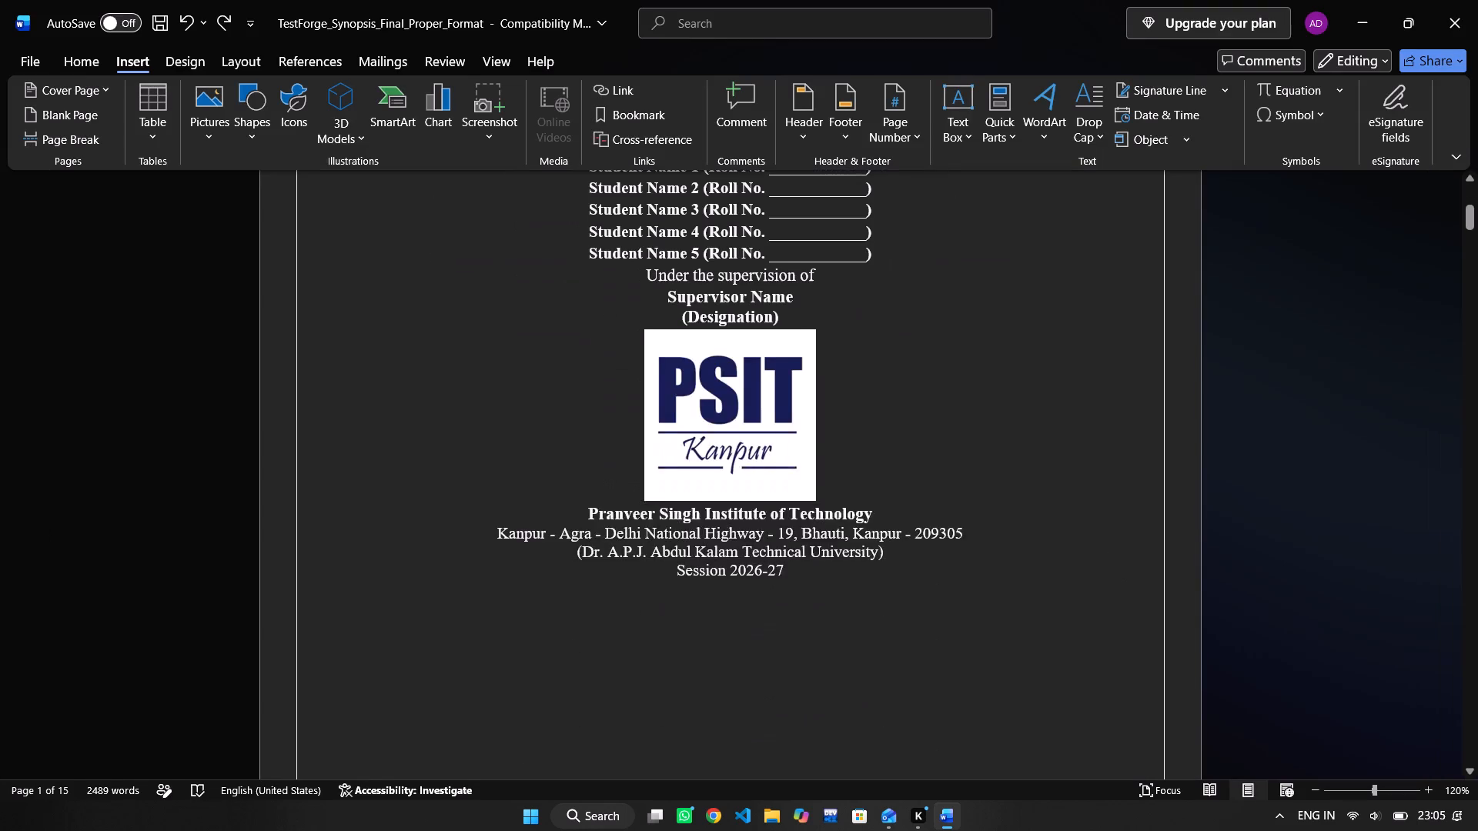
Insert a blank page before the SYNOPSIS heading, ahead of the cover page, and check the page order.
scroll(1108, 549, up, 15)
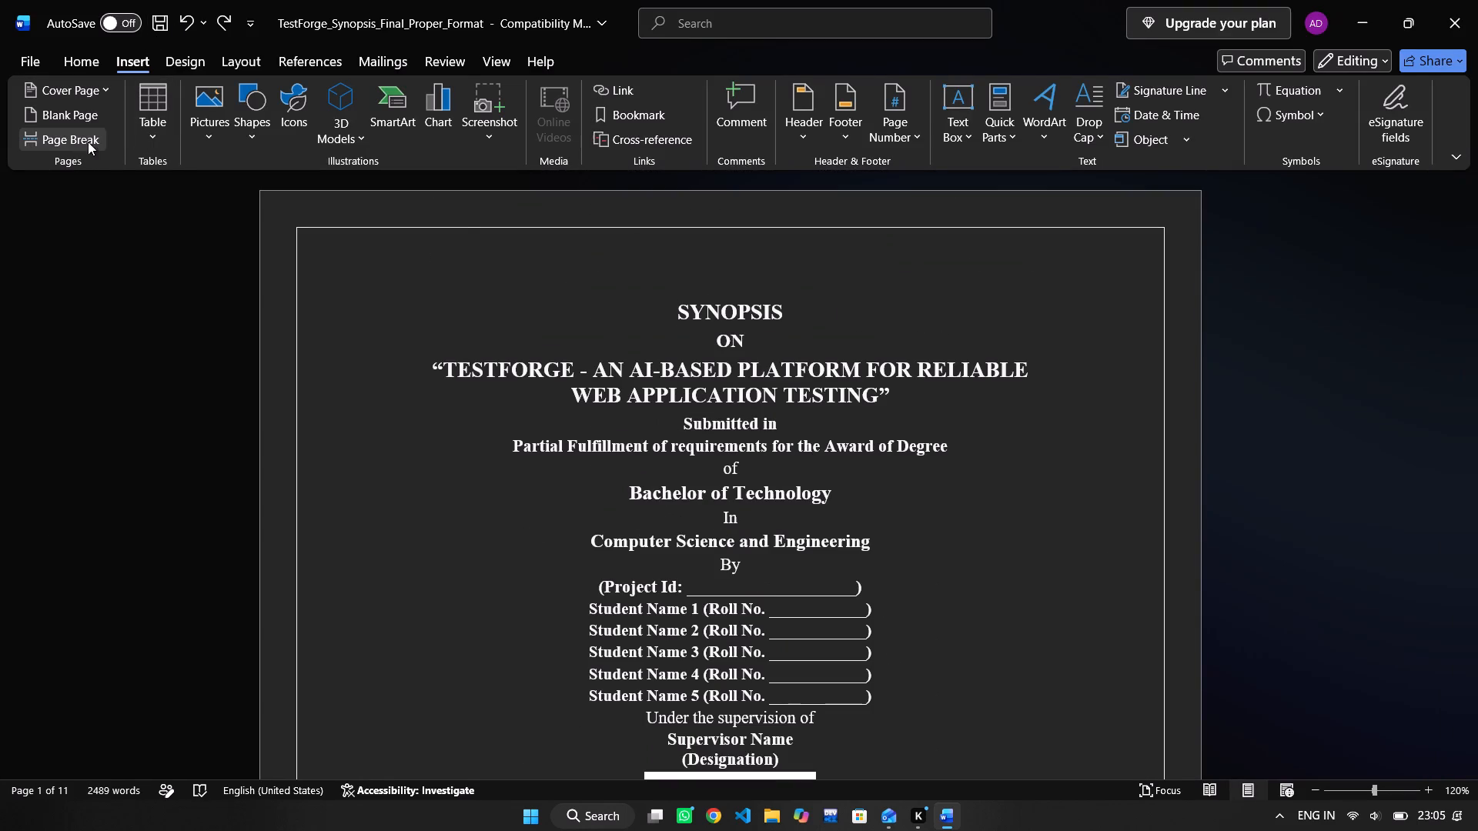
scroll(650, 419, up, 5)
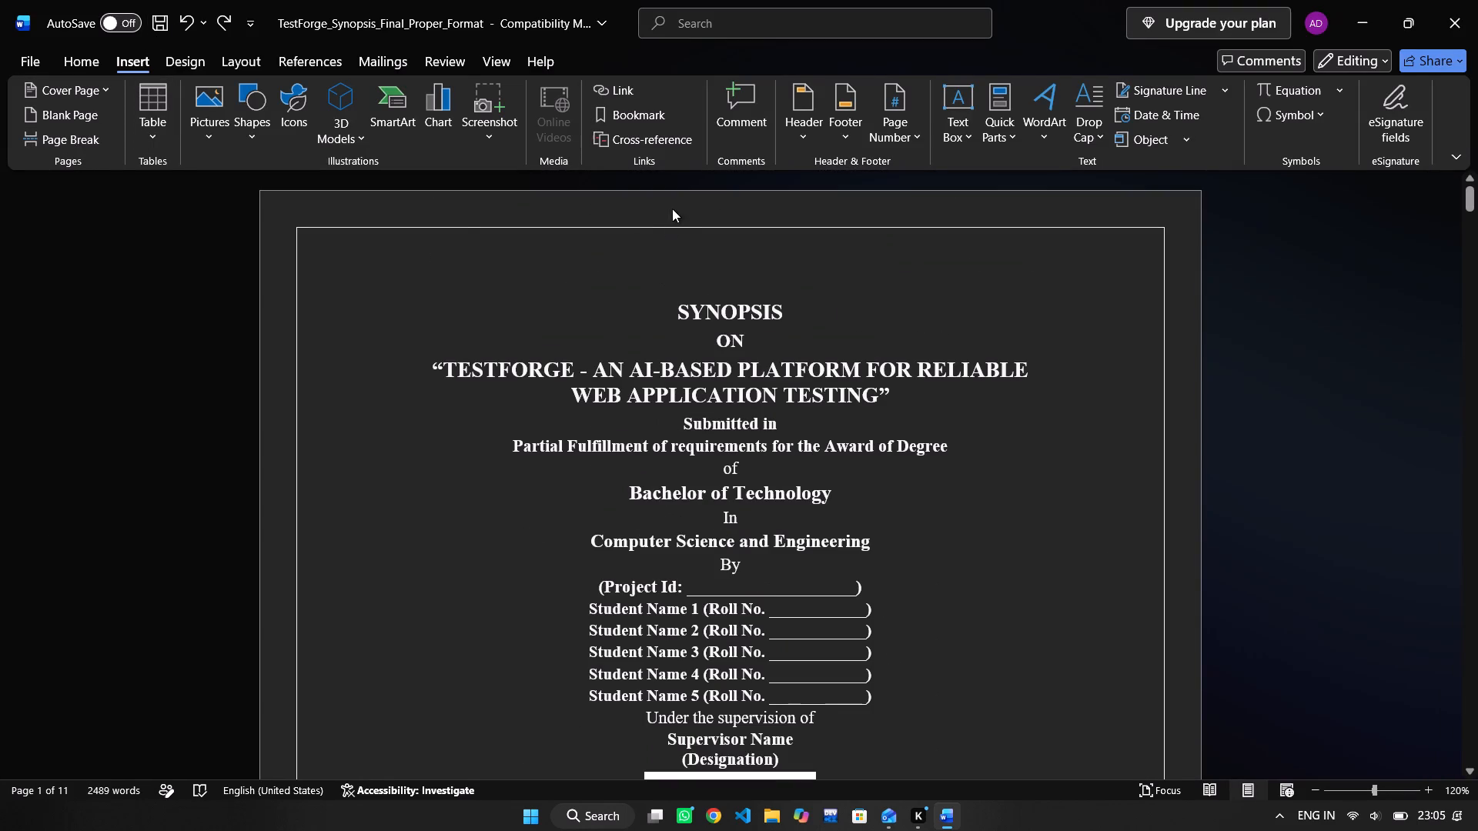
click(672, 209)
click(35, 405)
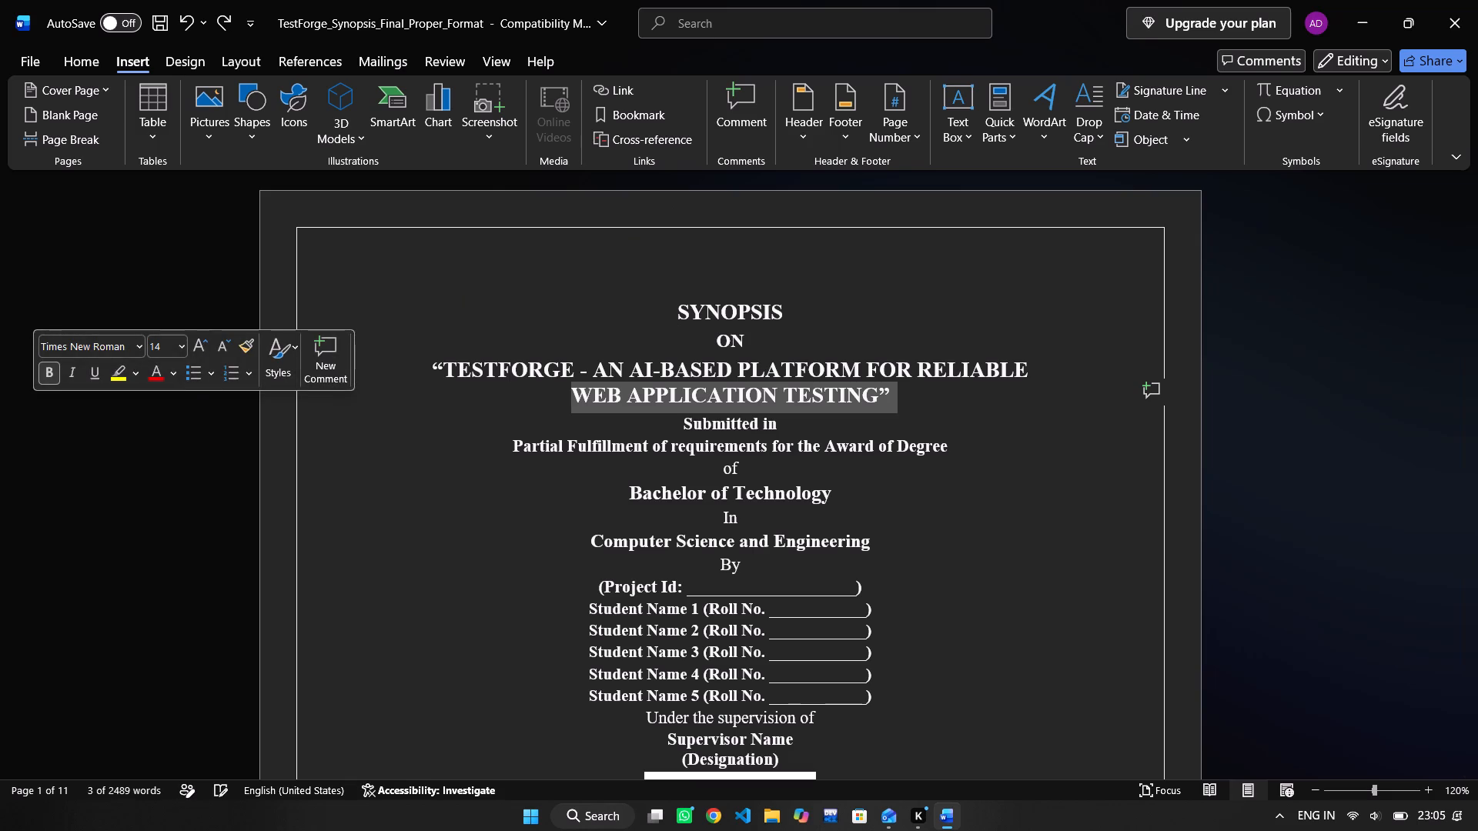
click(172, 252)
click(169, 359)
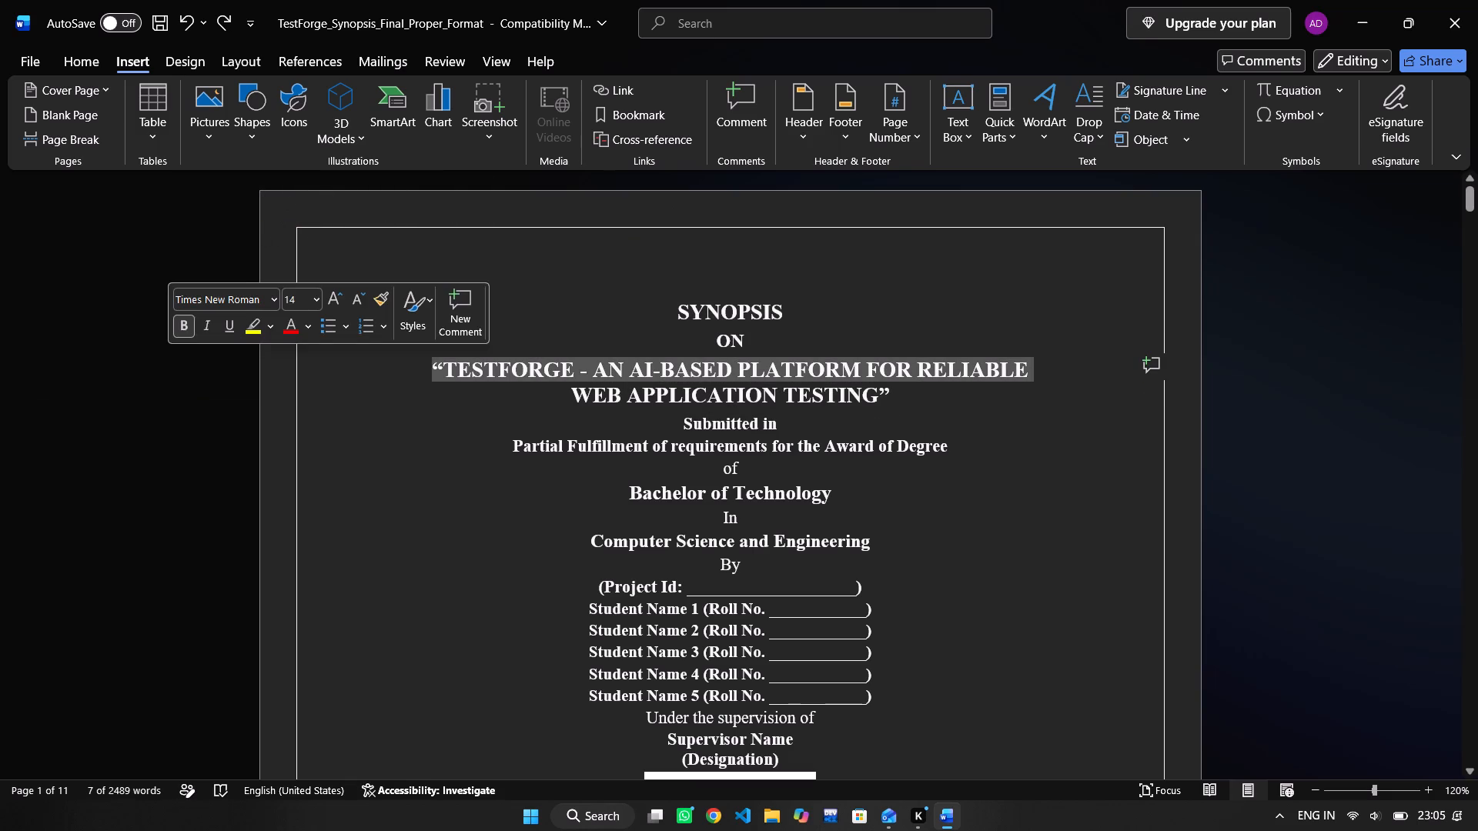
click(281, 184)
click(418, 202)
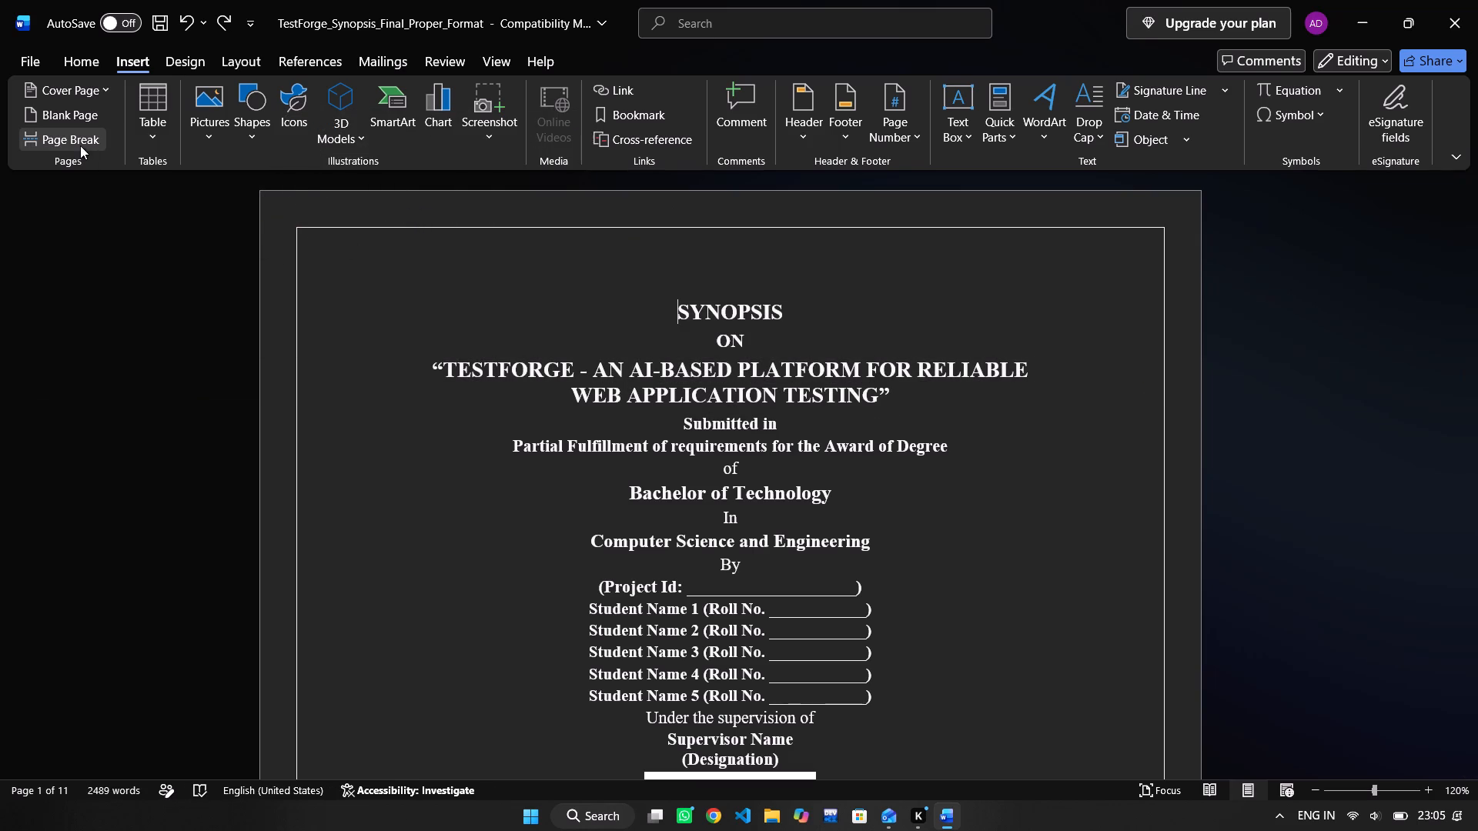
click(87, 117)
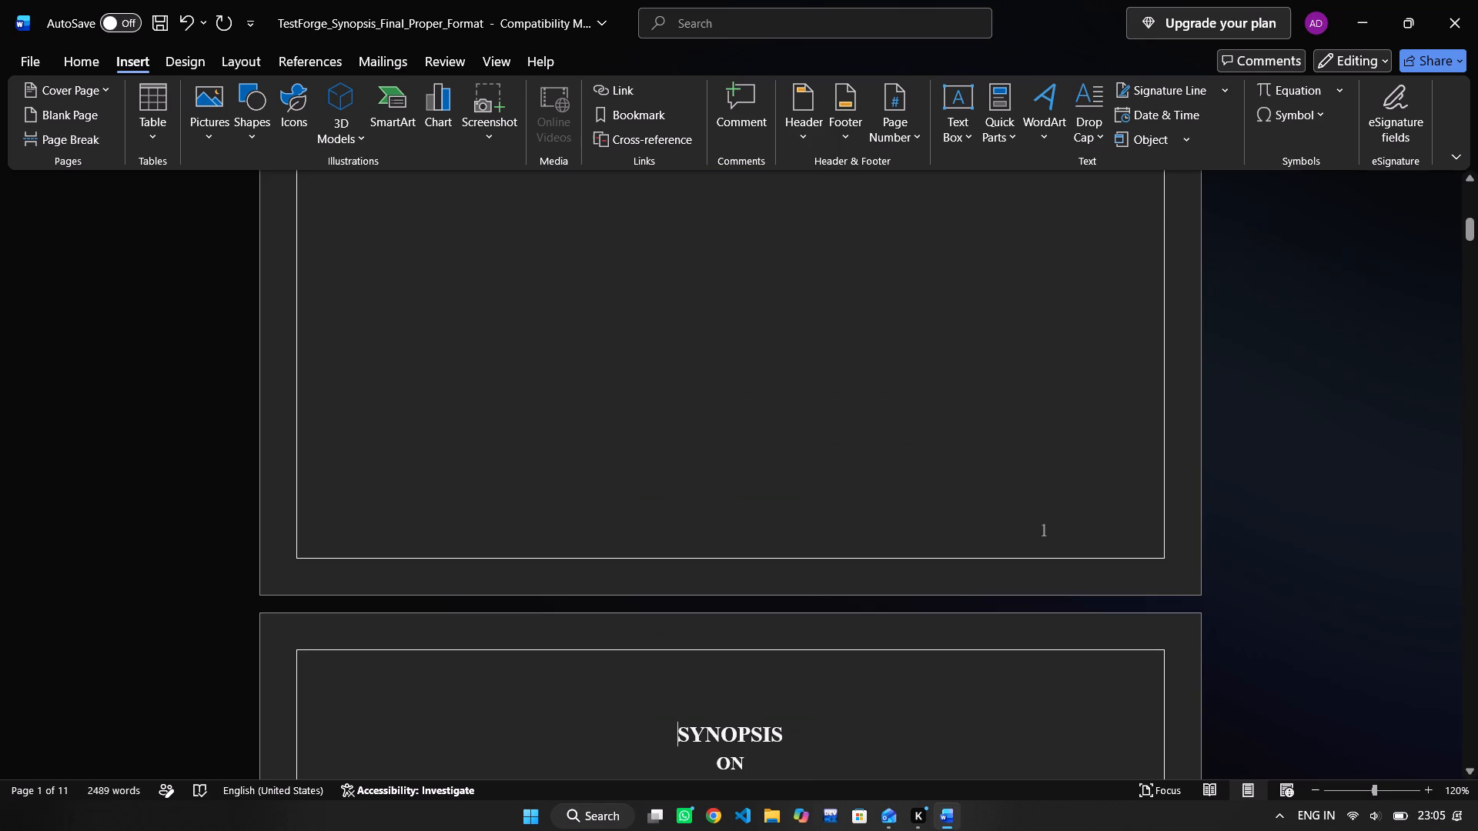
scroll(426, 335, down, 5)
scroll(426, 335, up, 20)
scroll(426, 335, up, 9)
scroll(446, 339, down, 2)
scroll(513, 342, up, 3)
scroll(582, 373, down, 19)
scroll(584, 373, up, 3)
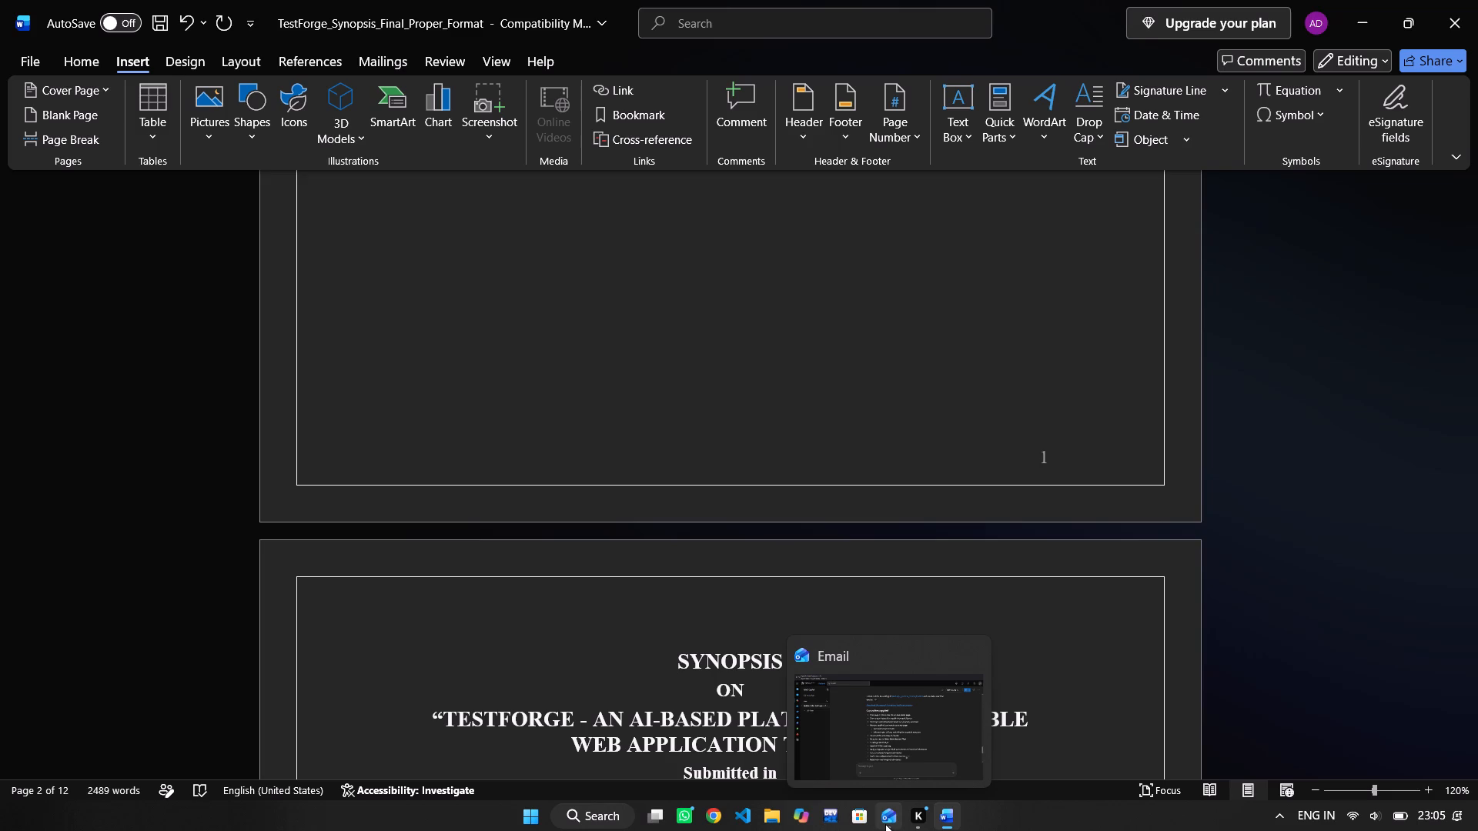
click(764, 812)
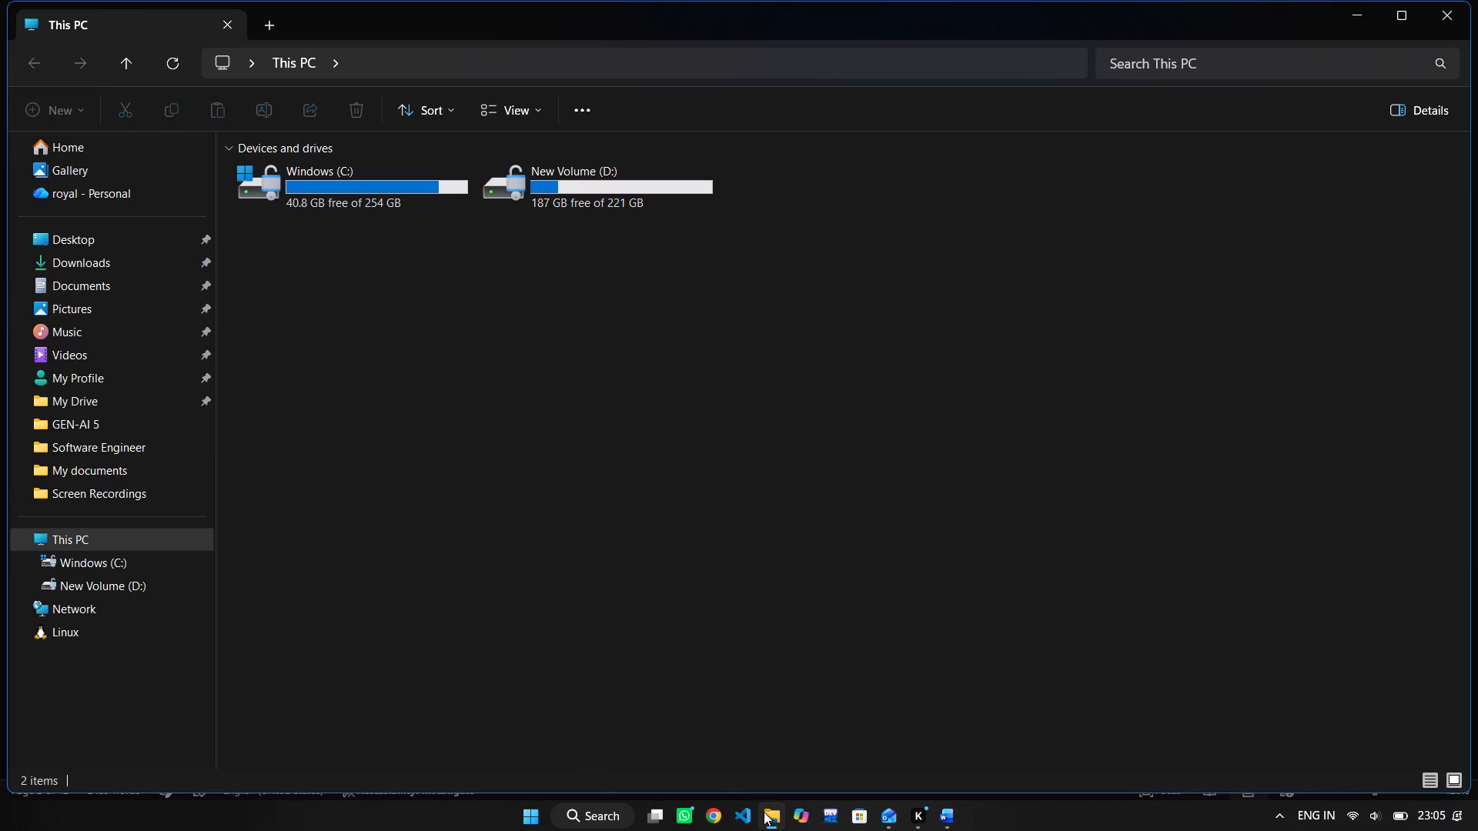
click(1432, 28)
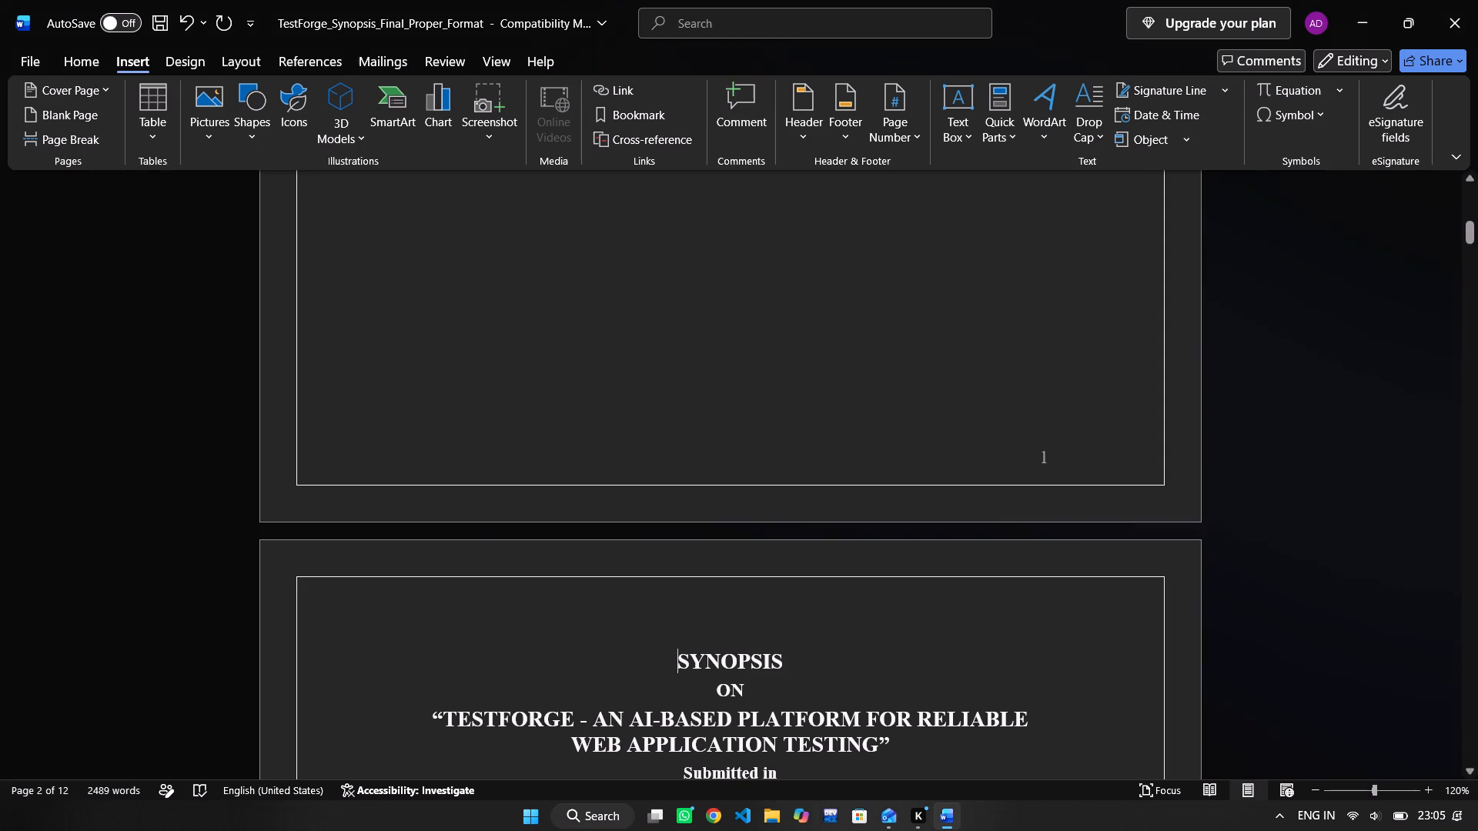
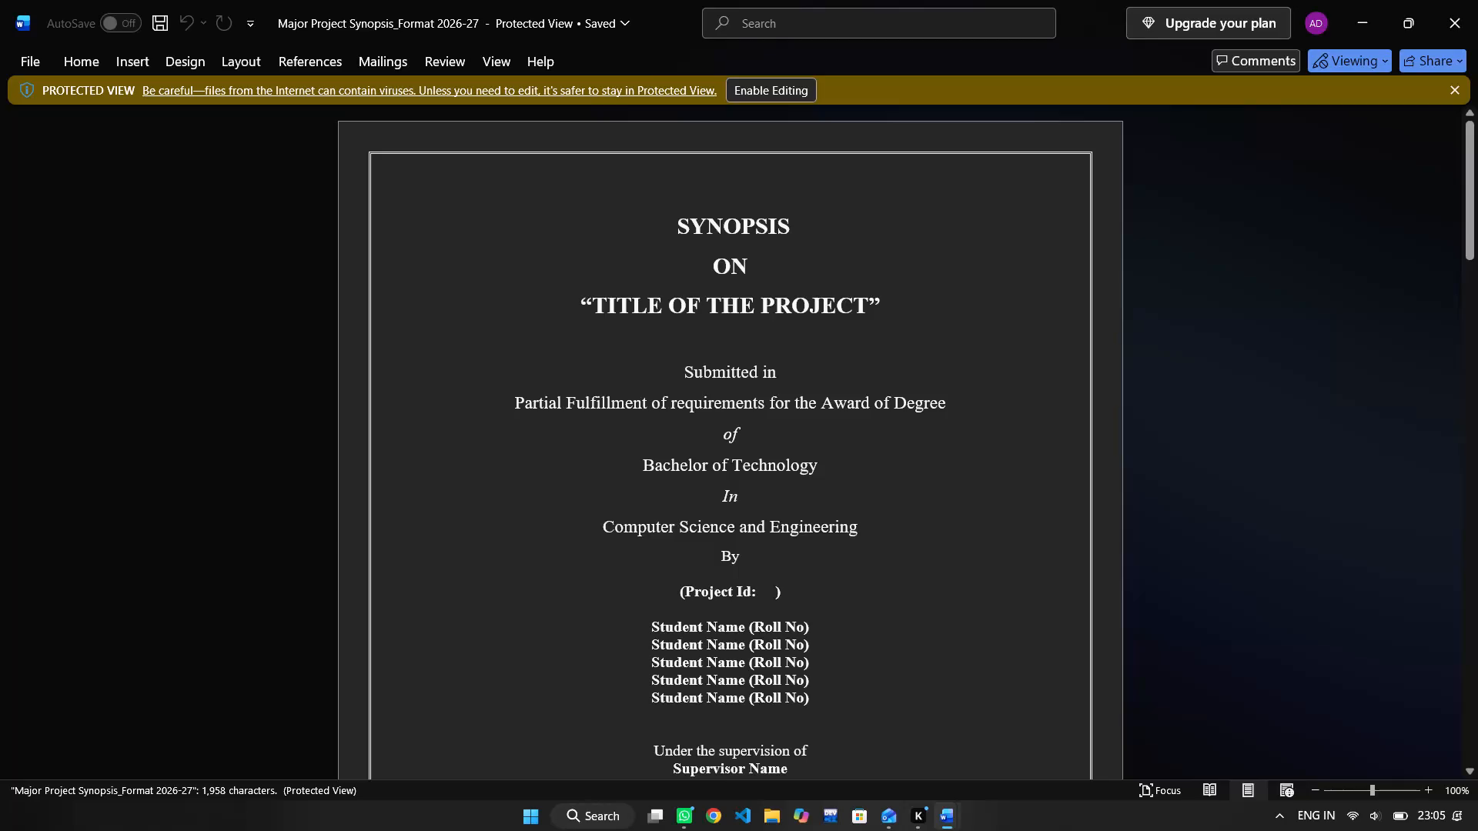
Copy the whole cover page of the Major Project Synopsis format document, from the SYNOPSIS heading through the university line below the logo.
scroll(780, 429, down, 10)
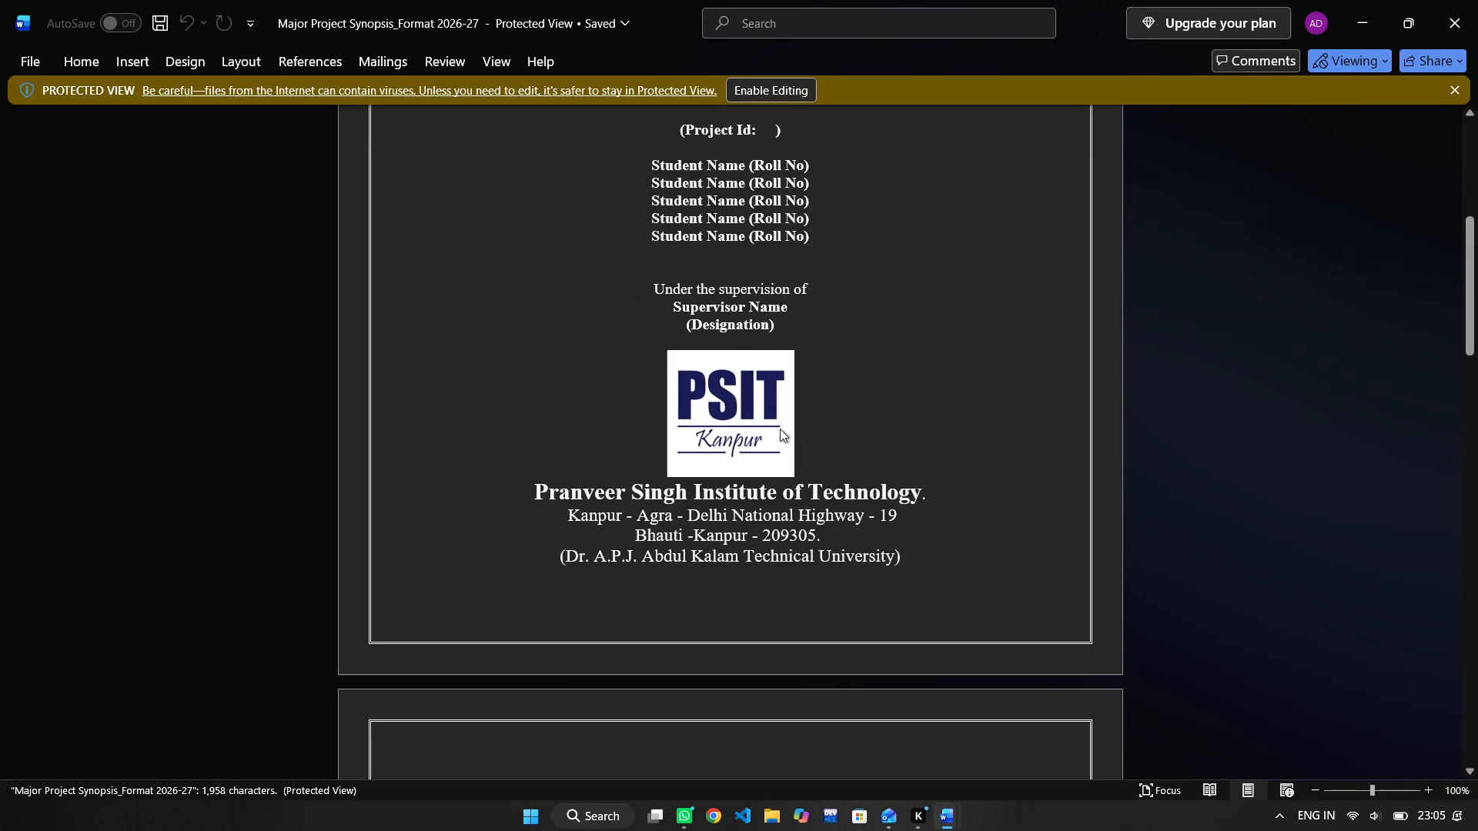
scroll(818, 476, down, 9)
scroll(819, 478, up, 6)
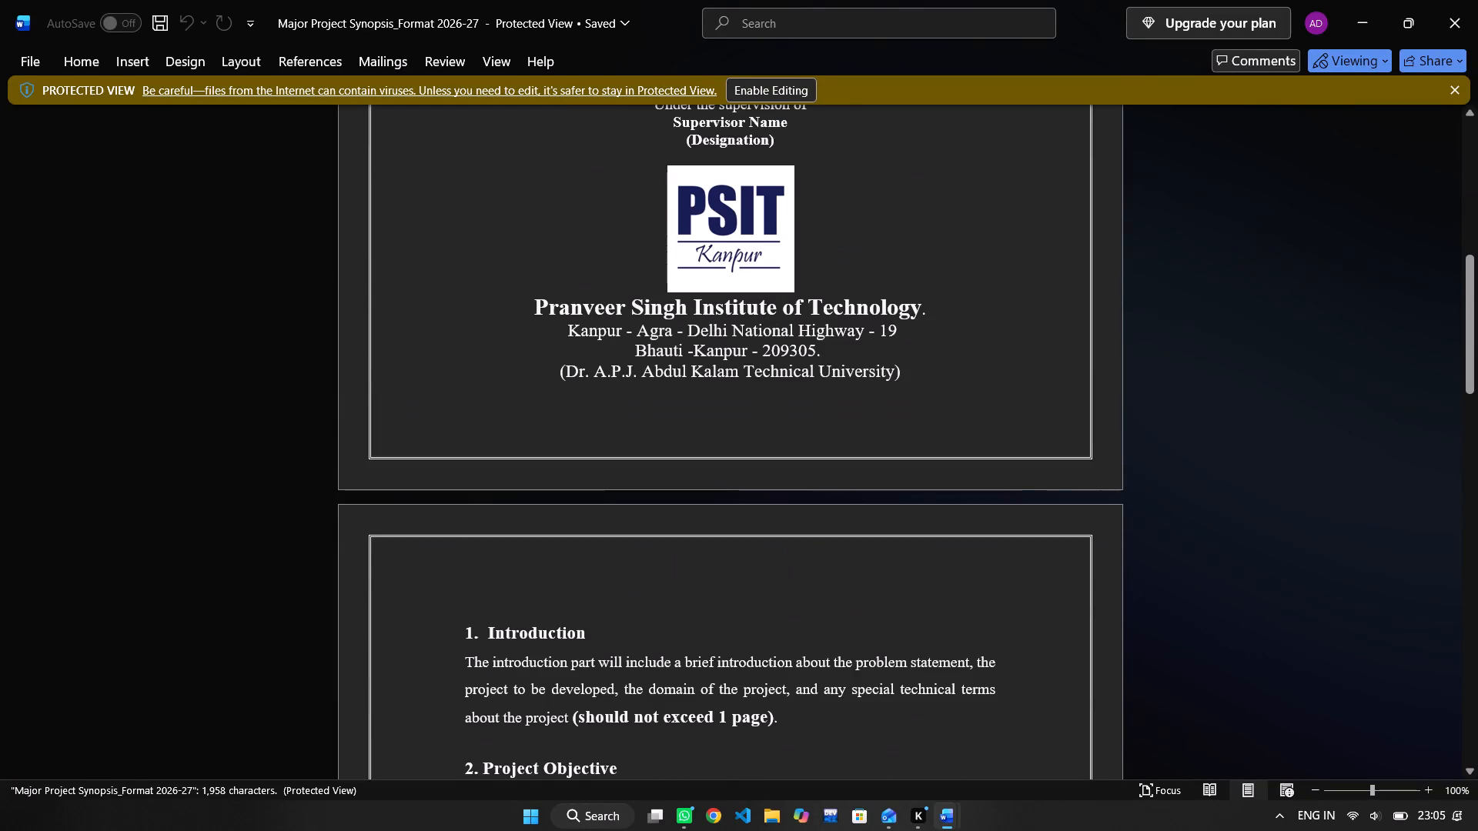
drag(903, 446, 740, 310)
scroll(792, 317, up, 10)
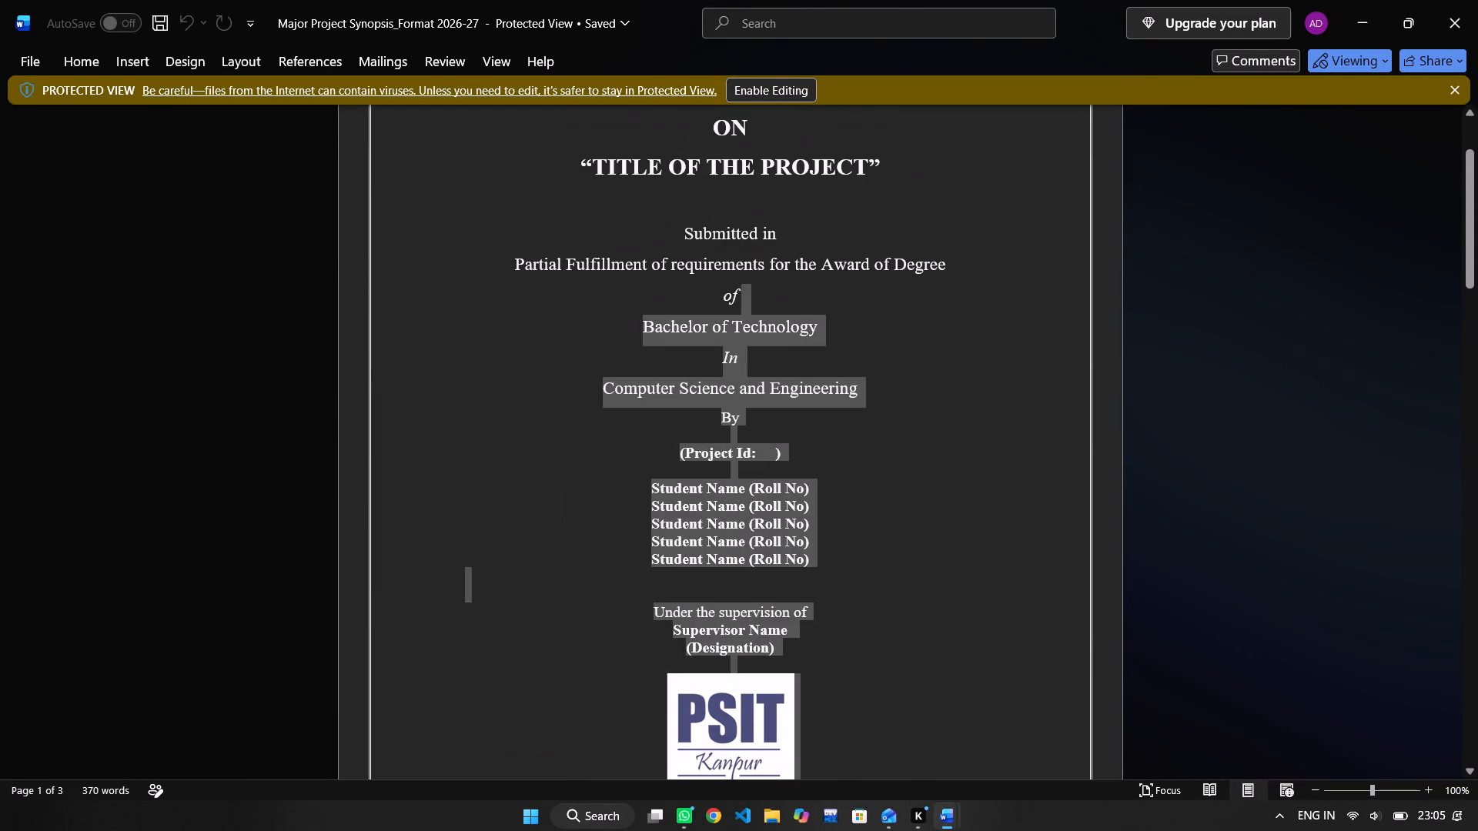
drag(740, 310, 603, 227)
scroll(603, 232, up, 4)
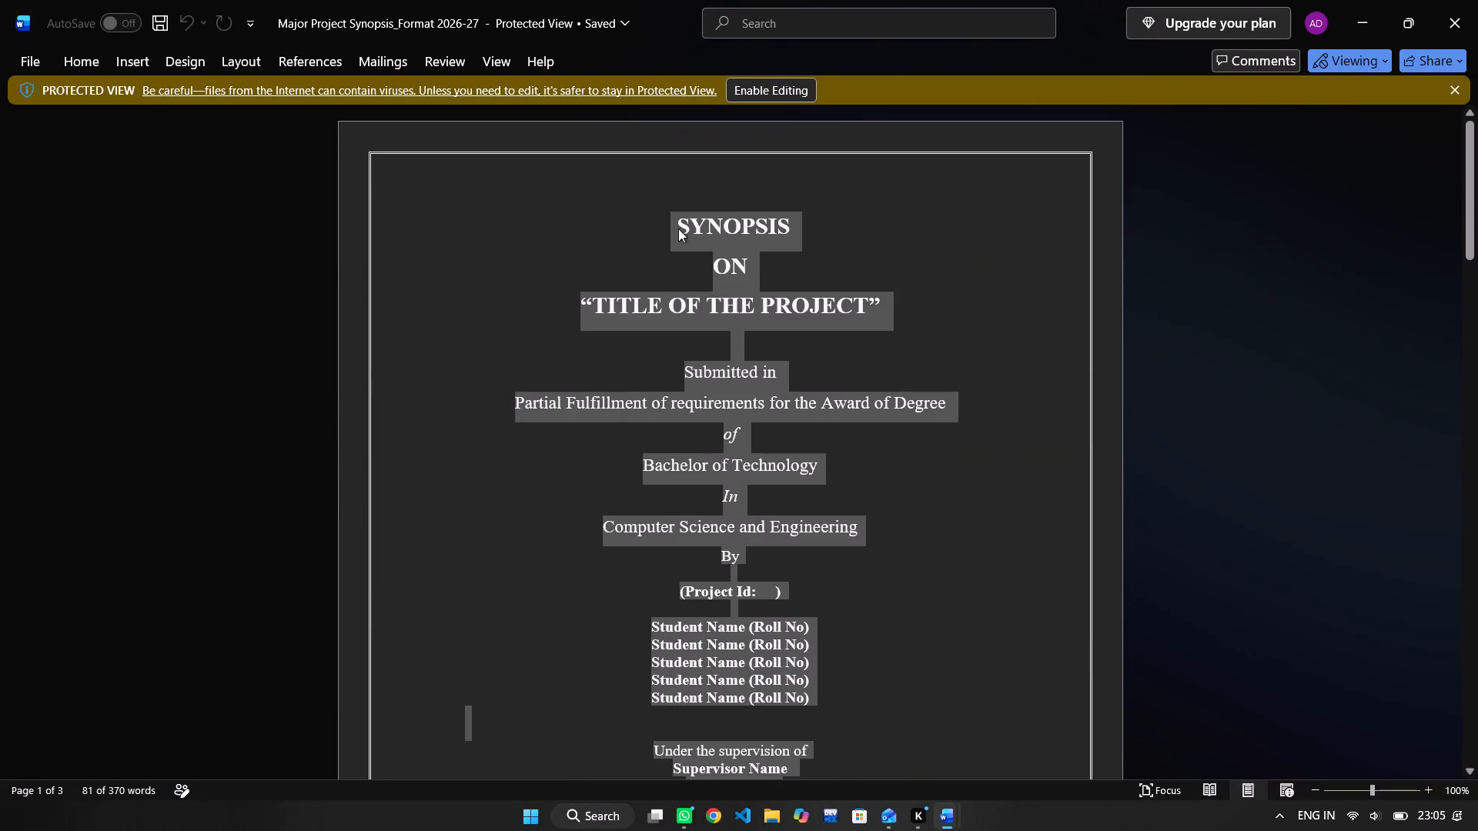
key(ctrl+c)
key(ctrl+c)
key(ctrl+c)
key(ctrl+c)
Switch to the TestForge synopsis and paste the copied cover page onto the blank first page.
key(alt+Tab)
scroll(900, 392, up, 9)
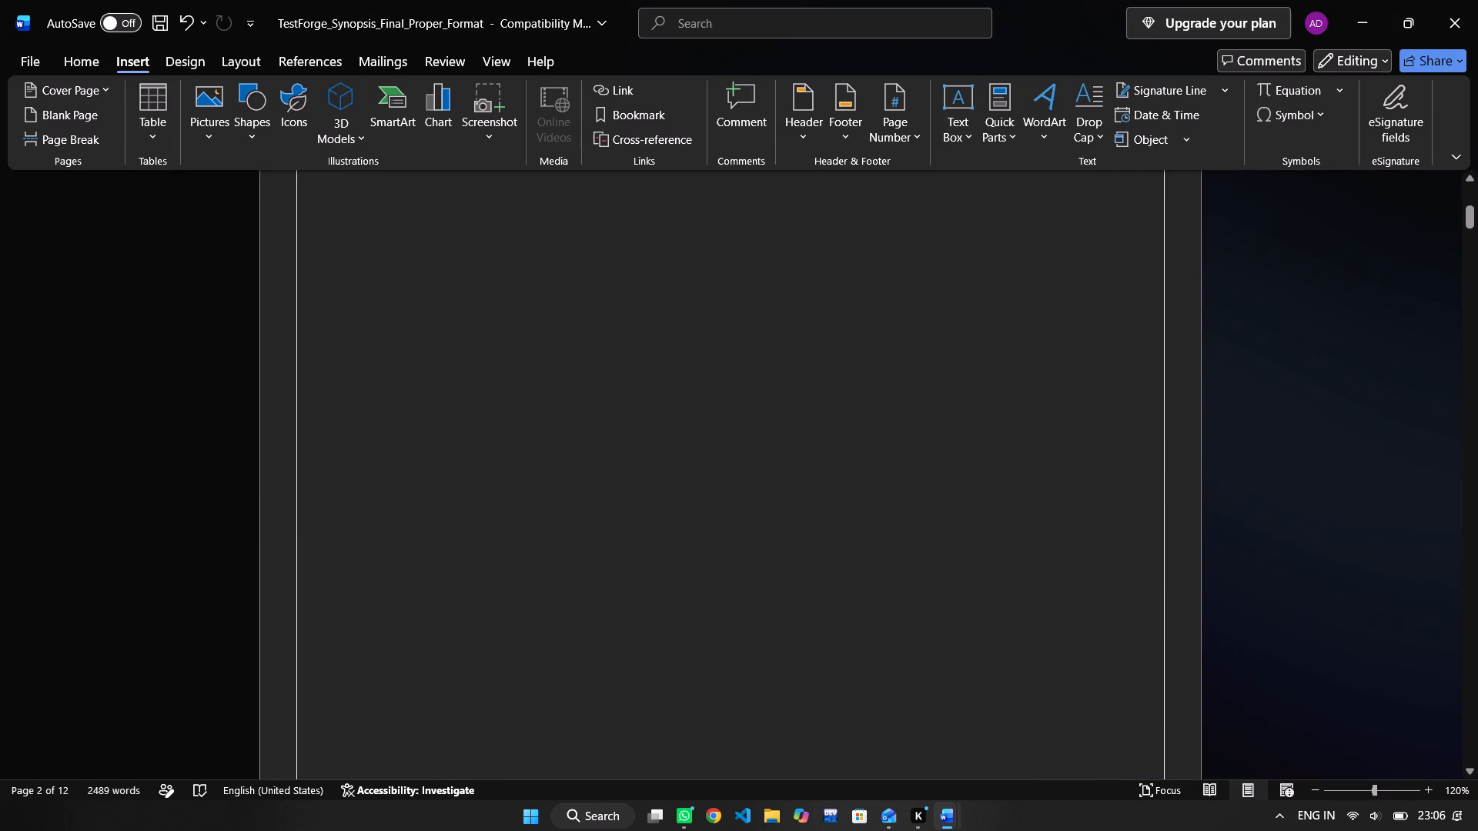
scroll(899, 387, up, 11)
click(518, 199)
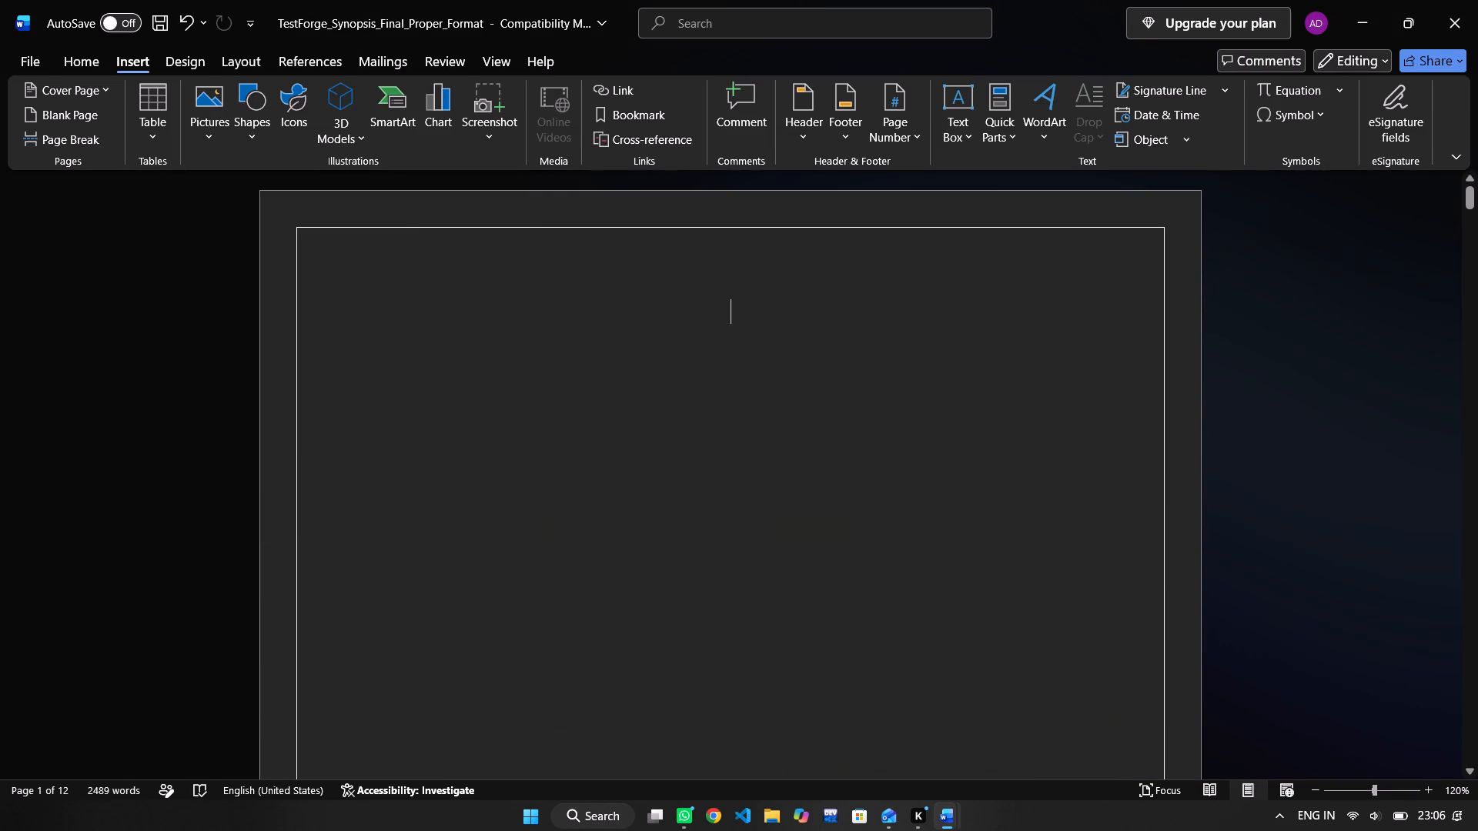
key(ctrl+v)
Examine the pasted cover page's formatting and how its content splits across the first two pages, at 100% zoom.
scroll(726, 373, down, 3)
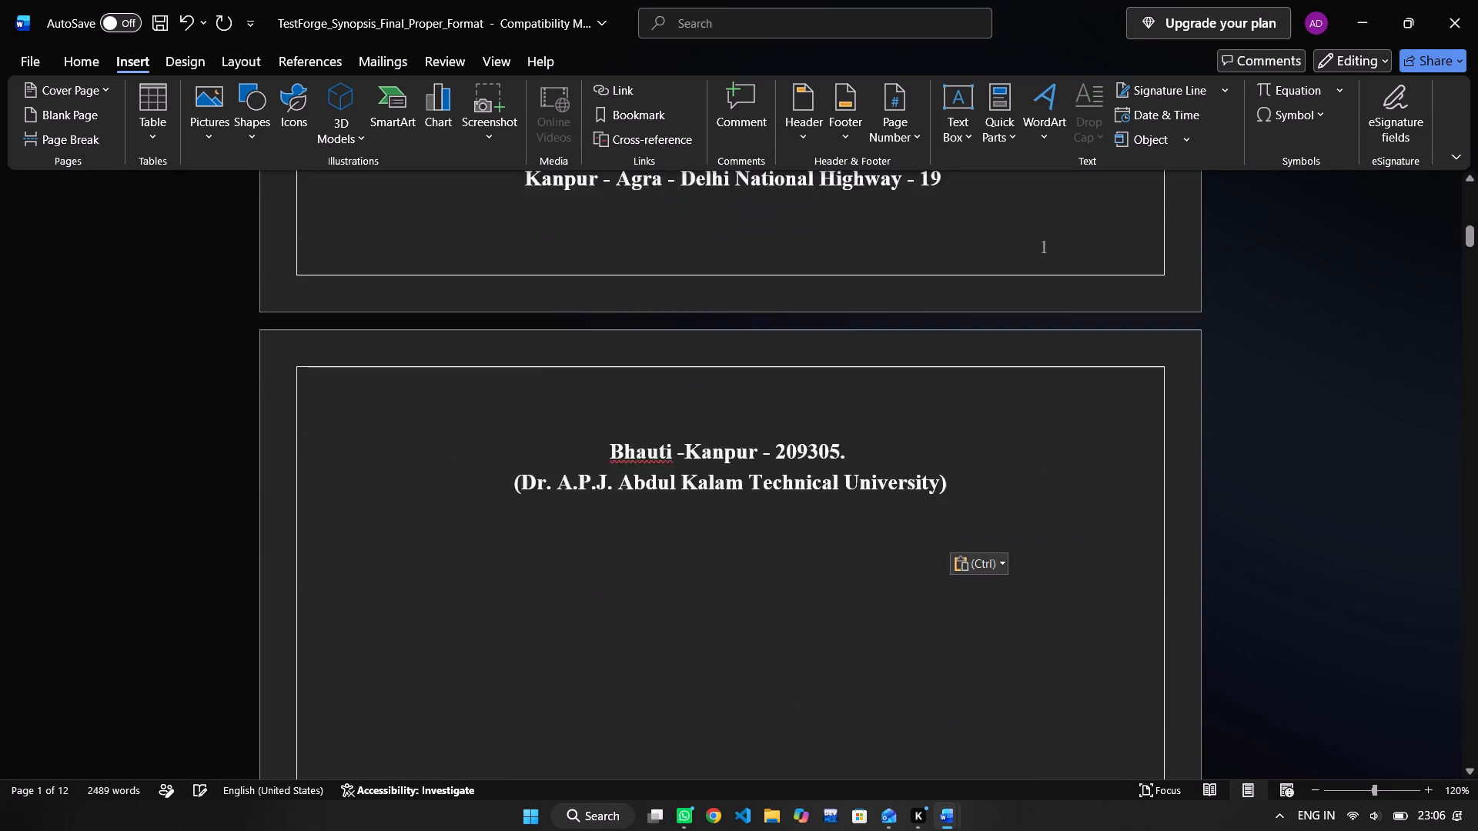
scroll(727, 375, down, 2)
scroll(727, 375, up, 16)
scroll(729, 377, up, 5)
scroll(830, 426, down, 7)
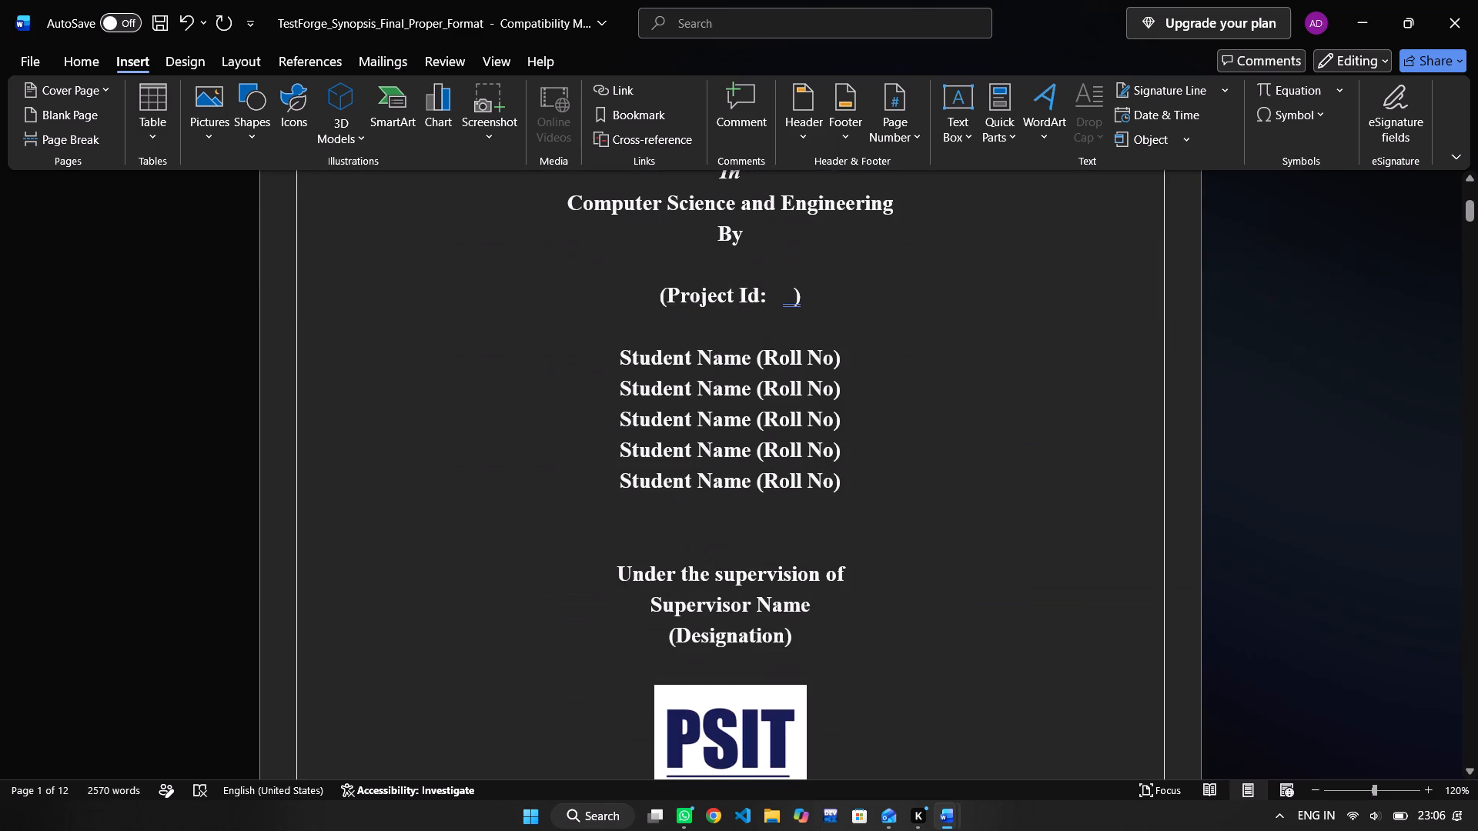
scroll(834, 428, up, 7)
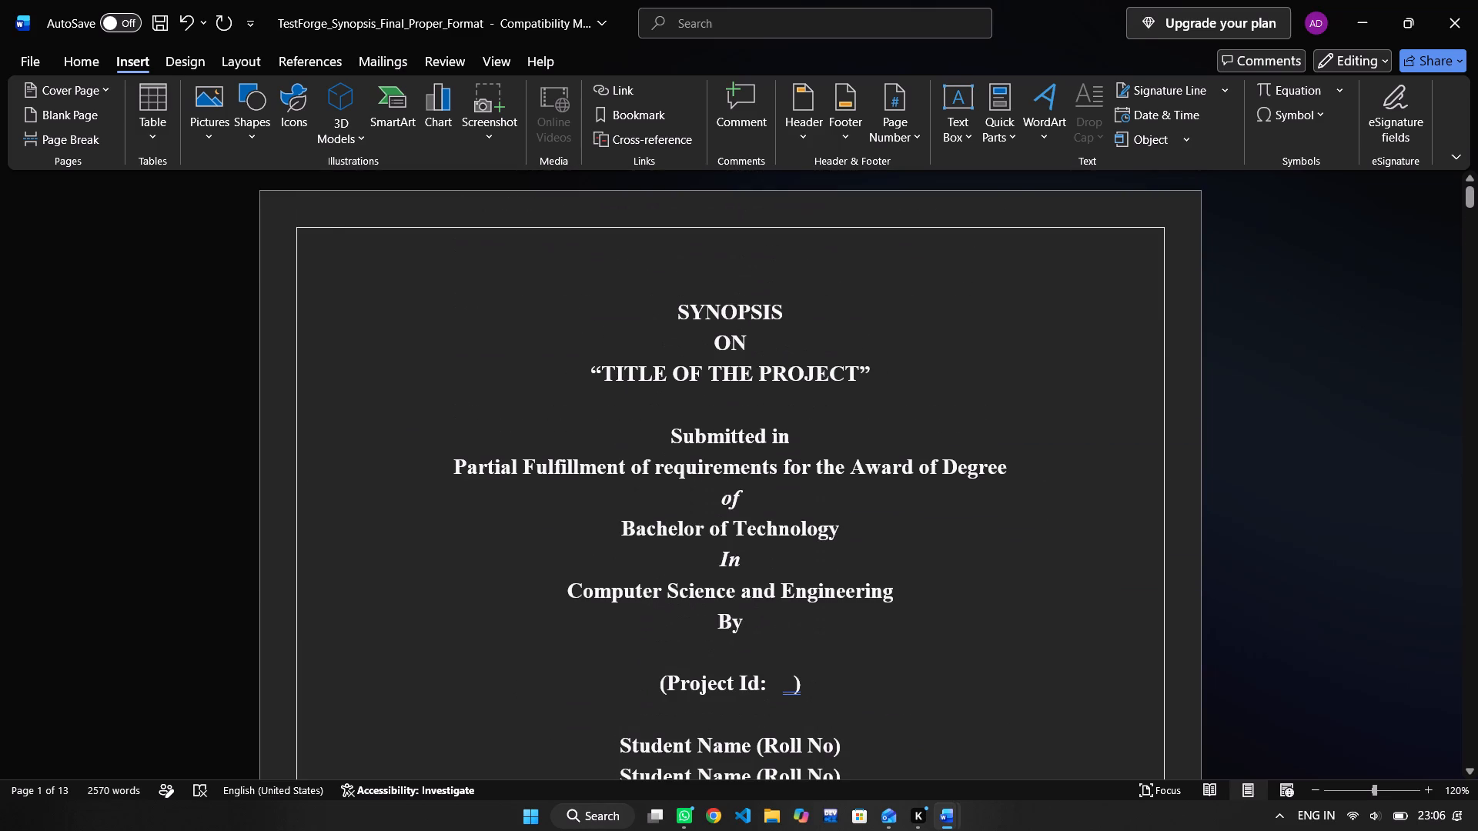
key(ctrl+minus)
key(ctrl+minus)
scroll(853, 436, down, 6)
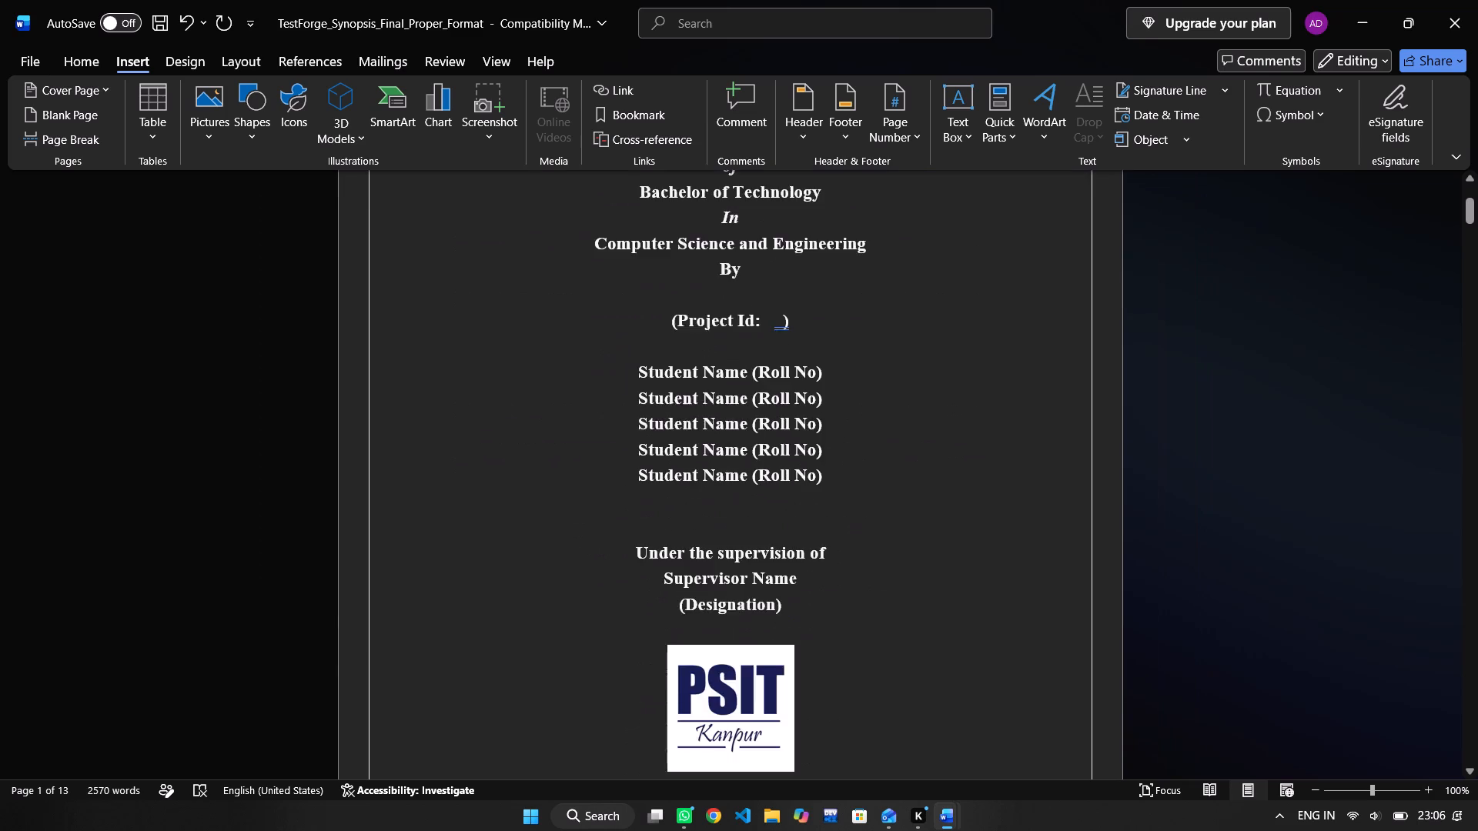
scroll(856, 437, down, 12)
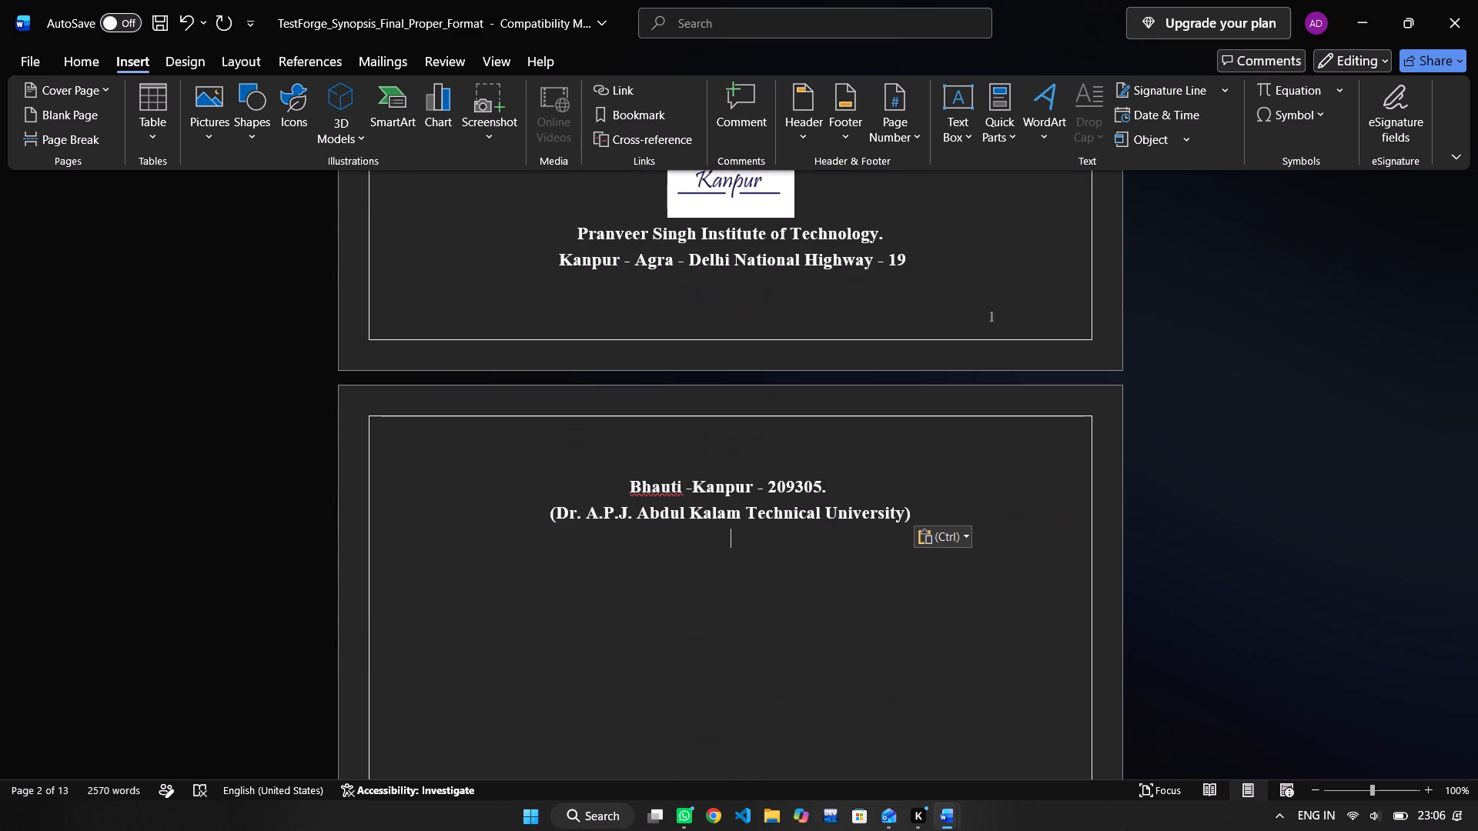
scroll(841, 527, up, 5)
scroll(851, 528, down, 3)
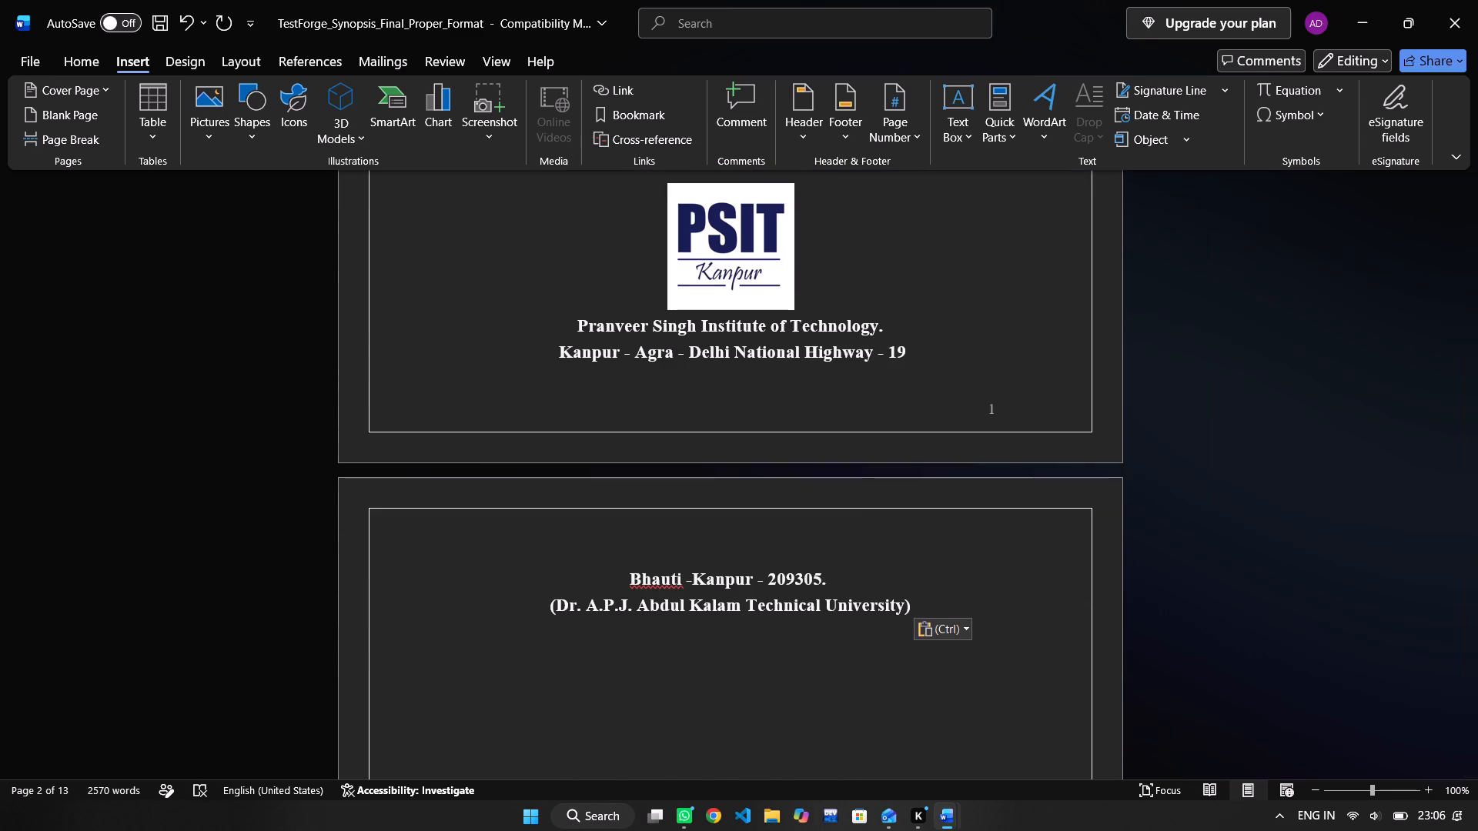
Select the National Highway line of the institute's address on the pasted cover page to check its font formatting.
drag(931, 593, 859, 433)
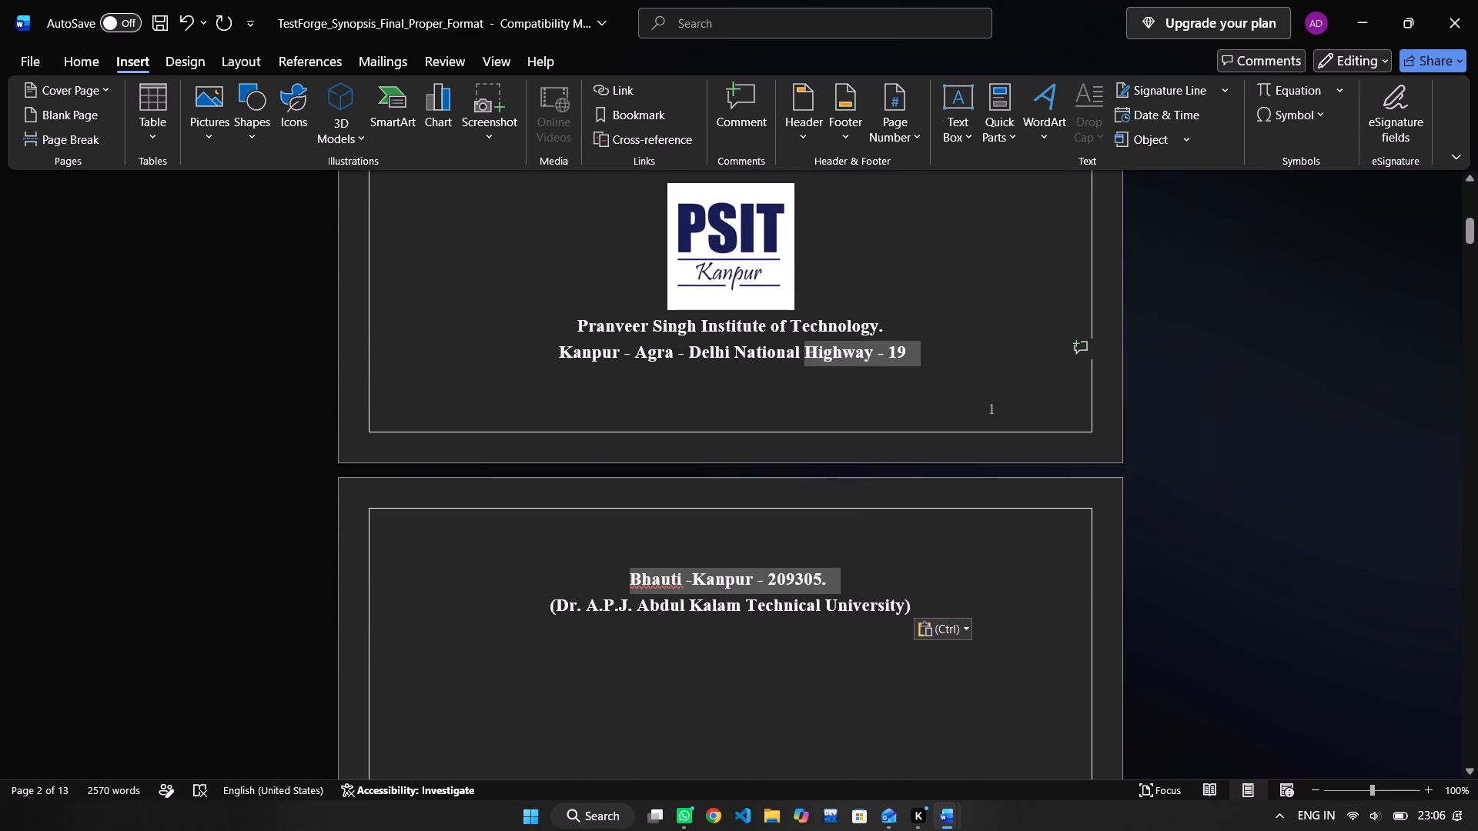
drag(859, 433, 858, 431)
click(911, 586)
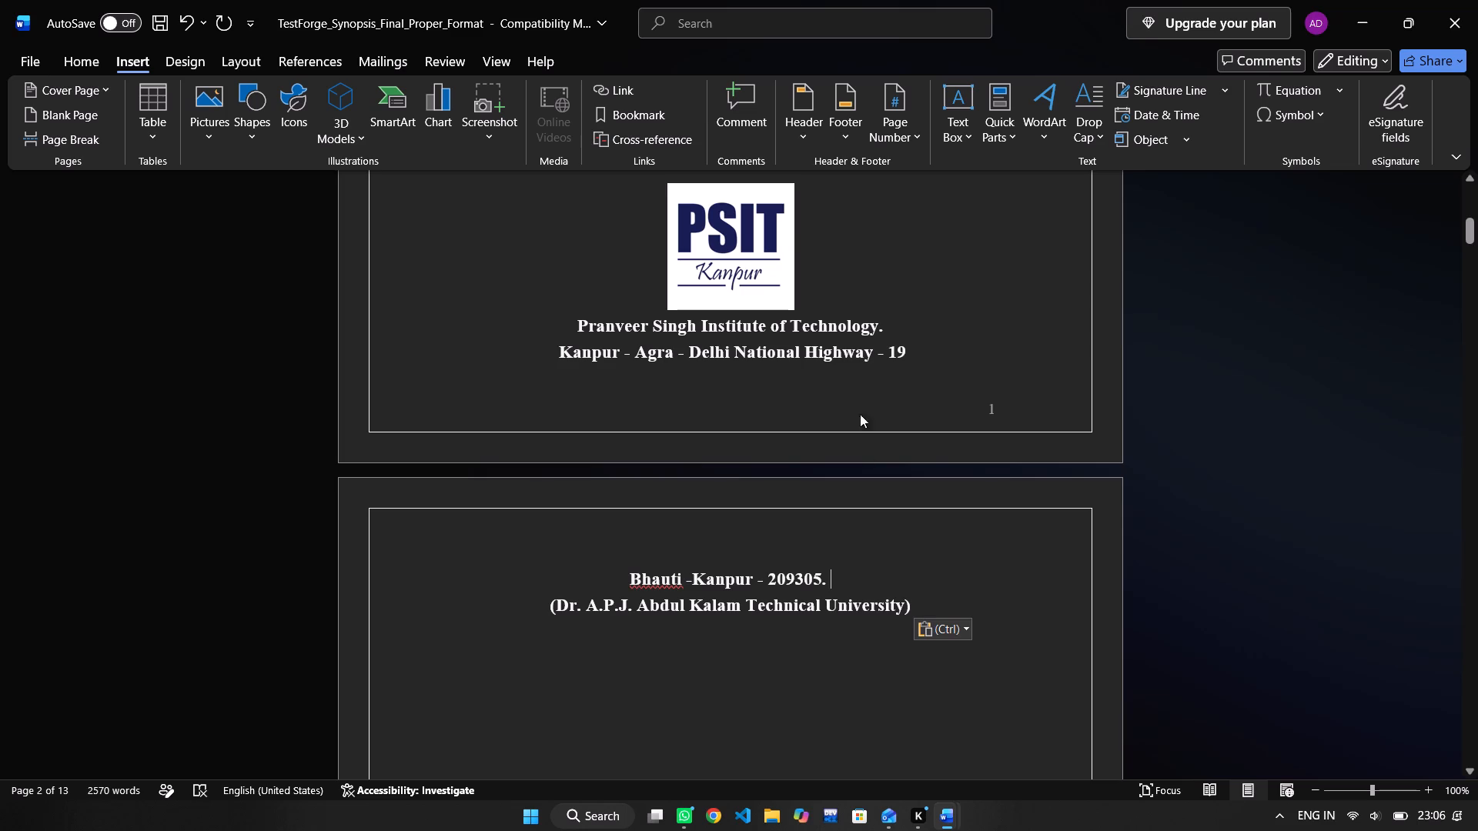
triple_click(838, 352)
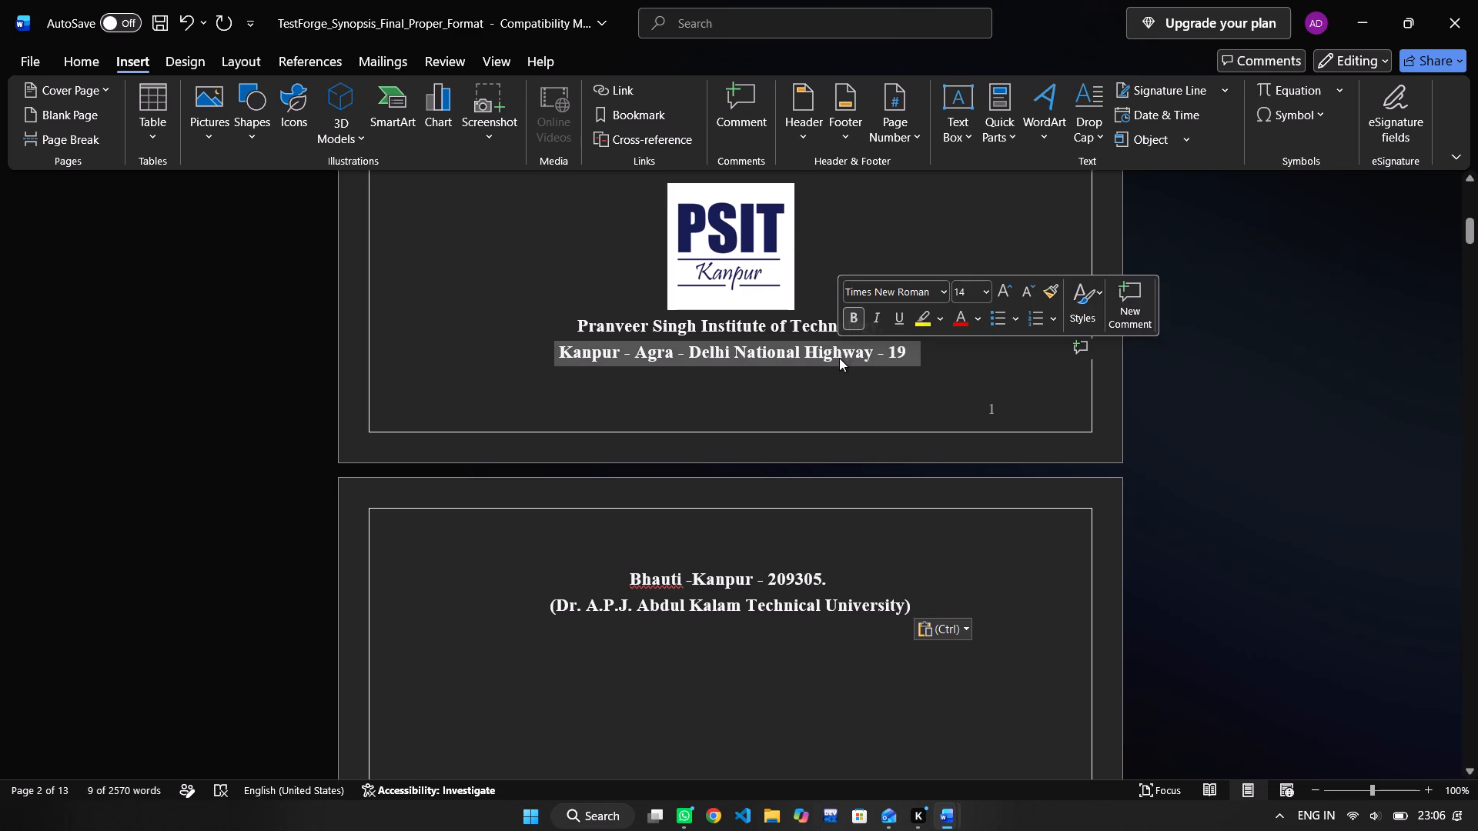
Switch to the format document and try to inspect the font formatting of its National Highway line in Protected View.
key(alt+Tab)
click(792, 424)
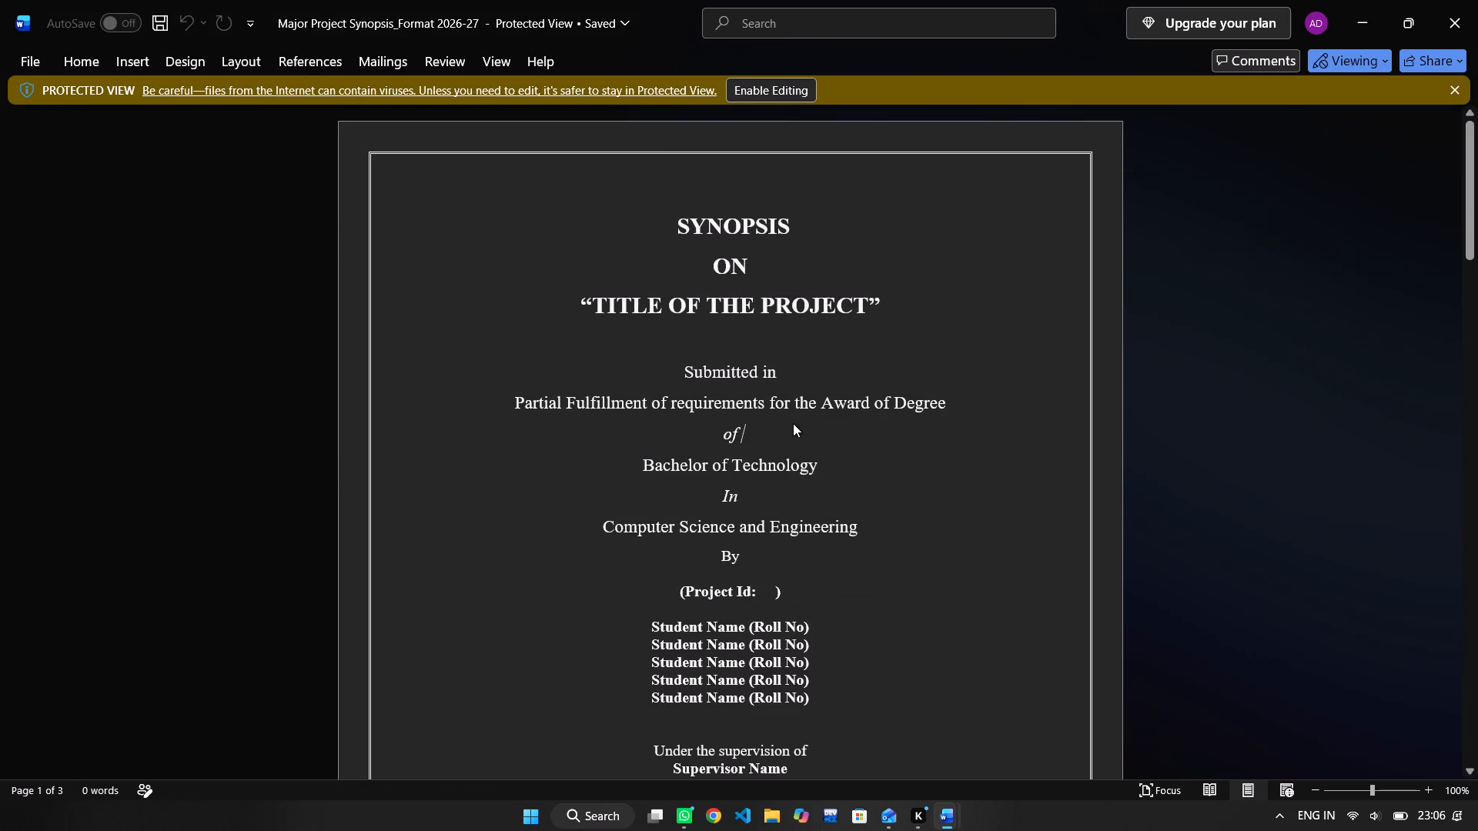
scroll(799, 474, down, 11)
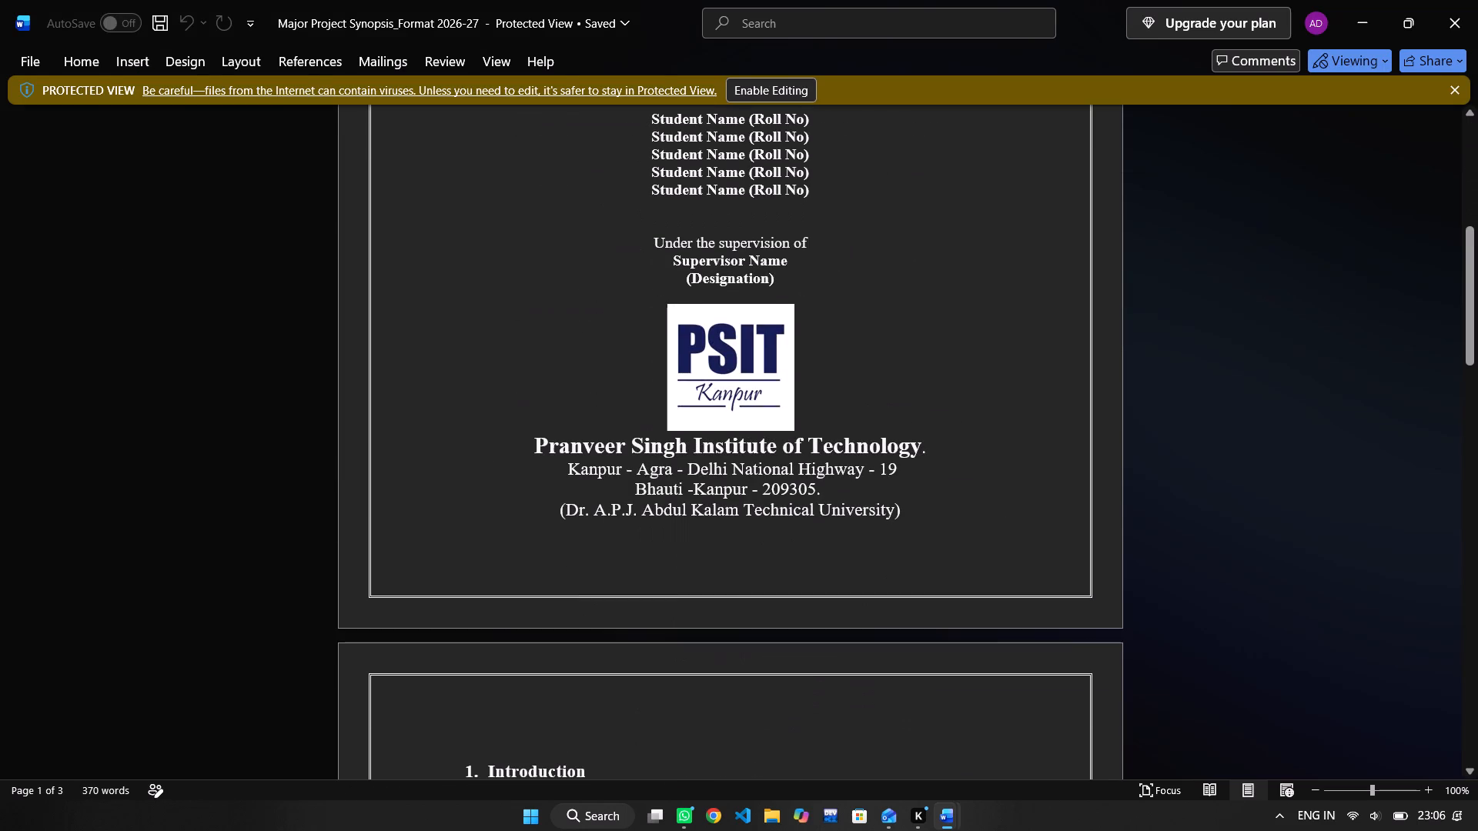
key(alt+Tab)
key(alt+Tab)
triple_click(708, 459)
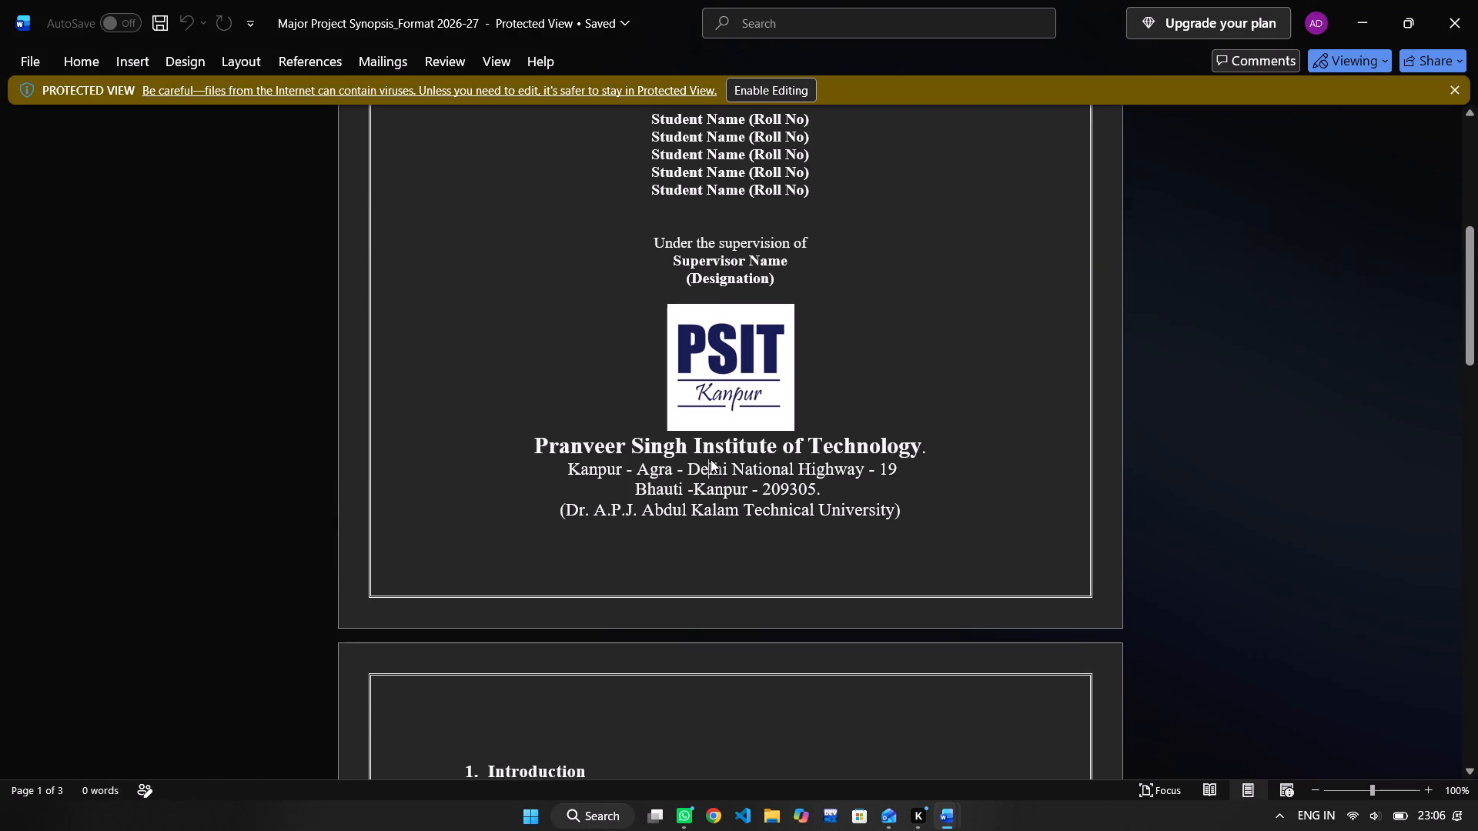
drag(719, 478, 720, 485)
click(720, 485)
triple_click(721, 467)
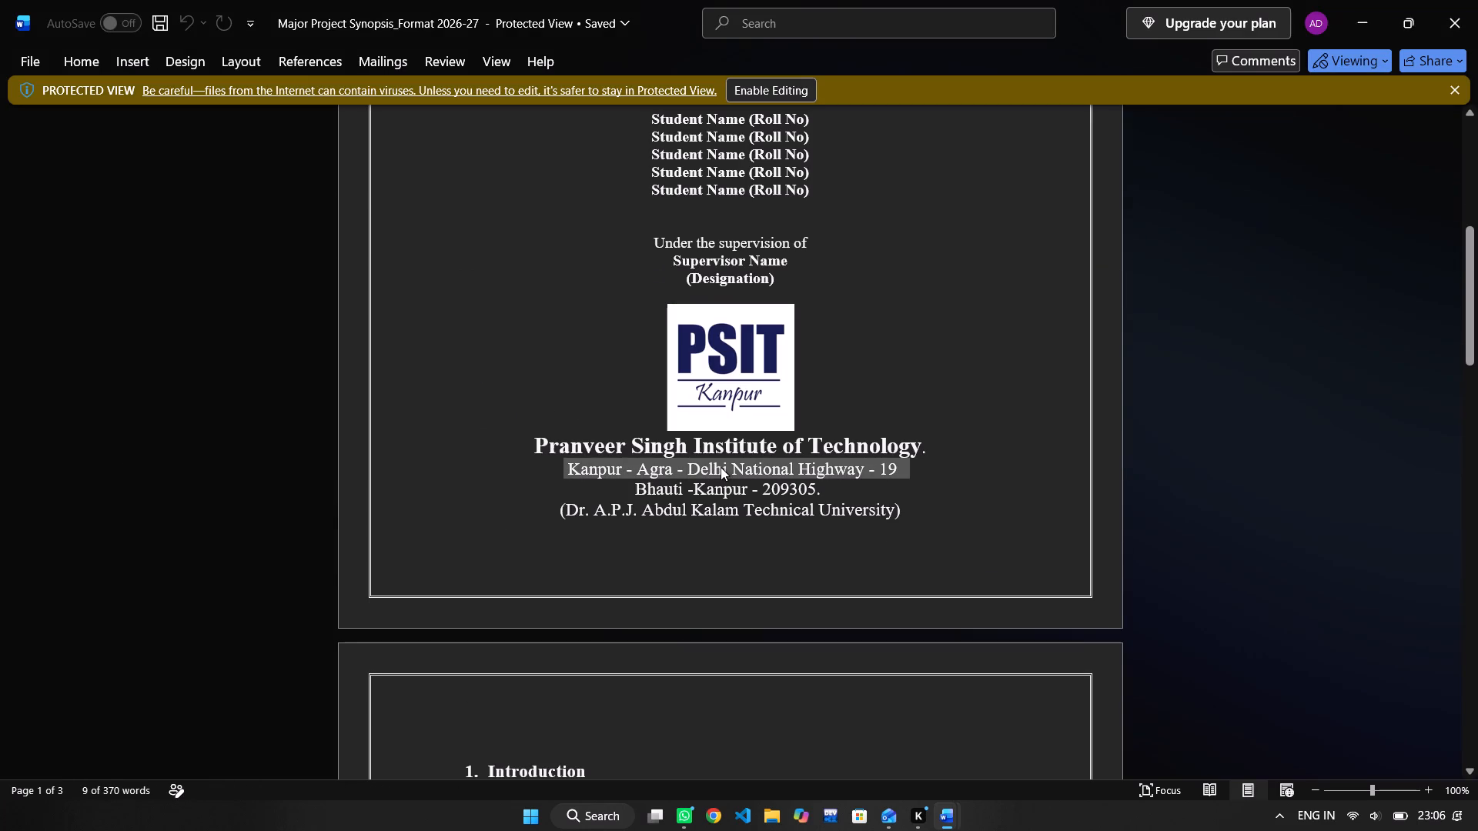
right_click(721, 467)
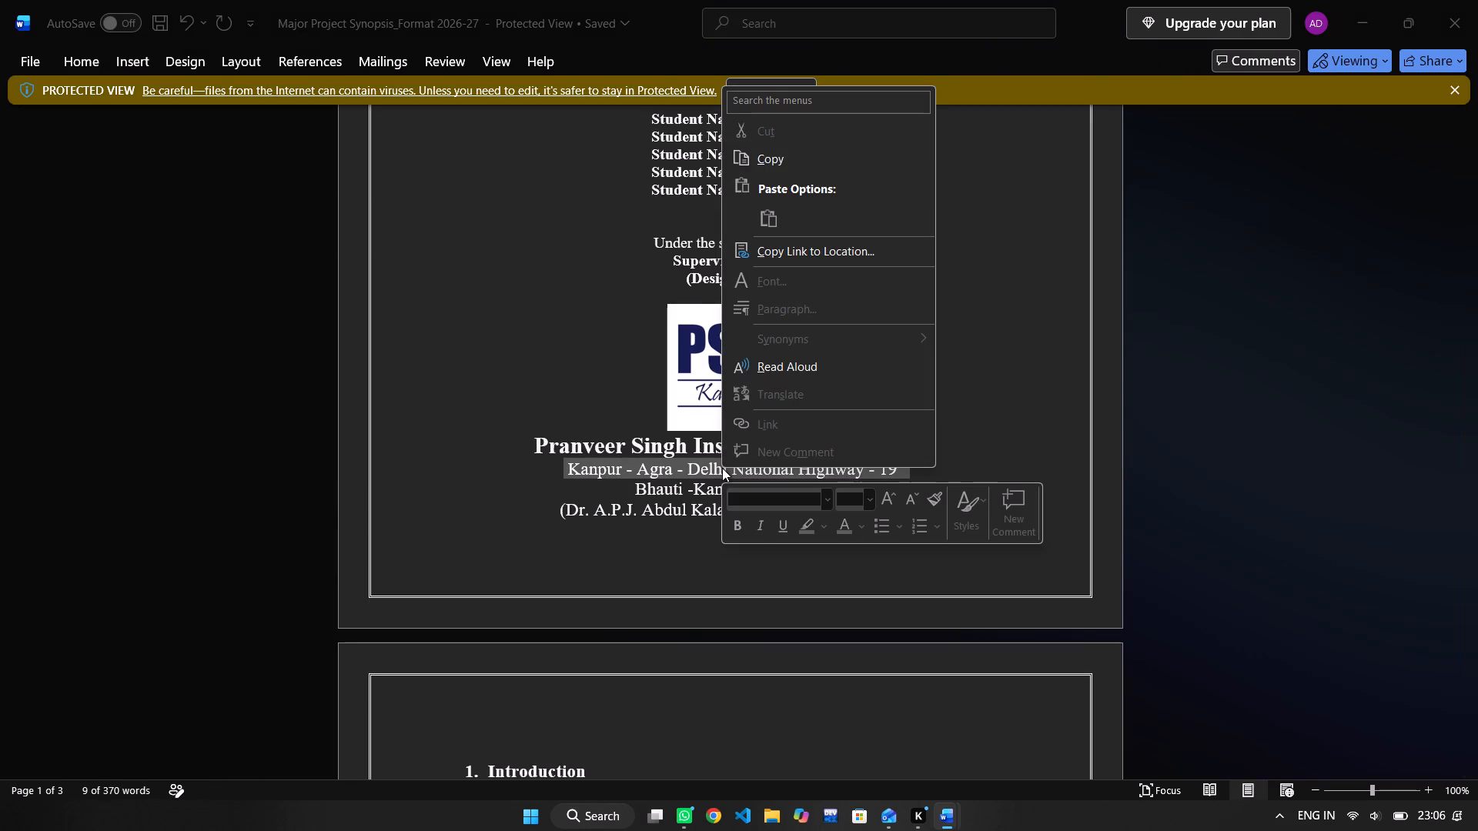
click(714, 472)
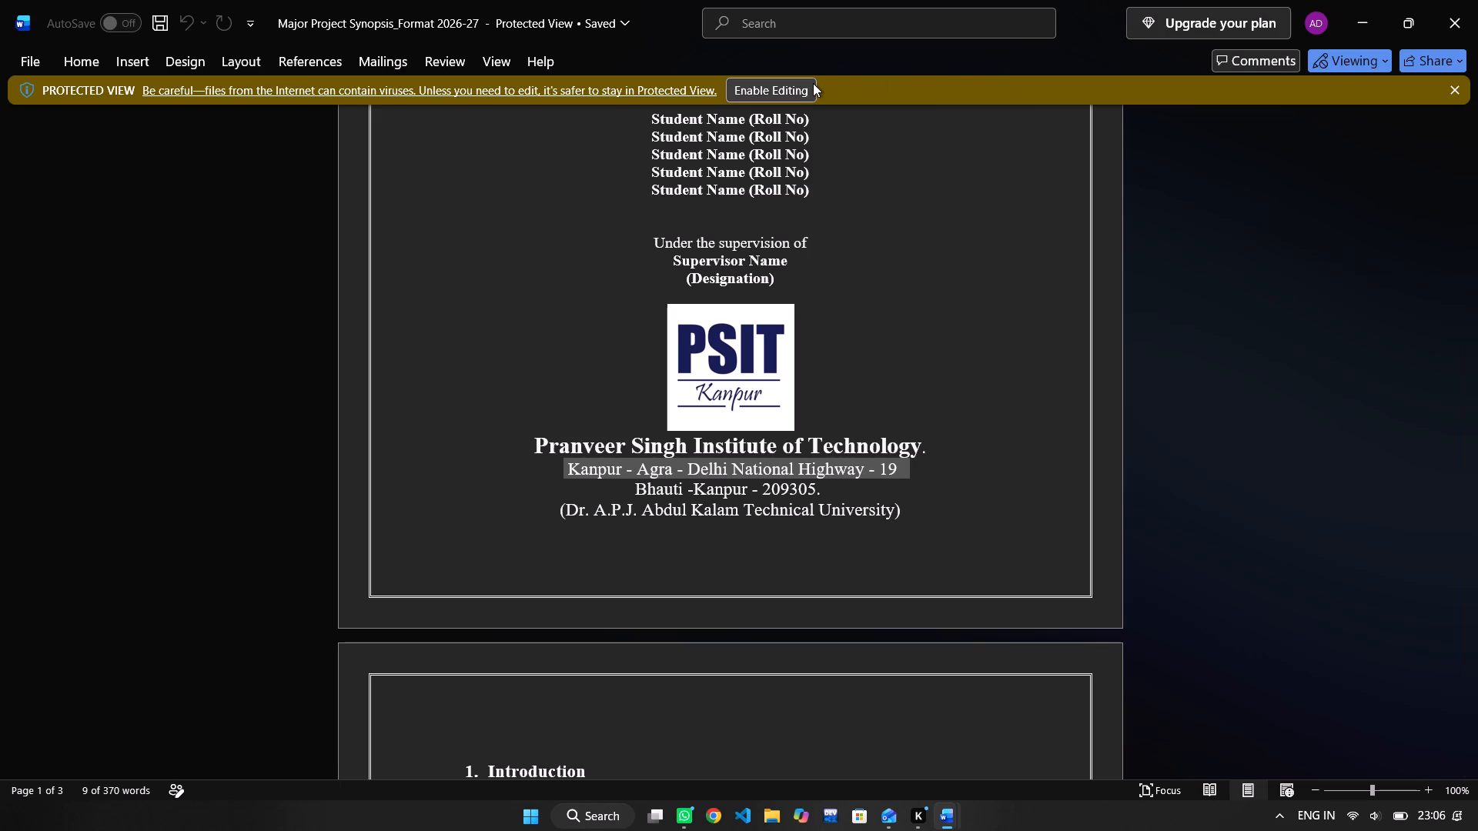
Enable editing of the Major Project Synopsis format document.
click(794, 91)
Check the font and size of the National Highway line under the logo on the format document's cover page.
scroll(811, 235, down, 4)
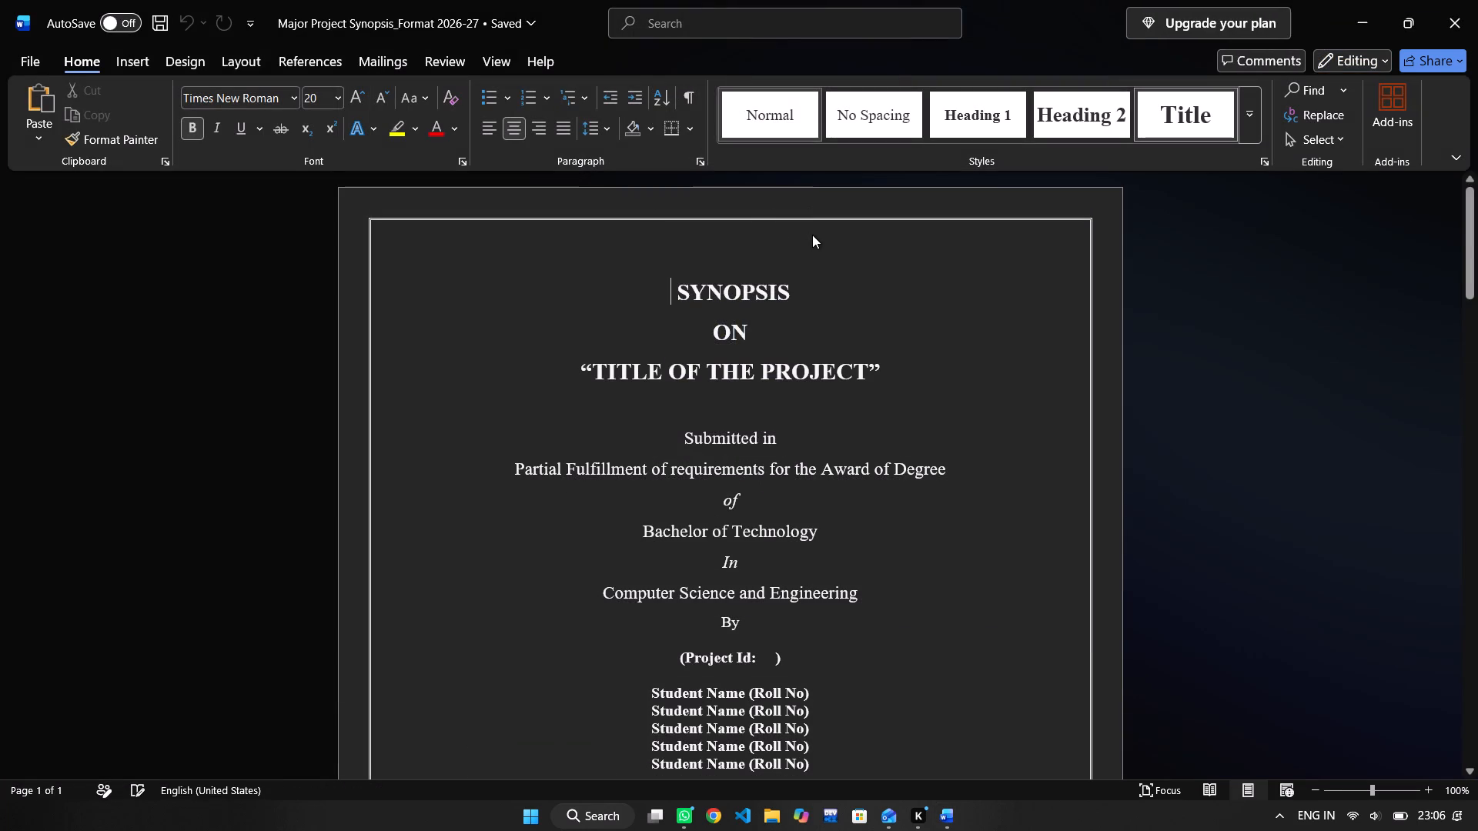
scroll(812, 235, down, 13)
scroll(810, 316, down, 3)
scroll(810, 316, up, 5)
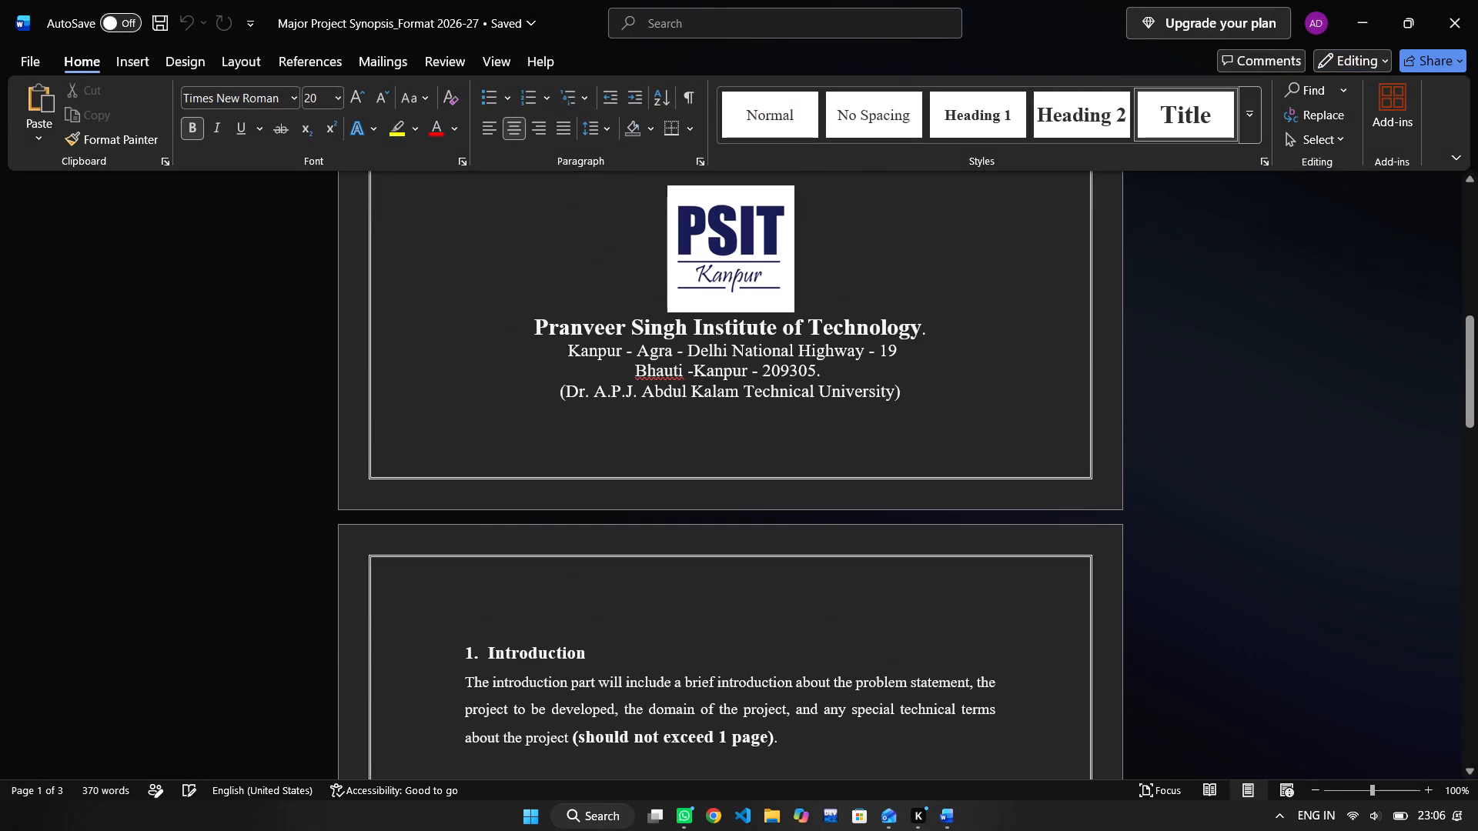
triple_click(754, 352)
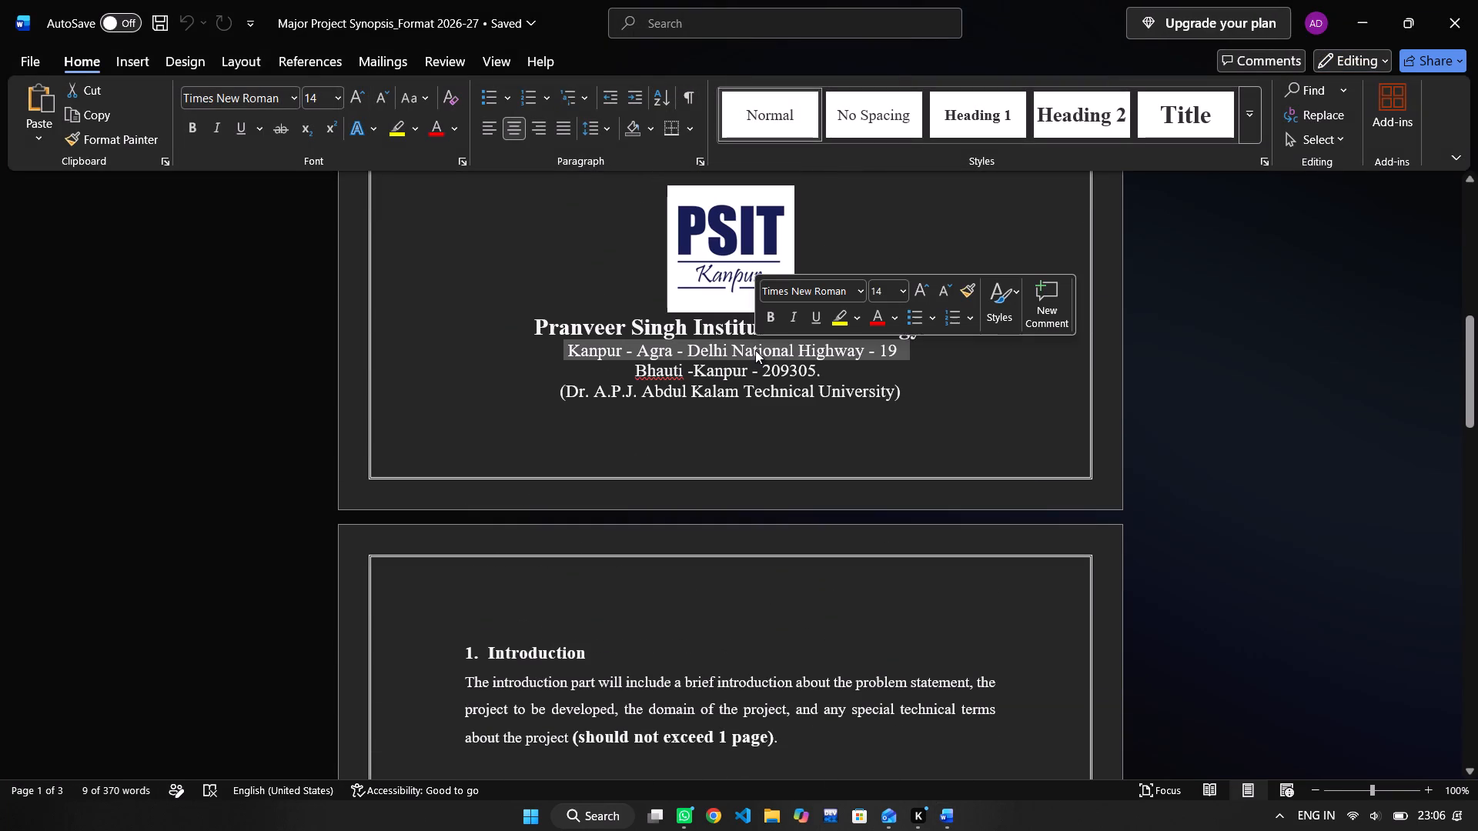
click(825, 380)
Compare the cover page's text sizes, bolding and spacing between the format document and the TestForge synopsis.
scroll(826, 383, up, 11)
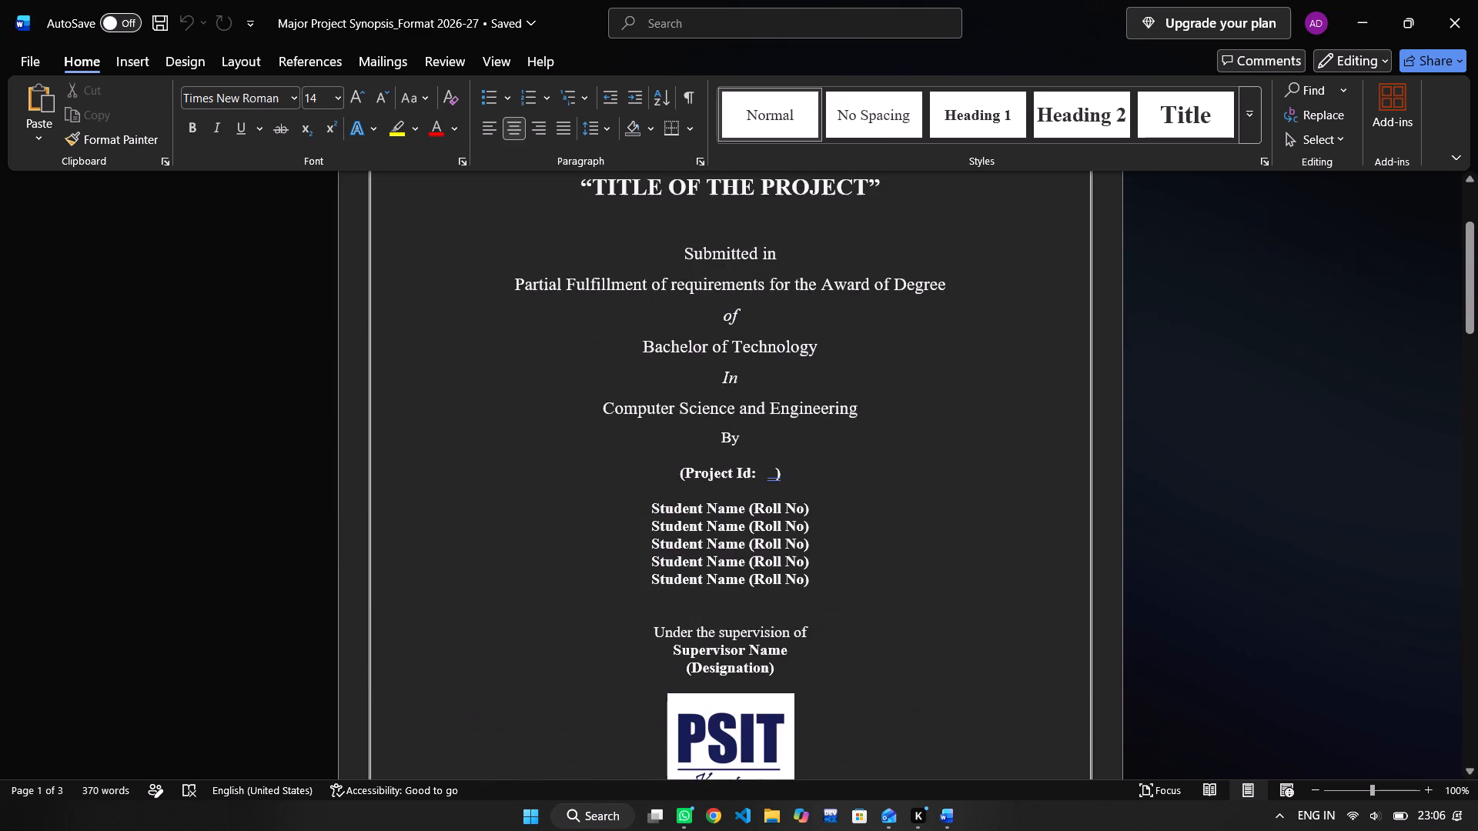
scroll(826, 384, up, 4)
key(alt+Tab)
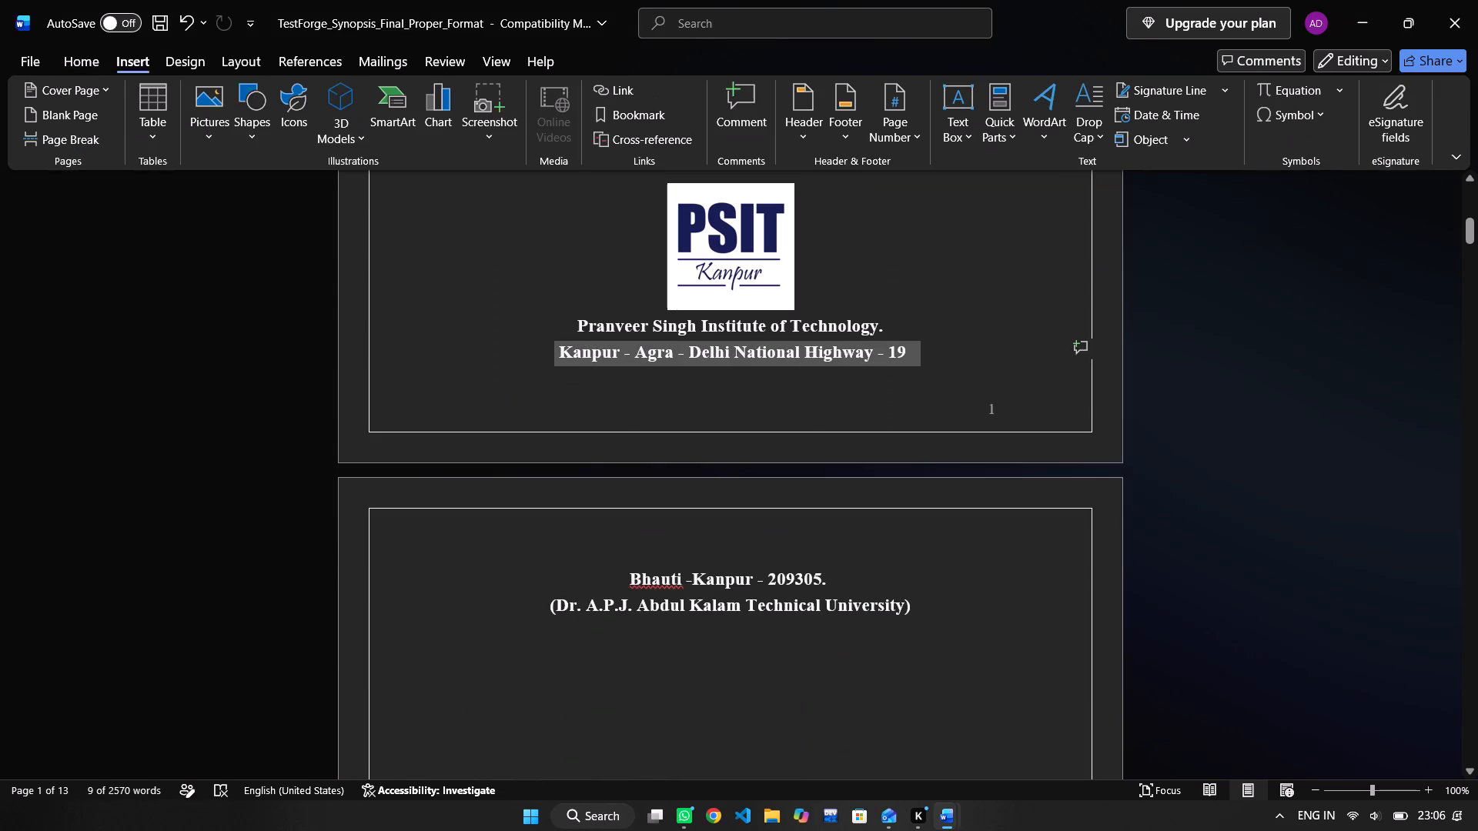
key(alt+Tab)
scroll(832, 389, down, 18)
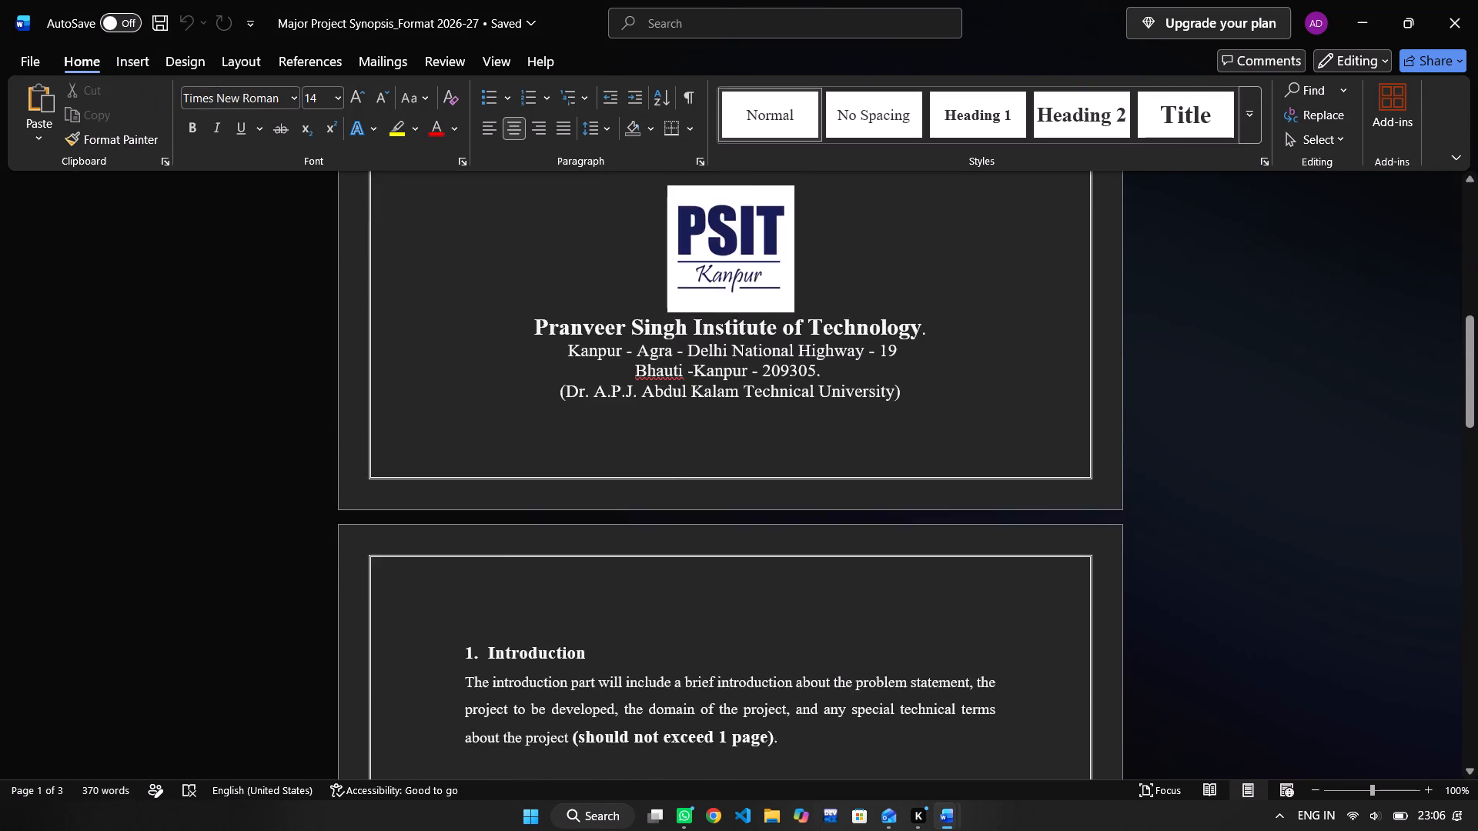
scroll(833, 392, down, 2)
key(alt+Tab)
scroll(833, 395, up, 15)
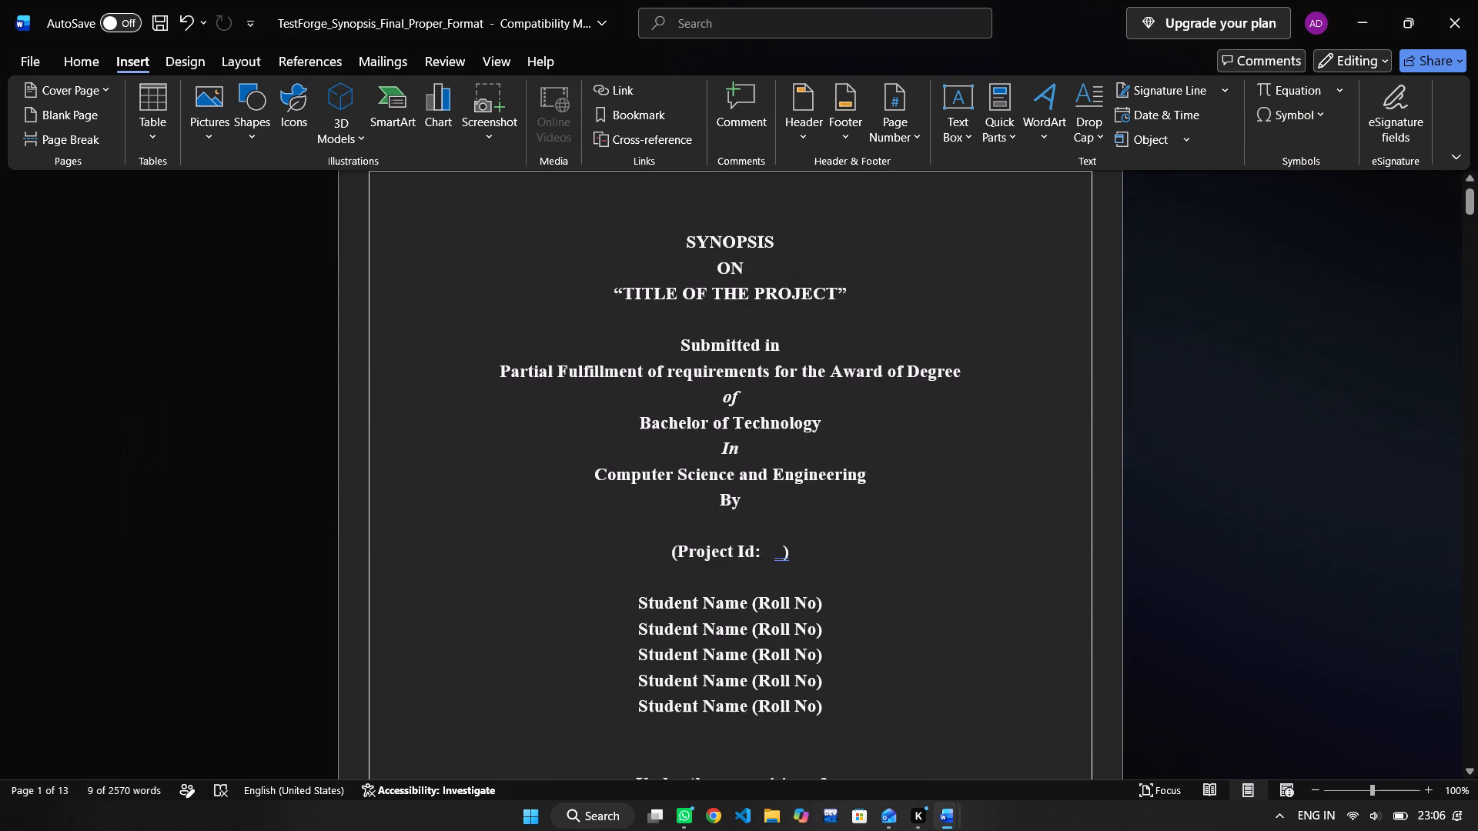
scroll(840, 394, up, 4)
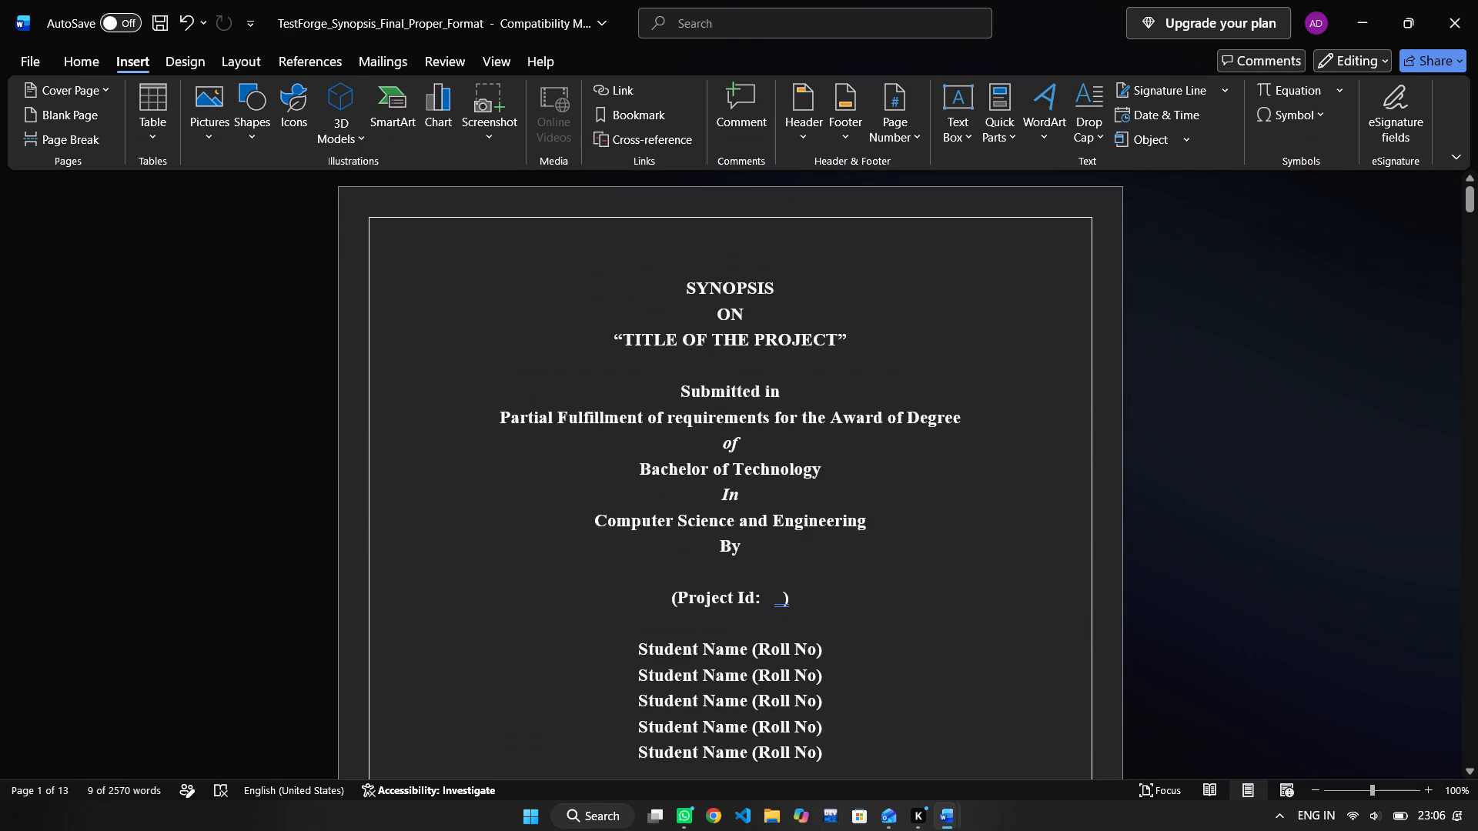
key(alt+Tab)
scroll(729, 379, up, 19)
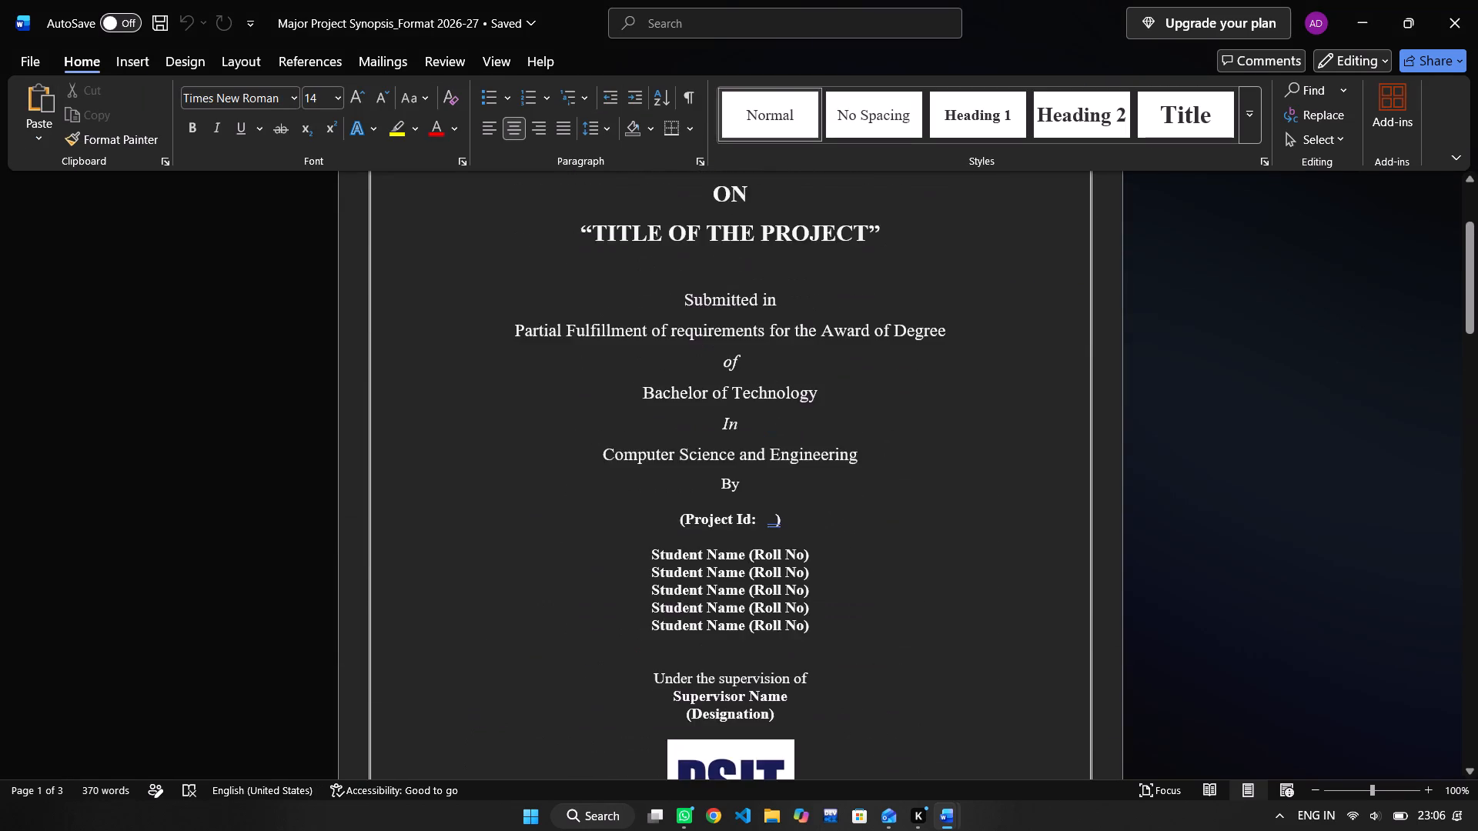
key(alt+Tab)
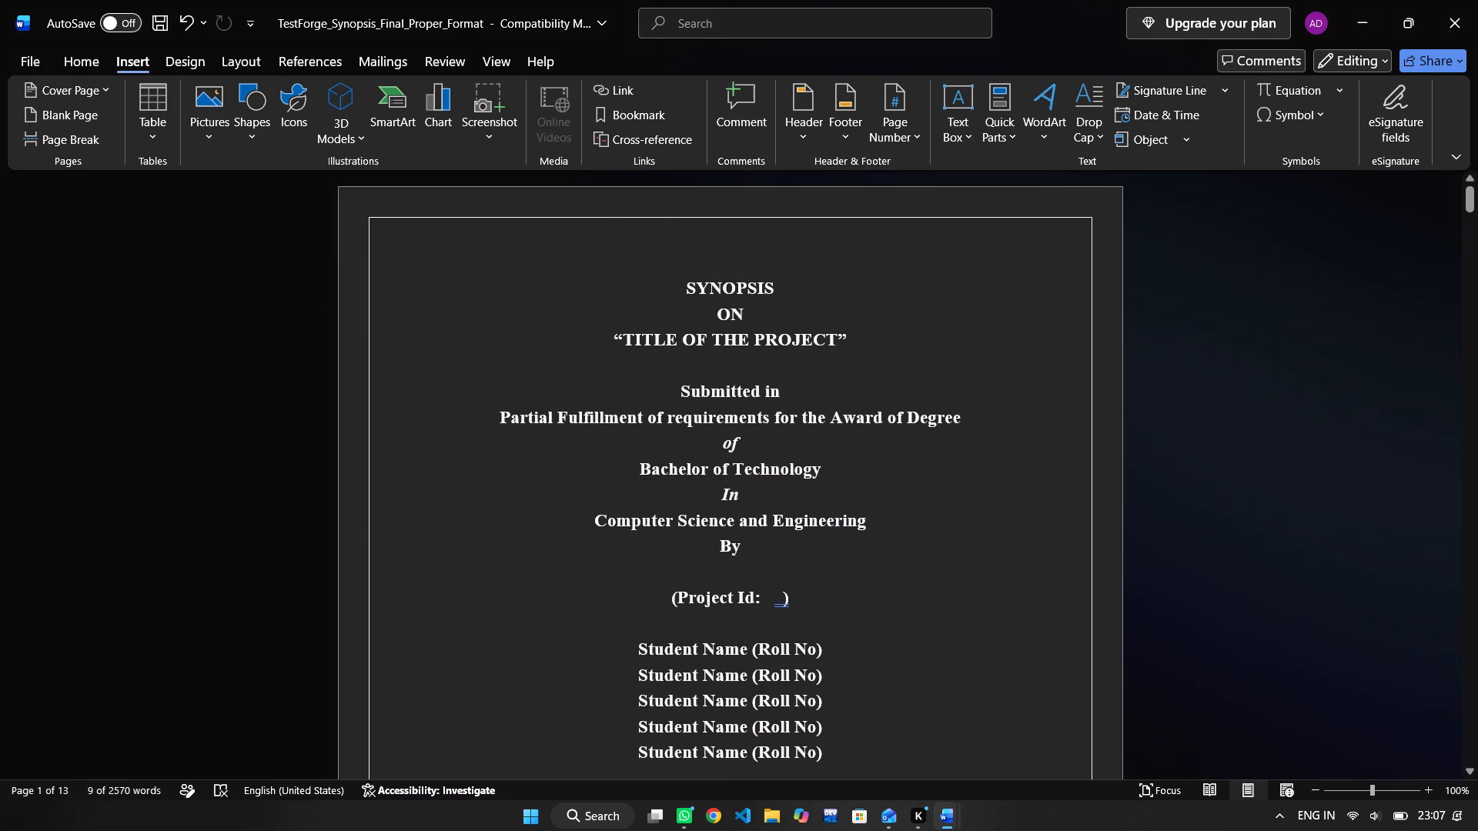
key(alt+Tab)
key(alt+Tab)
key(alt+Tab)
key(alt+Tab)
scroll(807, 394, down, 15)
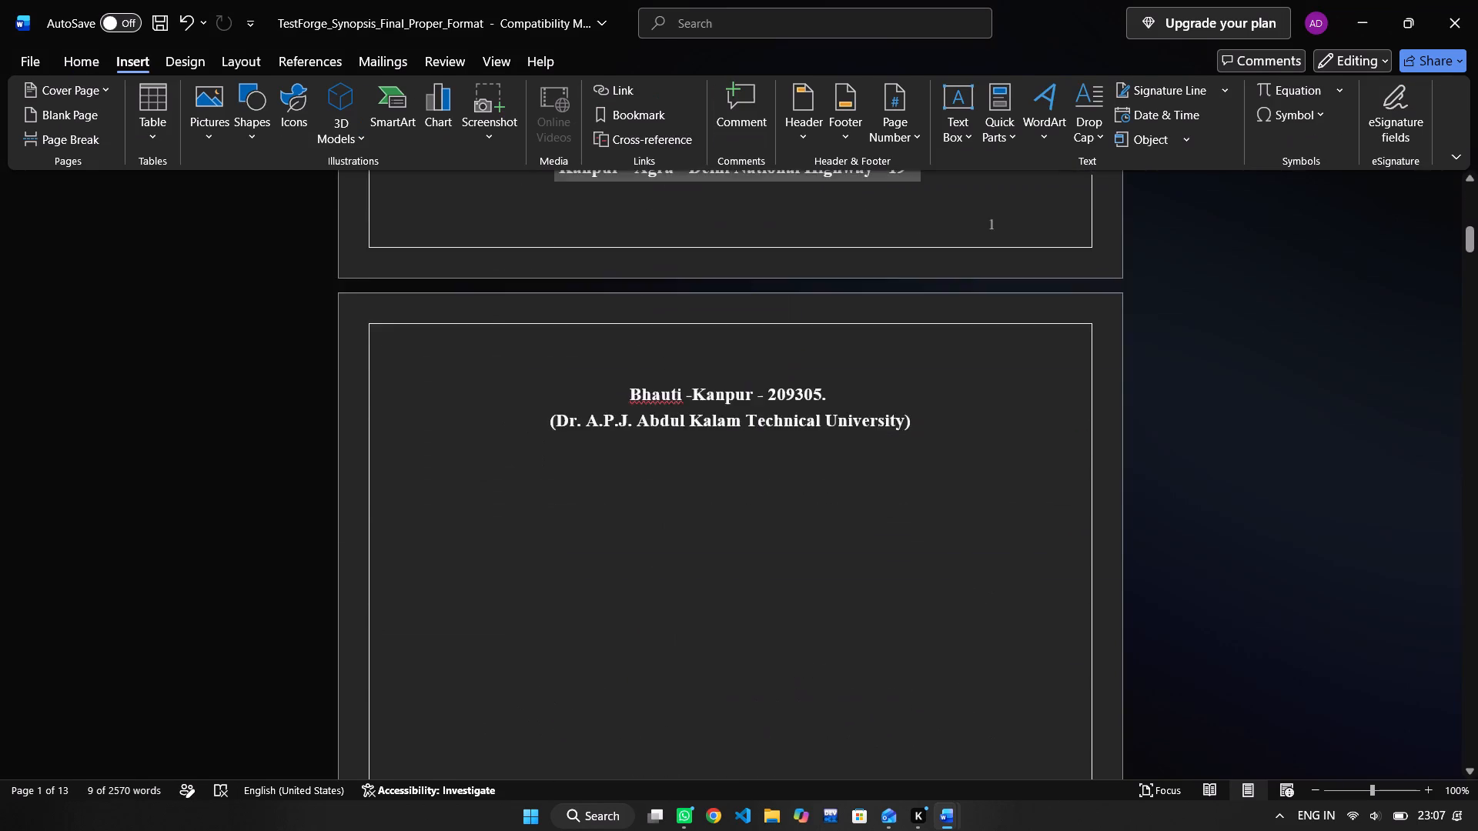
Compare the font size and bolding of the student name and Bachelor of Technology lines on the two cover pages.
scroll(811, 404, down, 10)
scroll(811, 409, up, 15)
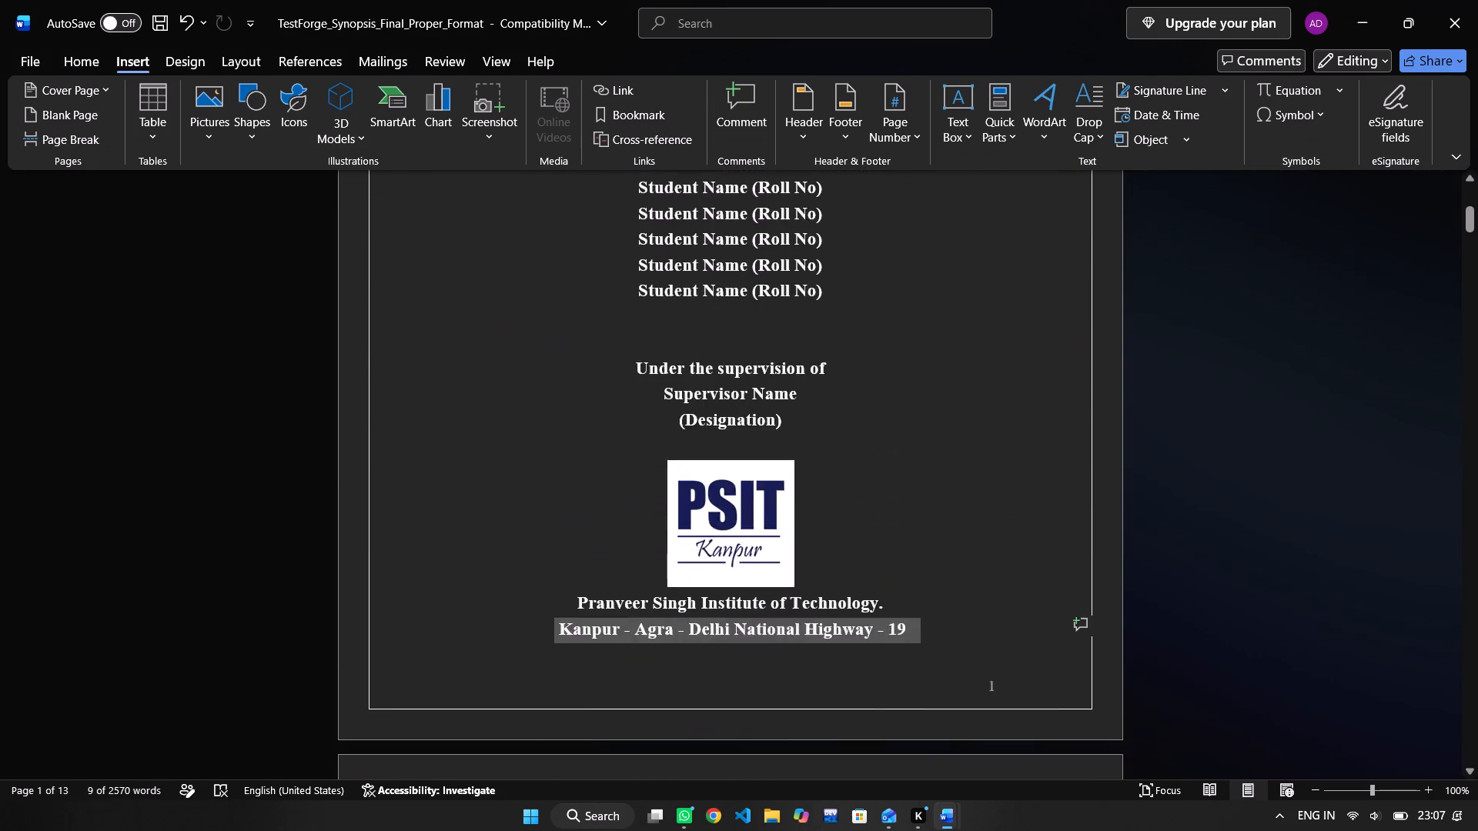
scroll(818, 406, up, 4)
triple_click(760, 396)
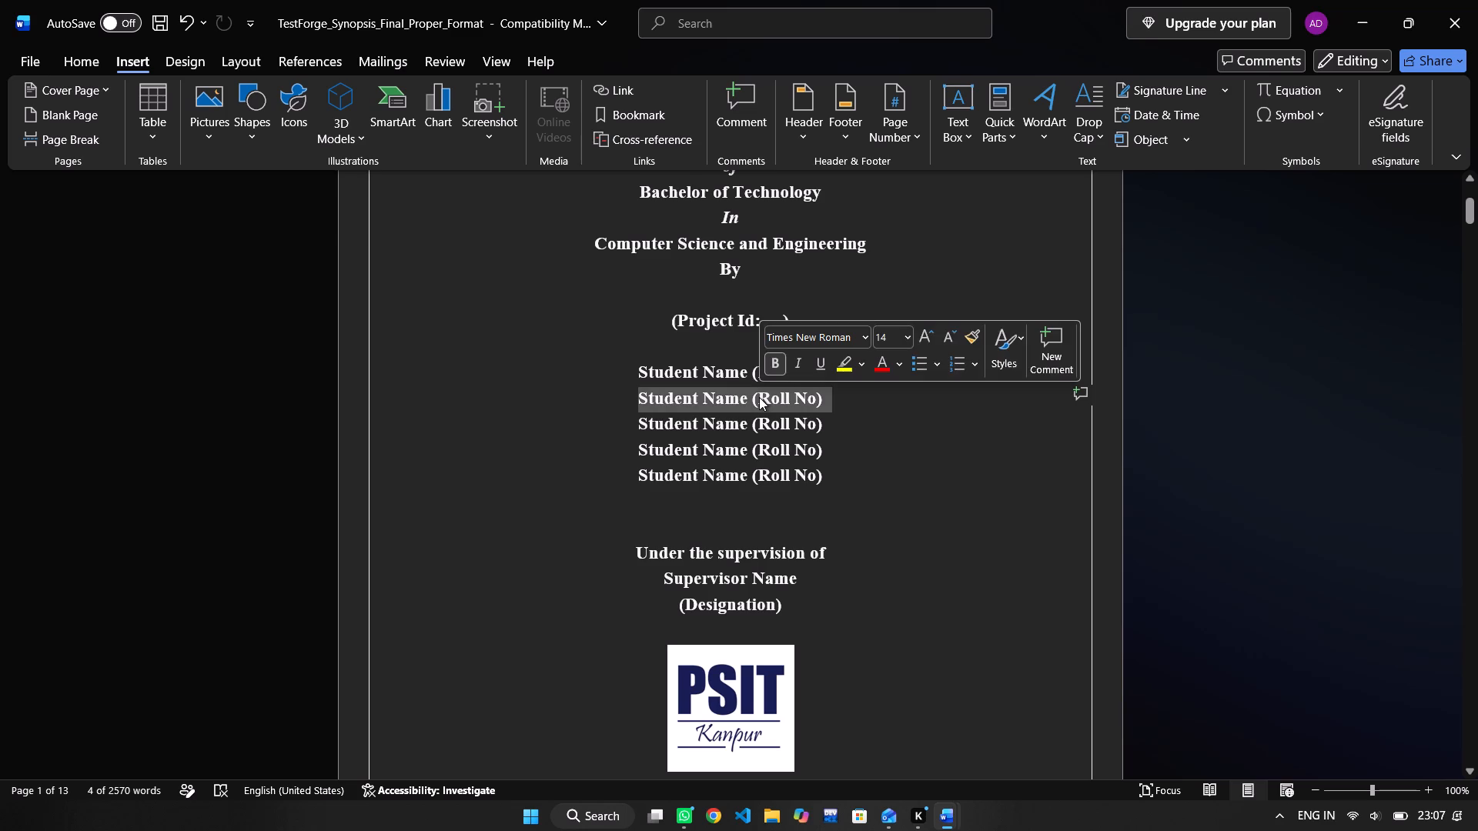
key(alt+Tab)
scroll(788, 462, down, 1)
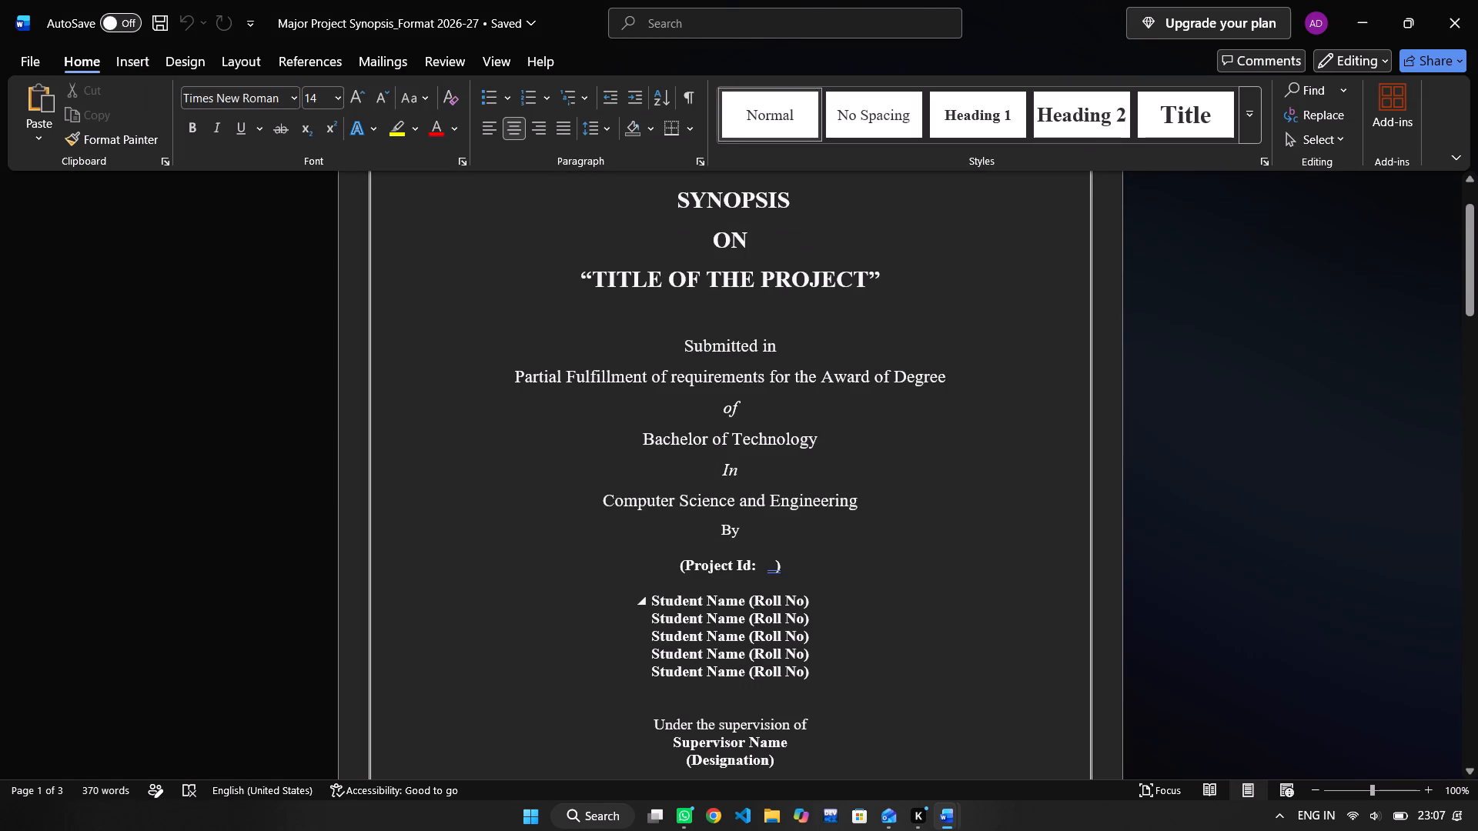
double_click(706, 607)
double_click(708, 603)
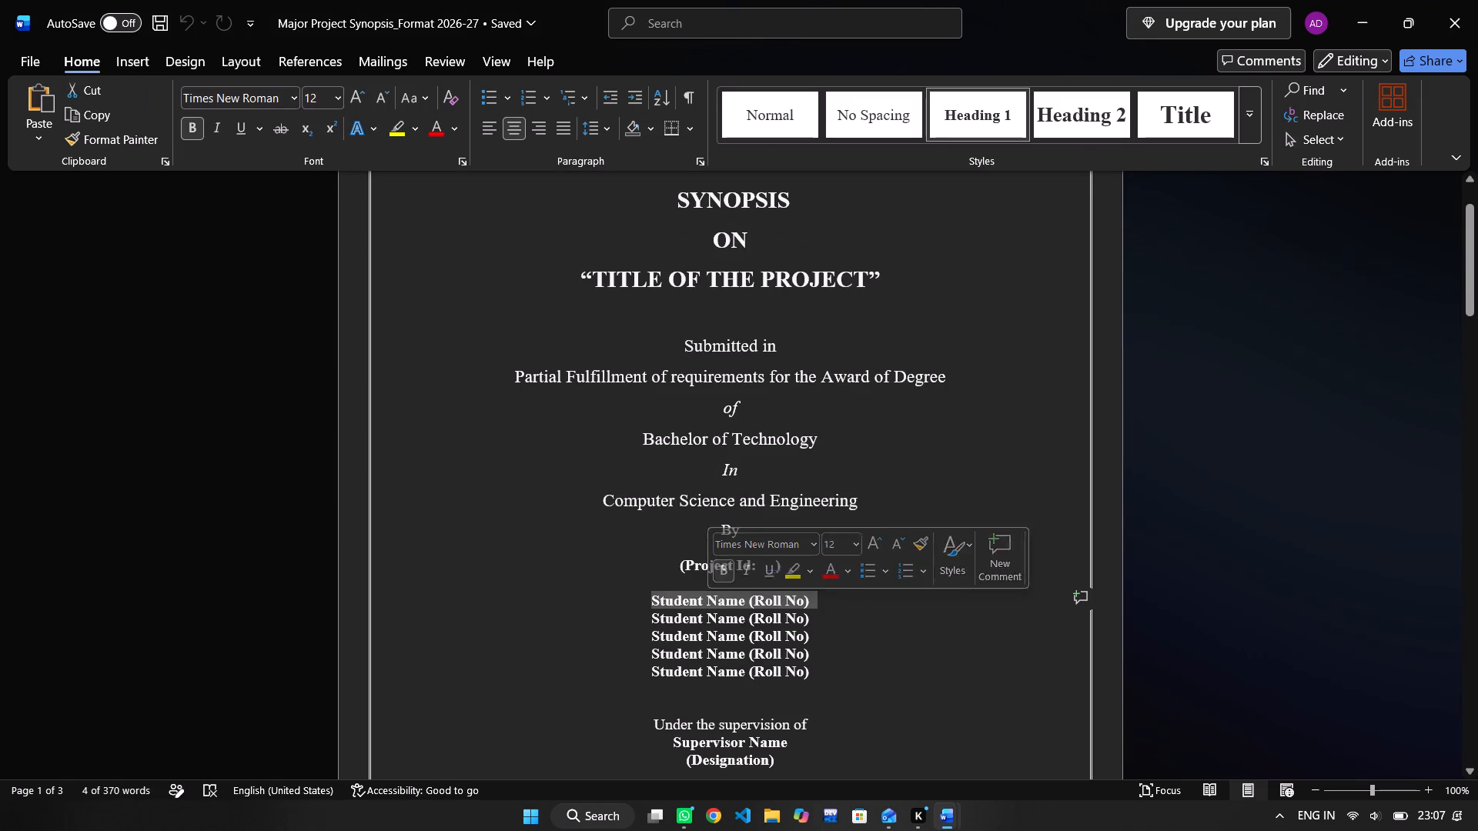
triple_click(694, 442)
click(694, 439)
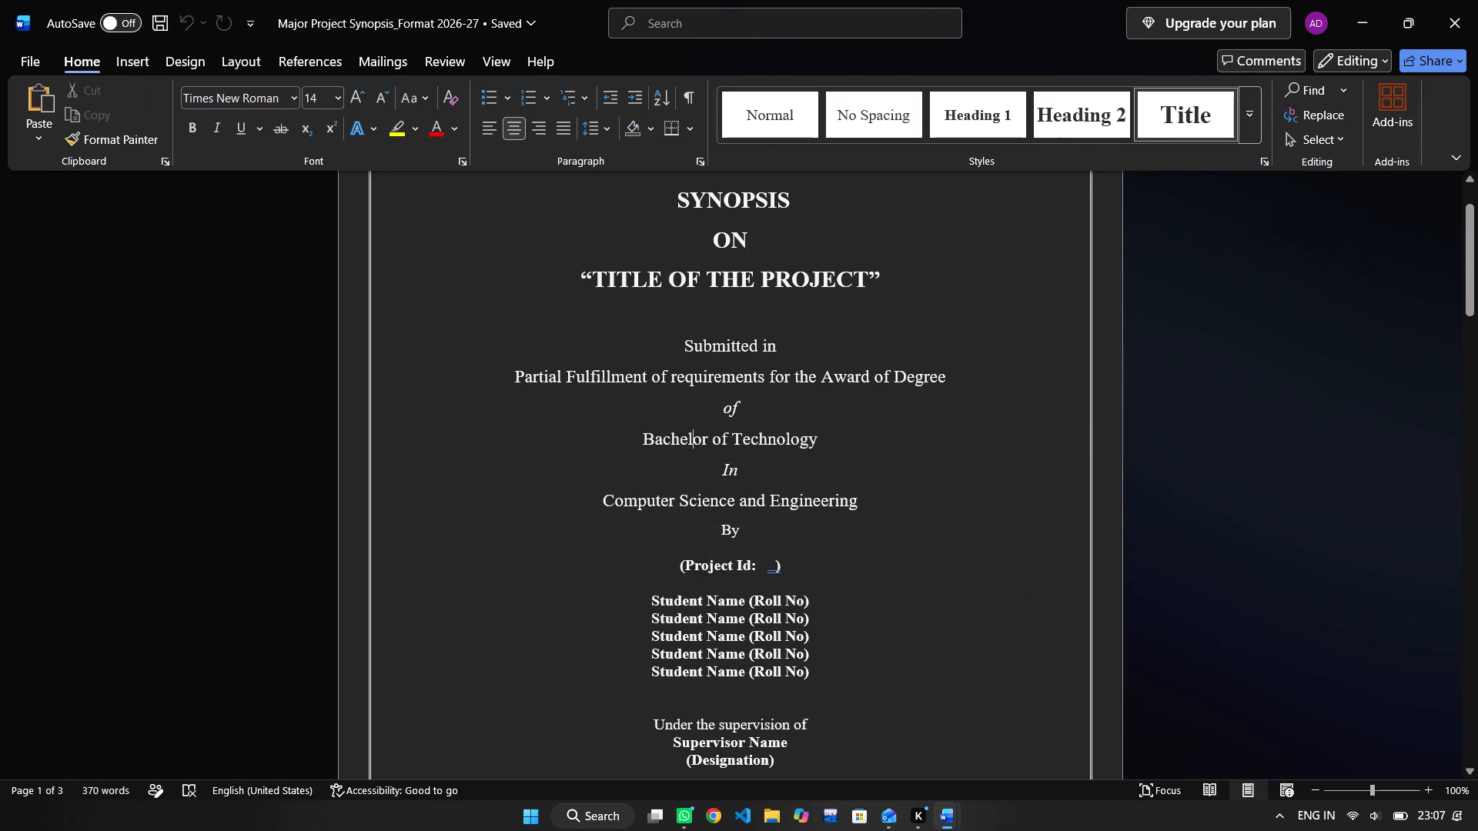
Remove bold from all the cover page text in the TestForge synopsis, from SYNOPSIS down to the university line.
key(alt+Tab)
scroll(754, 530, down, 5)
scroll(909, 671, down, 5)
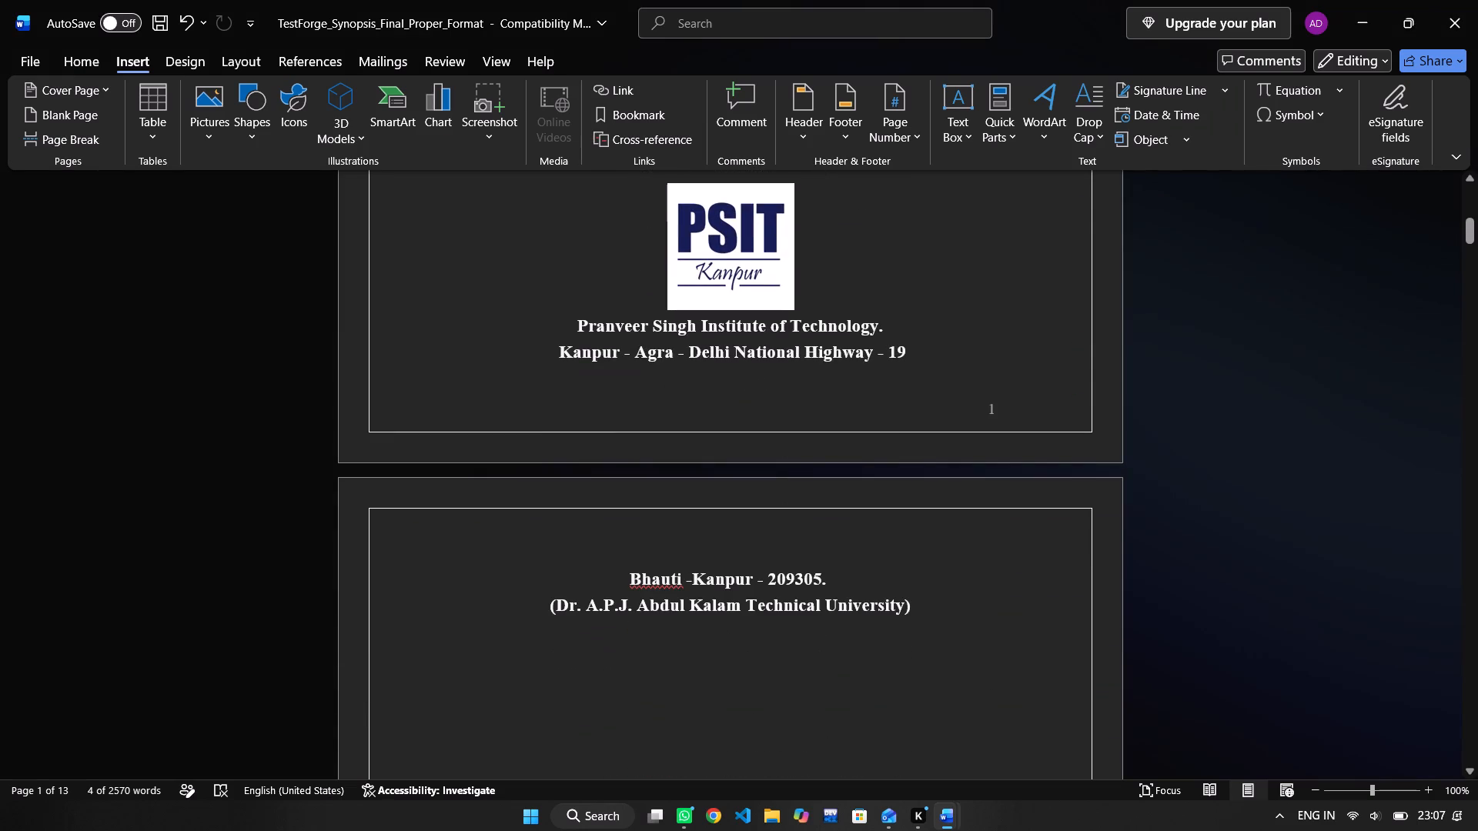
drag(935, 623, 721, 389)
scroll(795, 388, up, 6)
scroll(721, 389, up, 6)
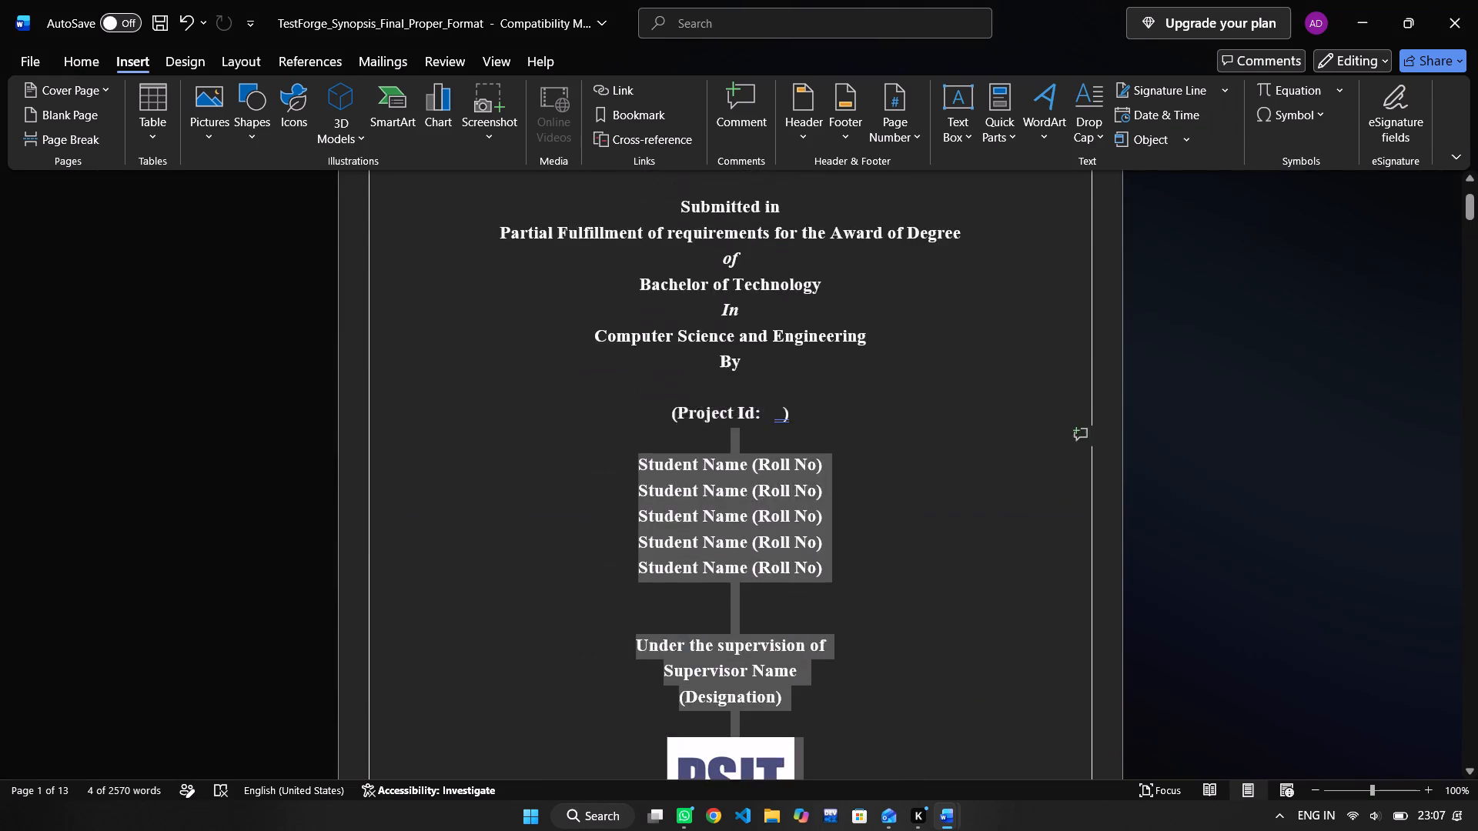
drag(721, 389, 648, 266)
scroll(630, 407, up, 9)
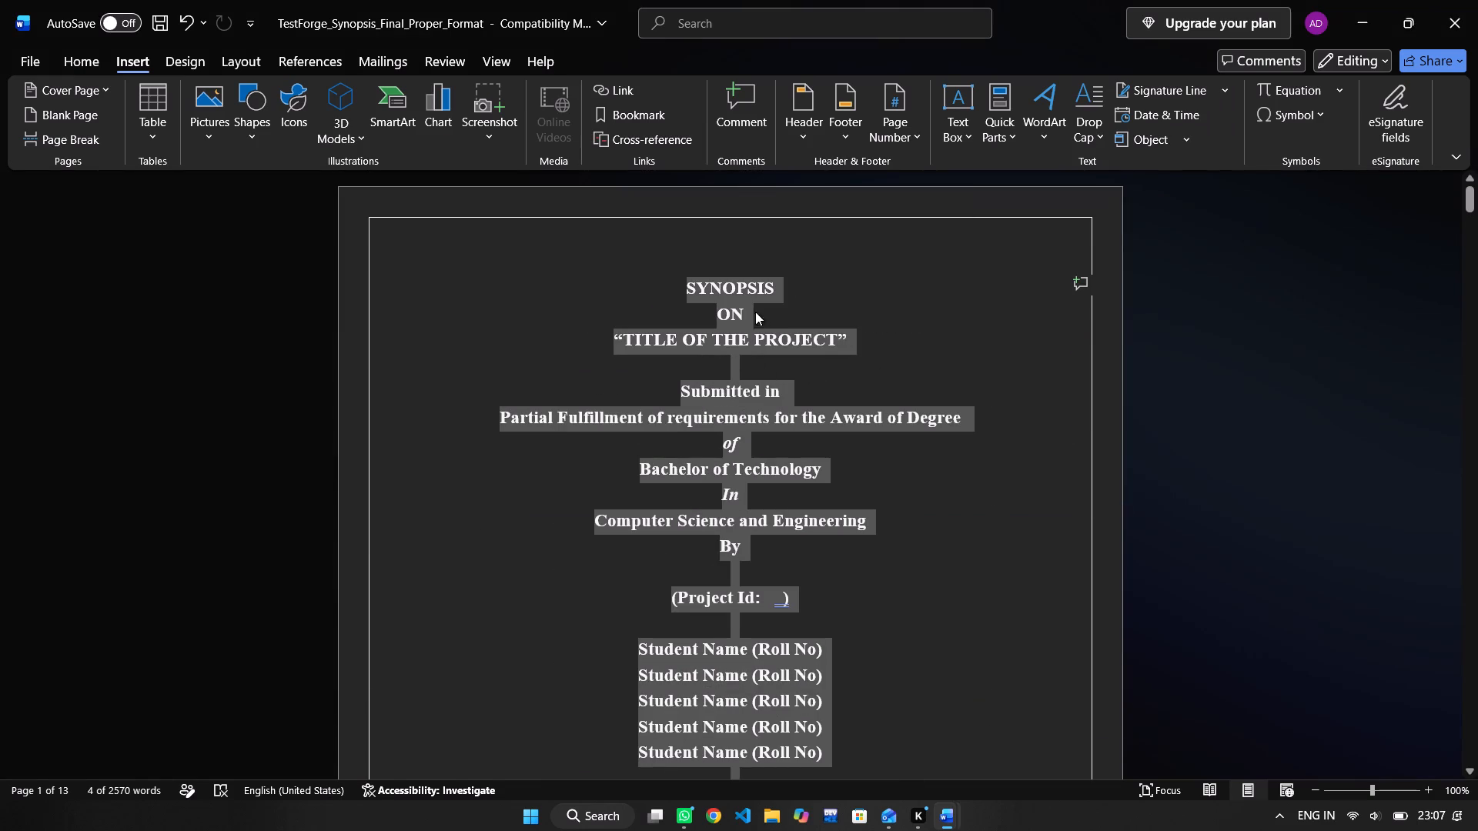
right_click(716, 297)
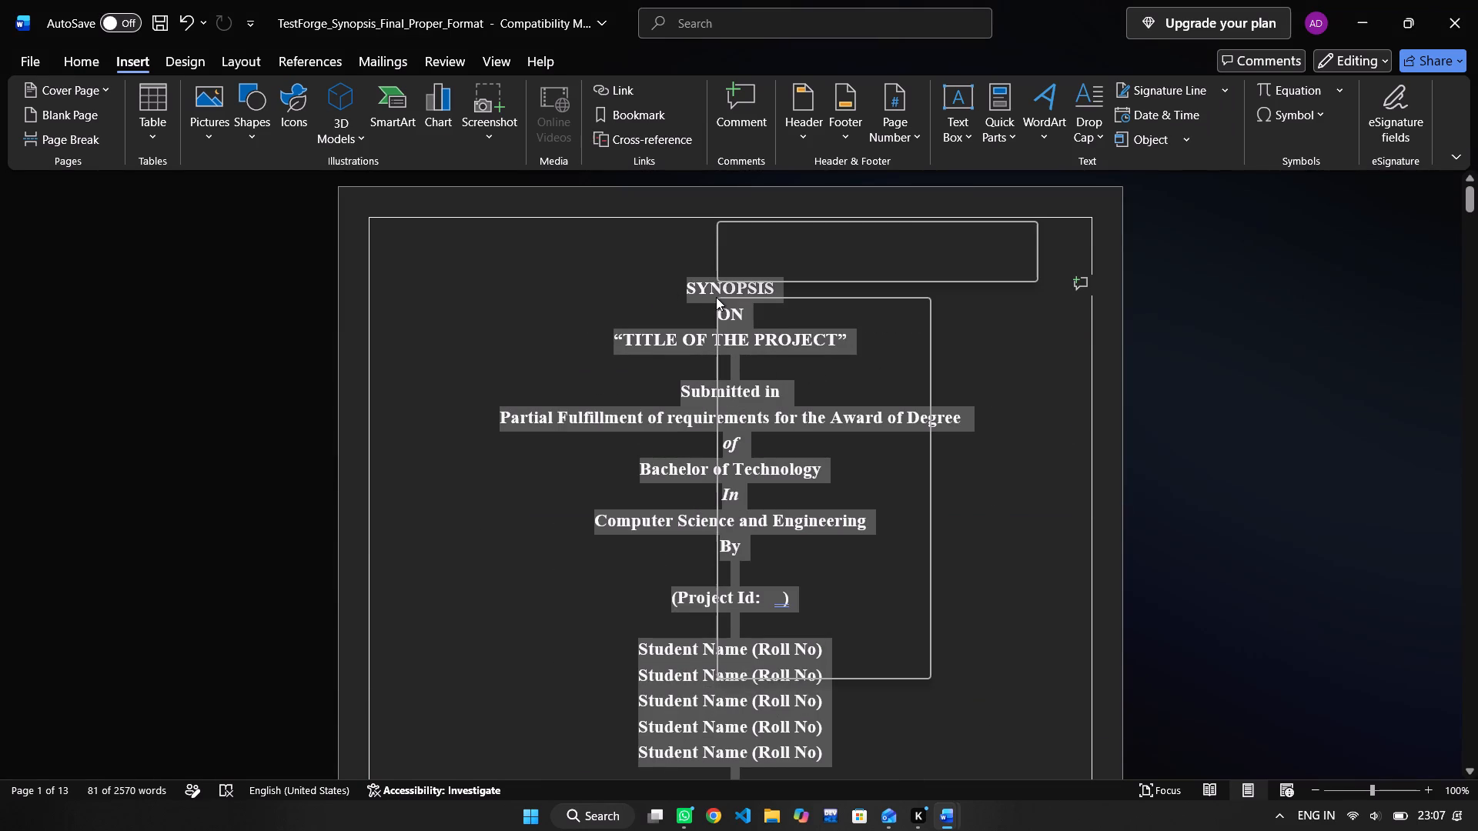
click(727, 255)
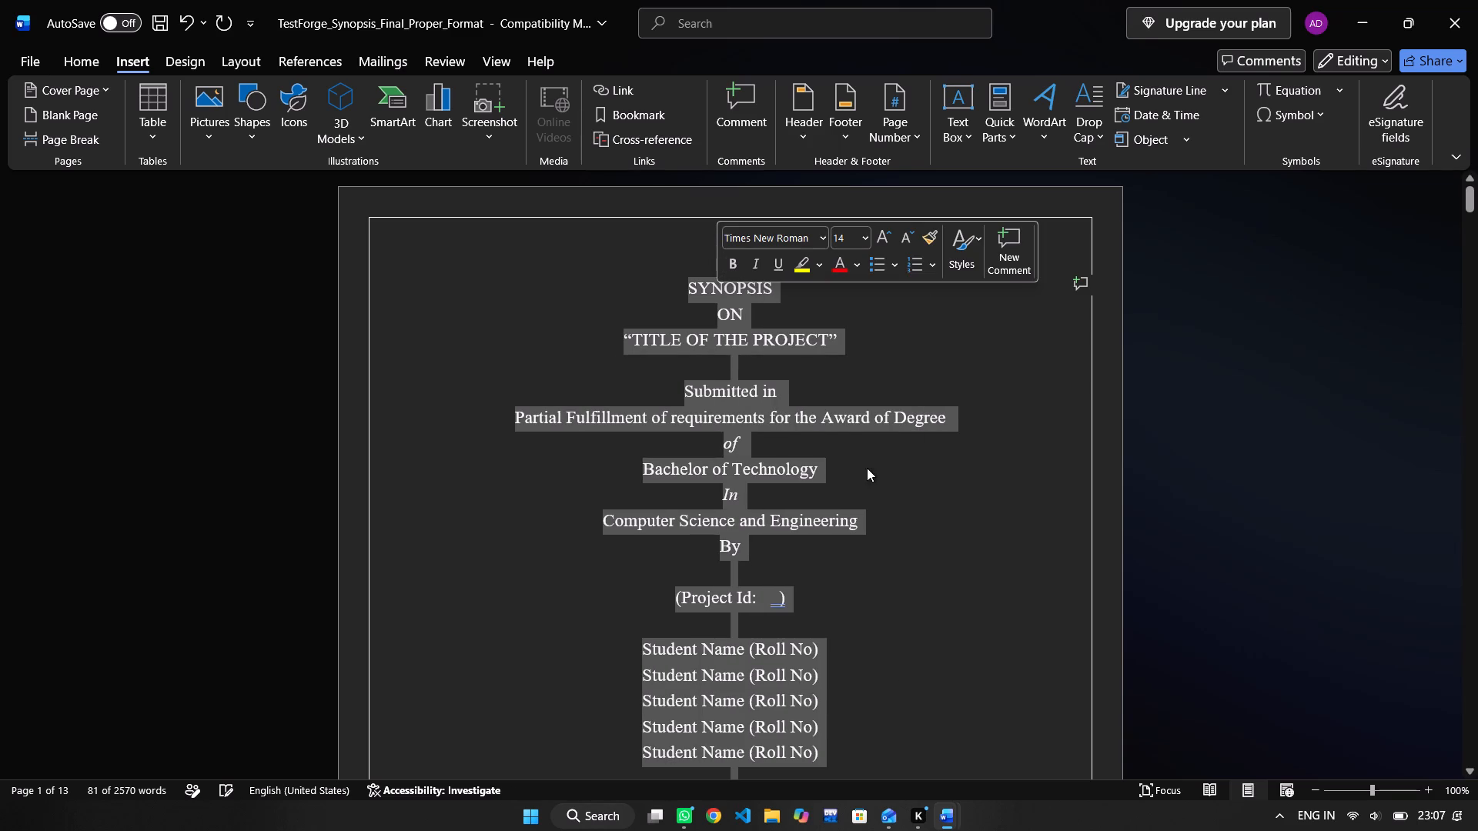
click(918, 485)
Compare the lower part of the TestForge cover page, around the logo and address lines, with the format document.
scroll(919, 485, down, 12)
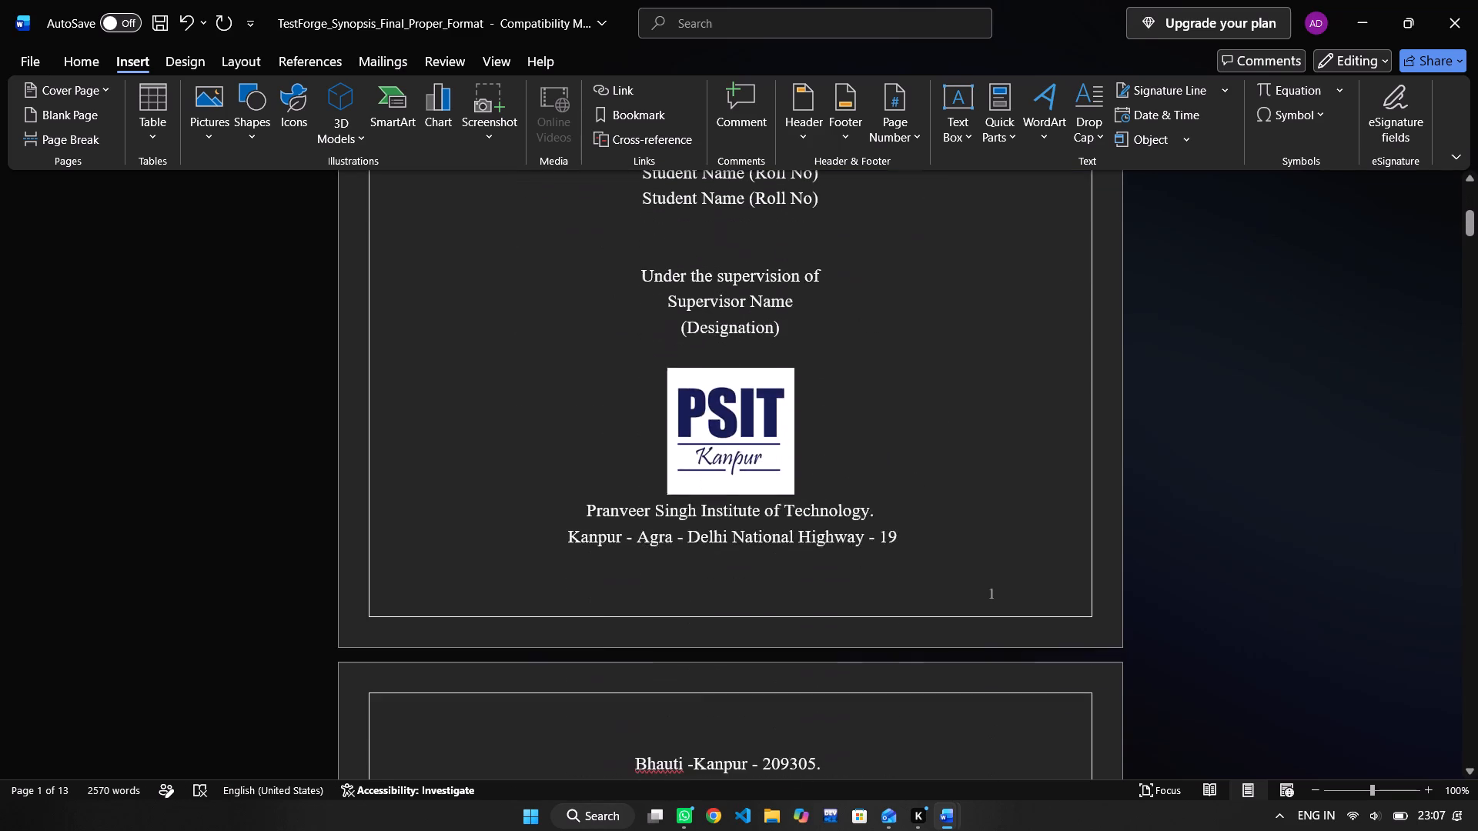
scroll(915, 497, up, 5)
key(alt+Tab)
scroll(778, 539, down, 4)
key(alt+Tab)
scroll(780, 548, down, 1)
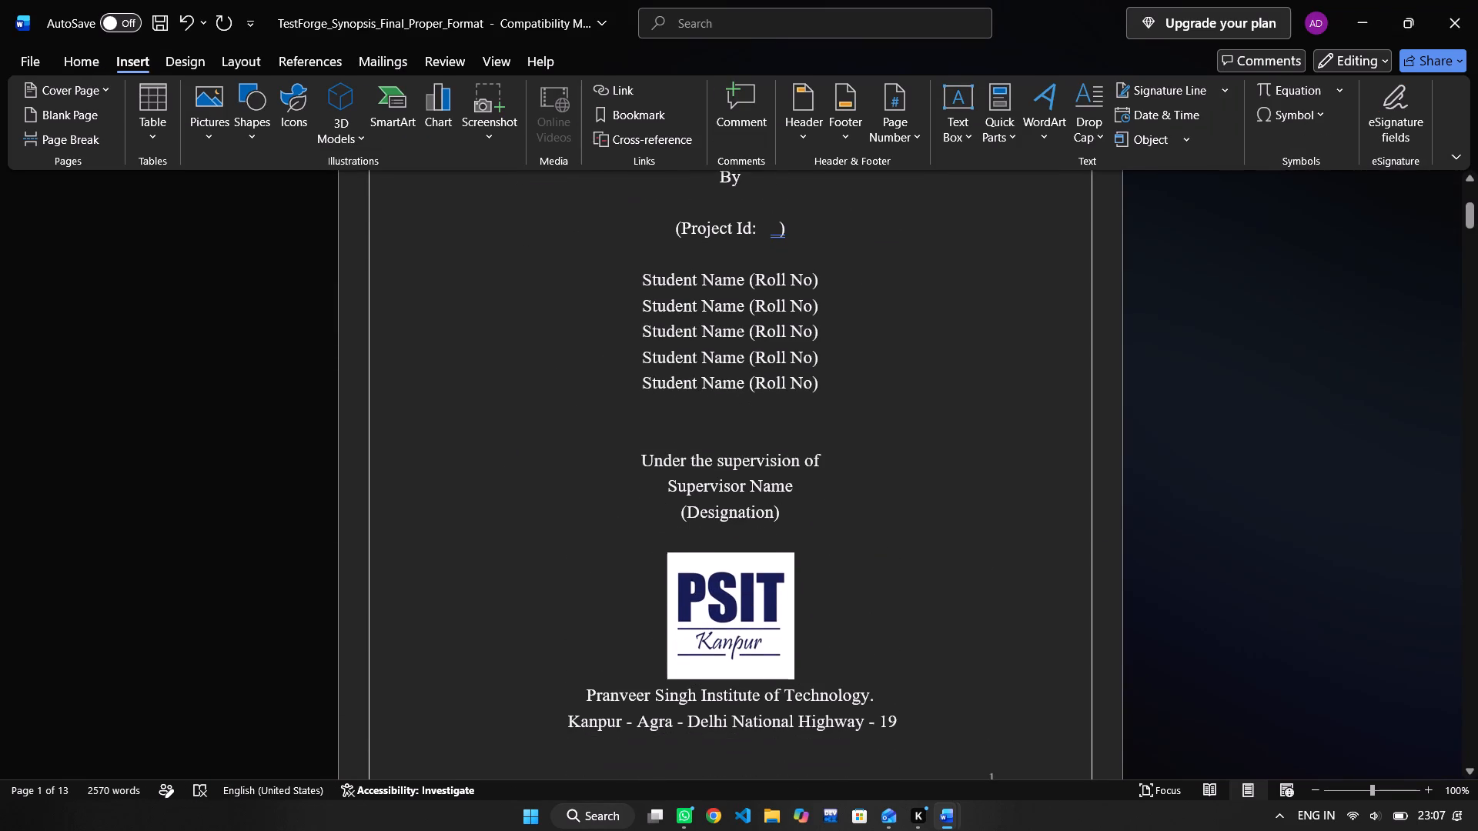
scroll(780, 548, down, 3)
key(alt+Tab)
scroll(781, 549, down, 2)
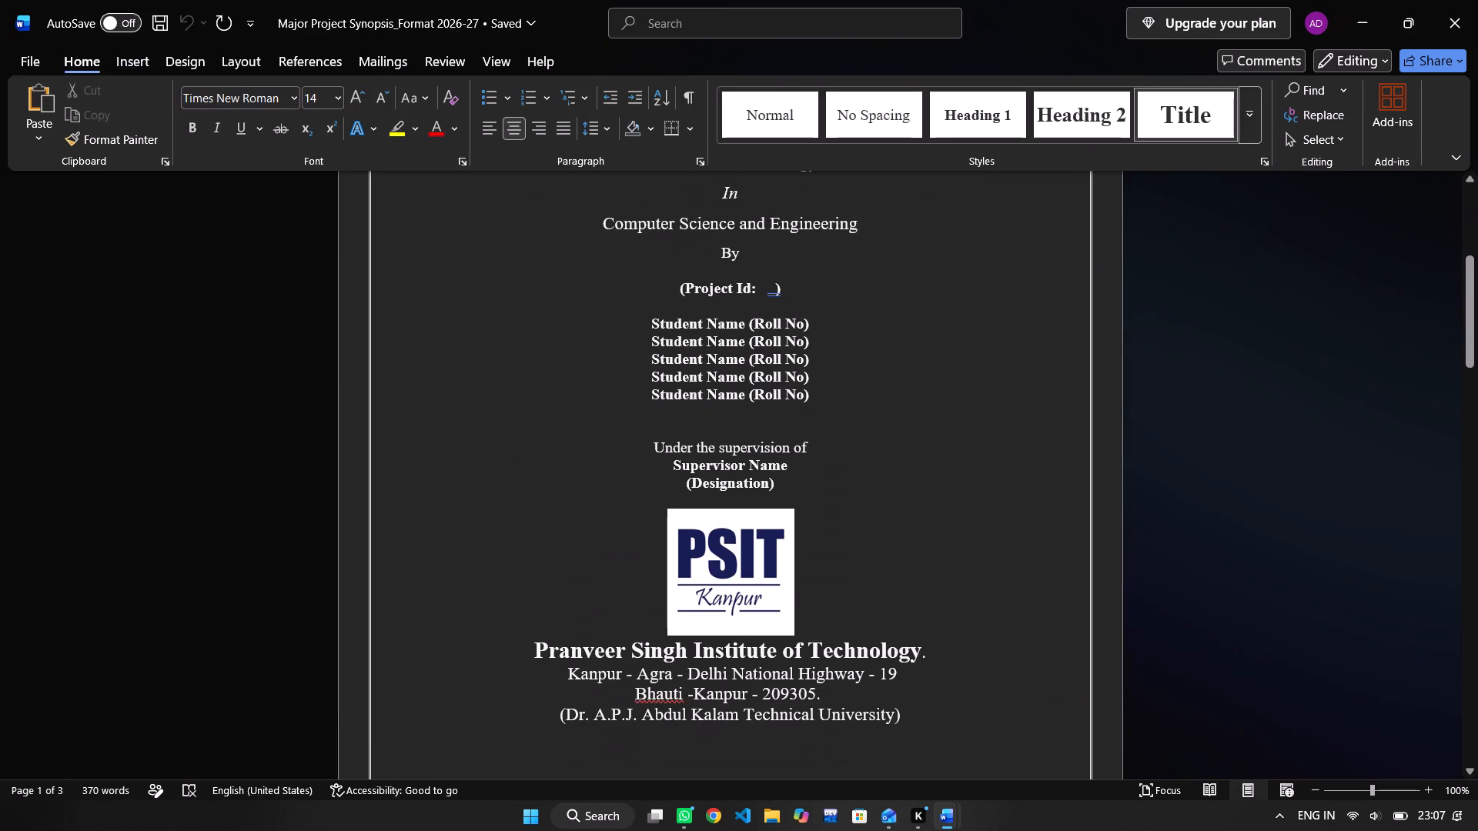
key(alt+Tab)
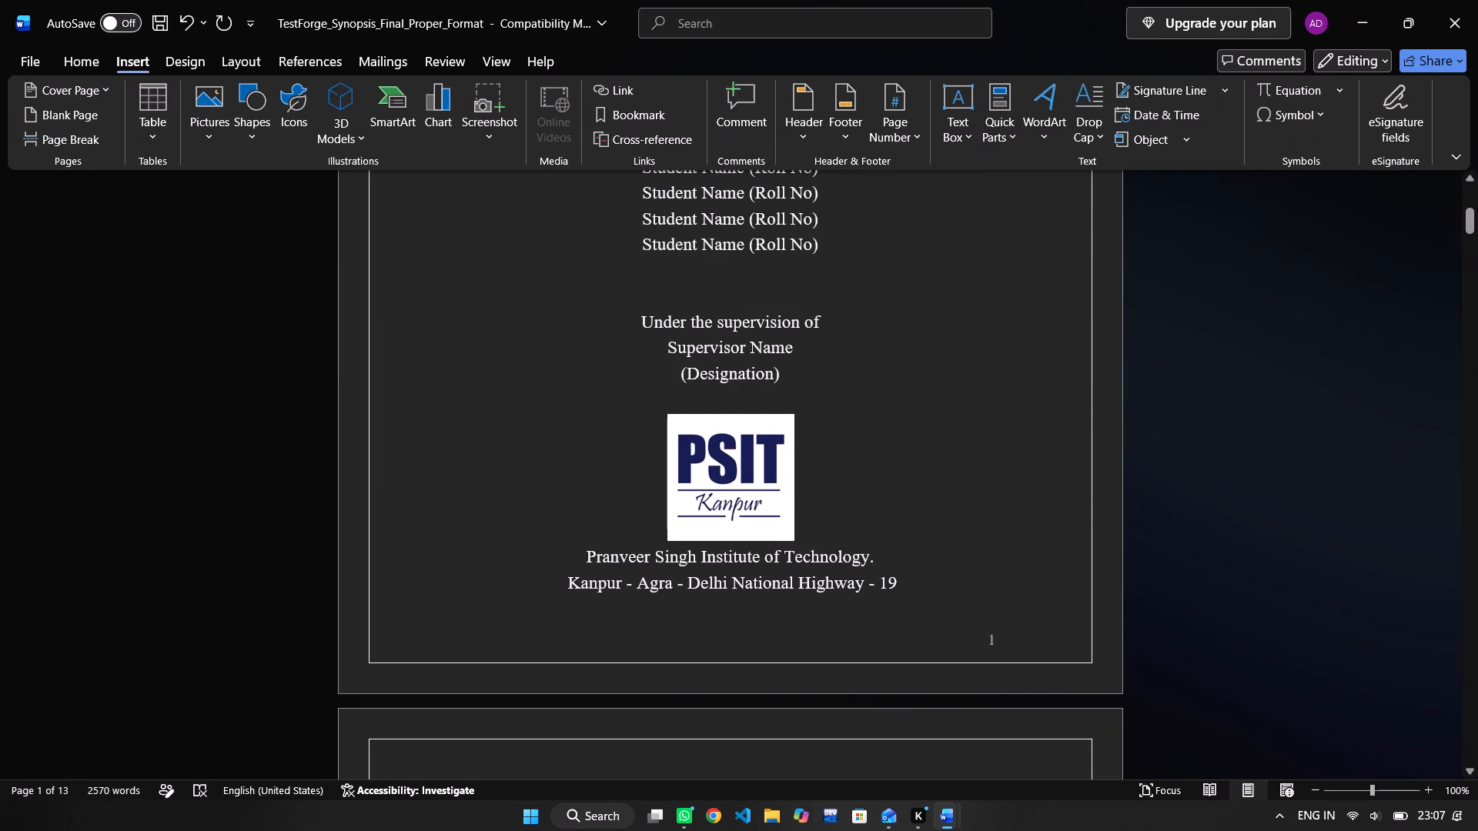
scroll(783, 552, down, 4)
click(594, 442)
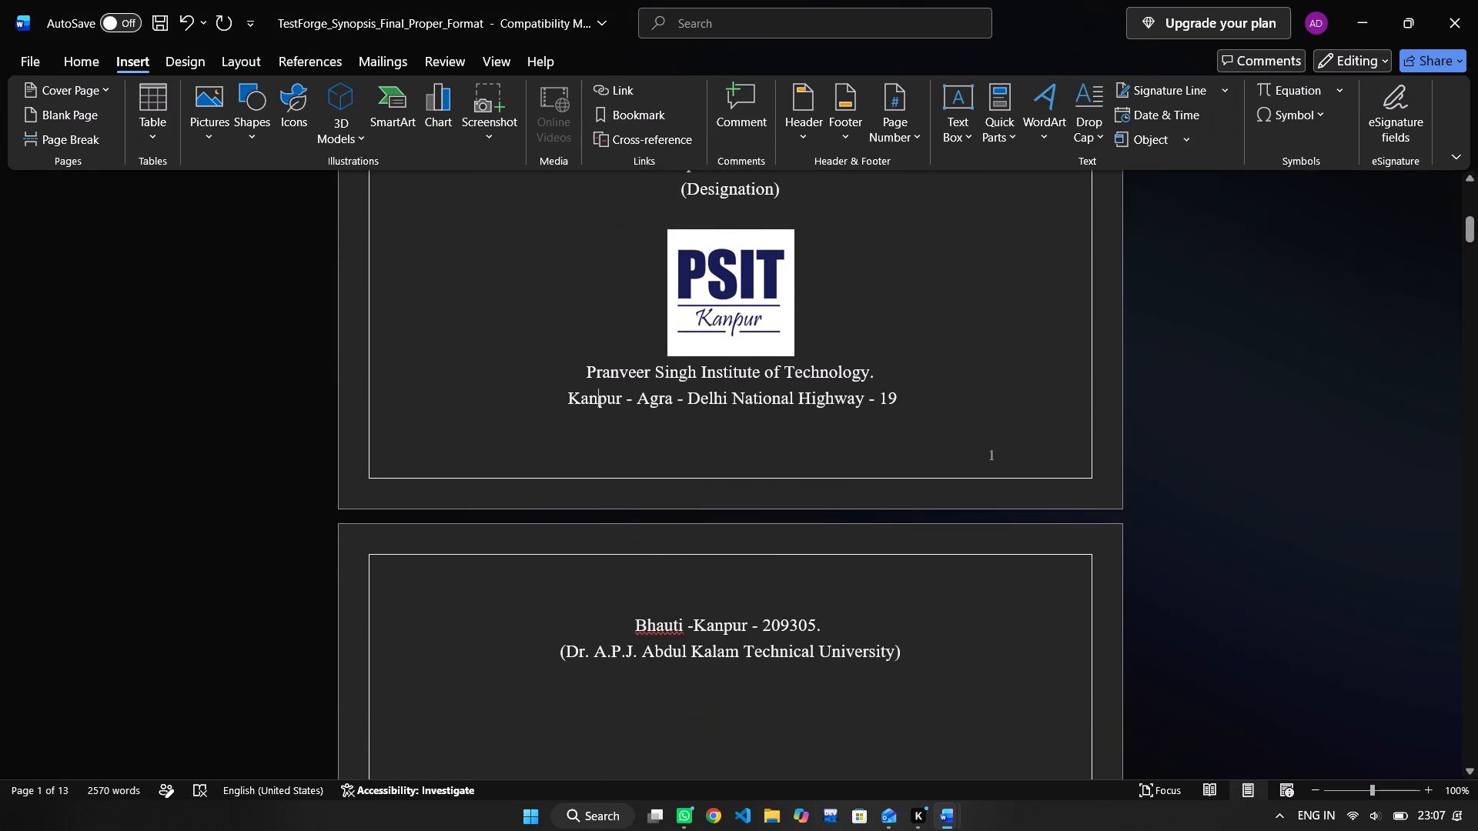
key(alt+Tab)
scroll(665, 513, down, 5)
key(alt+Tab)
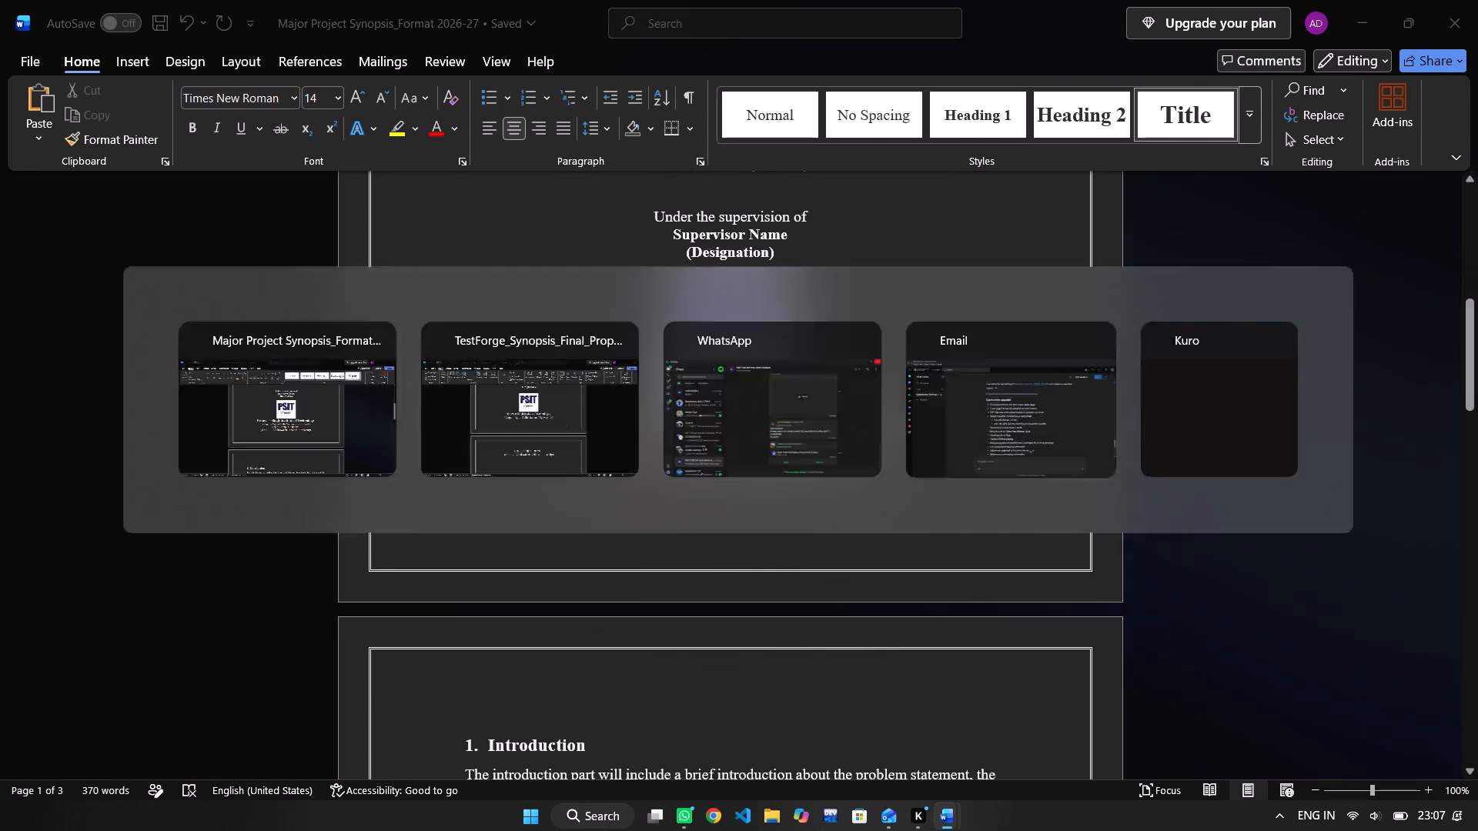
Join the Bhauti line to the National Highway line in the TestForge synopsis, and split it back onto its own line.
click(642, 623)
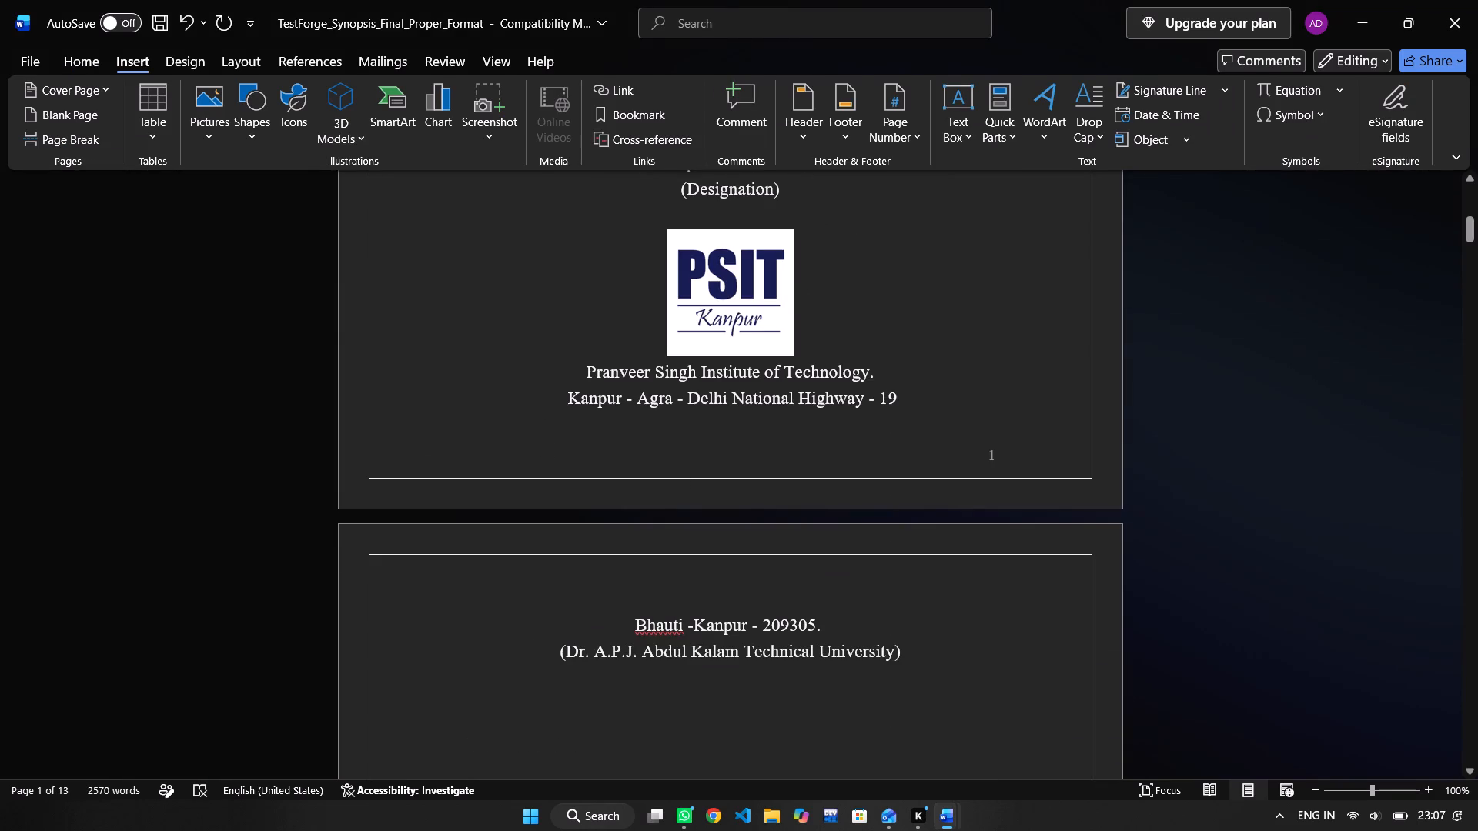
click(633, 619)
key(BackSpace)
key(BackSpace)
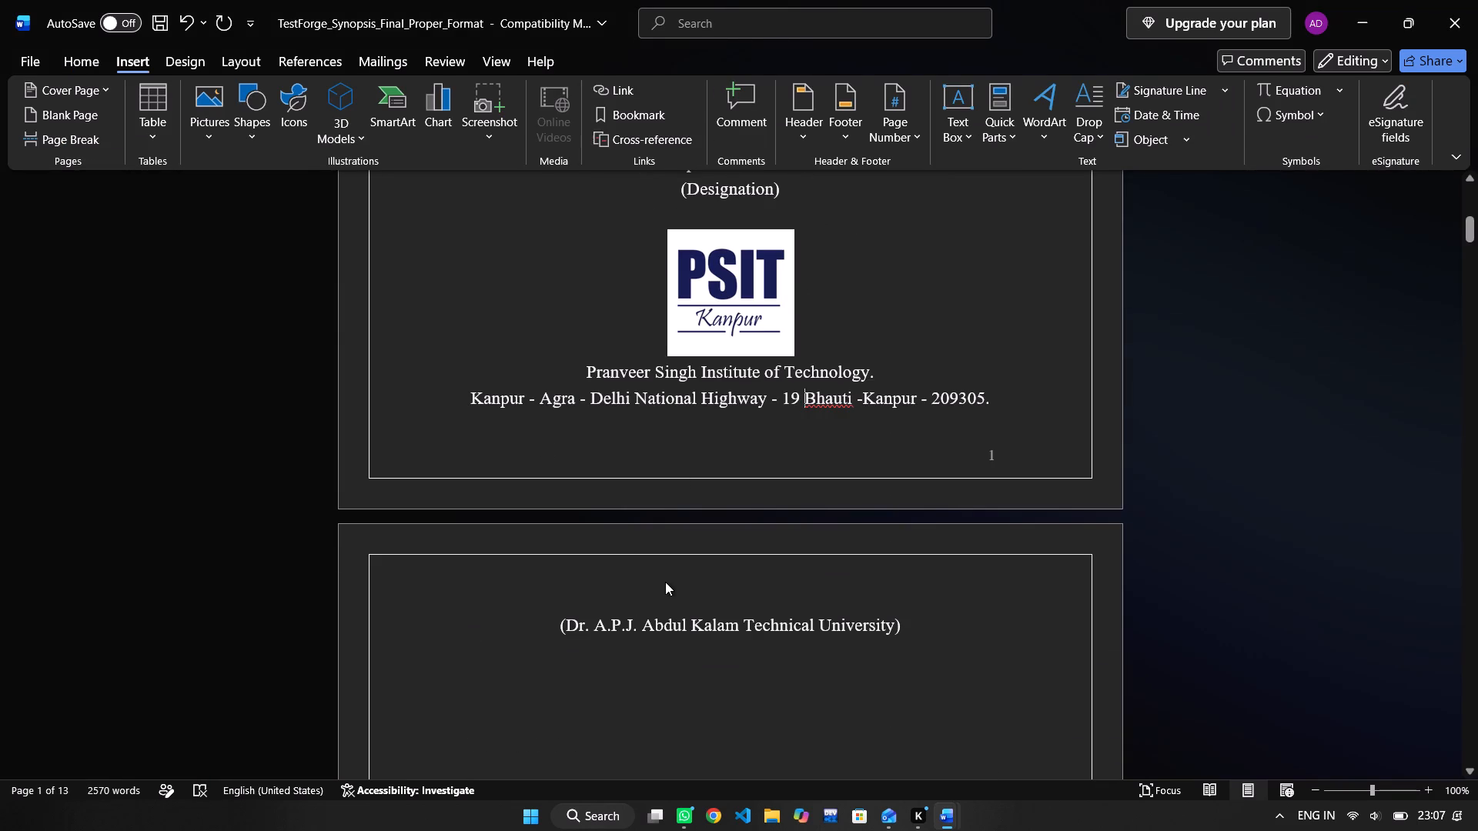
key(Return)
Delete the blank line above the PSIT logo and one blank line above "Under the supervision of" on the cover page.
scroll(623, 552, up, 3)
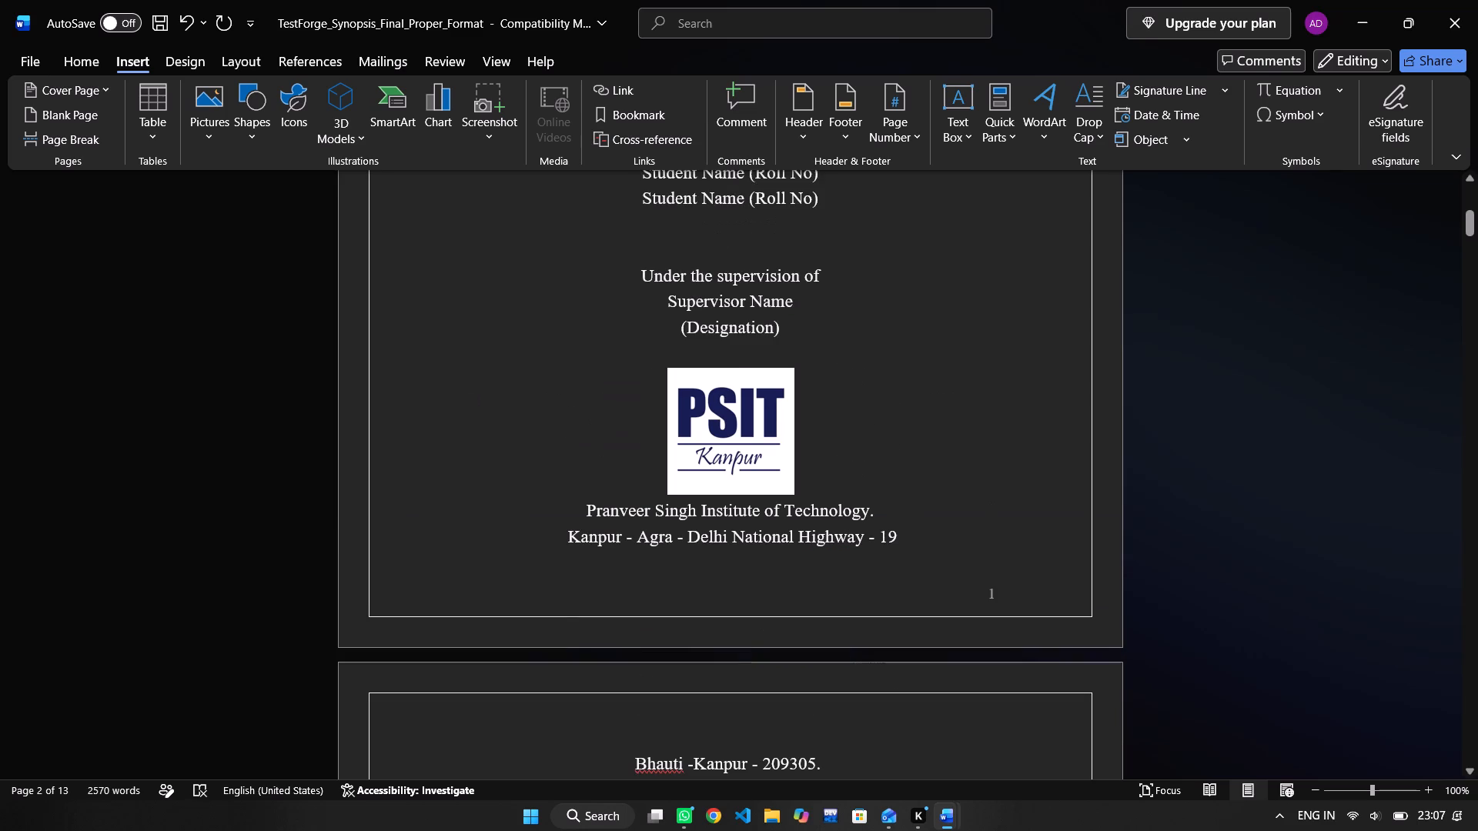
click(695, 349)
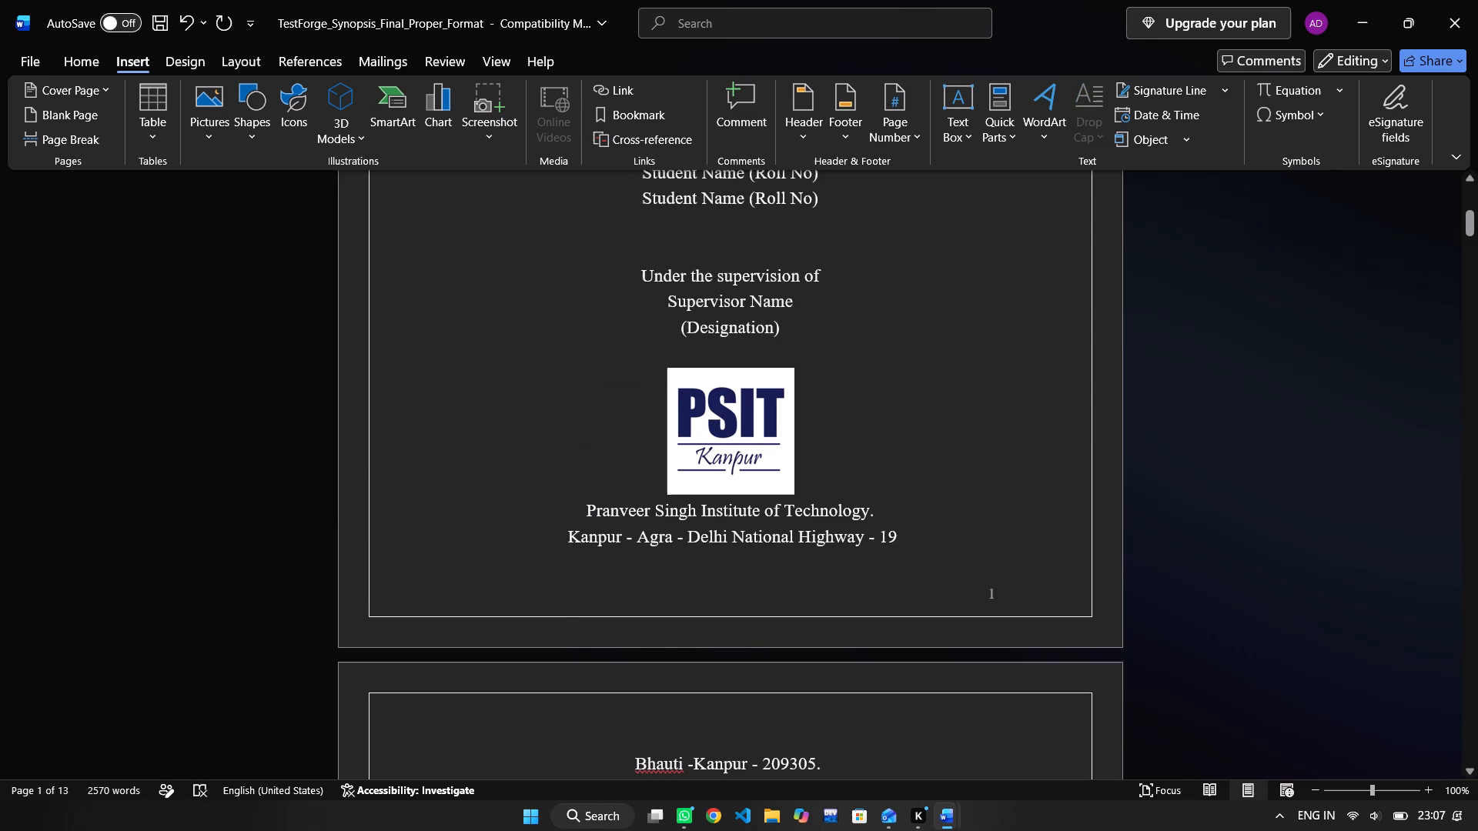
key(BackSpace)
key(BackSpace)
scroll(703, 409, up, 3)
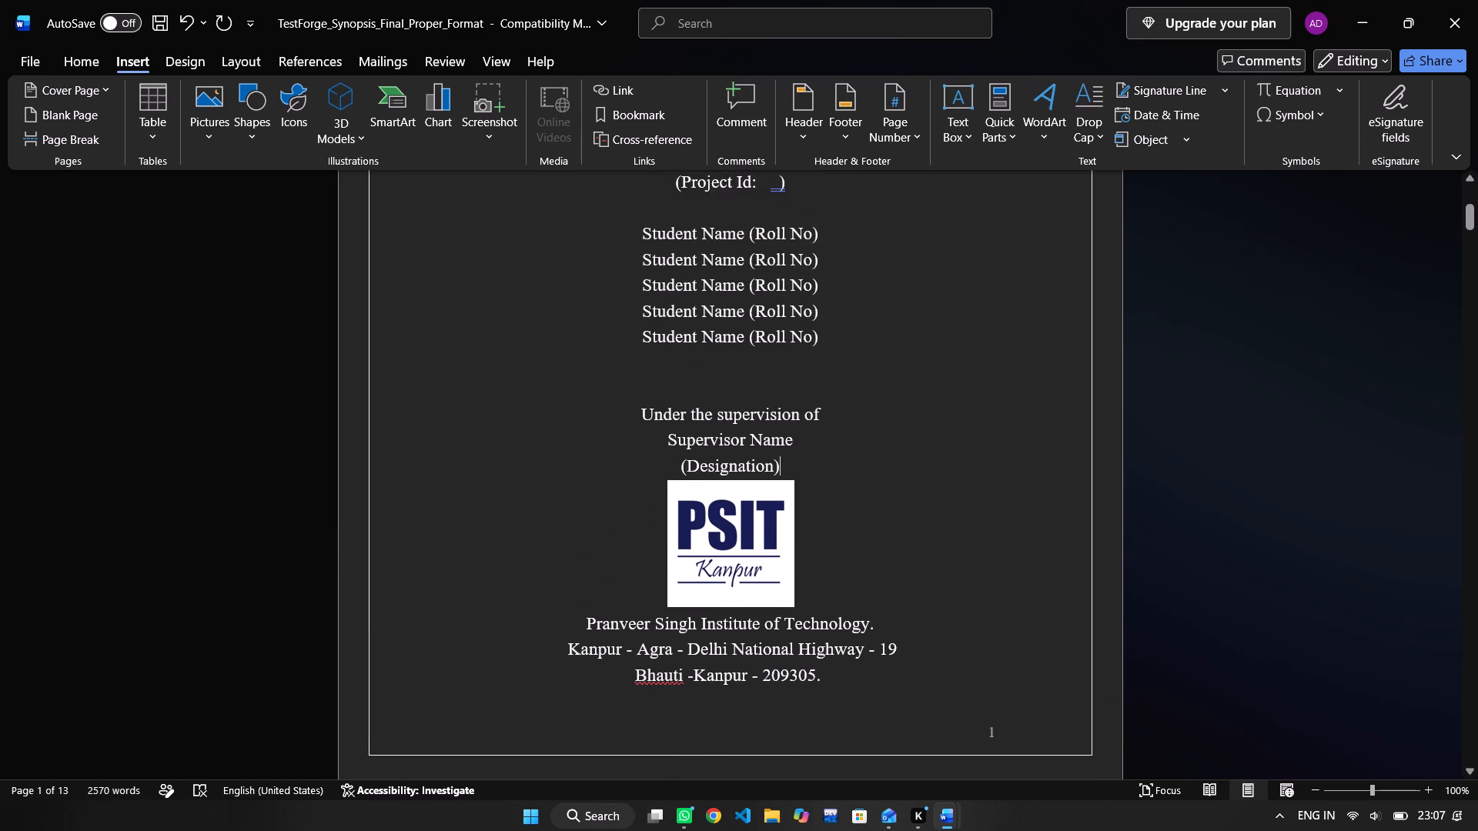
click(773, 378)
key(BackSpace)
key(BackSpace)
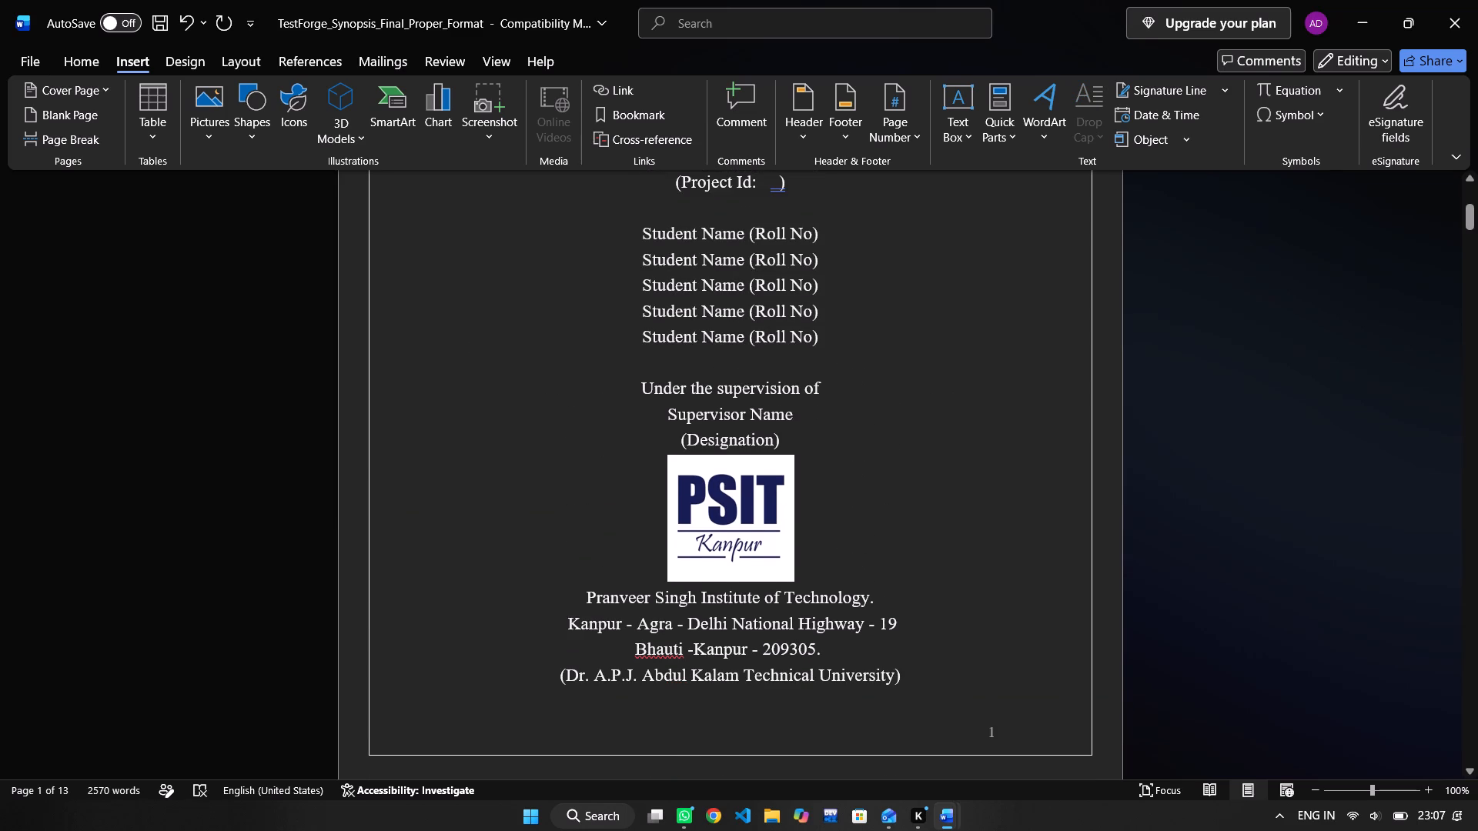
click(579, 511)
Try to delete the blank second page between the cover page and the following SYNOPSIS page.
scroll(583, 512, down, 4)
scroll(641, 540, down, 4)
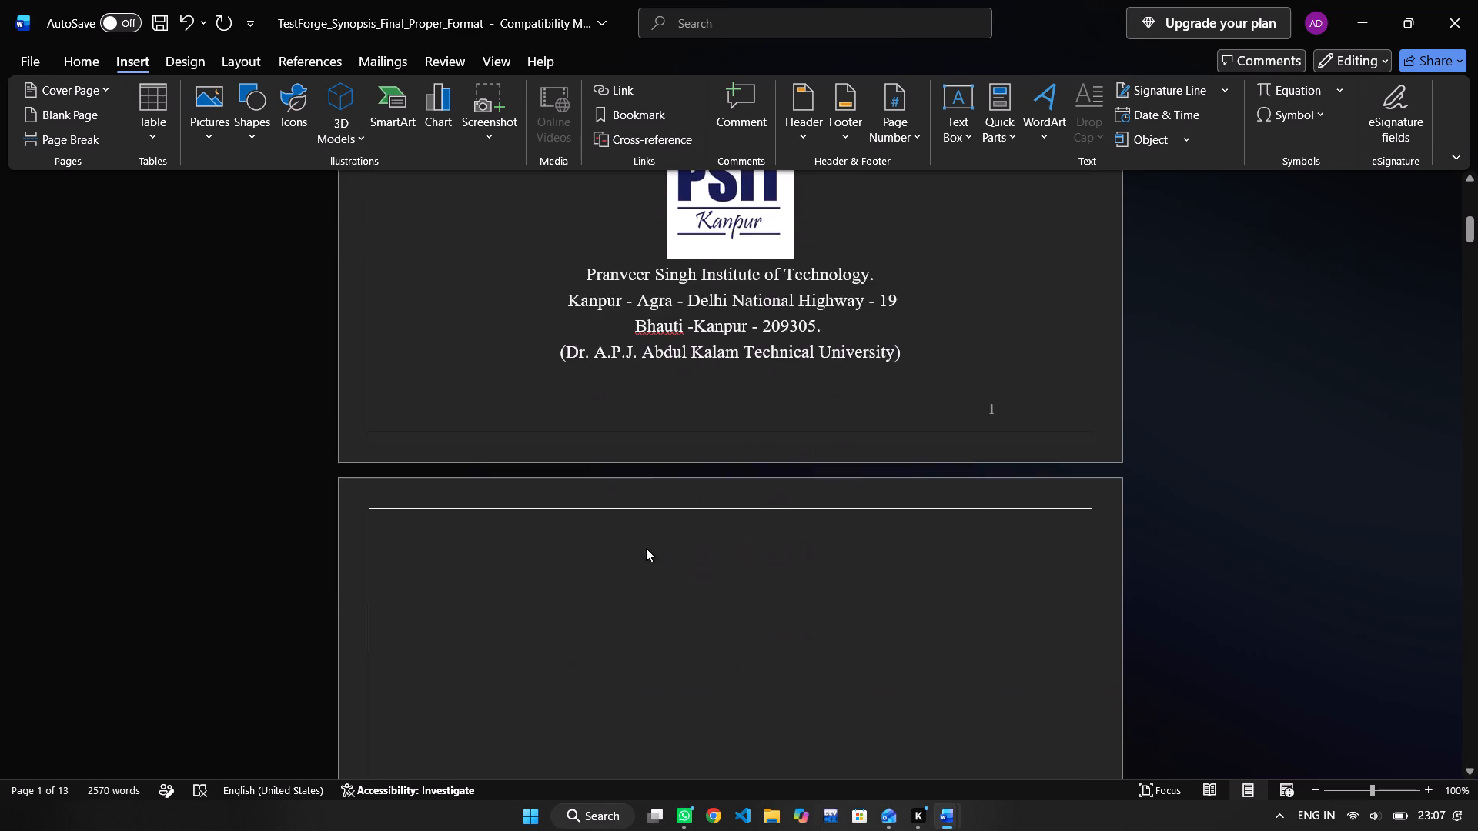
scroll(646, 548, down, 17)
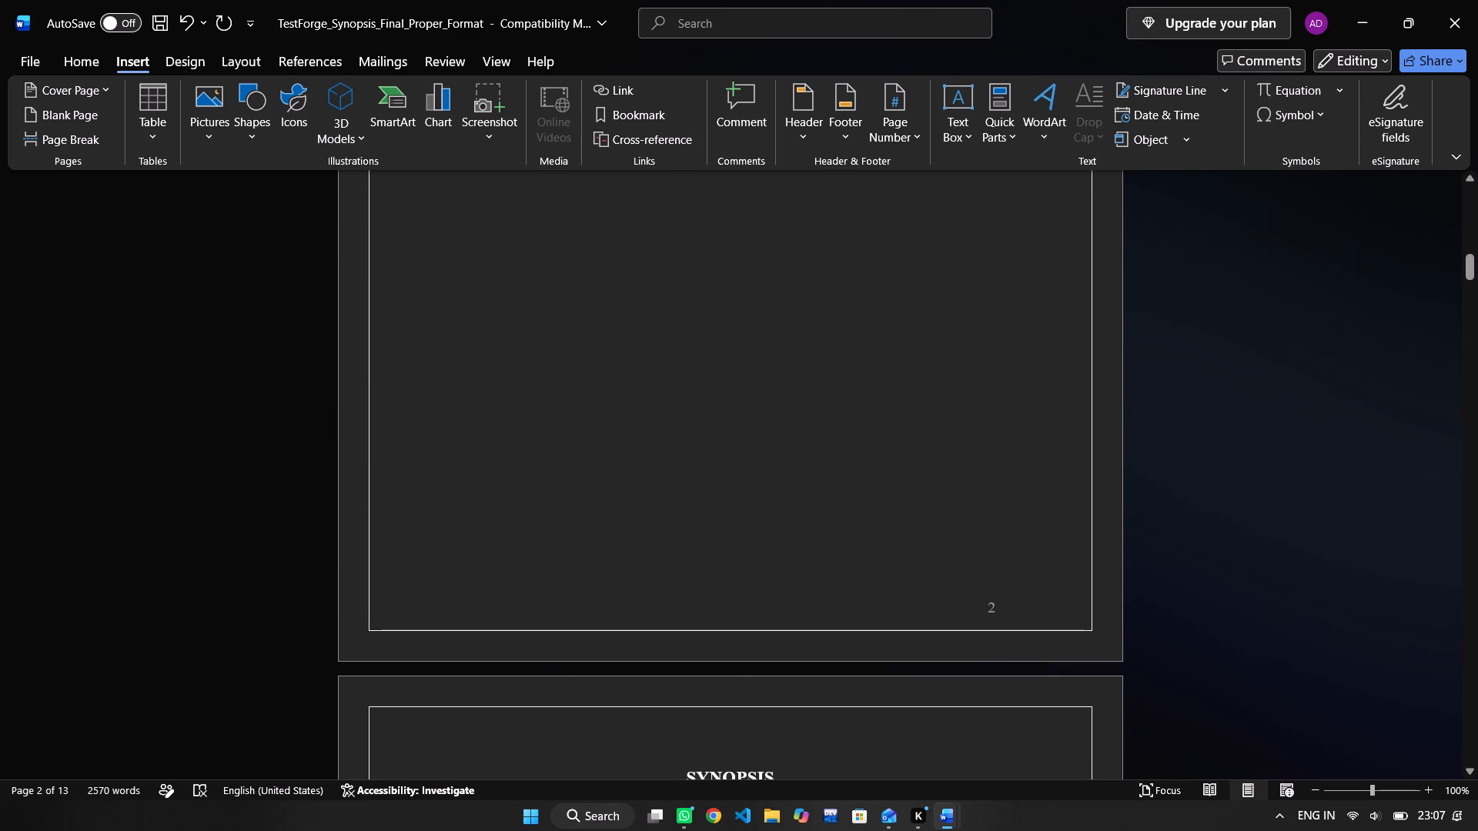
click(1099, 403)
scroll(1095, 416, up, 4)
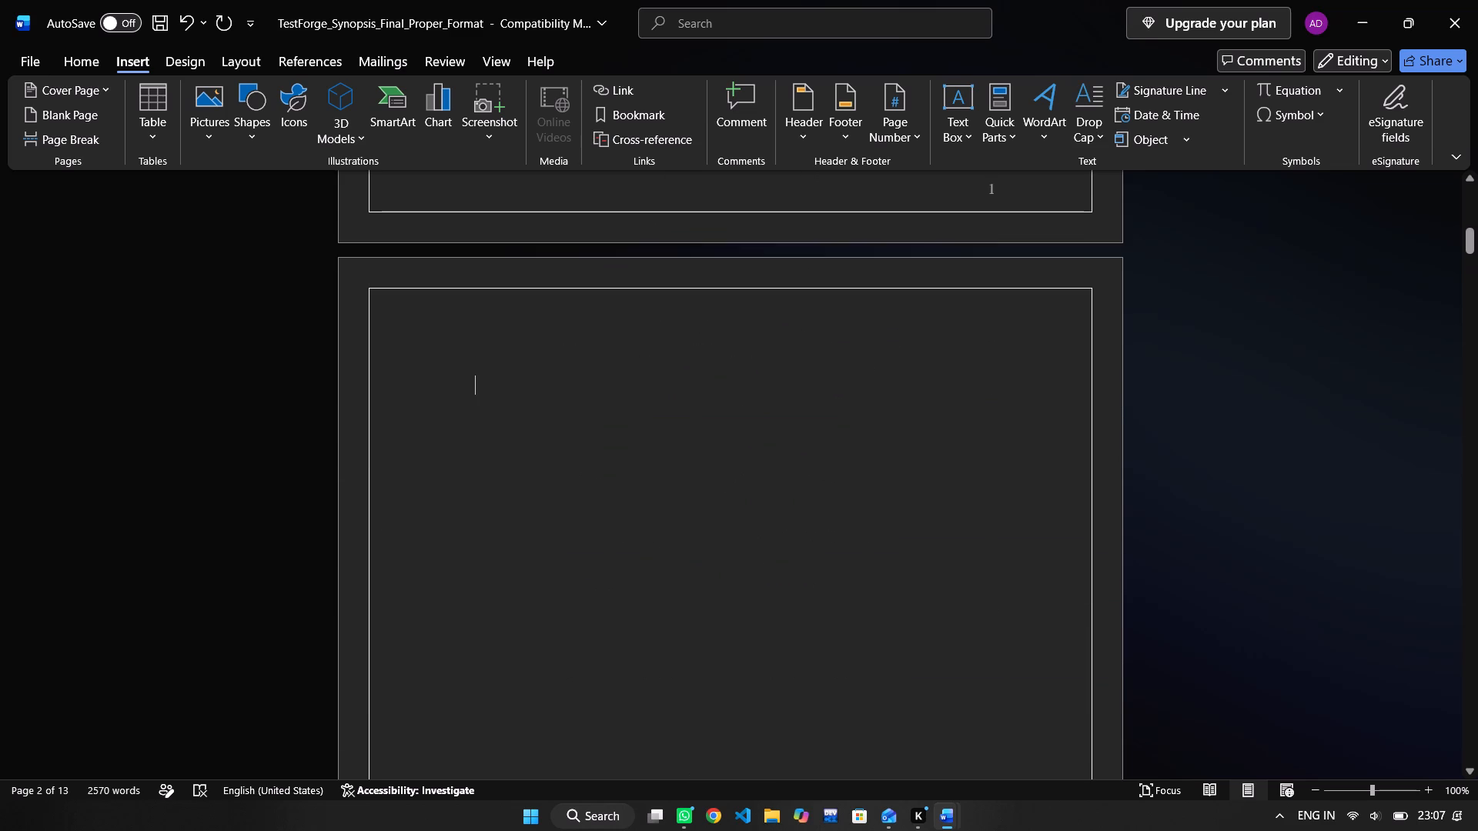
key(Delete)
scroll(1092, 481, down, 7)
scroll(1085, 489, up, 12)
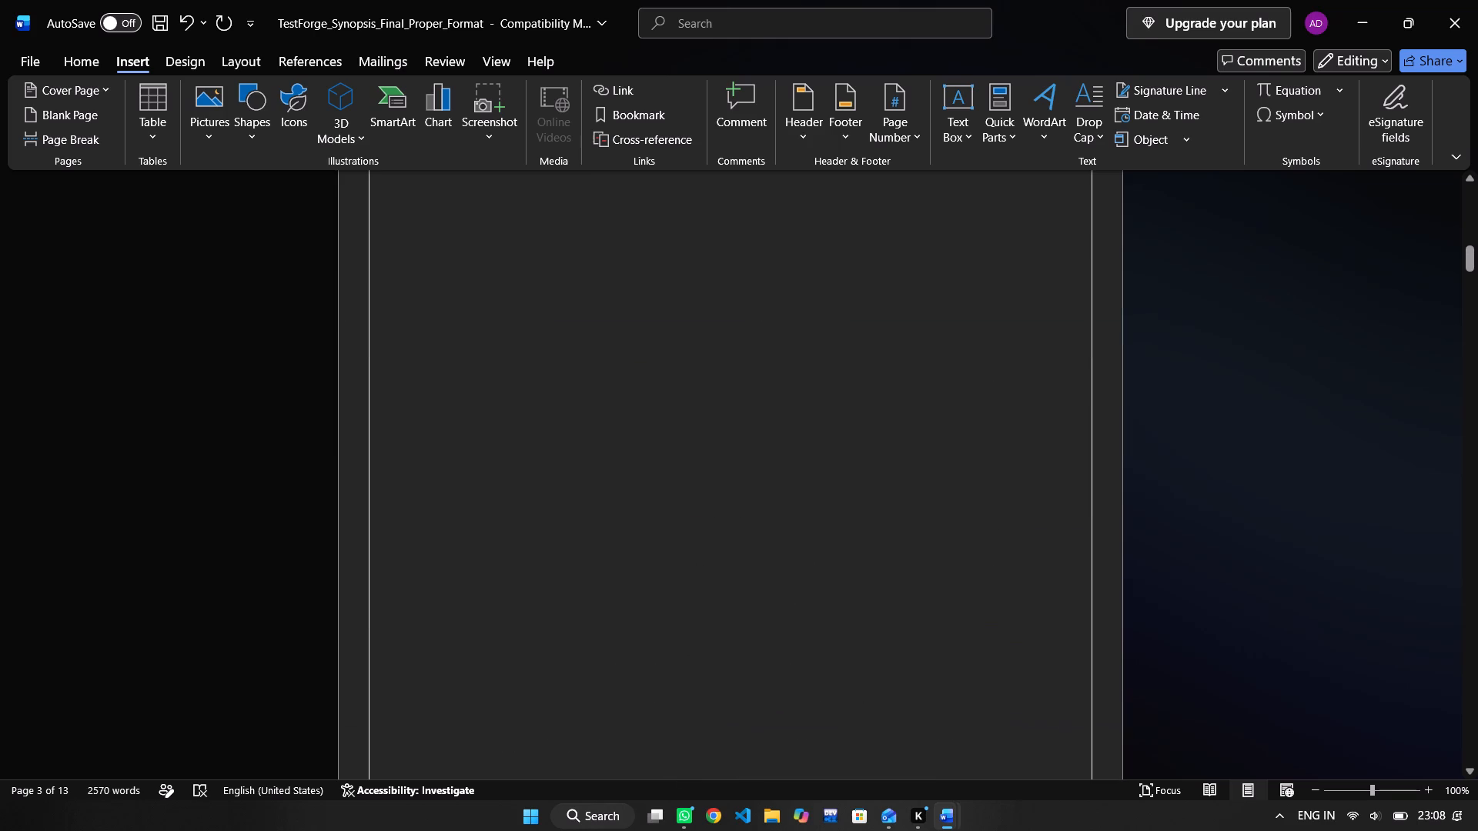
scroll(1083, 492, up, 11)
scroll(1078, 501, down, 1)
key(Delete)
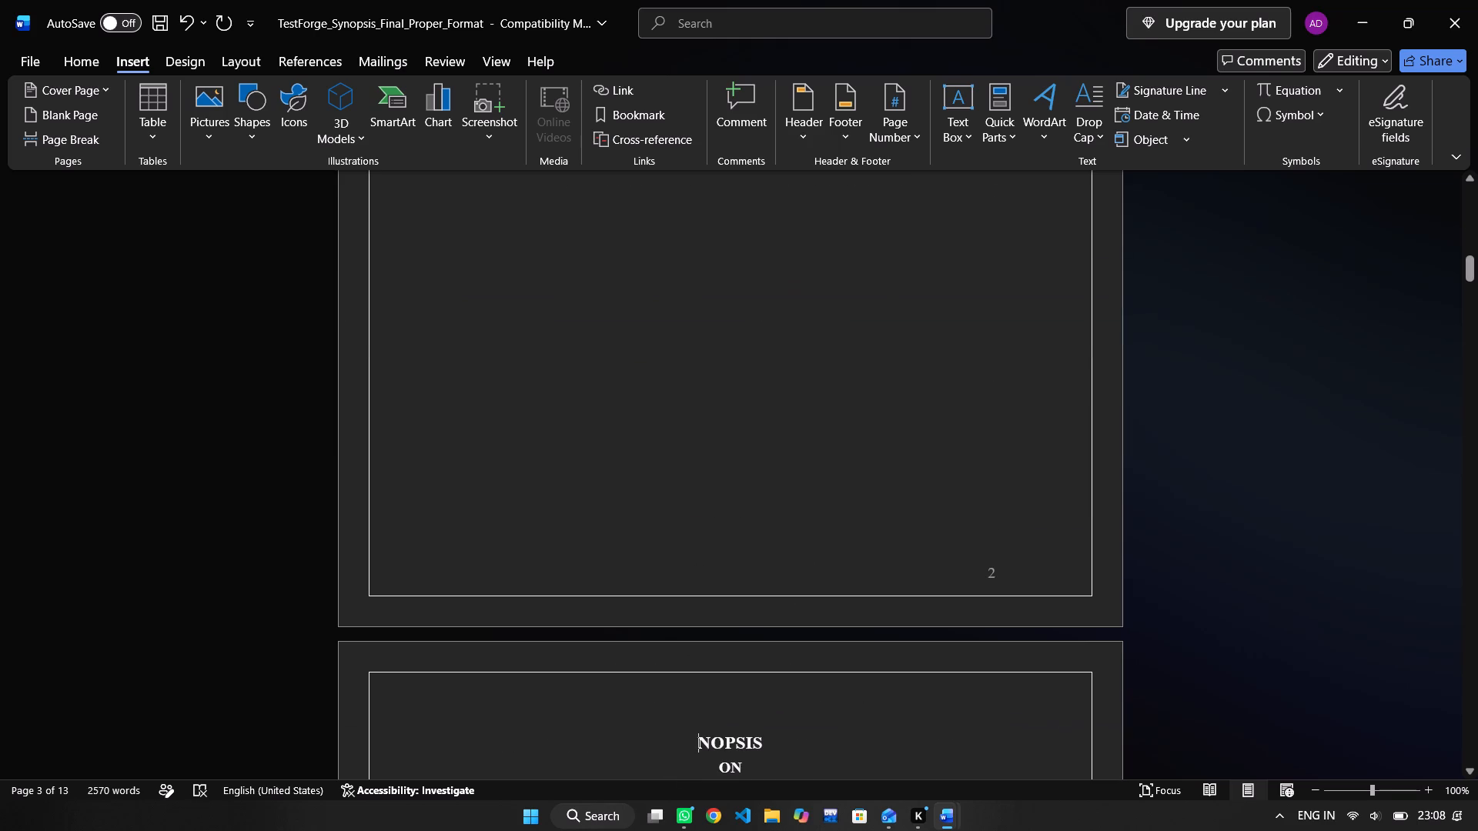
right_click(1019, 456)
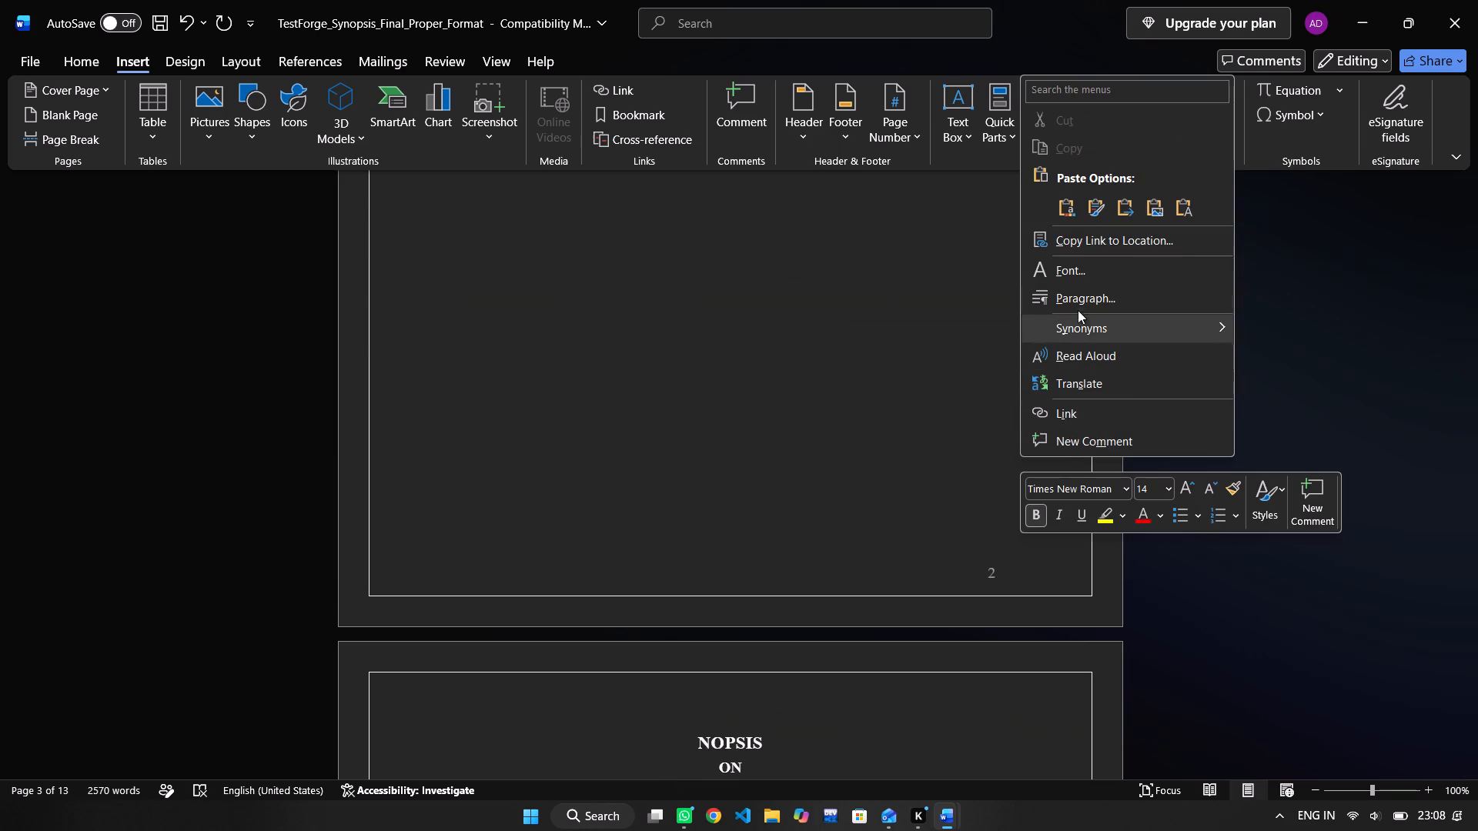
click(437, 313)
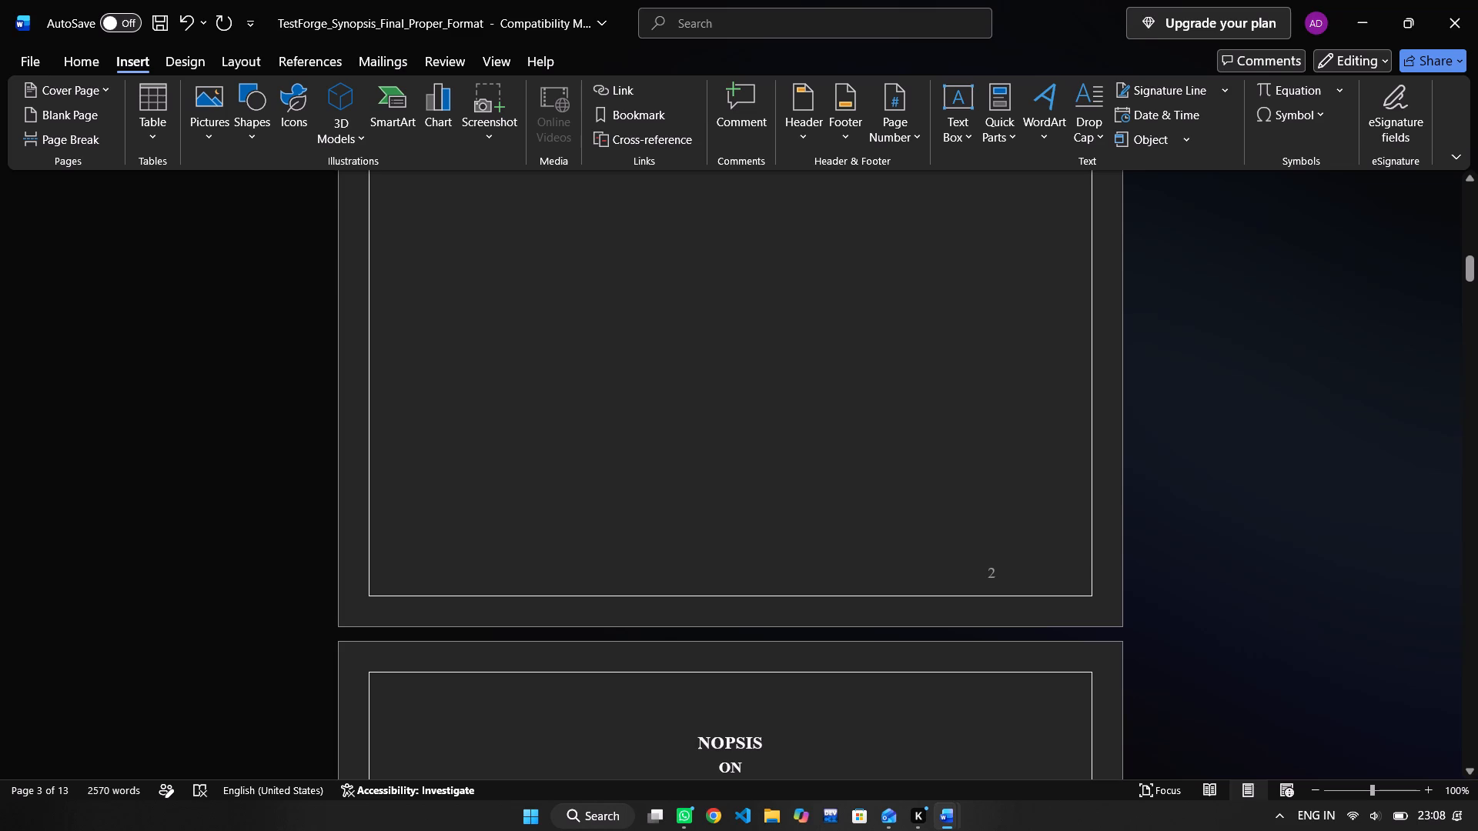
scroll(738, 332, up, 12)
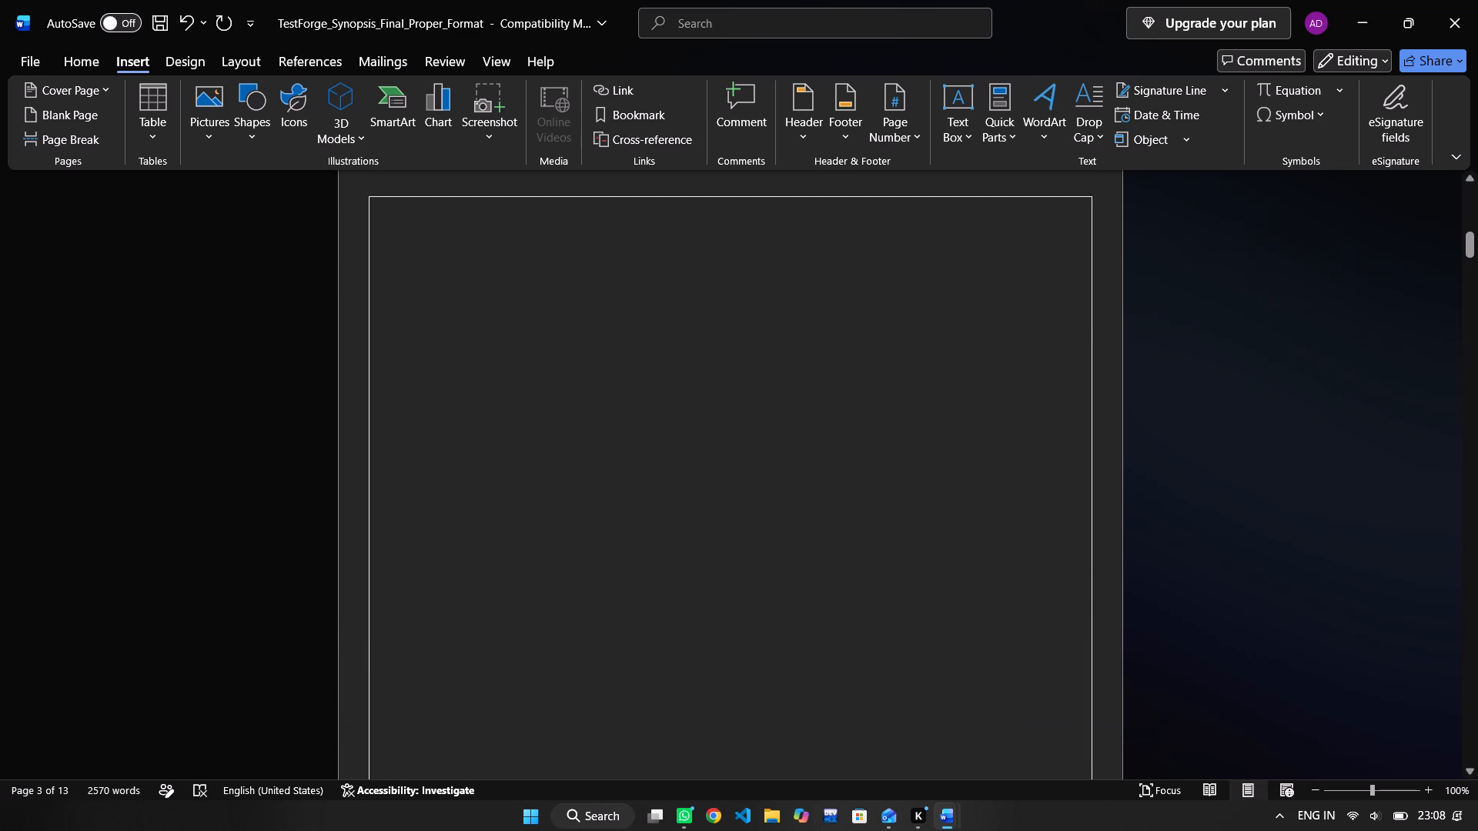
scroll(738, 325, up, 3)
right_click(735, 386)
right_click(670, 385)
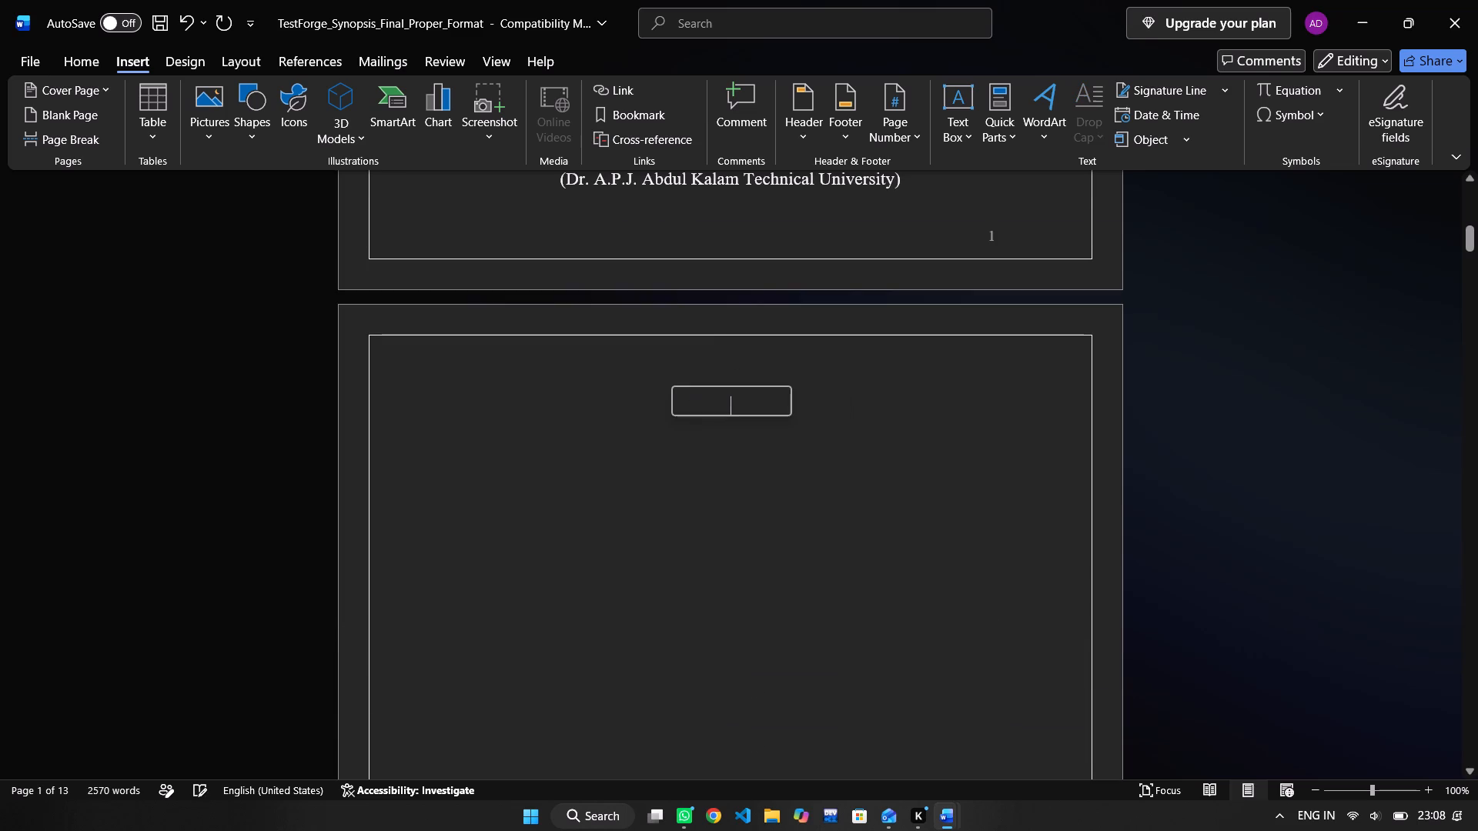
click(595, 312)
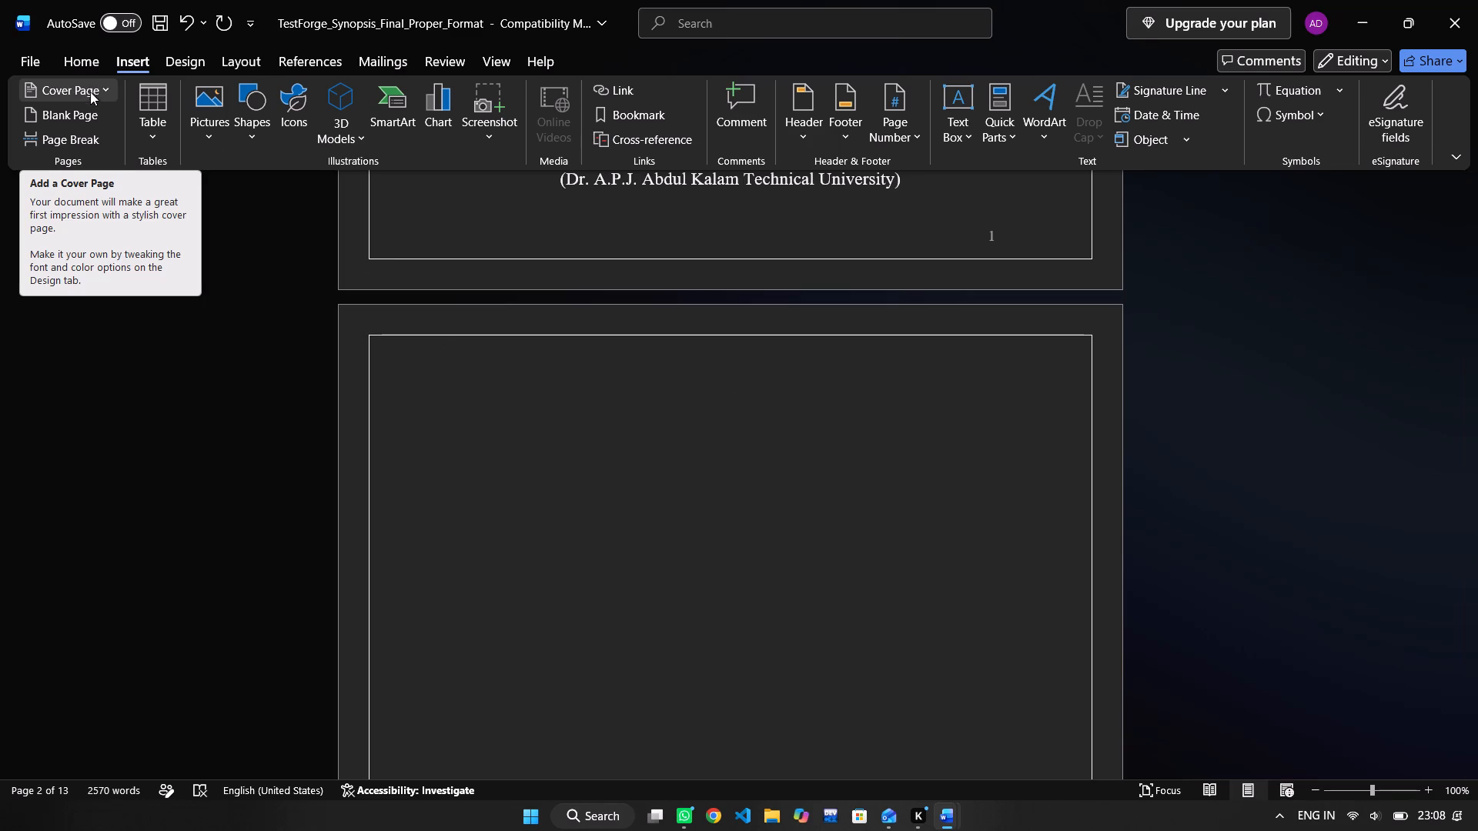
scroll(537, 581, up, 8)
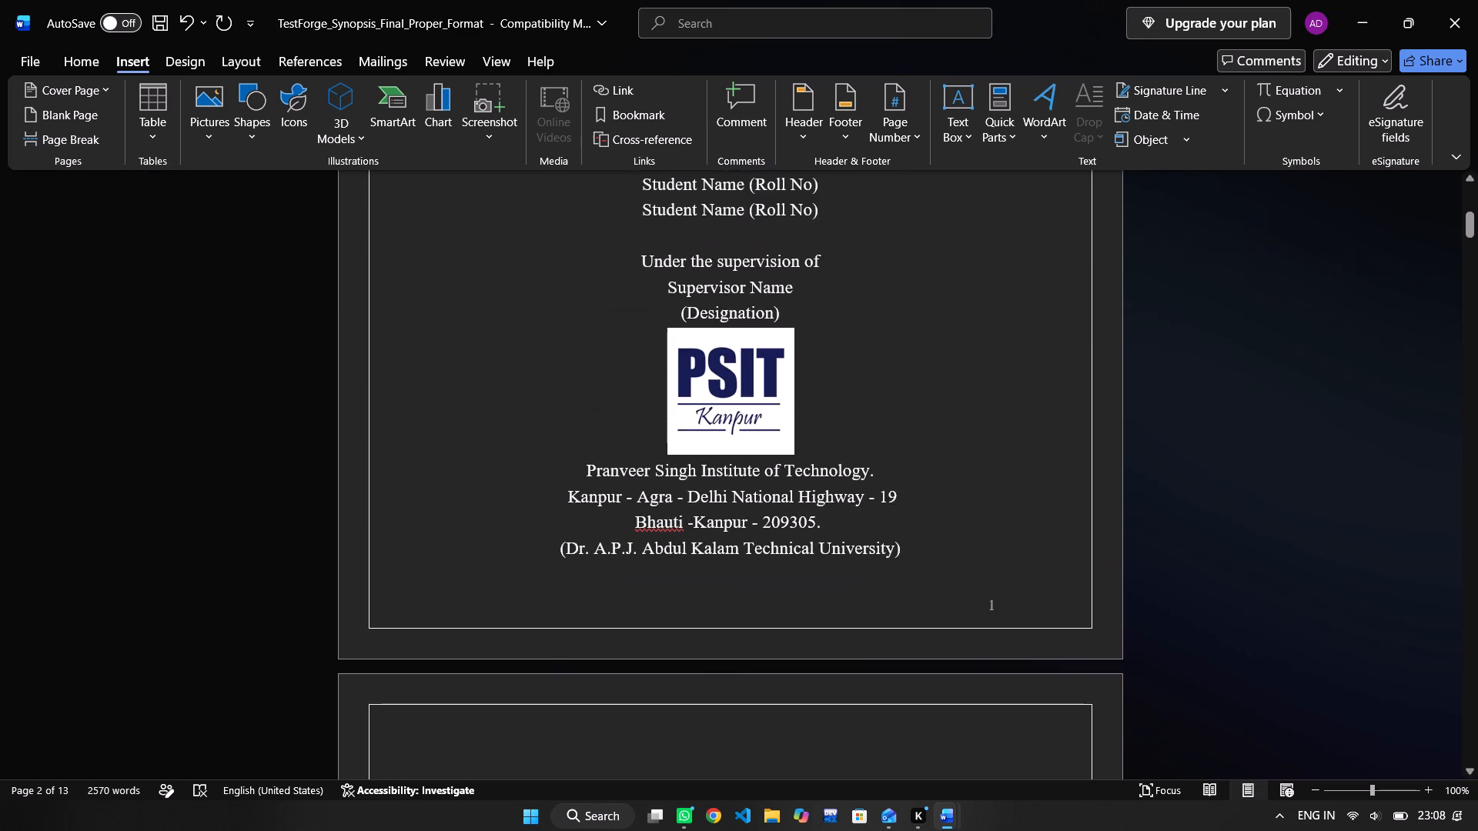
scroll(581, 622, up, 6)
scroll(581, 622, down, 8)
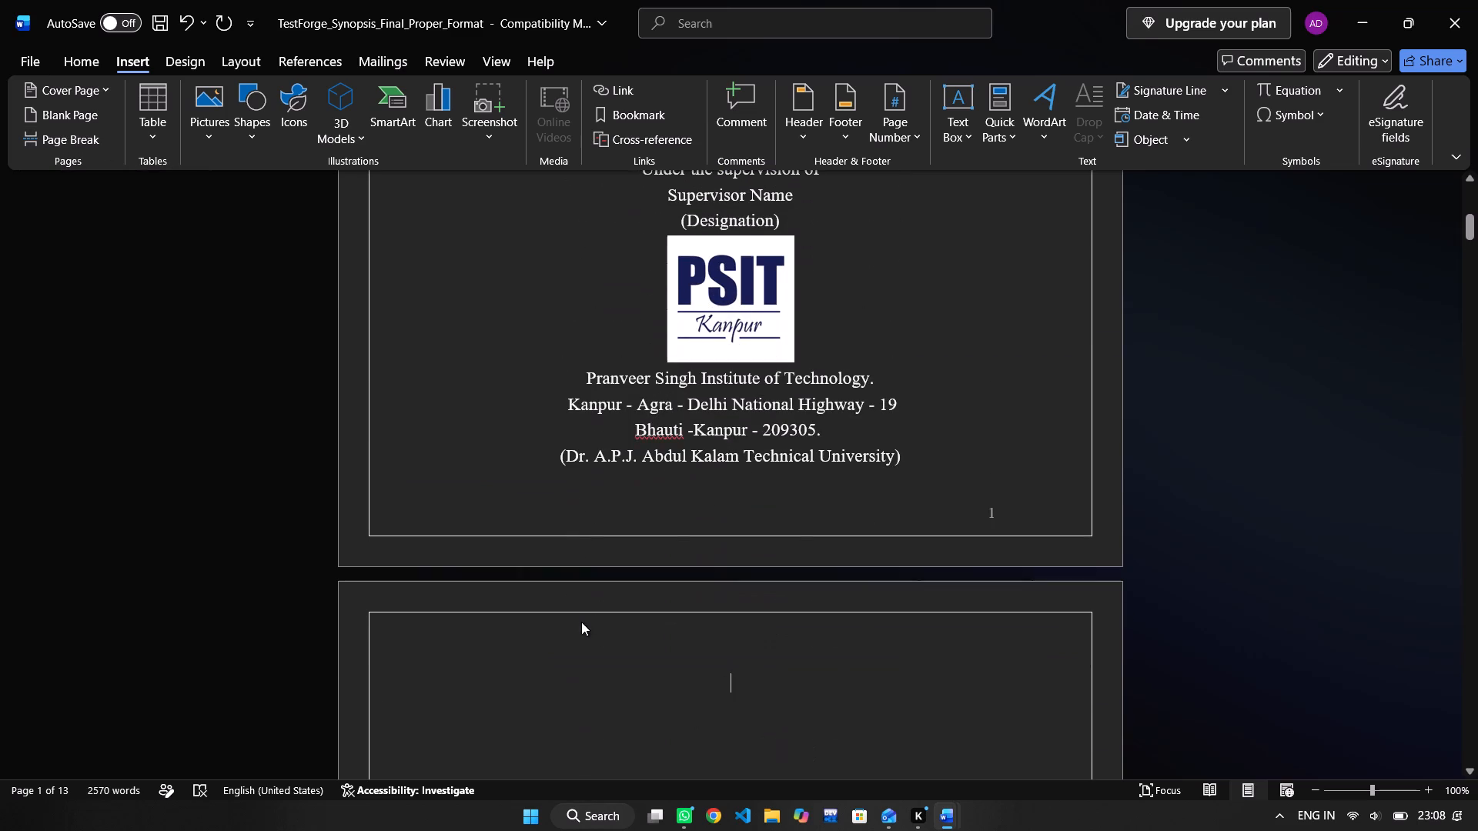
Compare the TestForge cover page, from the degree lines down to the address, with the Major Project Synopsis format document.
click(645, 482)
scroll(647, 491, up, 3)
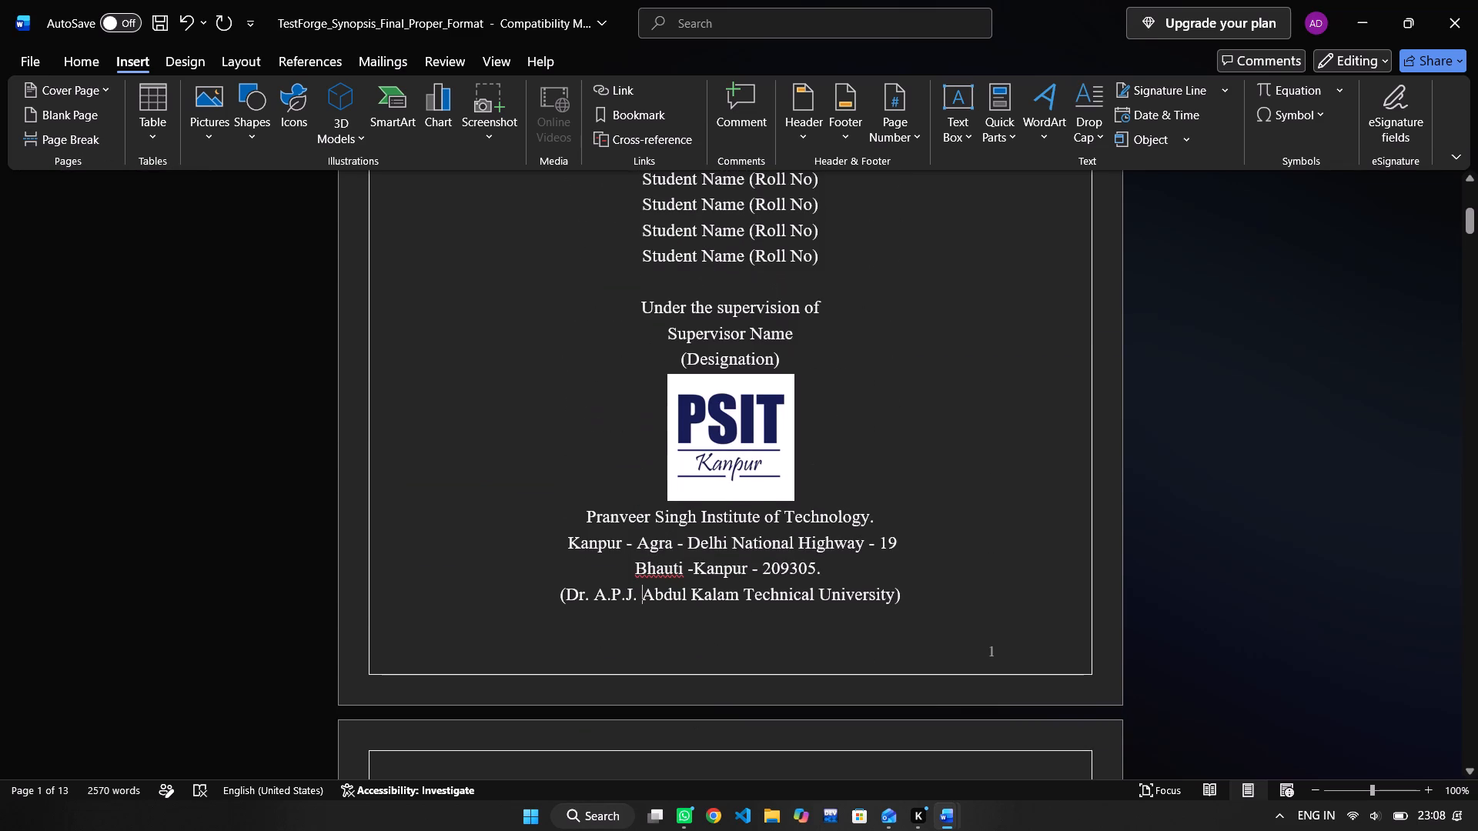
scroll(776, 366, up, 4)
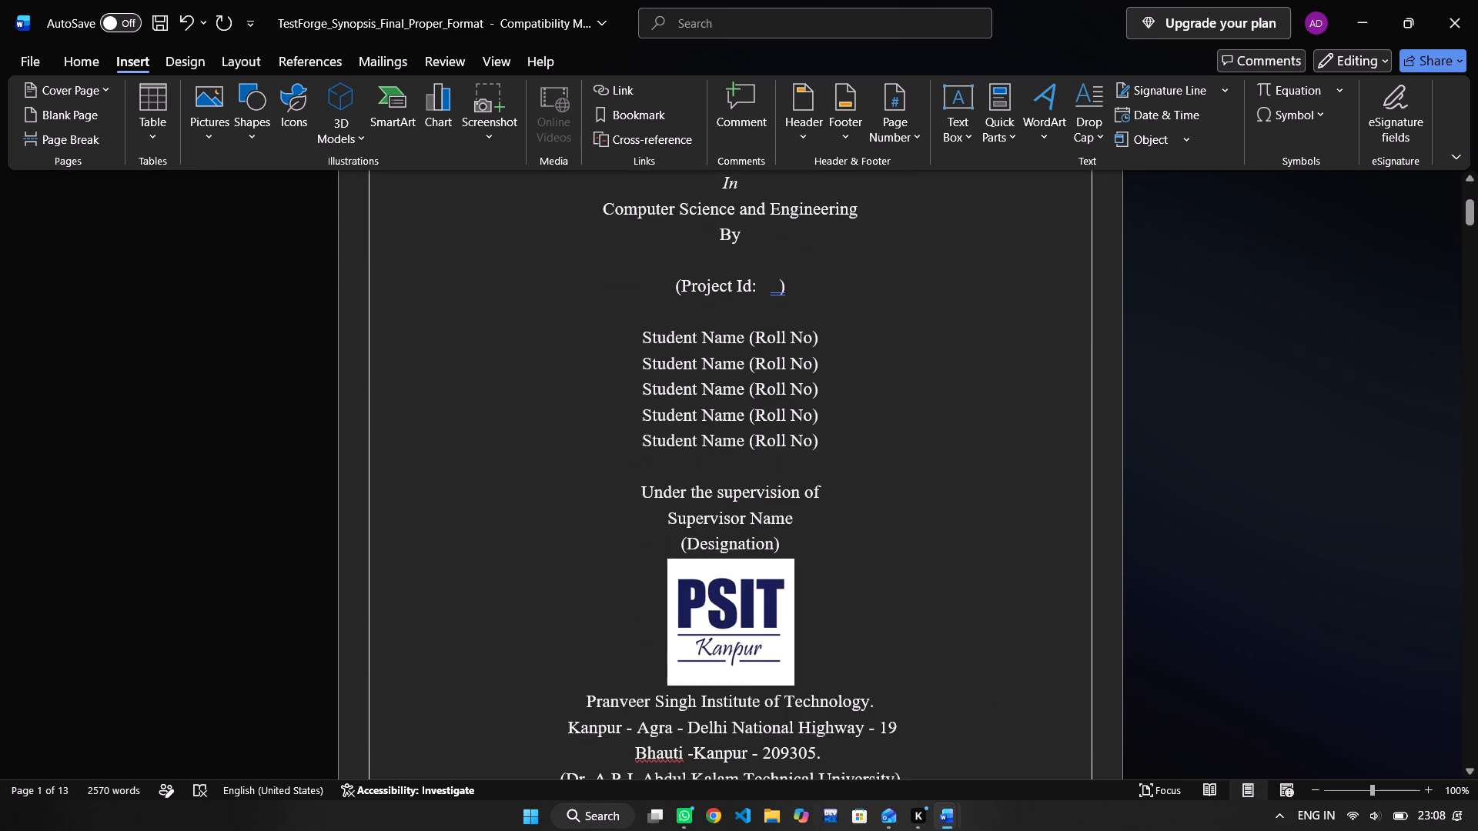
scroll(774, 369, up, 3)
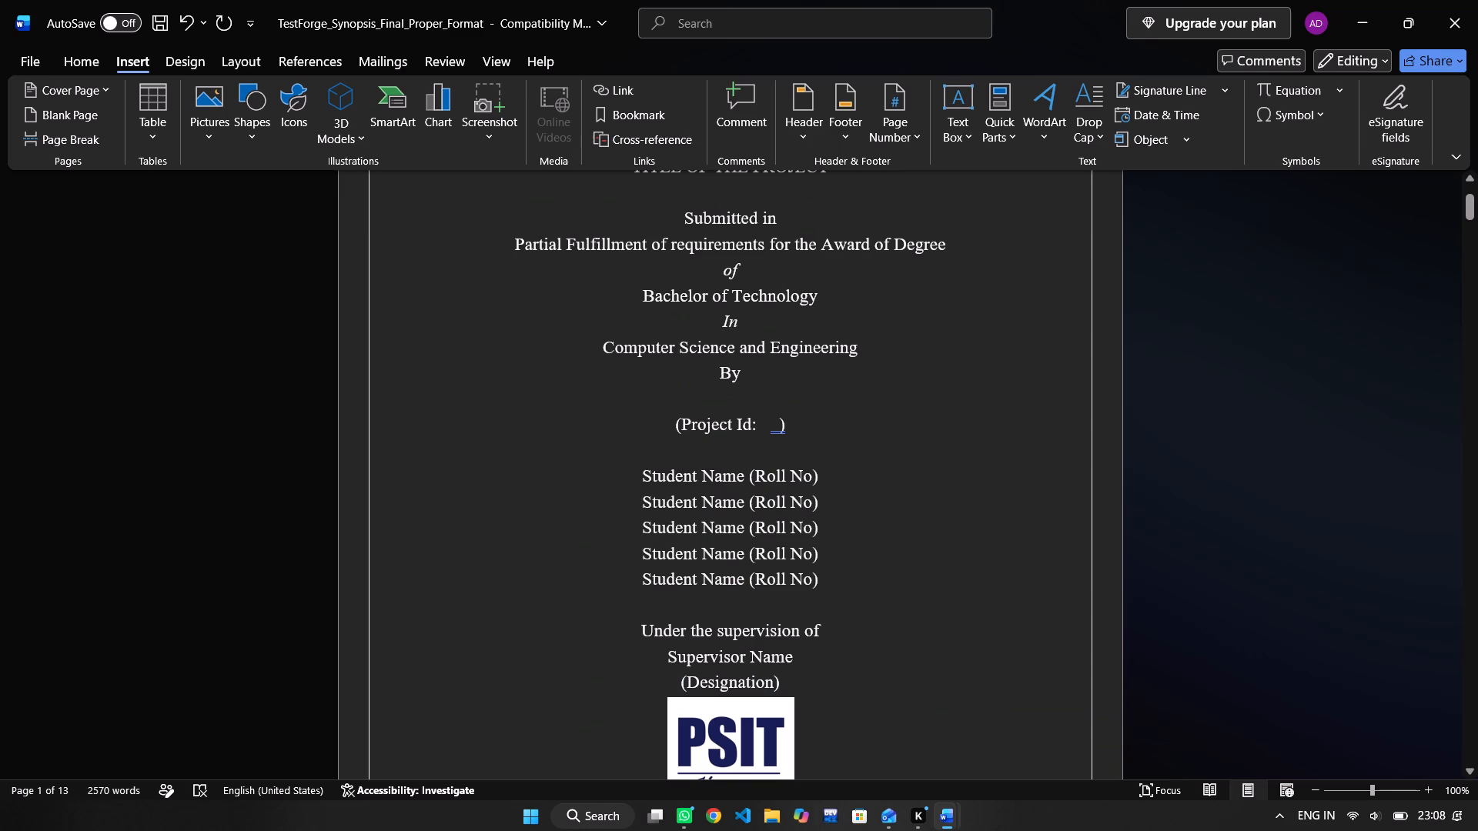
key(alt+Tab)
scroll(741, 458, up, 6)
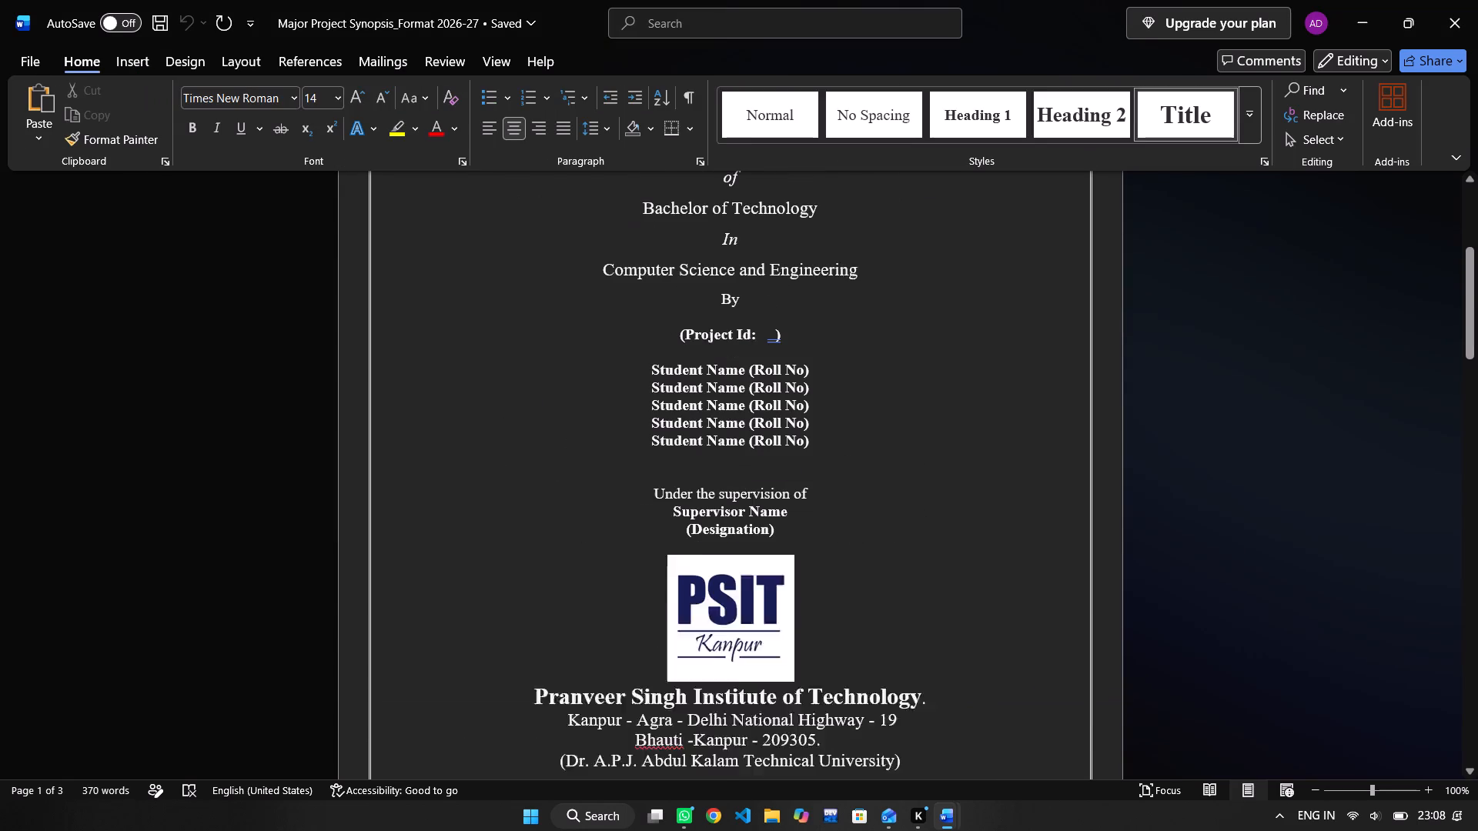
scroll(741, 461, up, 2)
key(alt+Tab)
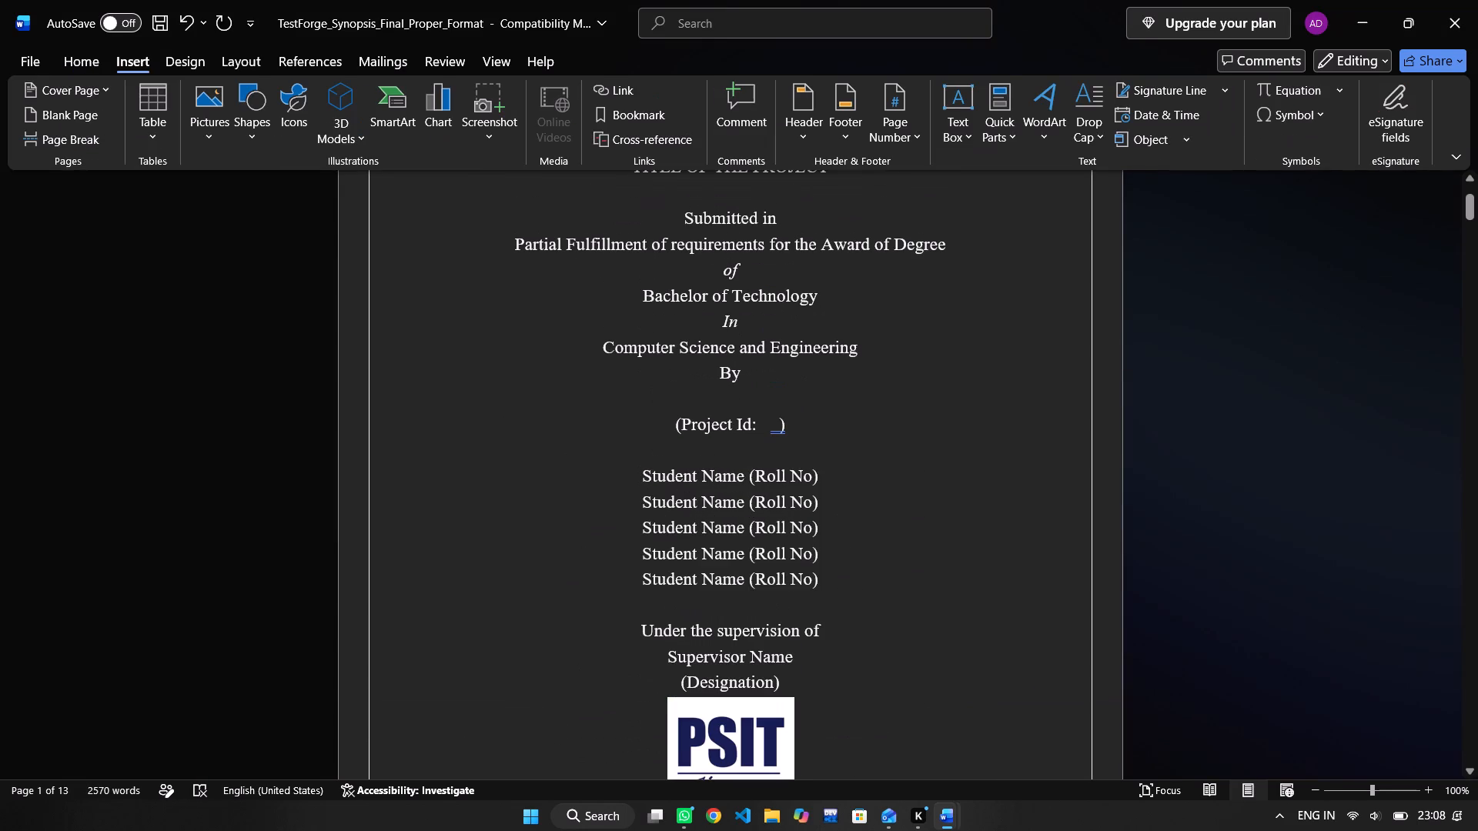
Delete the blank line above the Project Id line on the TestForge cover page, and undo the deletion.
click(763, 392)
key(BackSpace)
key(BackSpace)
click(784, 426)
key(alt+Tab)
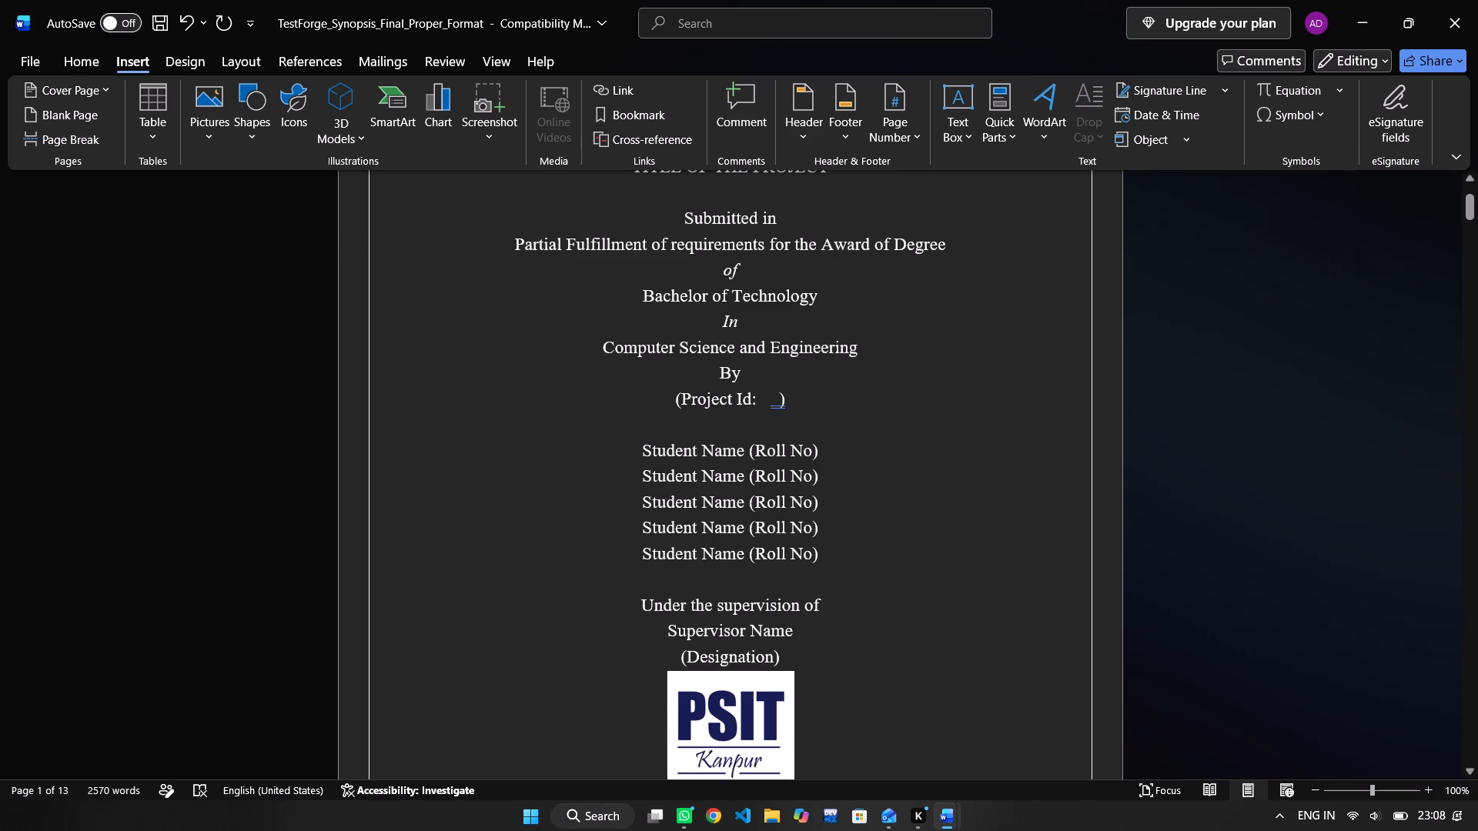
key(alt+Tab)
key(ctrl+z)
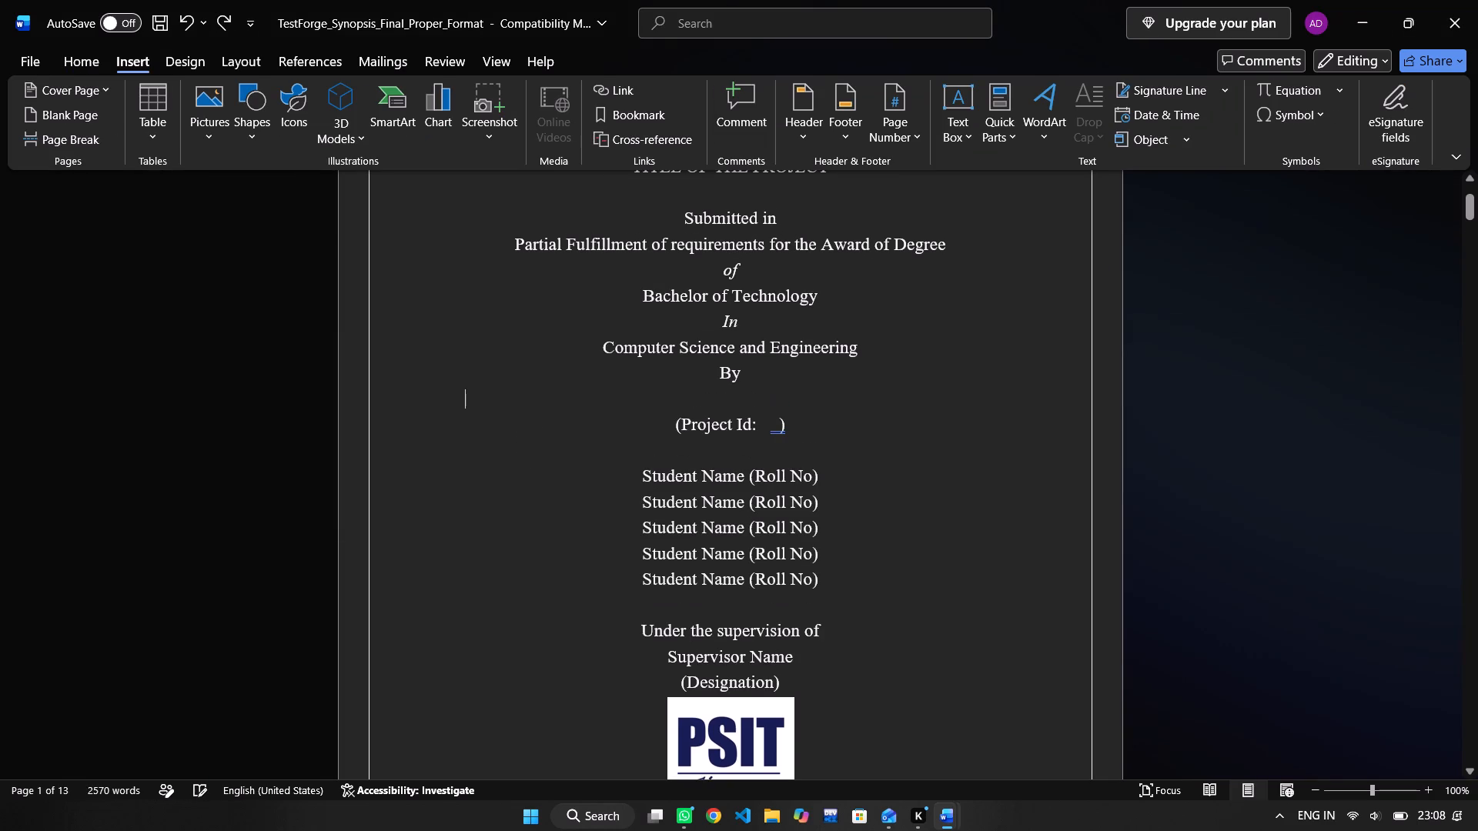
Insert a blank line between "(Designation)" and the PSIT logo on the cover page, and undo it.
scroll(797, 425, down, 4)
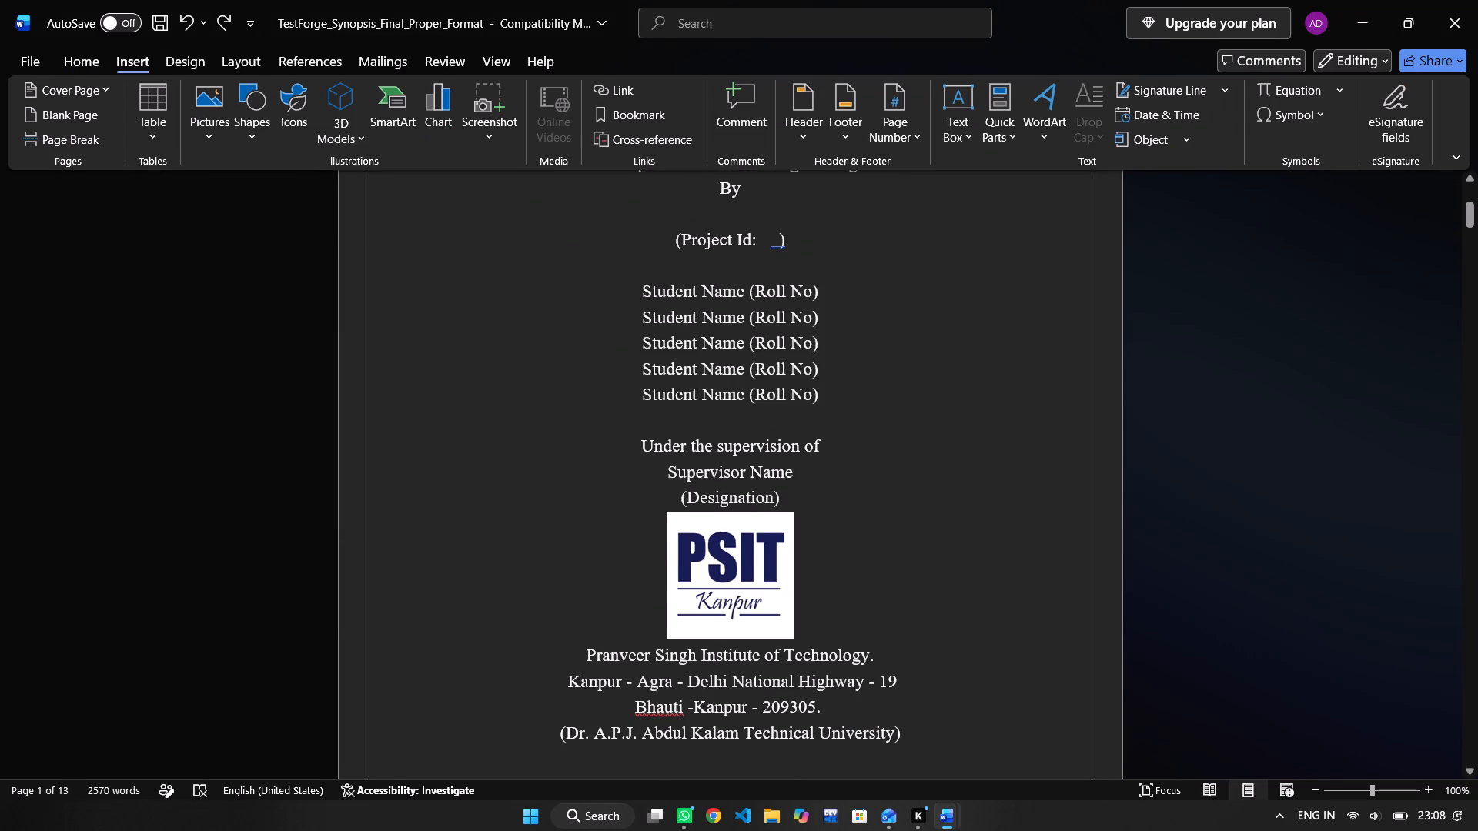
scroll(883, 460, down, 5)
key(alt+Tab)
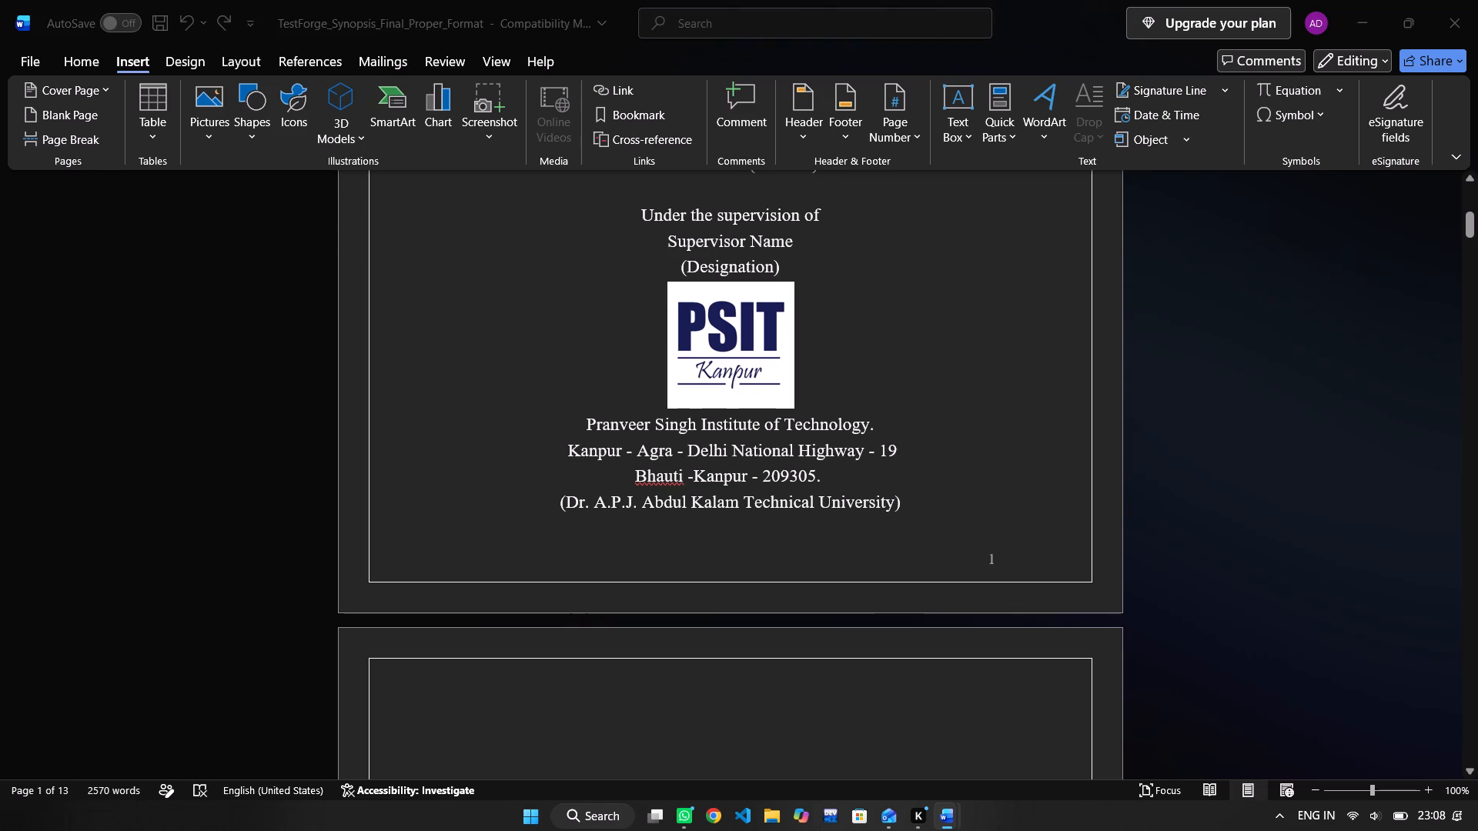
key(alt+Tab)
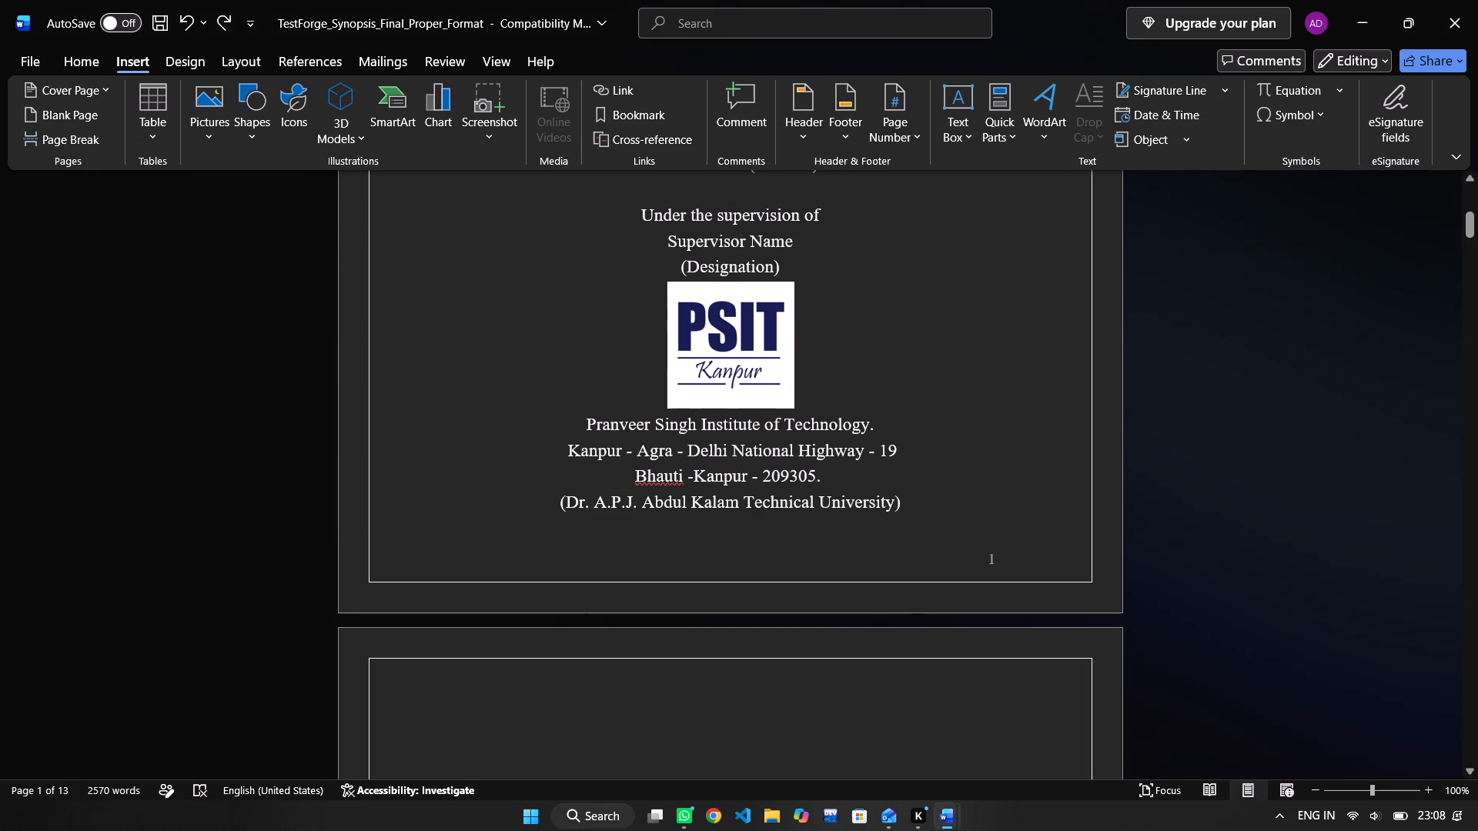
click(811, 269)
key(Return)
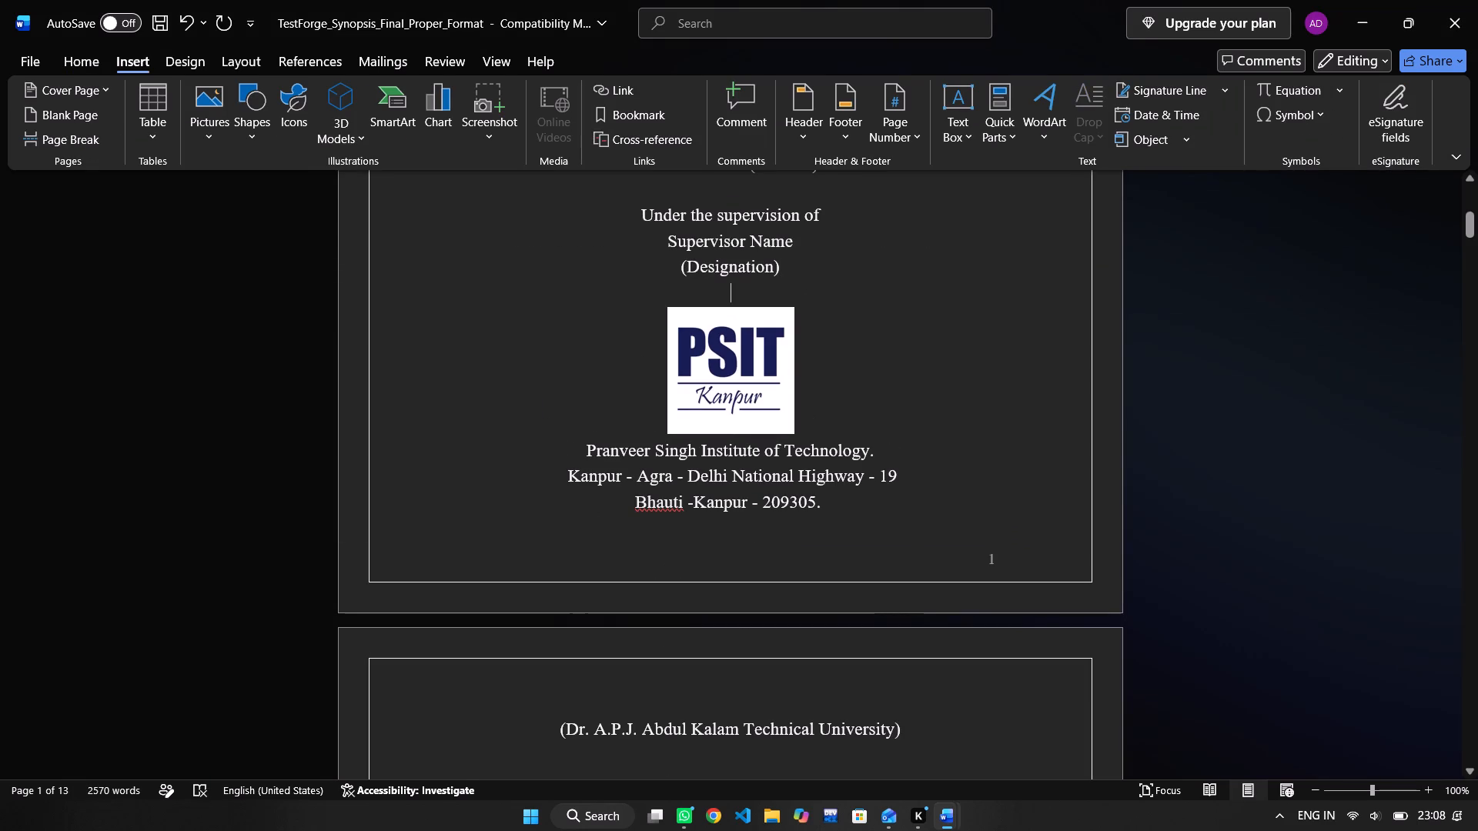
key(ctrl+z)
Make the "Pranveer Singh Institute of Technology." line below the logo bold, following the format document.
scroll(813, 298, up, 1)
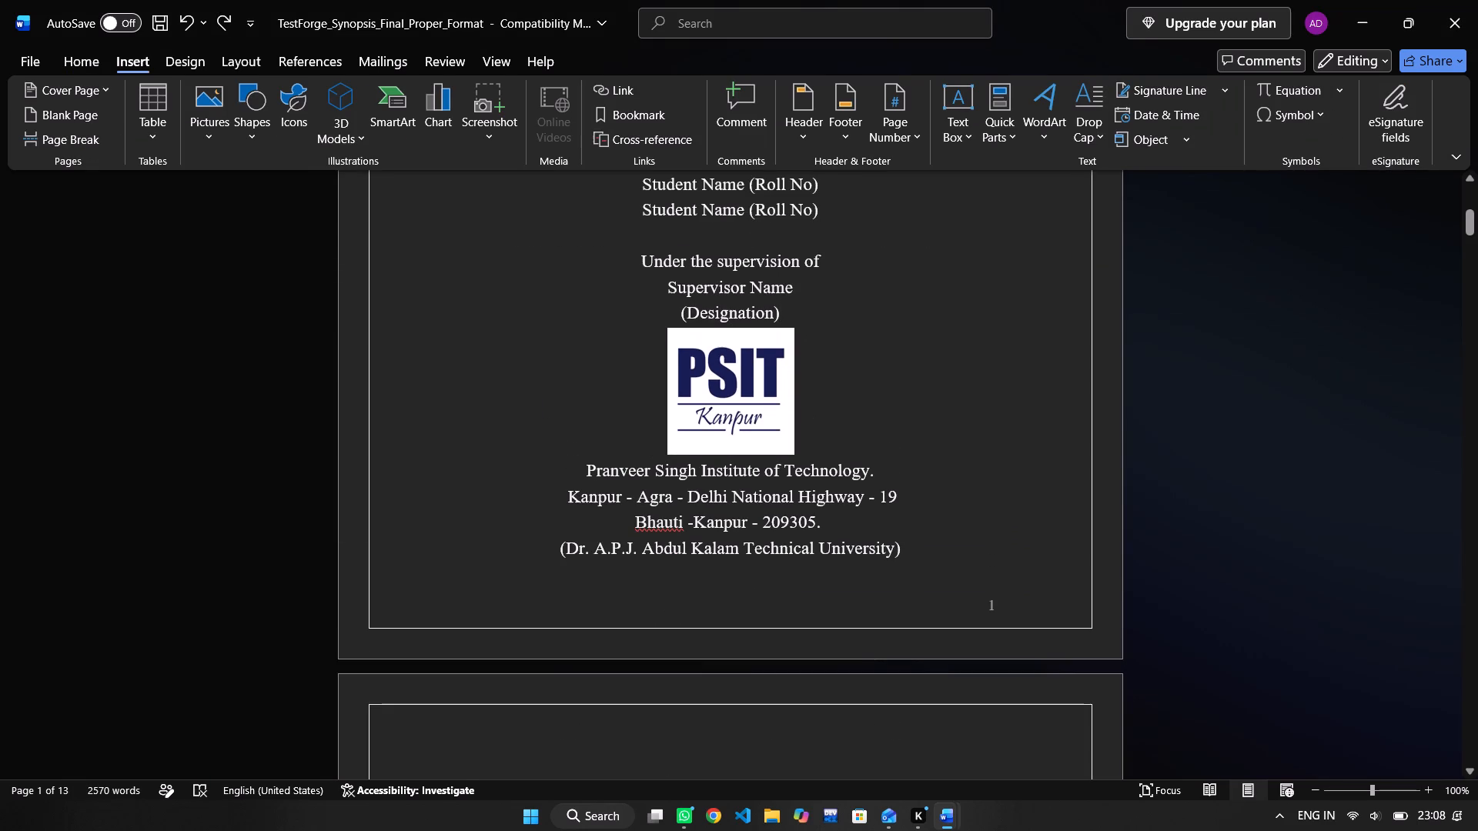
key(alt+Tab)
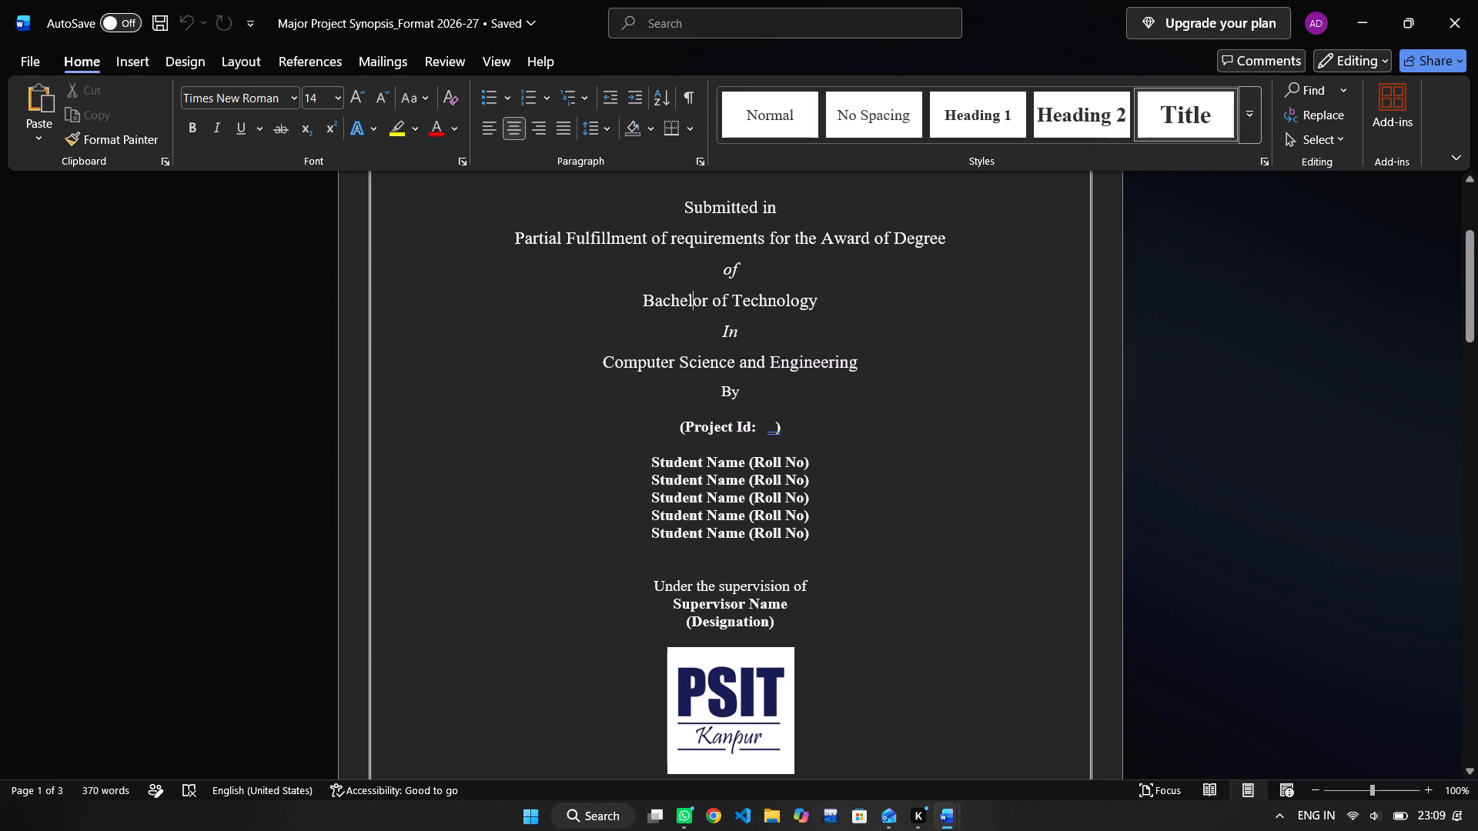
scroll(792, 440, down, 3)
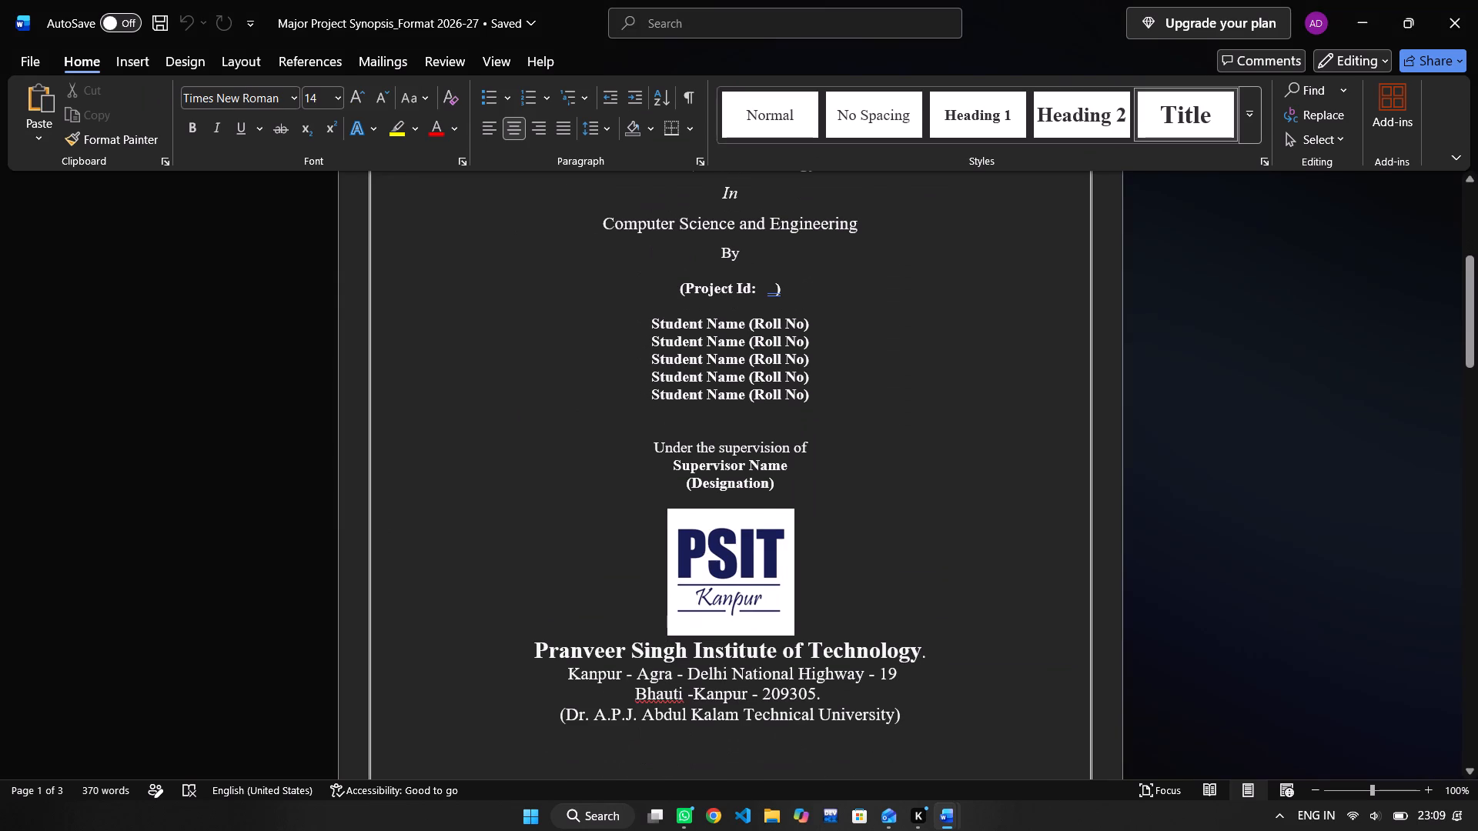
key(alt+Tab)
key(alt+Tab)
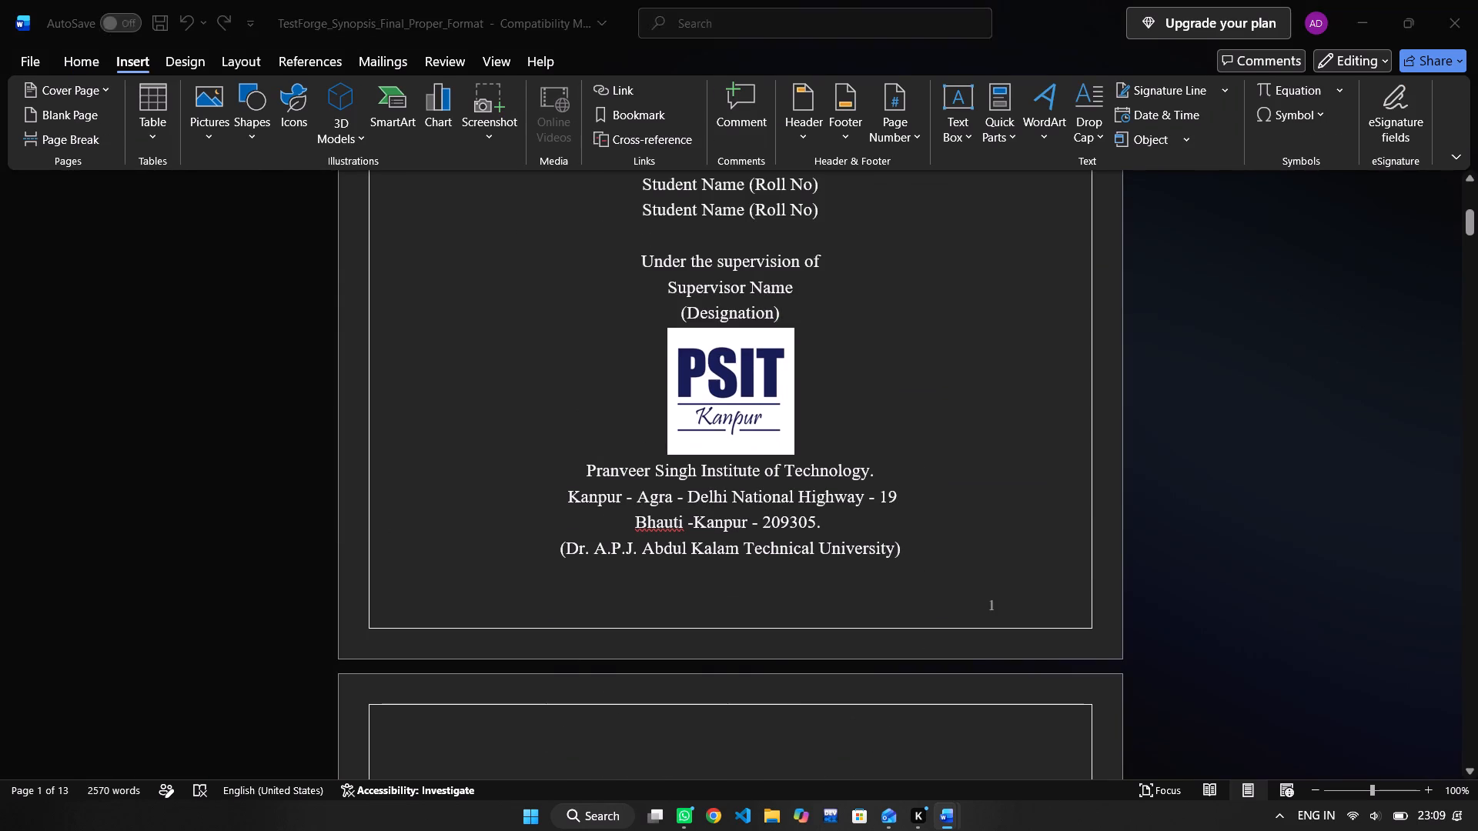
key(alt+Tab)
click(613, 453)
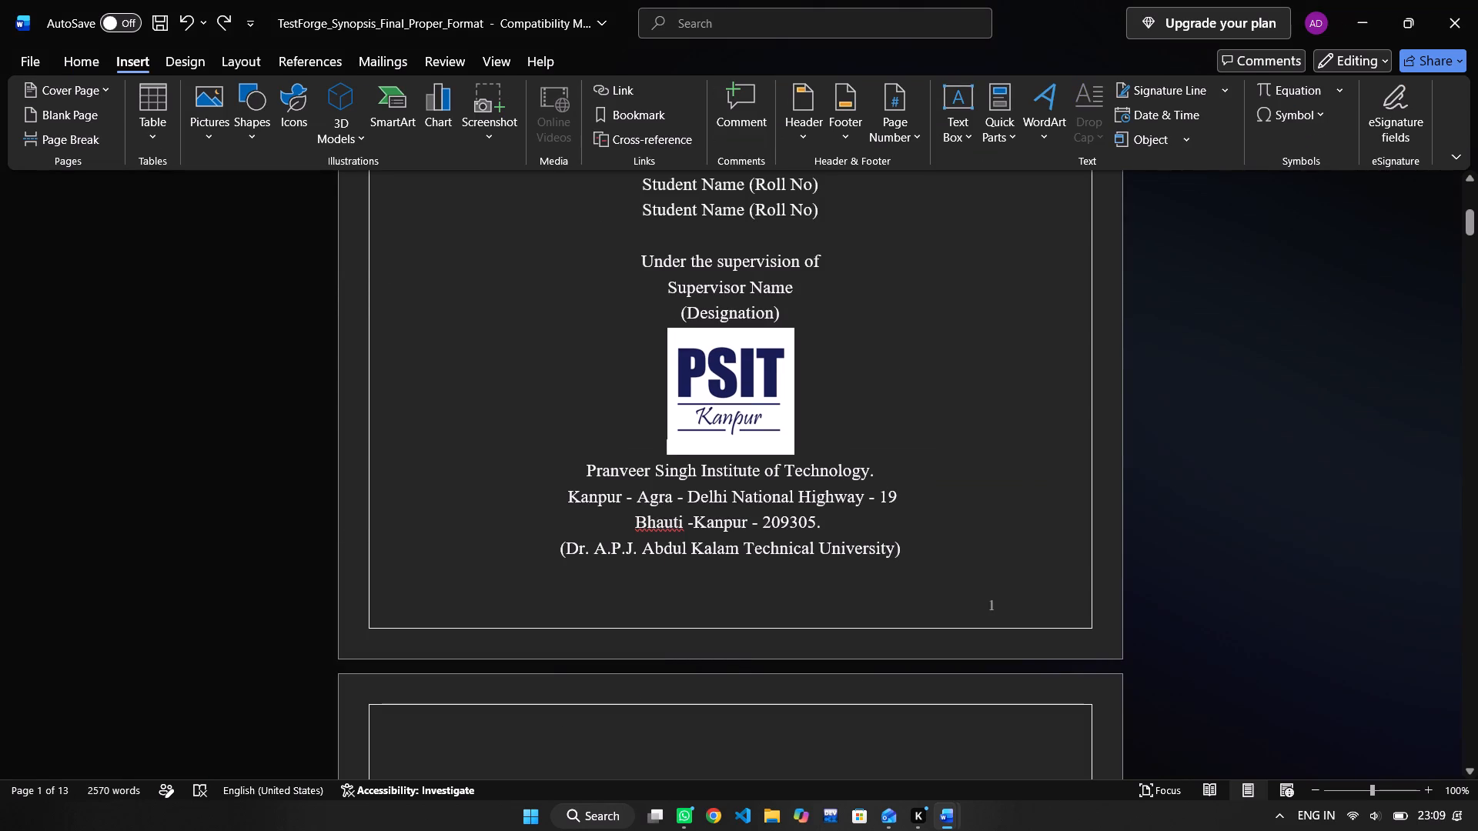
triple_click(620, 469)
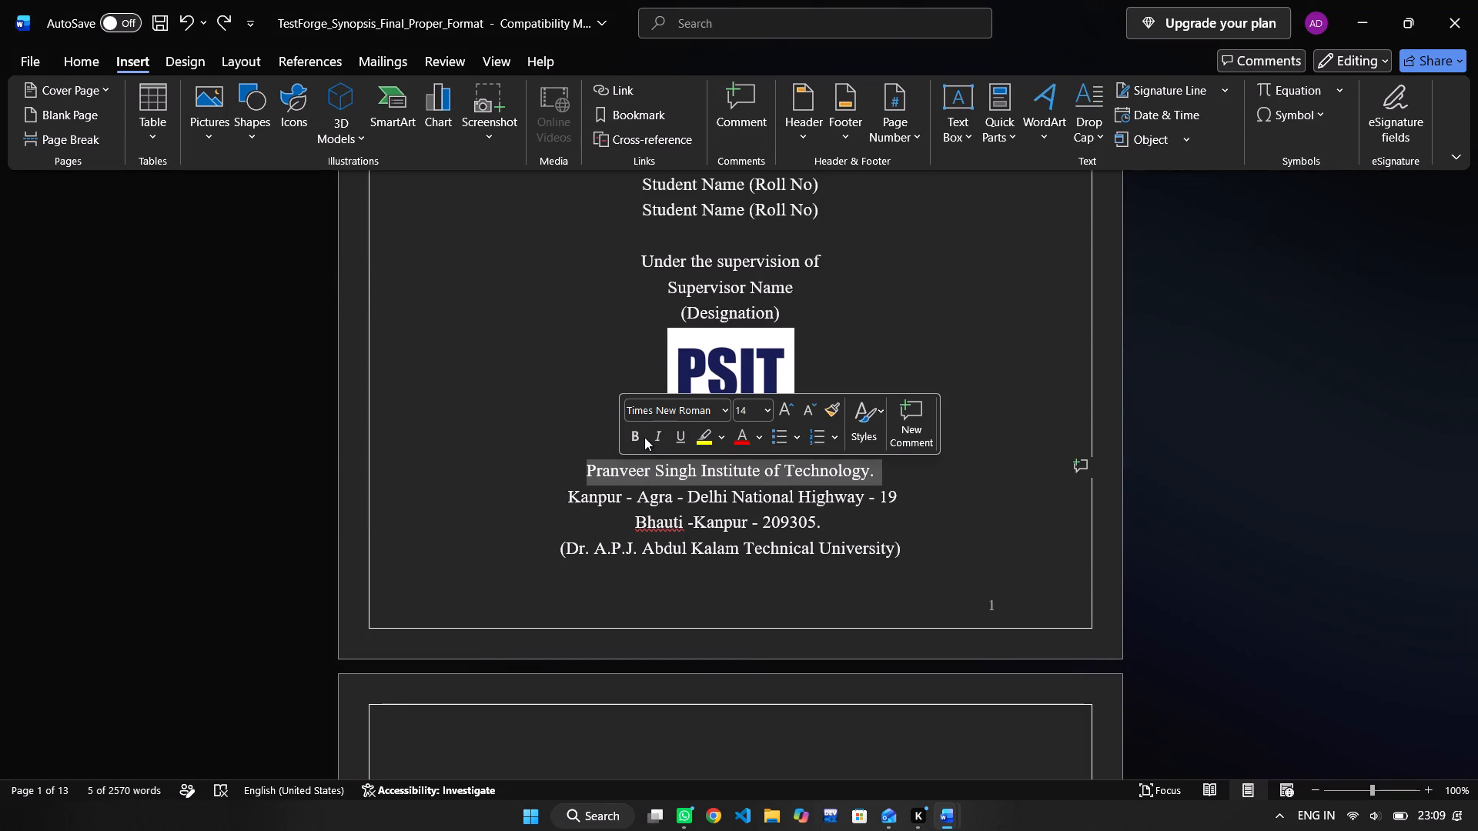
click(642, 437)
Check the institute name's font size in the format document and set the TestForge institute name line to size 20.
key(alt+Tab)
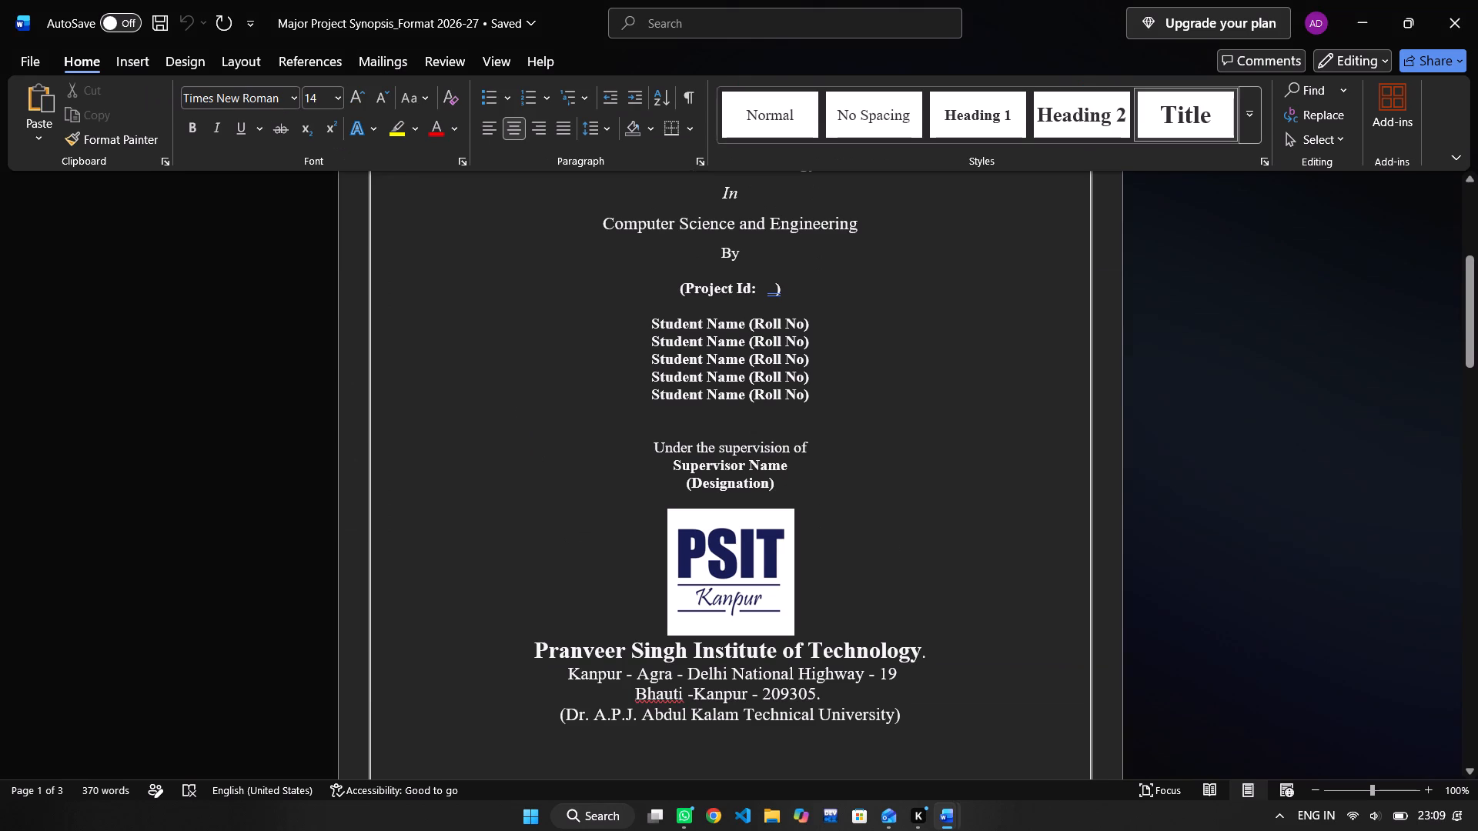
triple_click(727, 652)
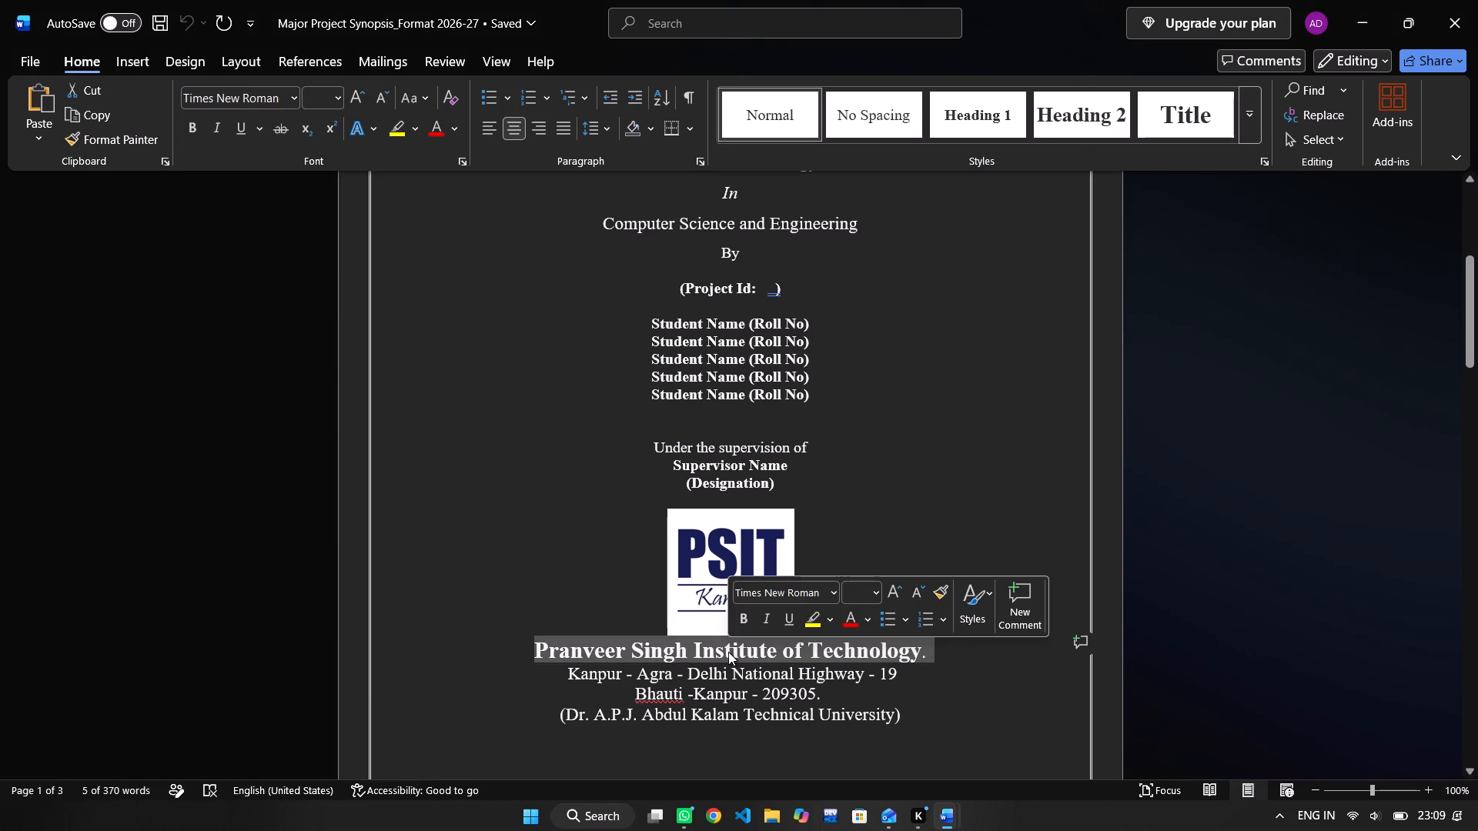
click(878, 589)
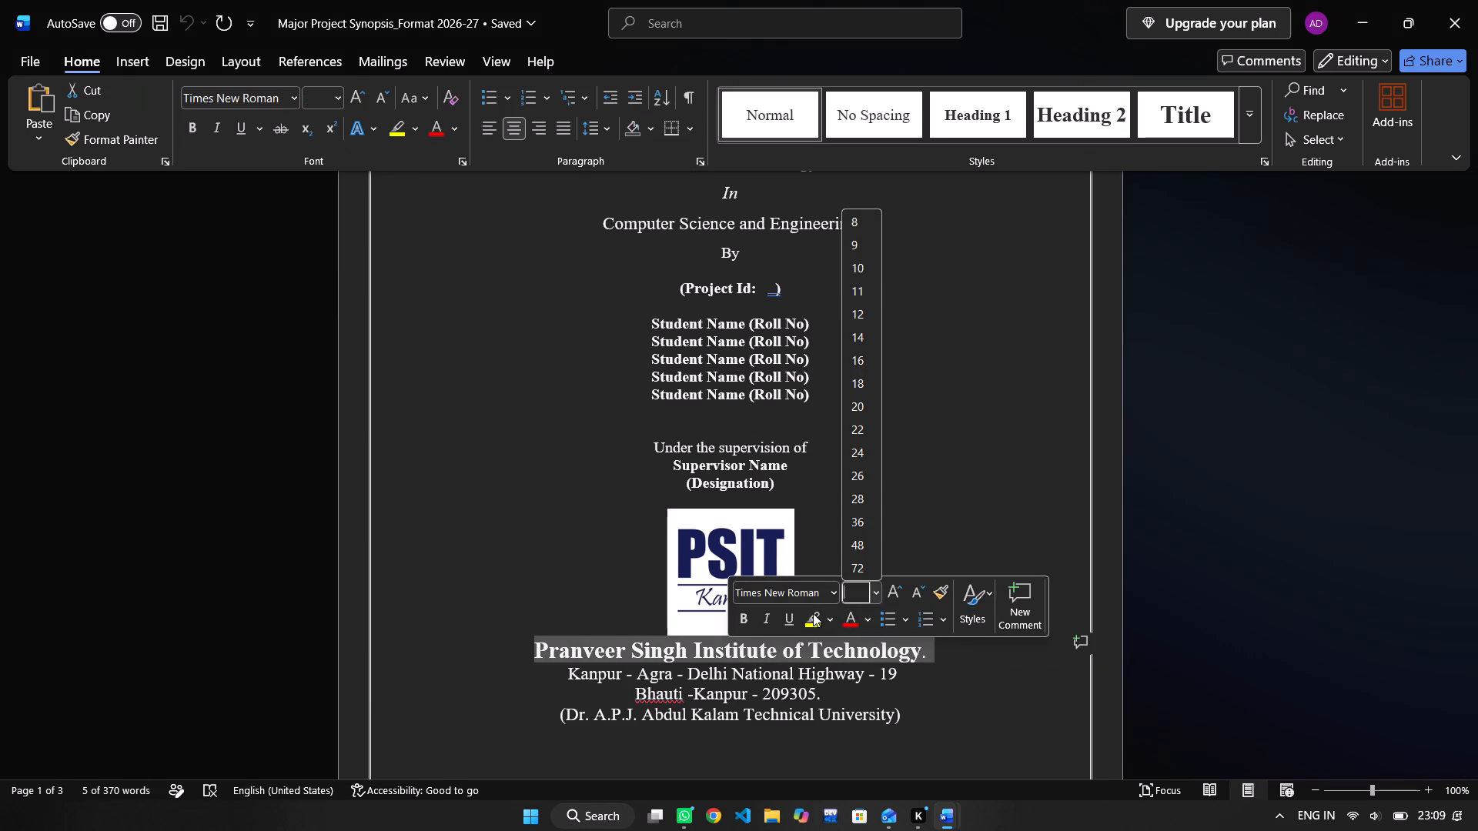
click(476, 619)
key(alt+Tab)
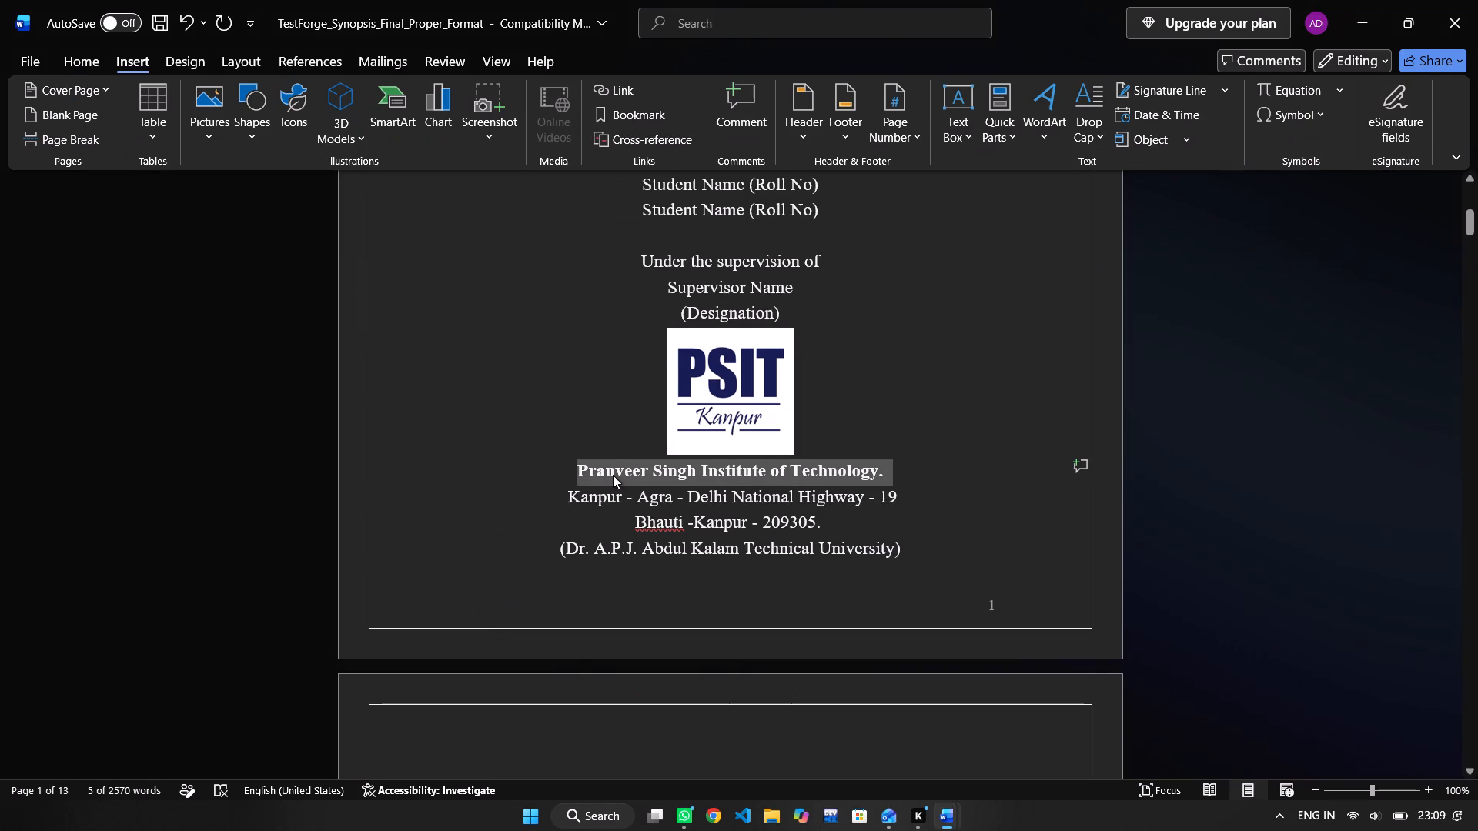
right_click(613, 475)
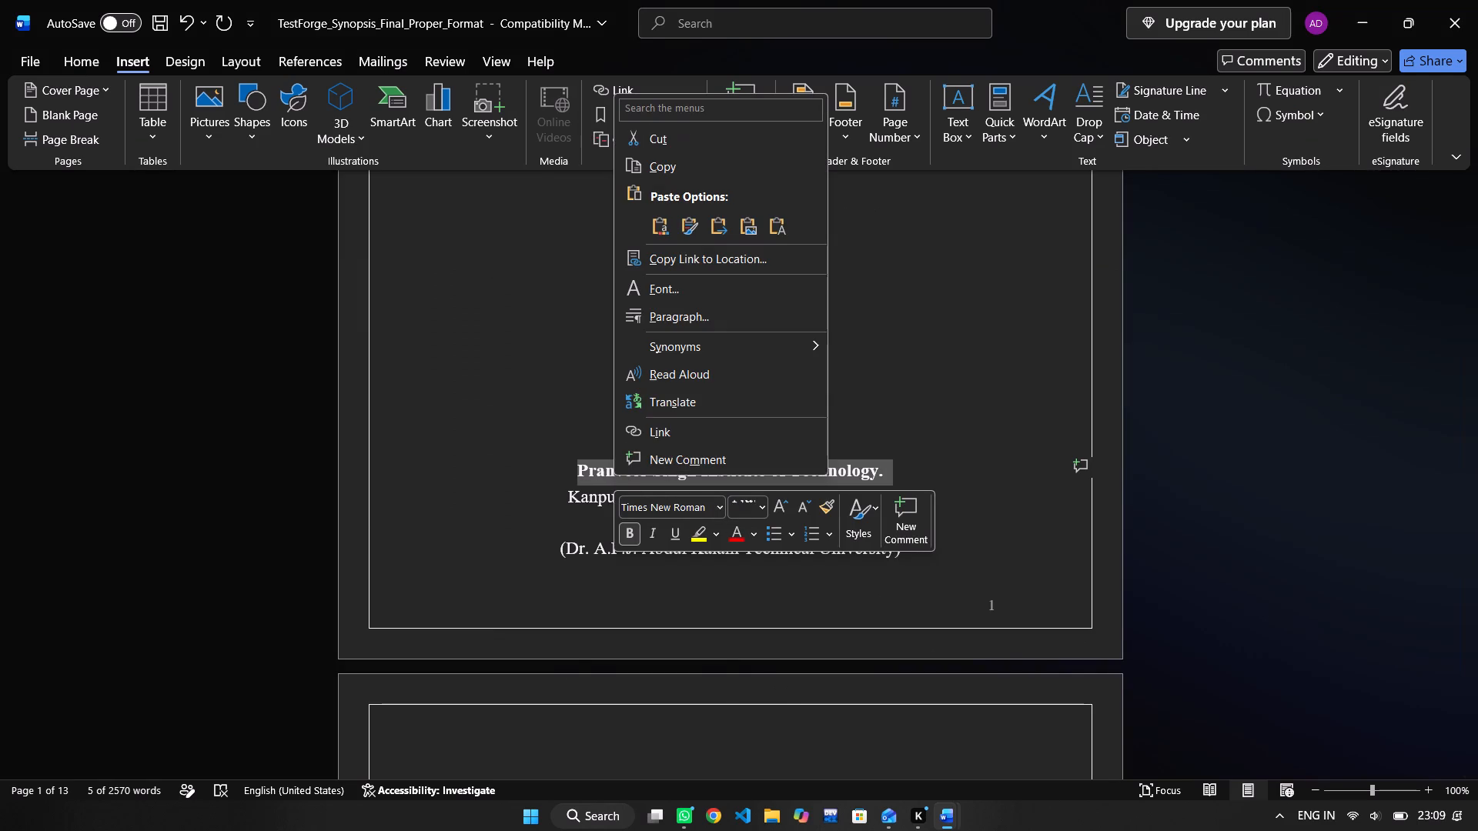
click(760, 508)
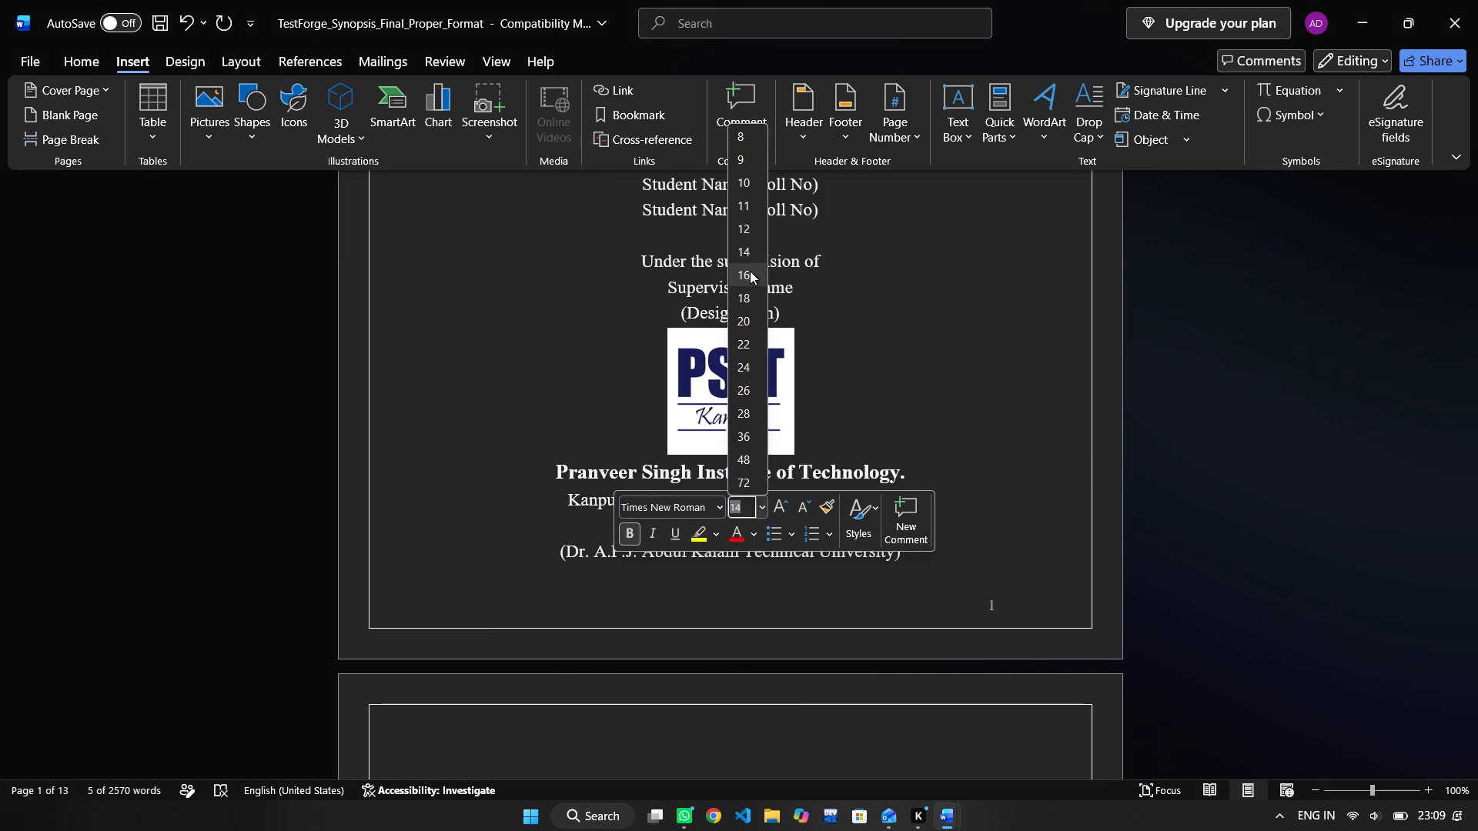
click(752, 310)
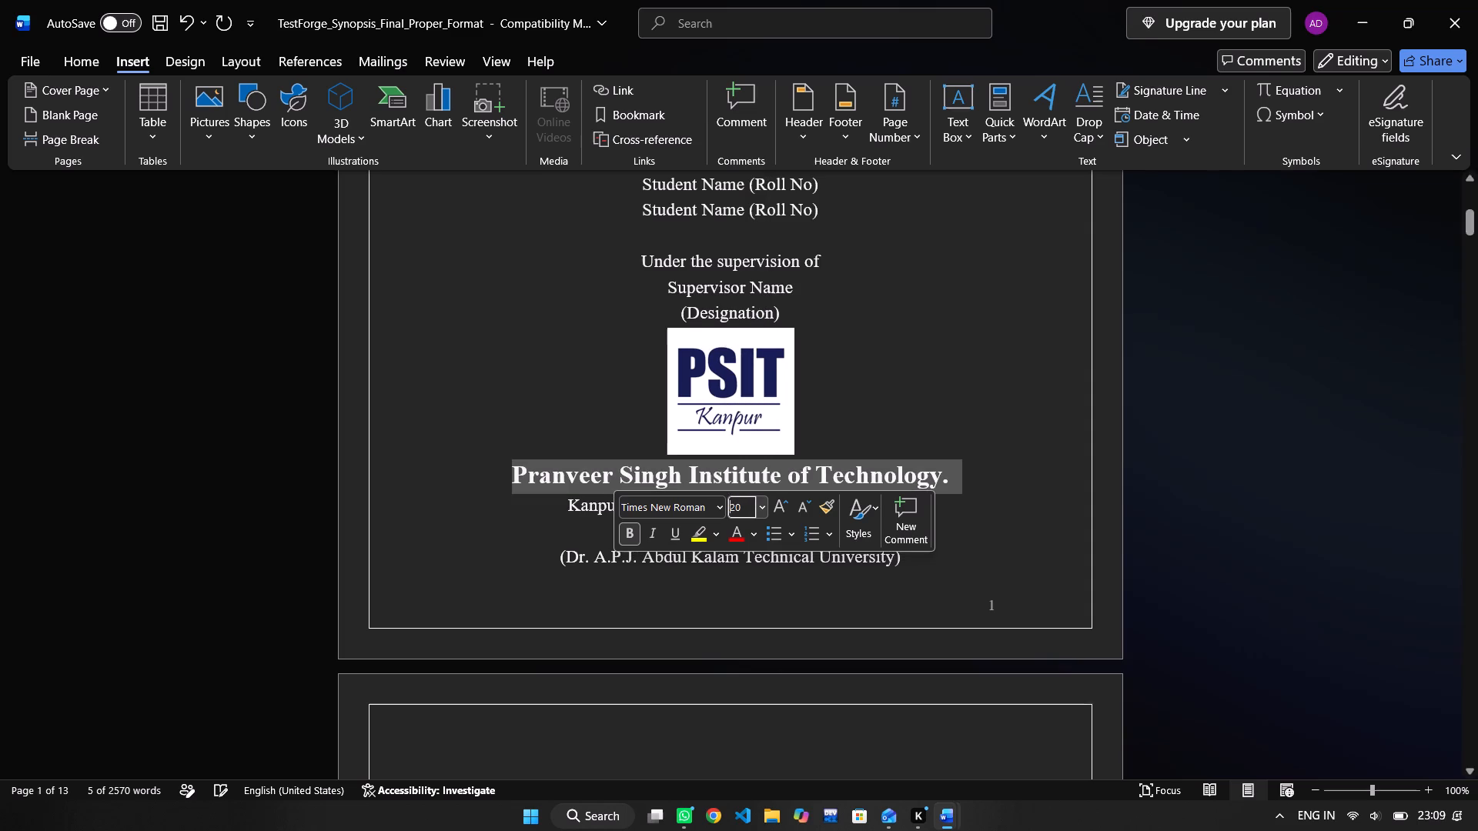
click(1031, 572)
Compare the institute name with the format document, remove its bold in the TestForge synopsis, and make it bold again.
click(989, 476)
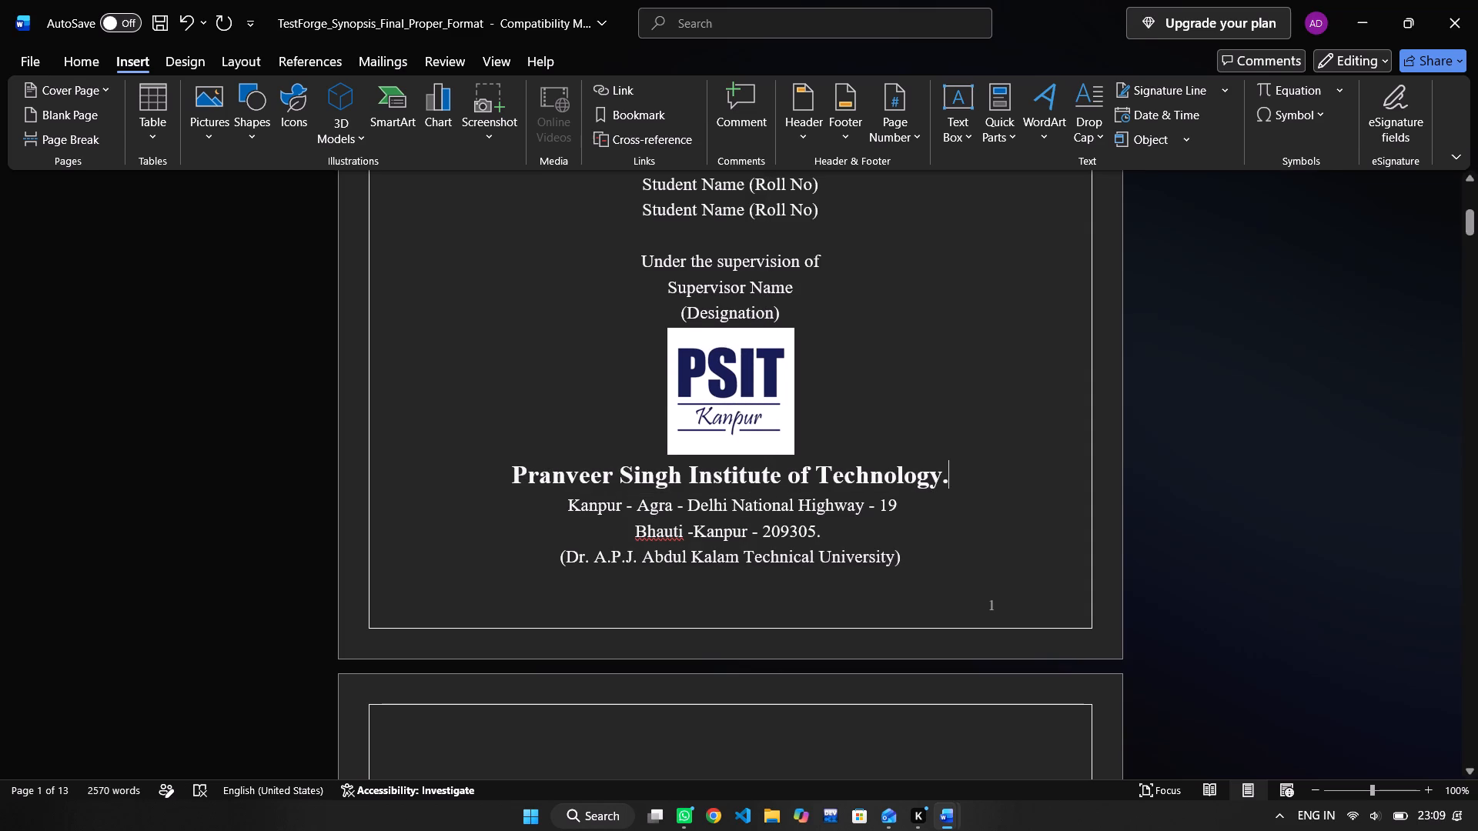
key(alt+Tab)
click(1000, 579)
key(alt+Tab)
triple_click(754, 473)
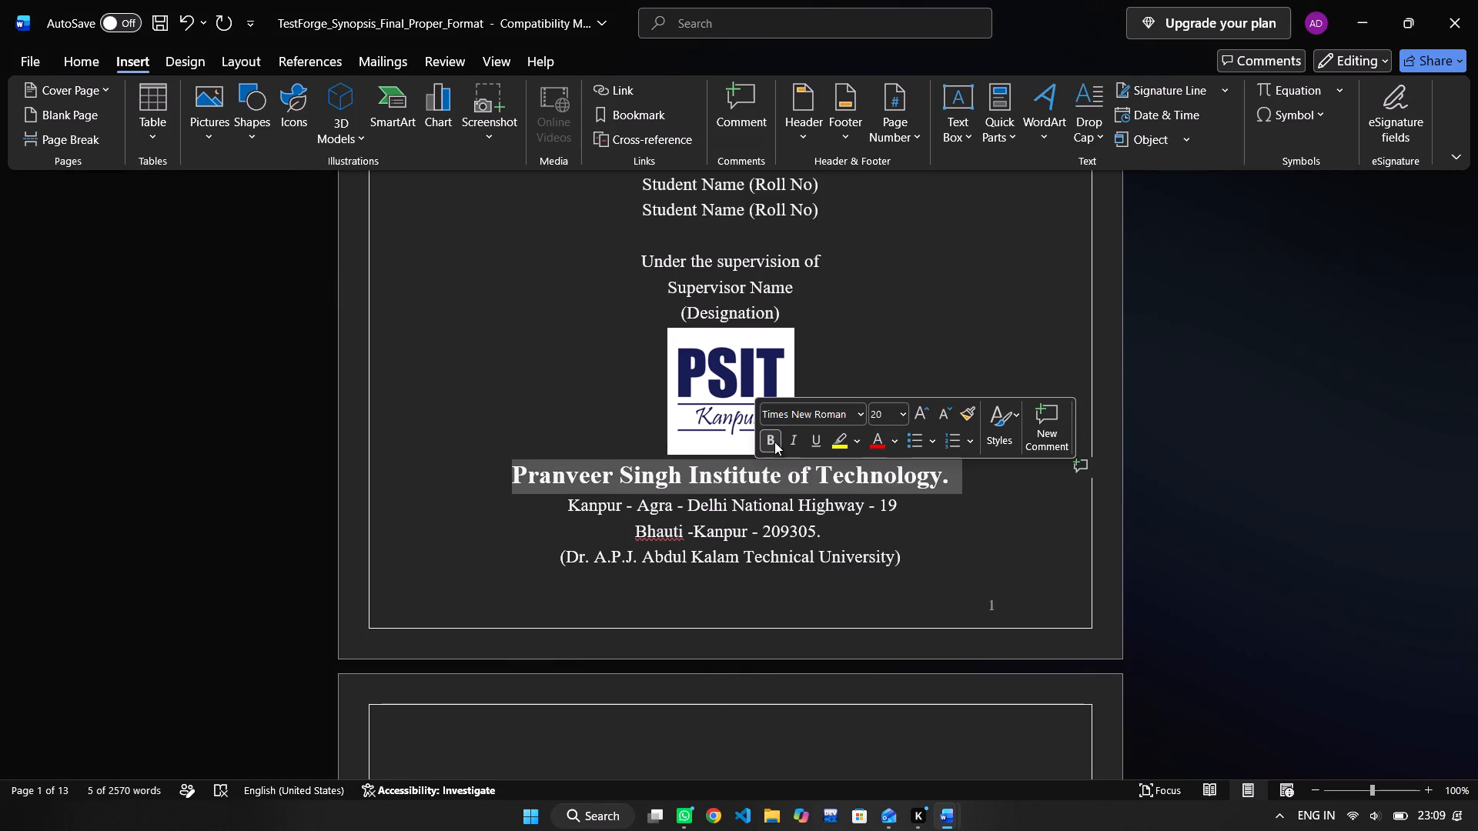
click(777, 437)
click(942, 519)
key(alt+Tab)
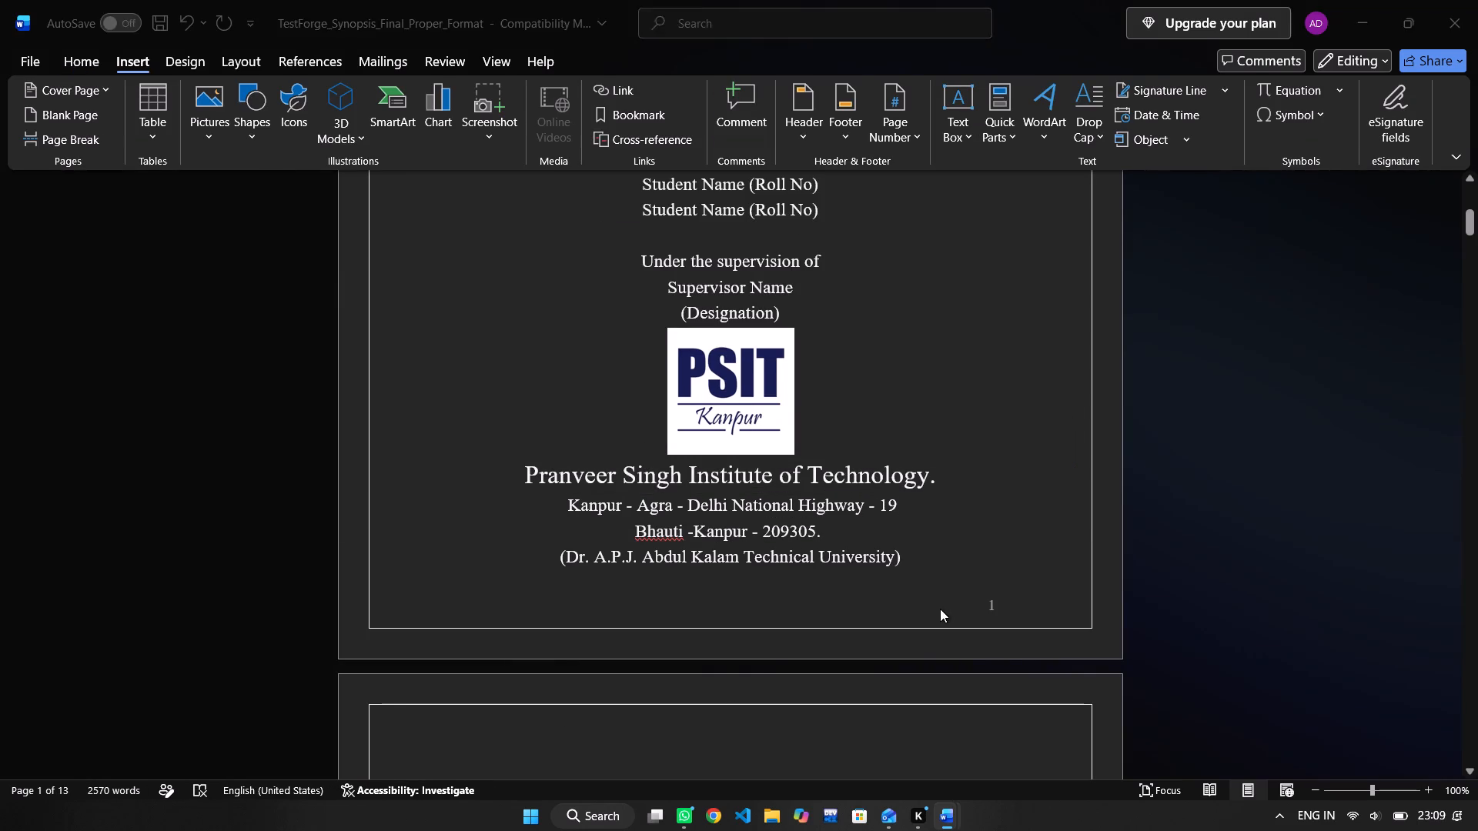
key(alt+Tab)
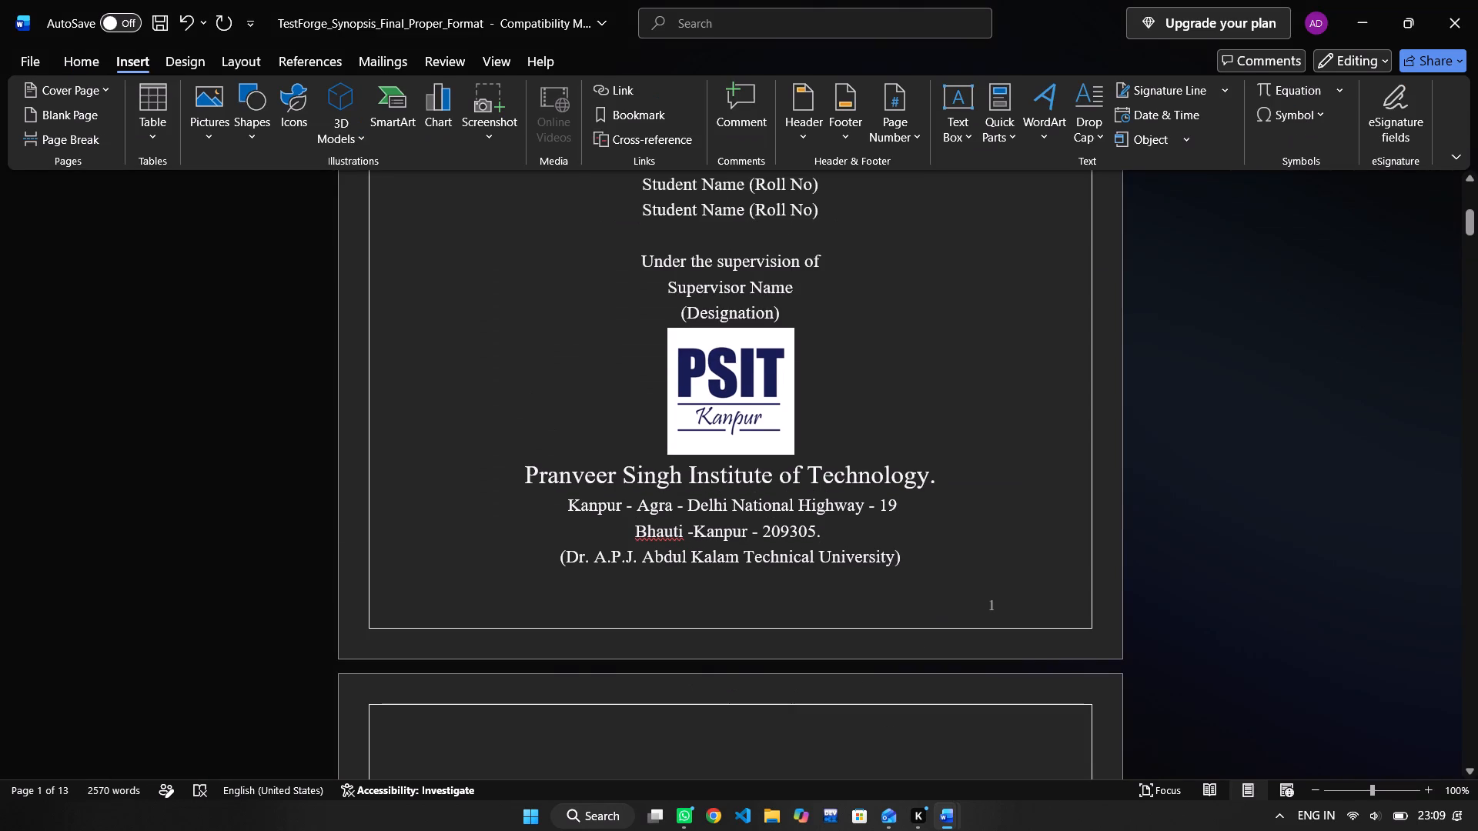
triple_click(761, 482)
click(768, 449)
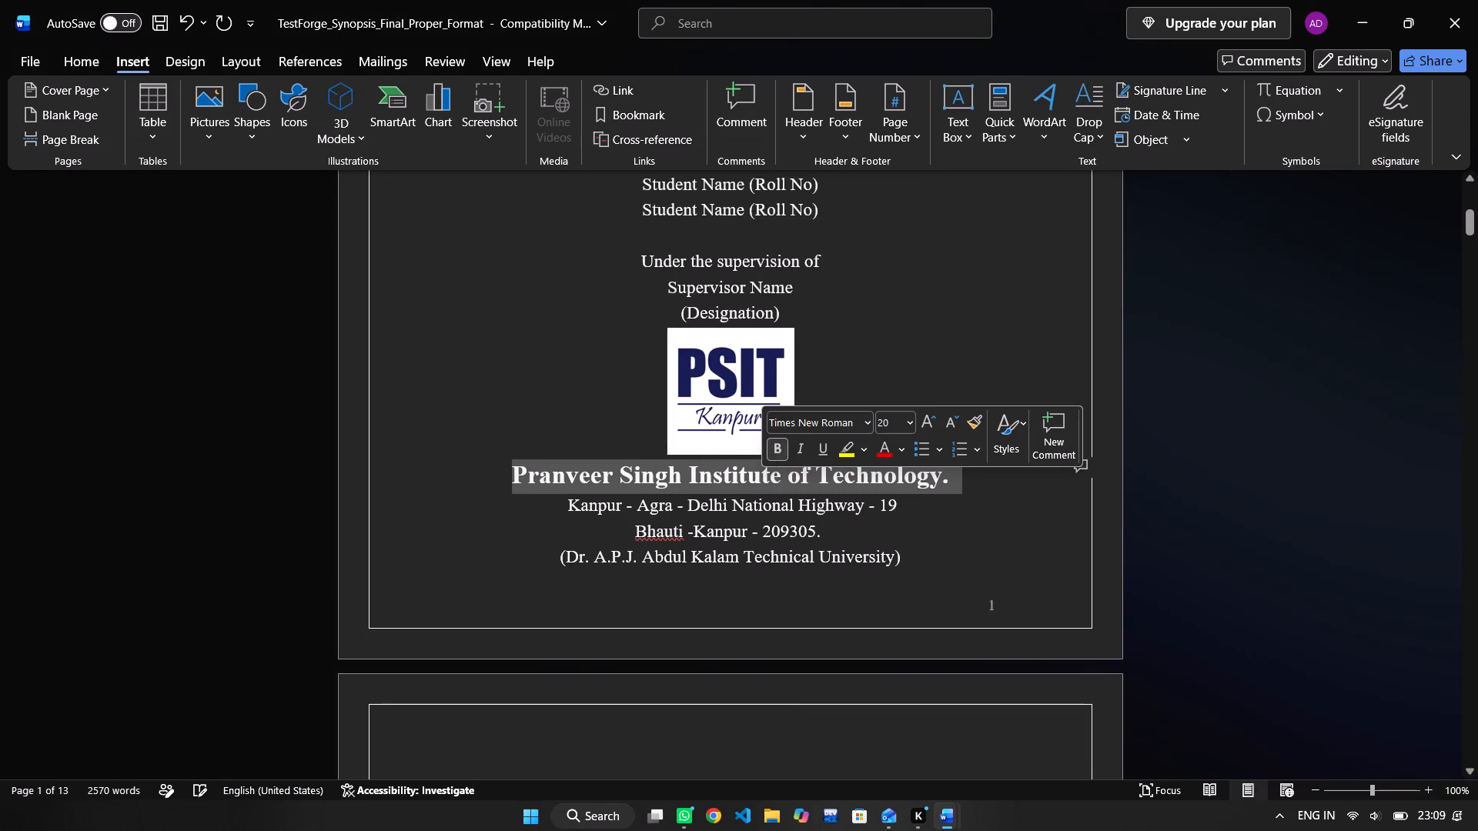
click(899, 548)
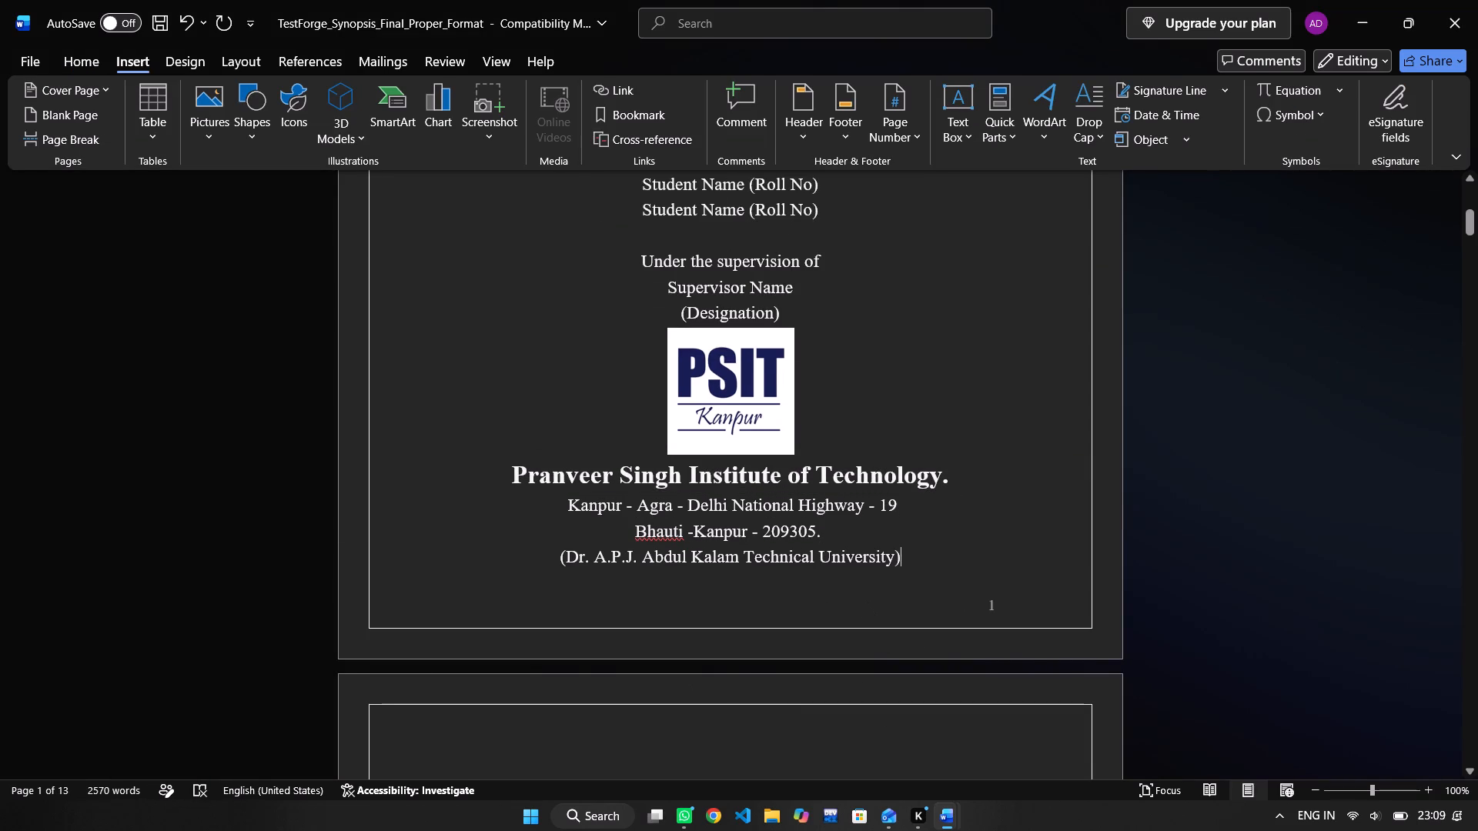
Compare the student lines with the format document and make the five "Student Name (Roll No)" lines in the TestForge synopsis bold.
click(881, 591)
key(alt+Tab)
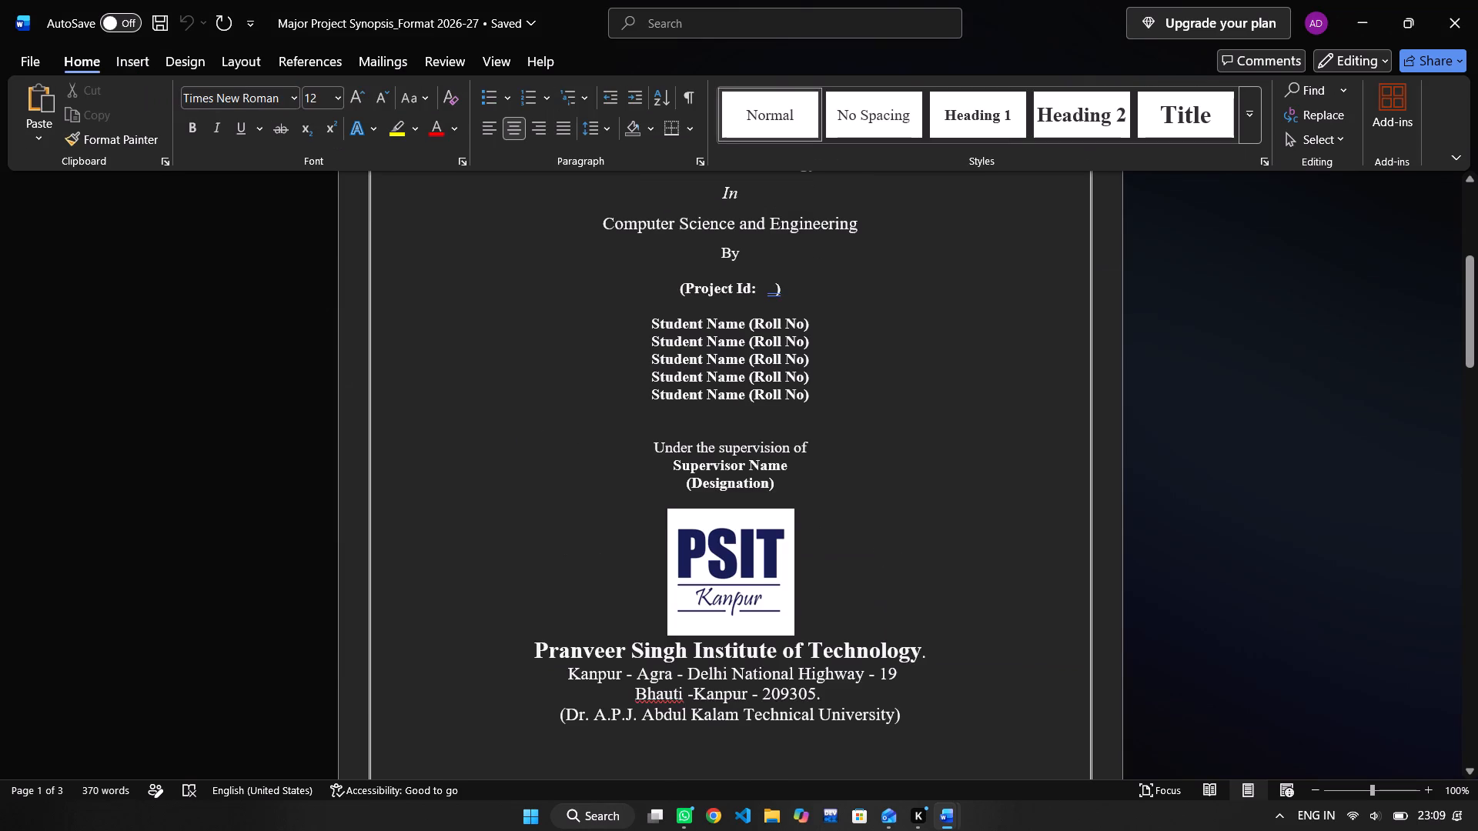
scroll(881, 591, up, 4)
key(alt+Tab)
scroll(856, 577, up, 4)
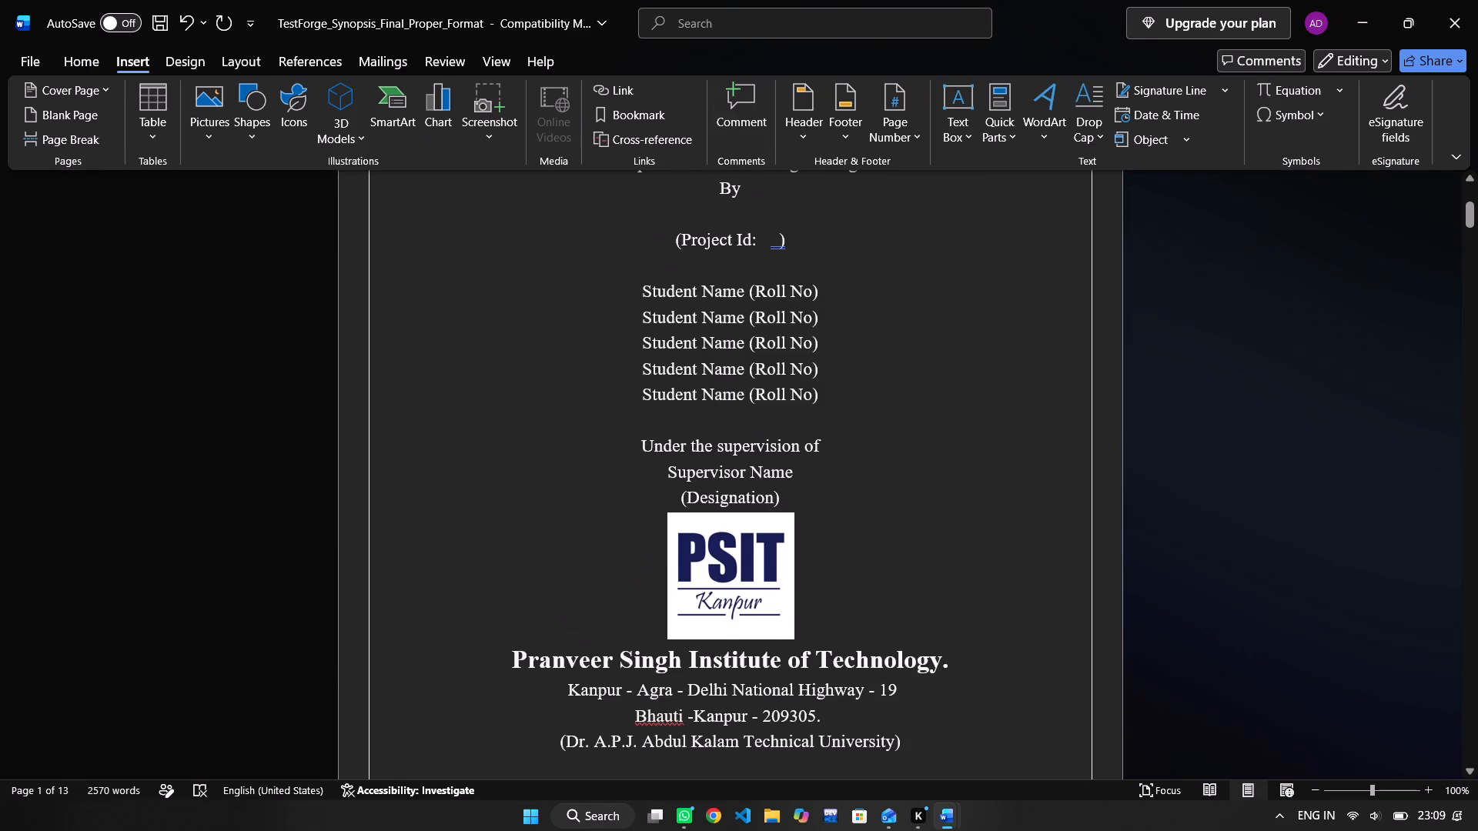
scroll(855, 576, up, 2)
drag(831, 482, 701, 385)
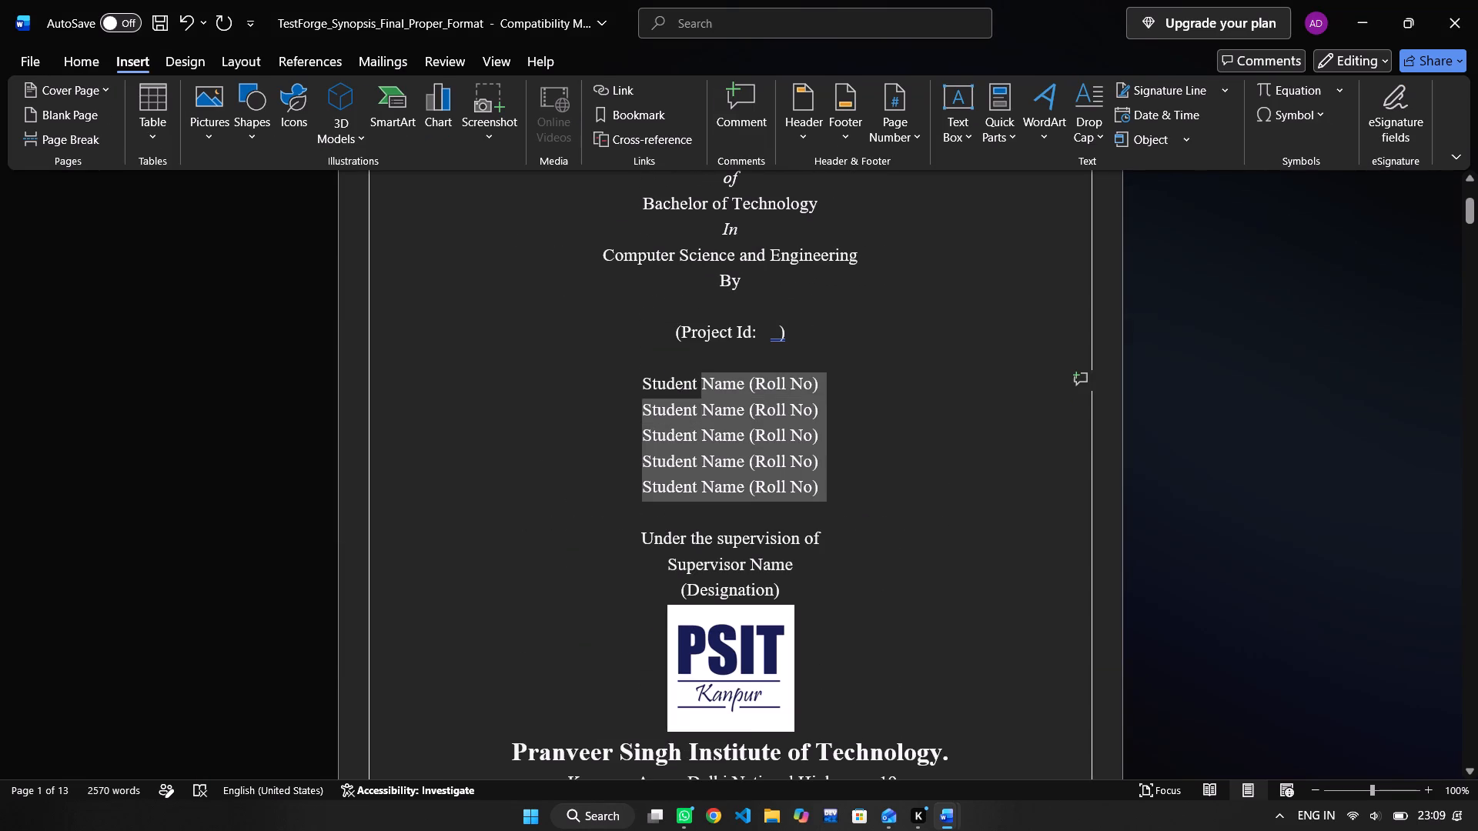
drag(701, 385, 662, 372)
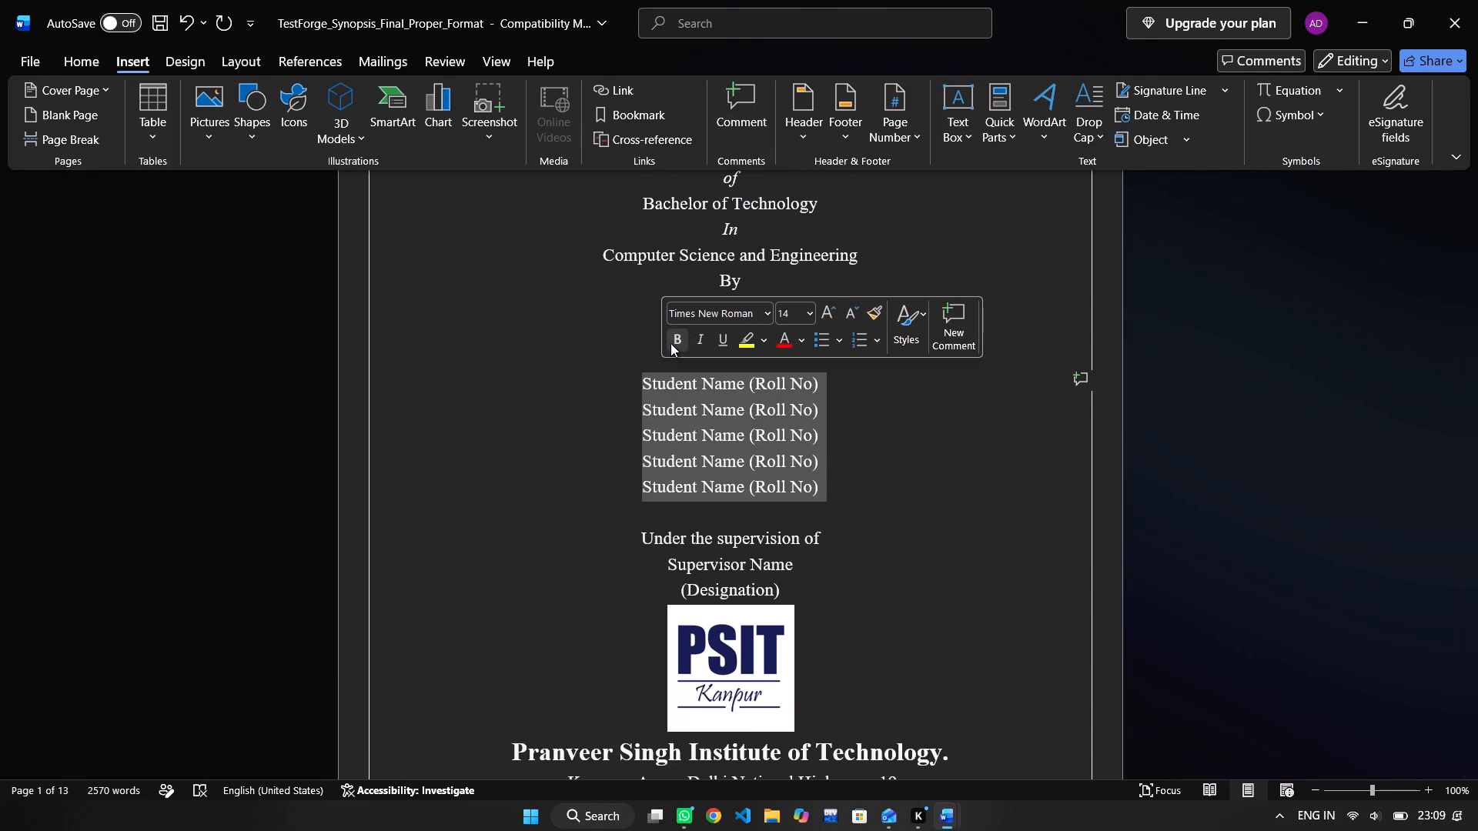
click(670, 343)
click(874, 430)
Check the title block in the format document and make the "SYNOPSIS", "ON" and "TITLE OF THE PROJECT" lines bold in the TestForge synopsis.
scroll(880, 508, up, 5)
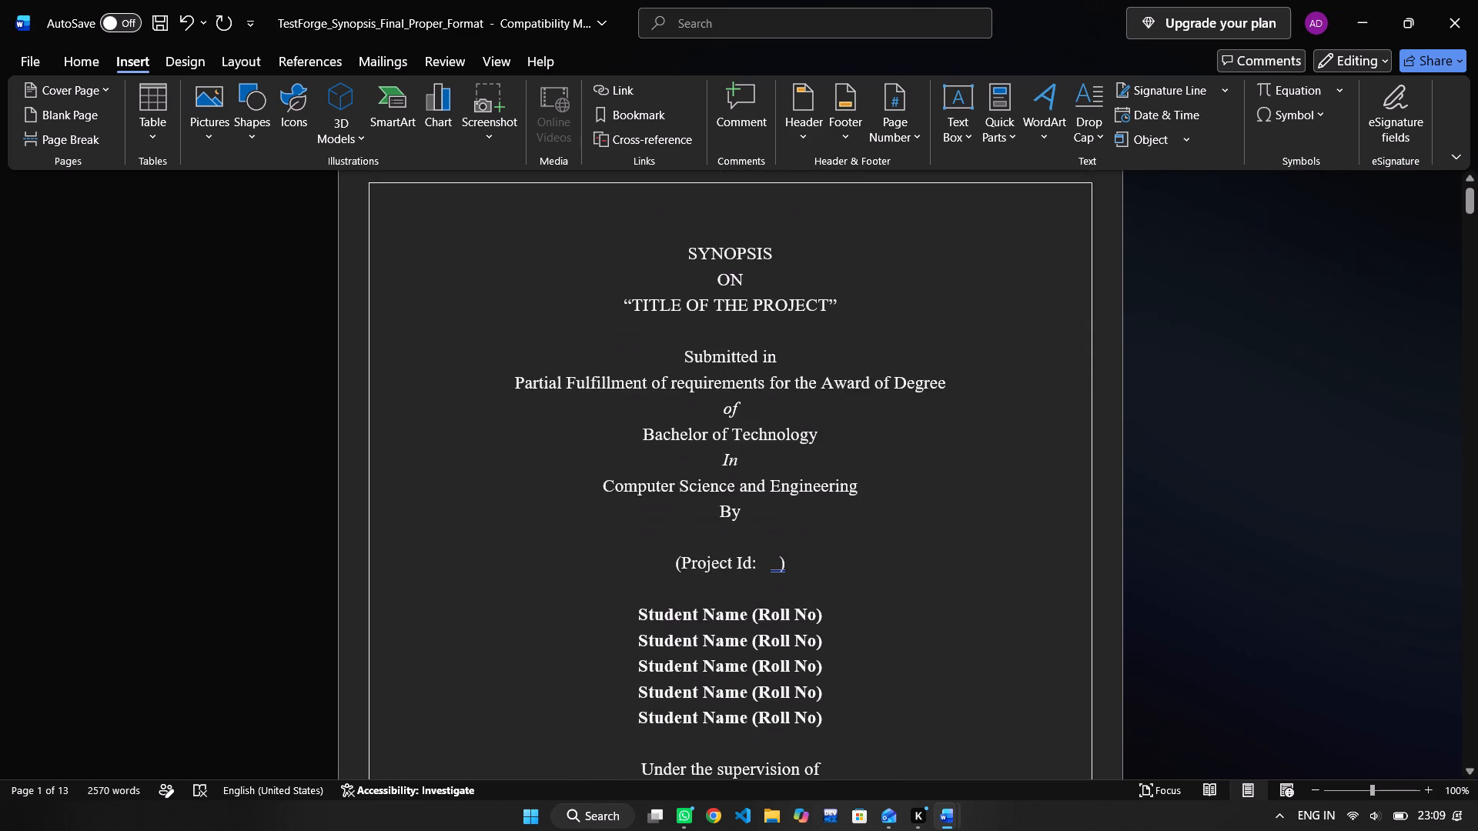
key(alt+Tab)
scroll(880, 508, up, 5)
key(alt+Tab)
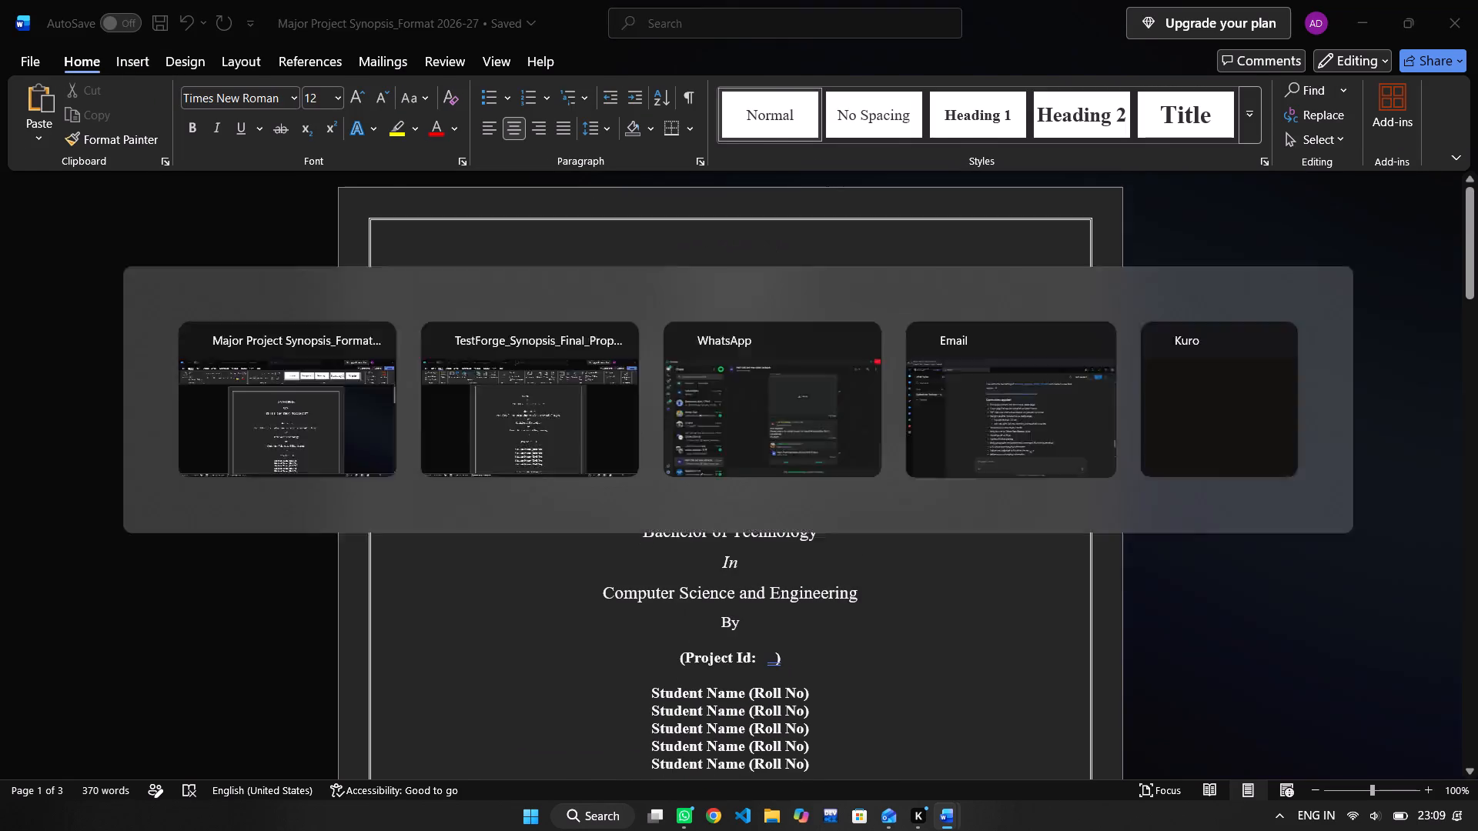
scroll(788, 646, up, 1)
drag(857, 340, 691, 304)
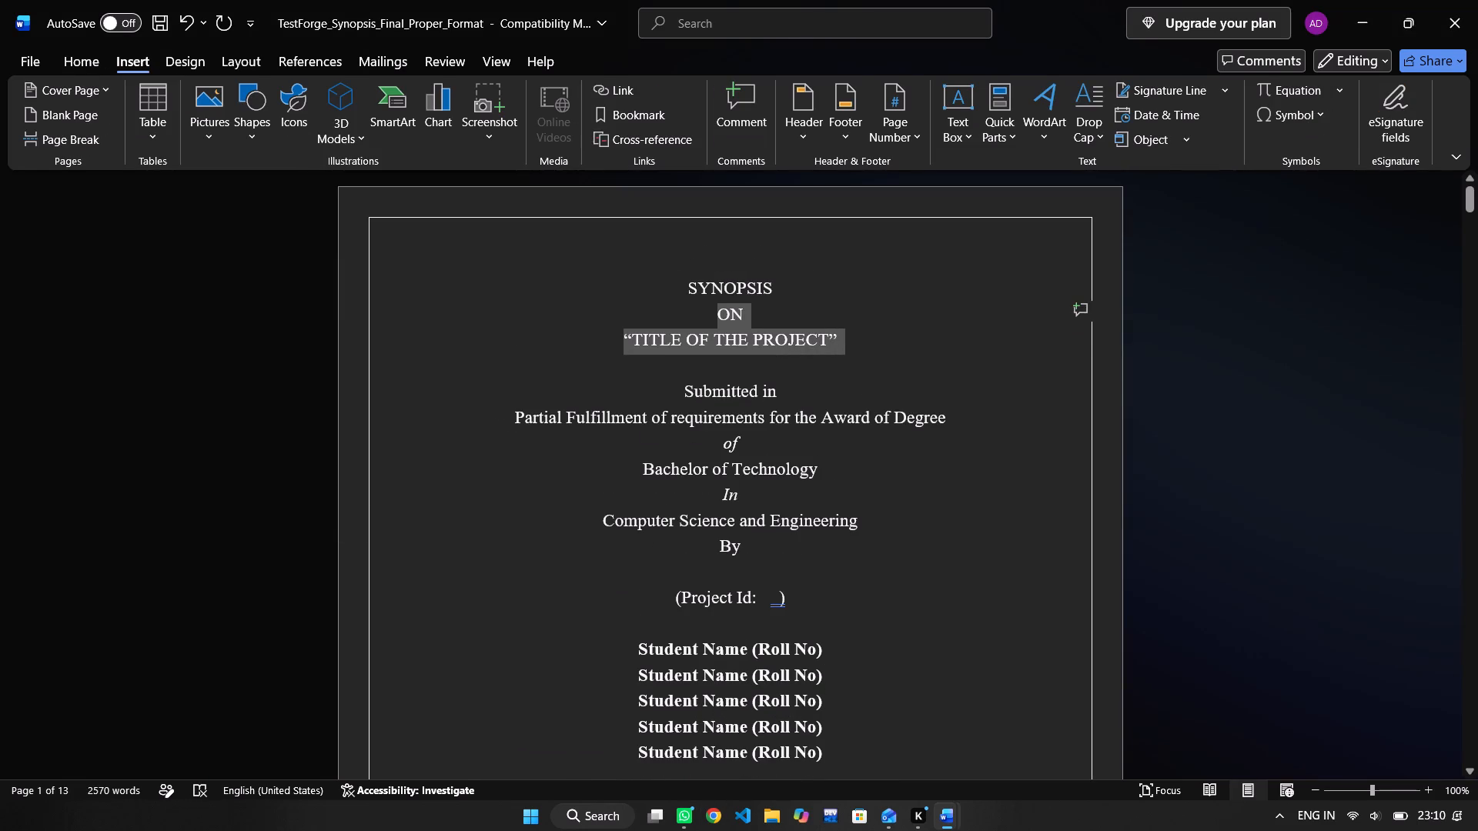
drag(691, 304, 680, 294)
click(694, 262)
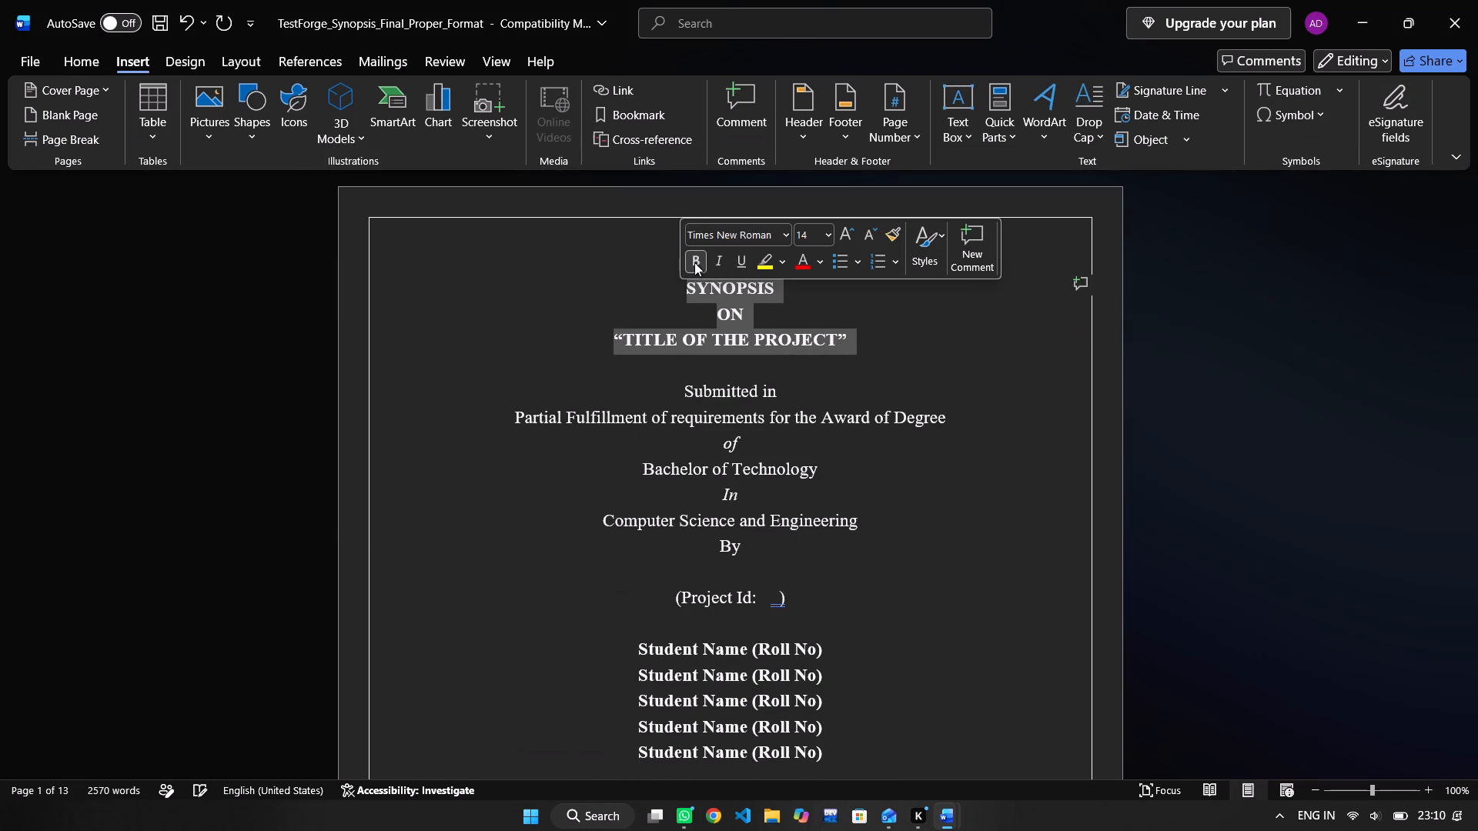
Check the title block's font size in the format document and set the three TestForge title lines to size 18.
key(alt+Tab)
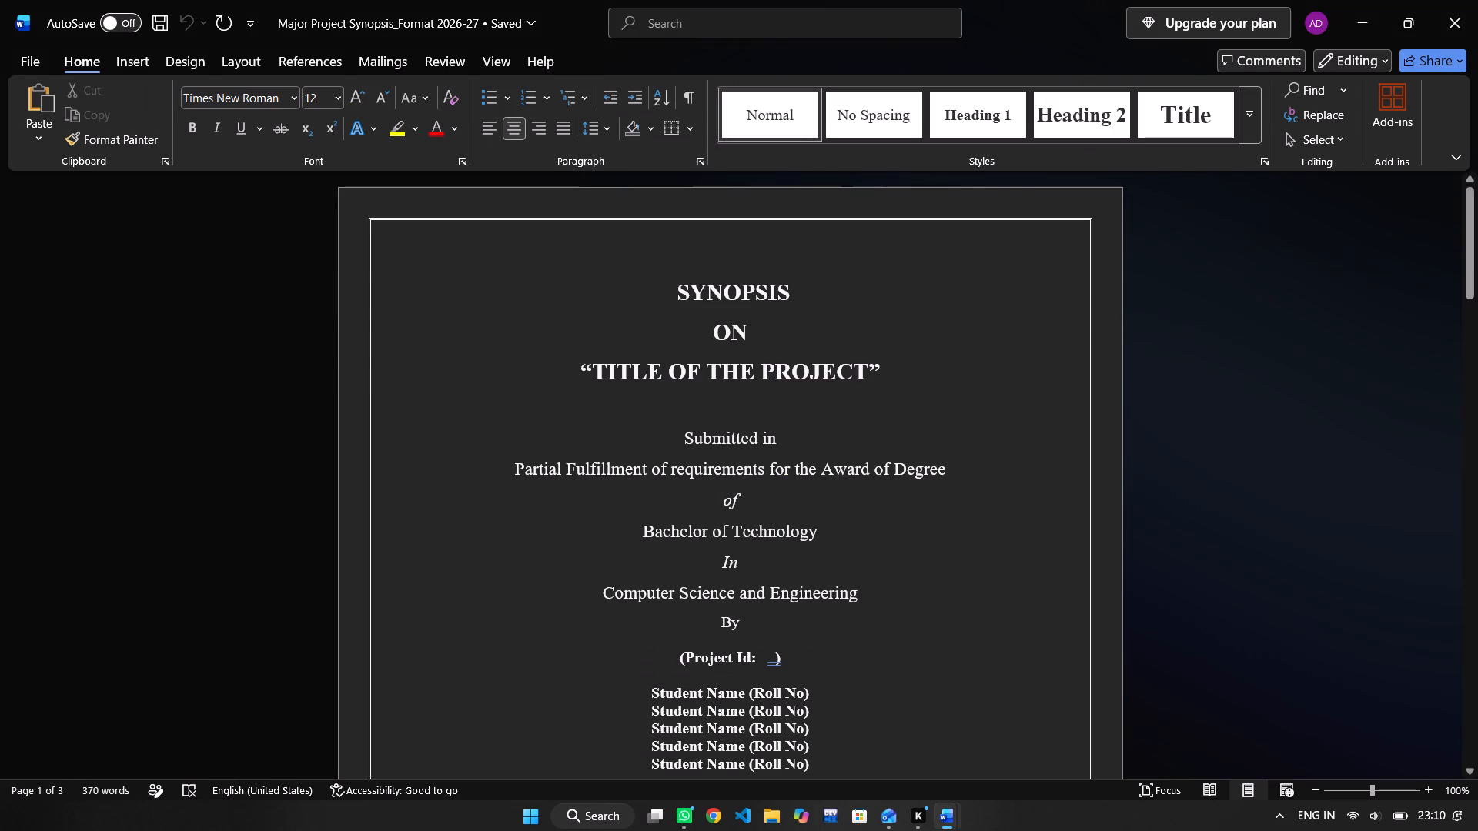
drag(885, 373, 696, 293)
key(alt+Tab)
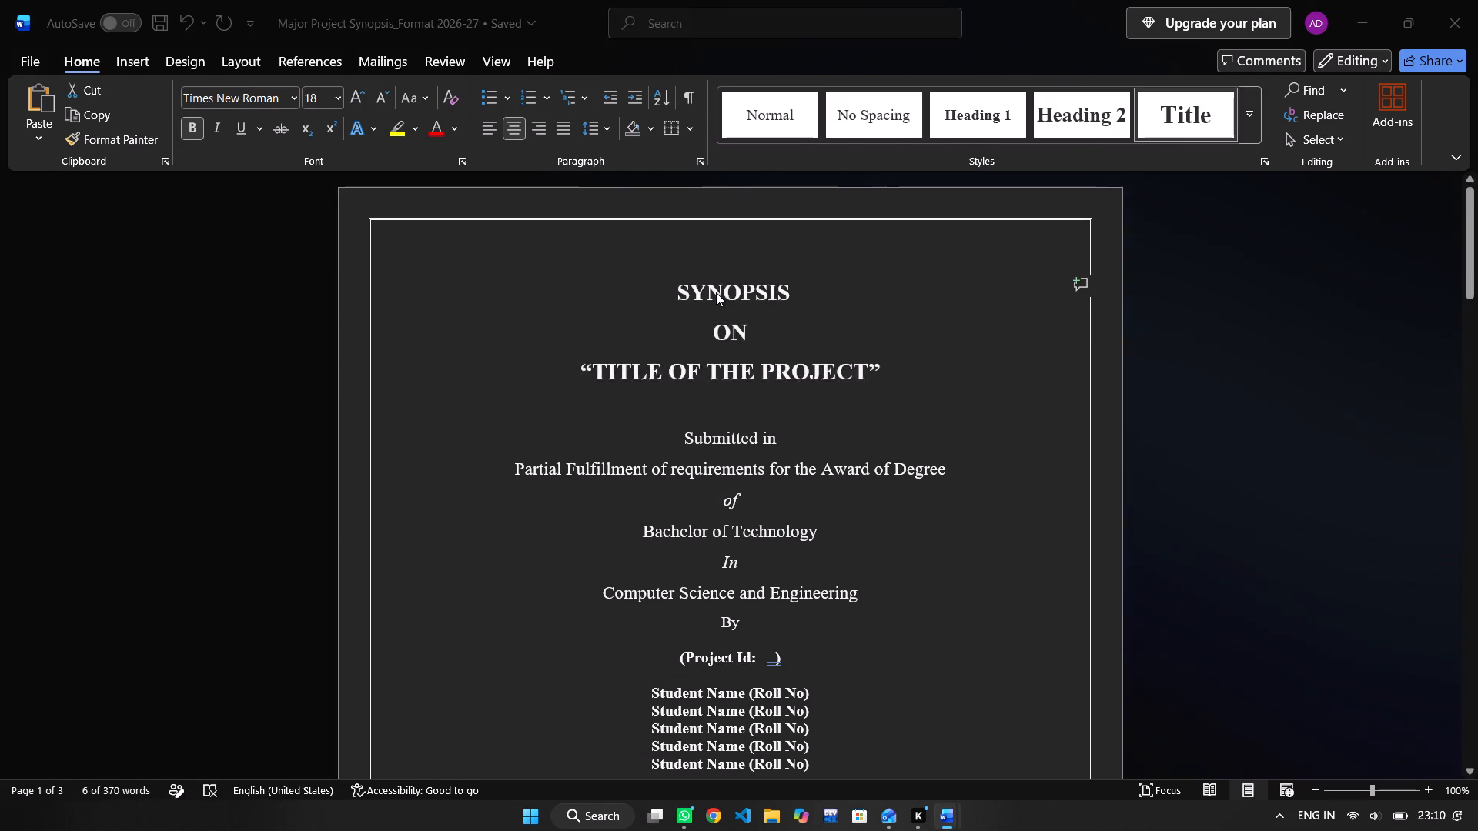
right_click(756, 296)
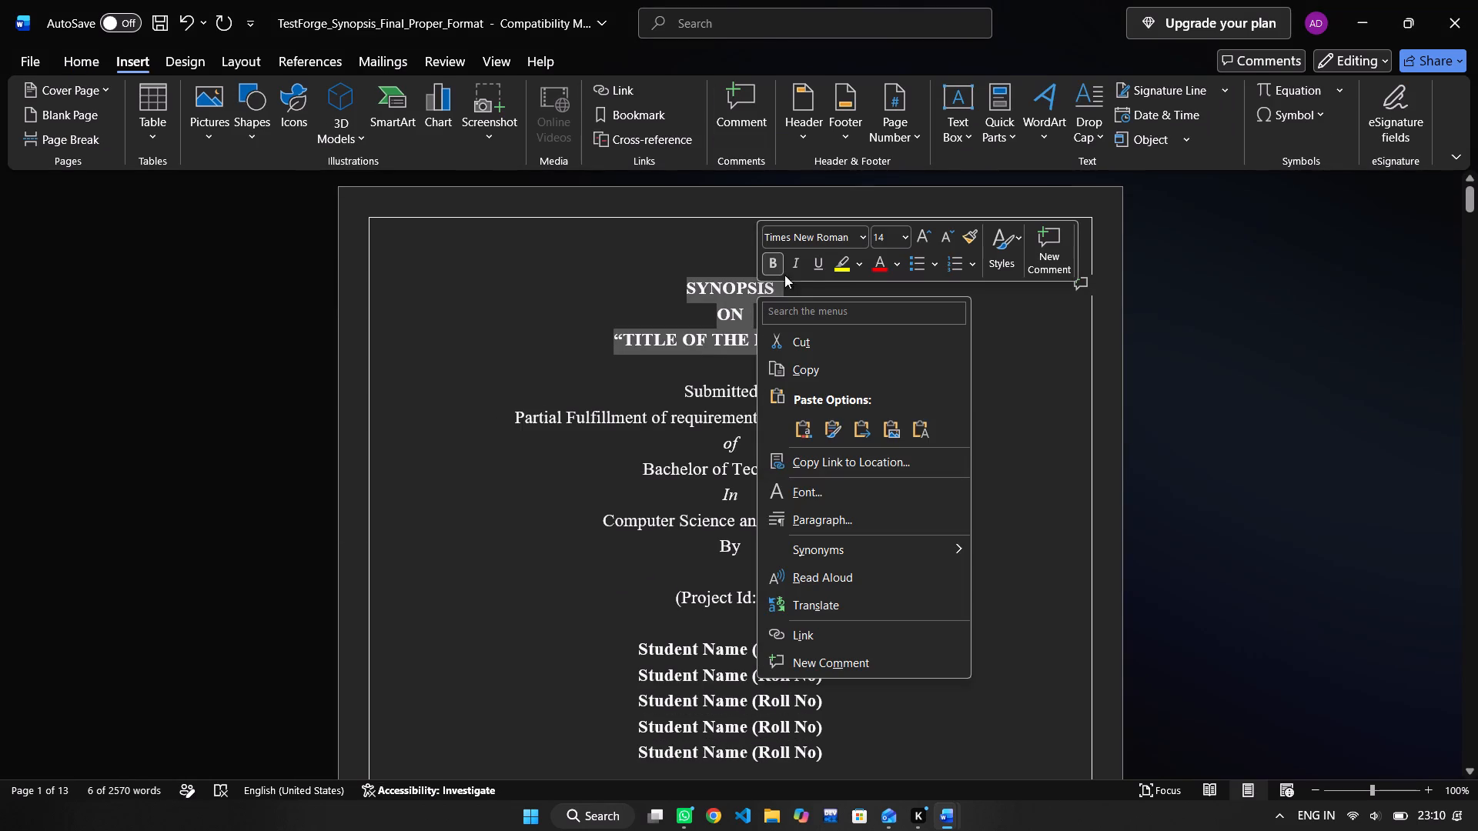
click(908, 239)
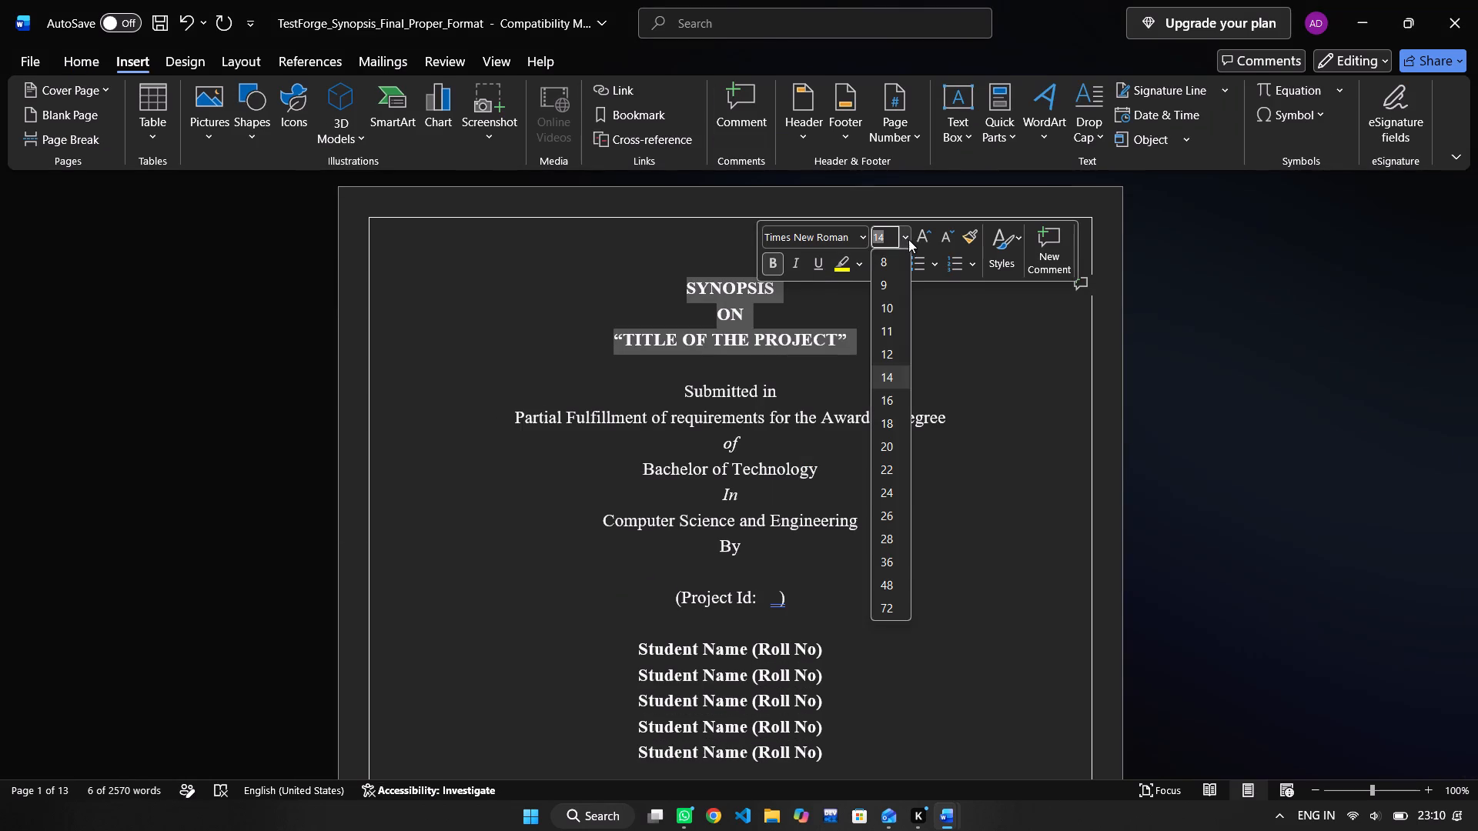
click(896, 422)
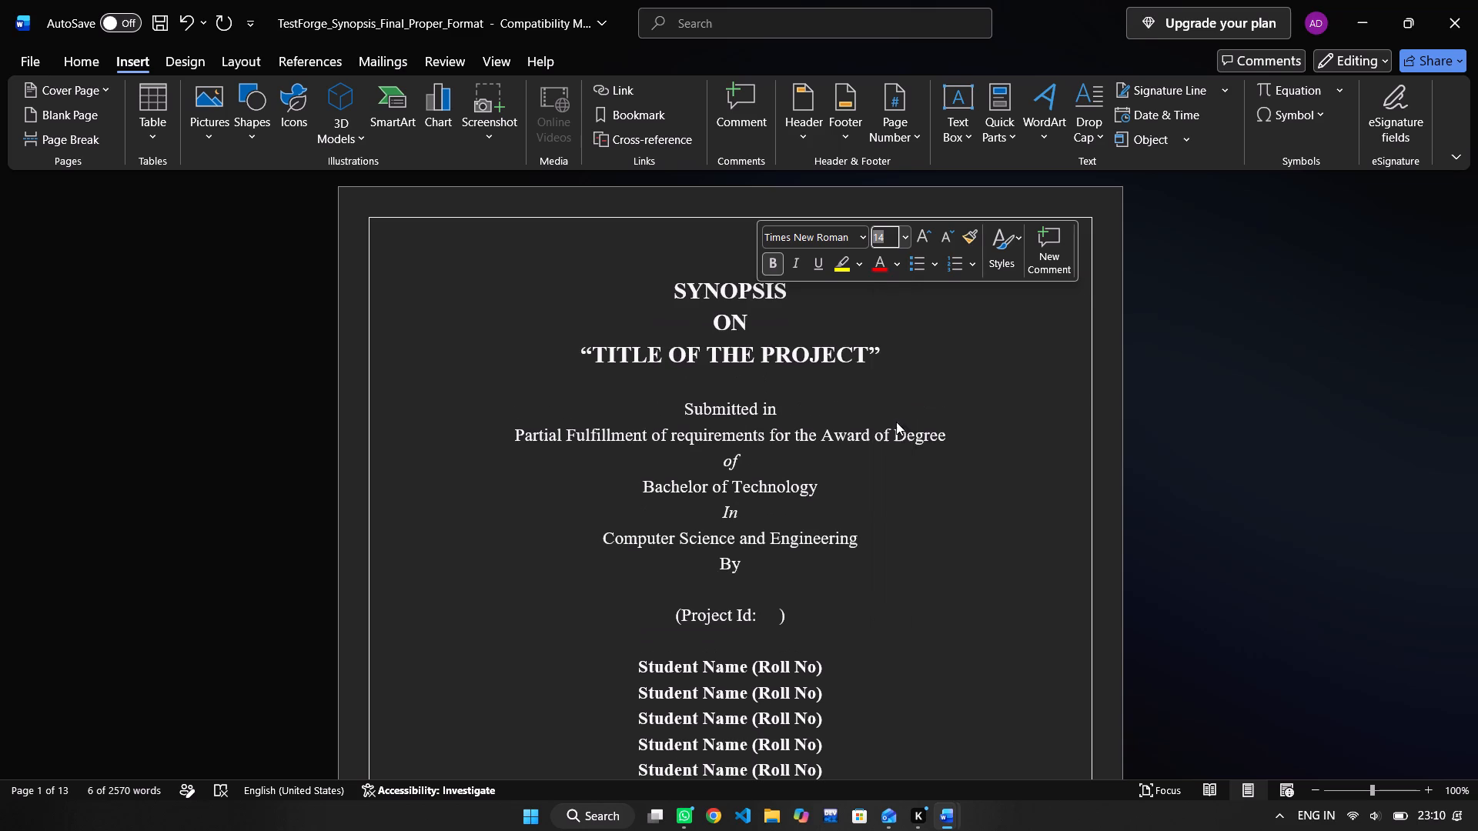
click(922, 383)
Compare the cover page's text formatting and line spacing between the TestForge synopsis and the format document.
scroll(878, 503, down, 12)
scroll(834, 652, down, 3)
scroll(834, 598, up, 14)
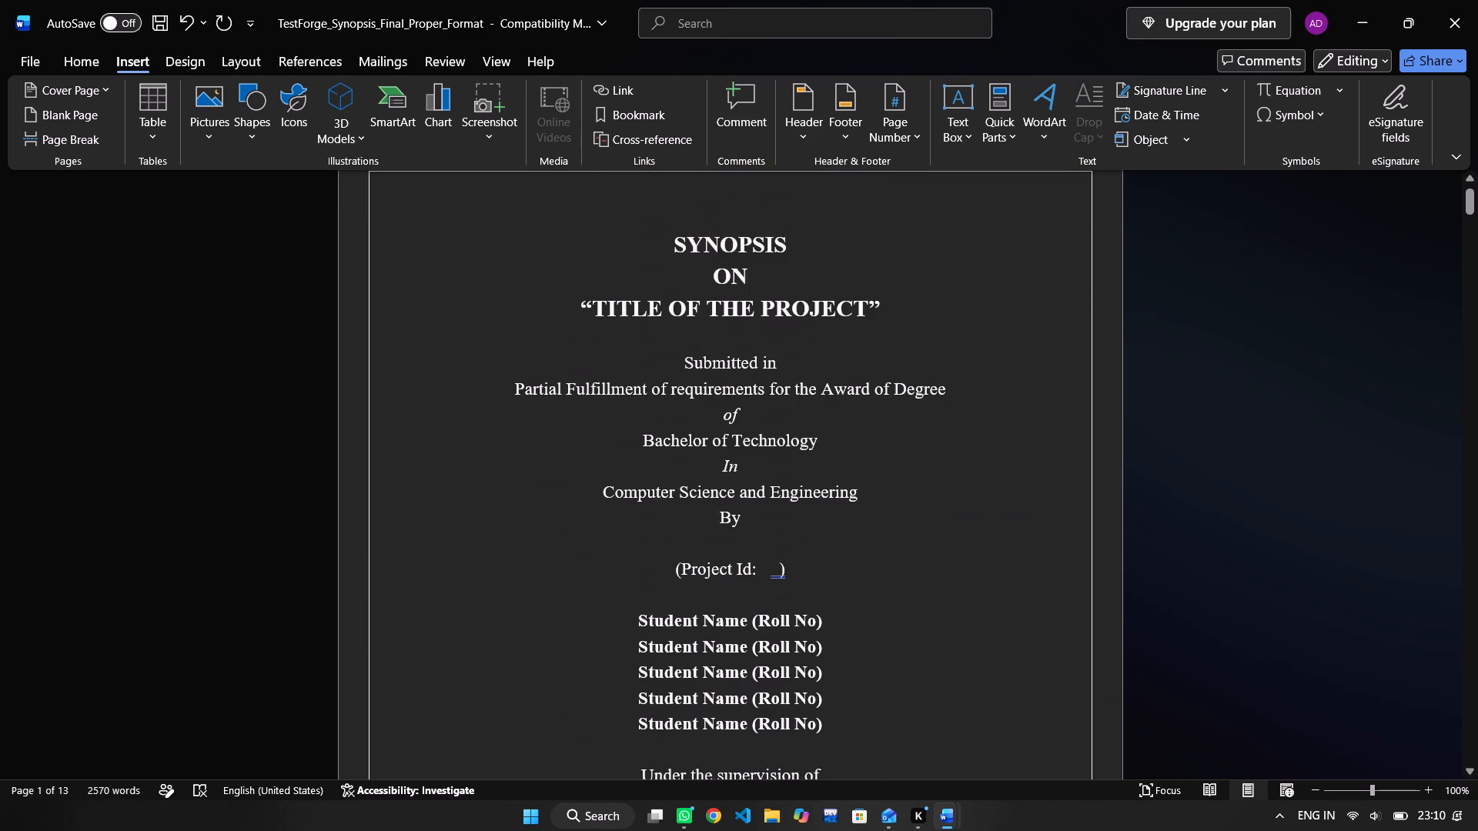
scroll(751, 339, up, 3)
click(747, 246)
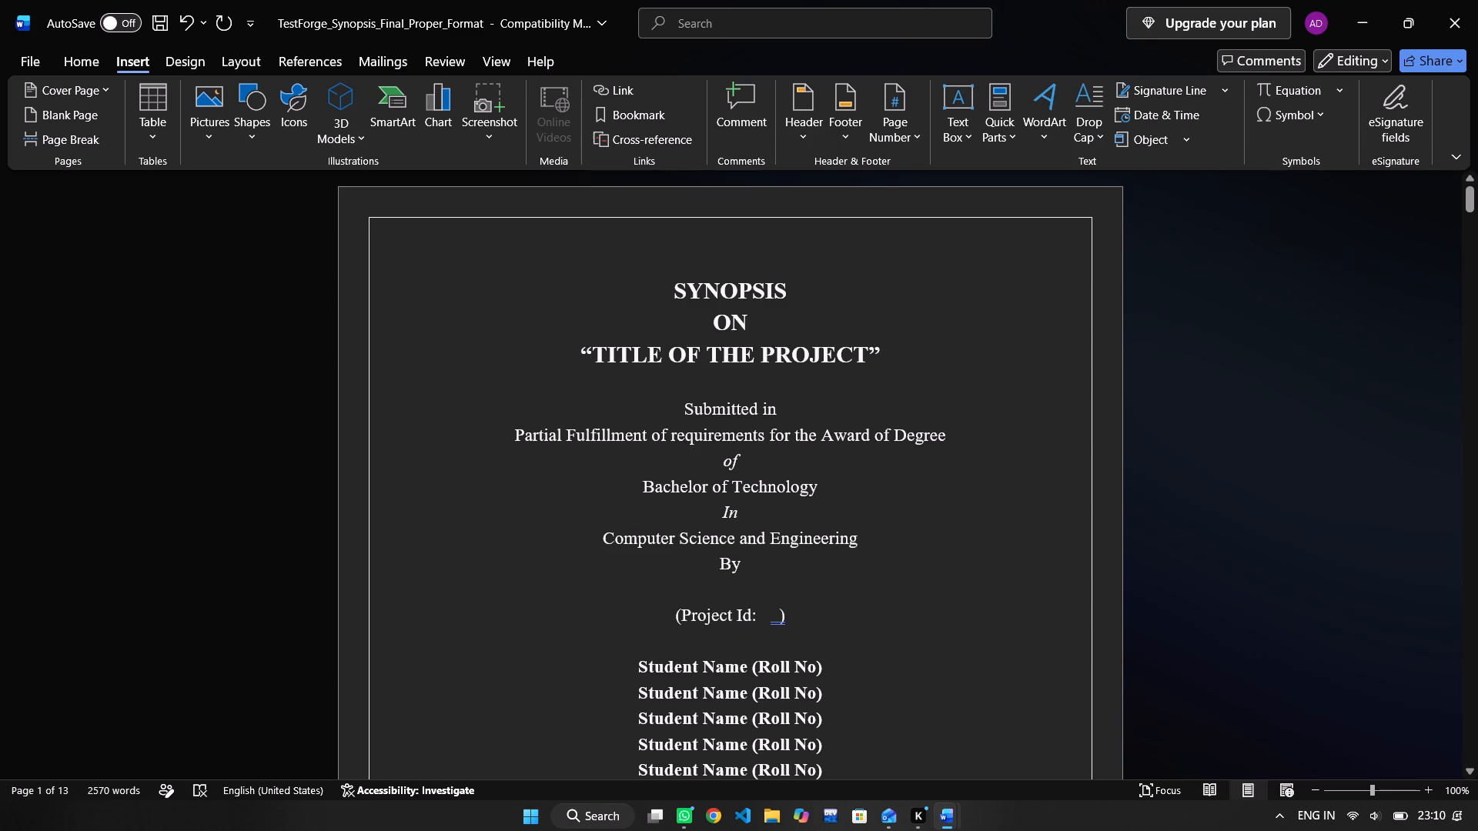
key(alt+Tab)
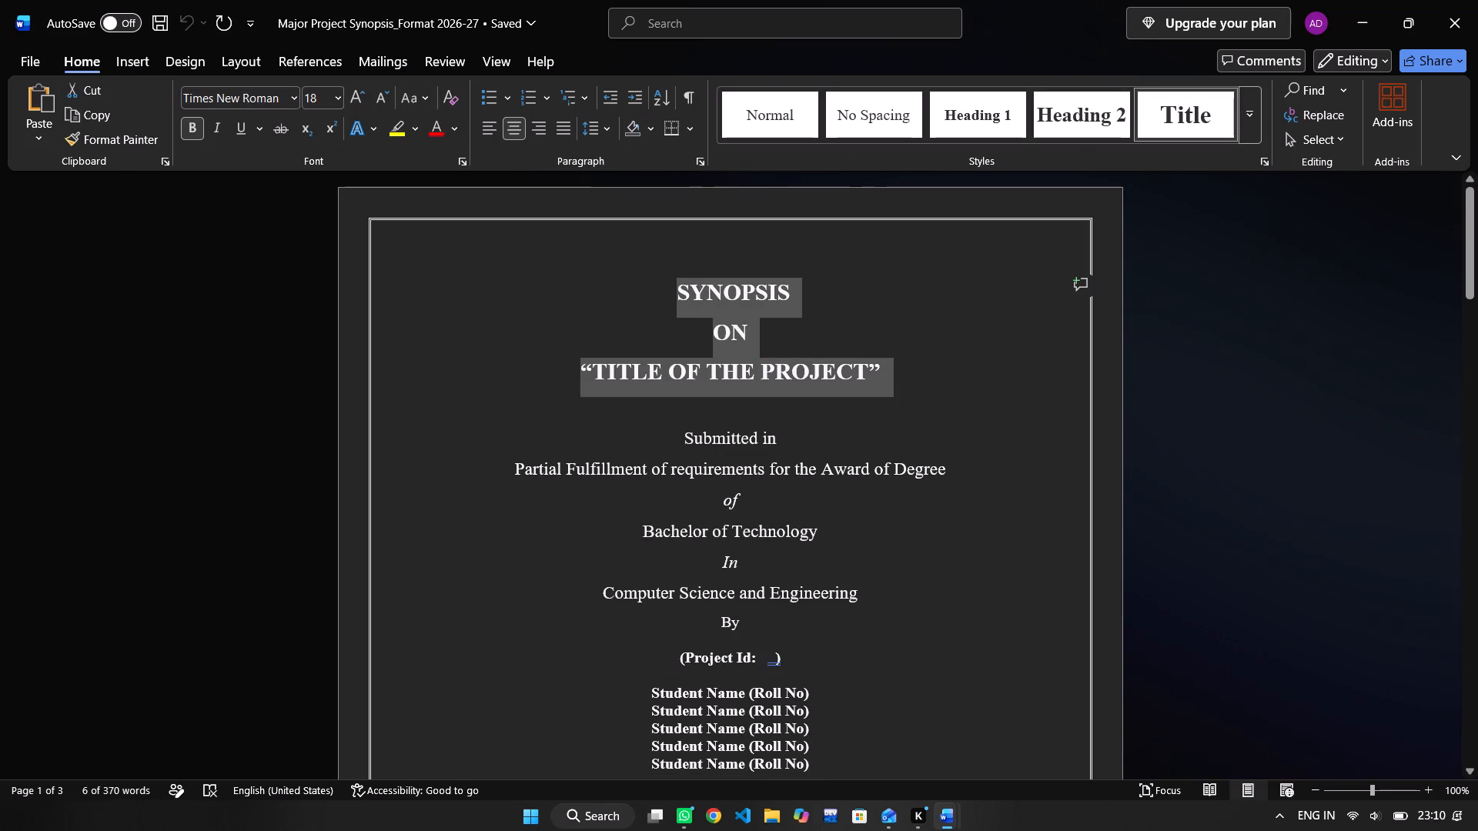
click(867, 549)
key(alt+Tab)
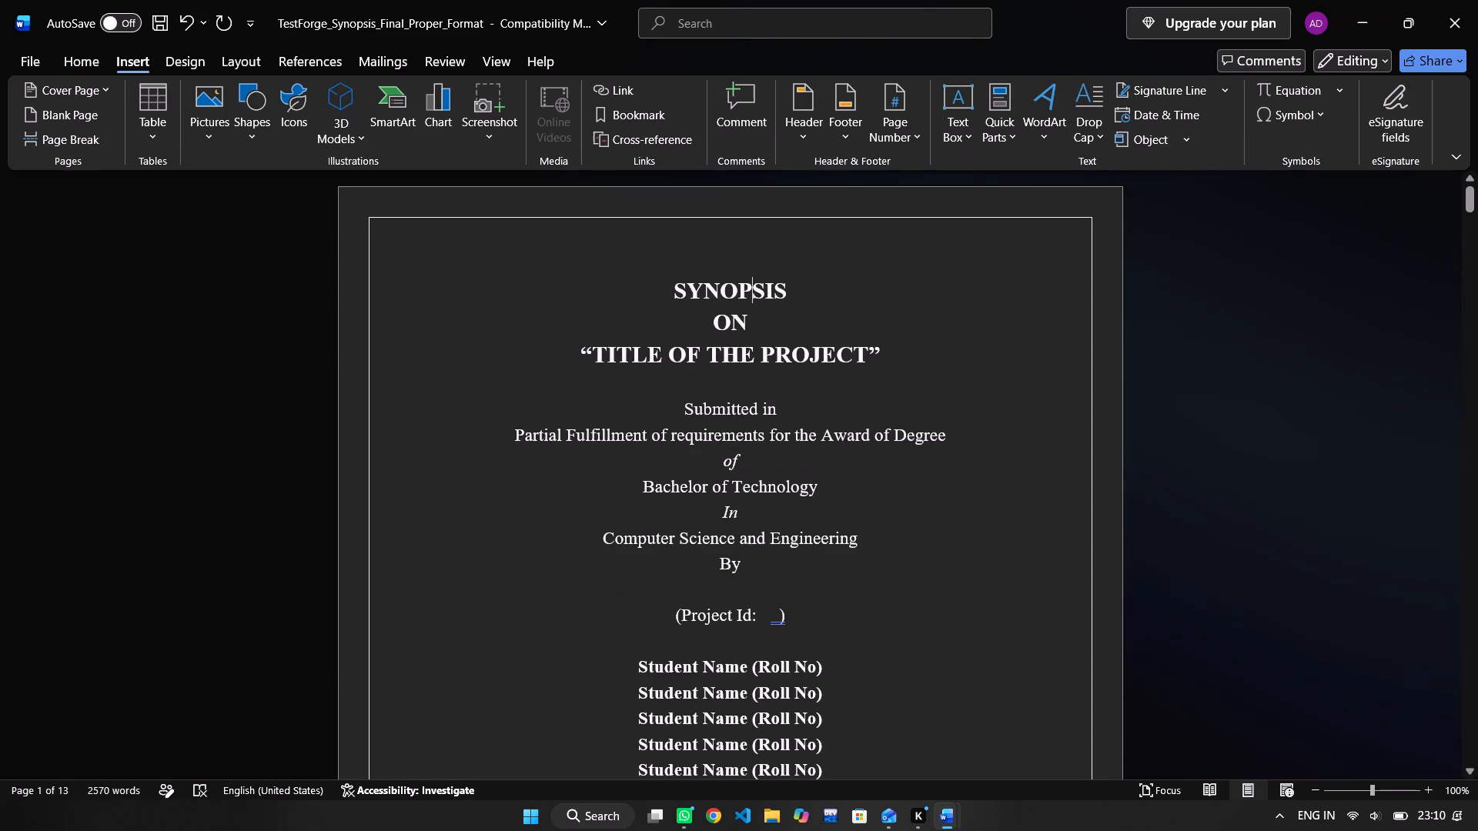
key(alt+Tab)
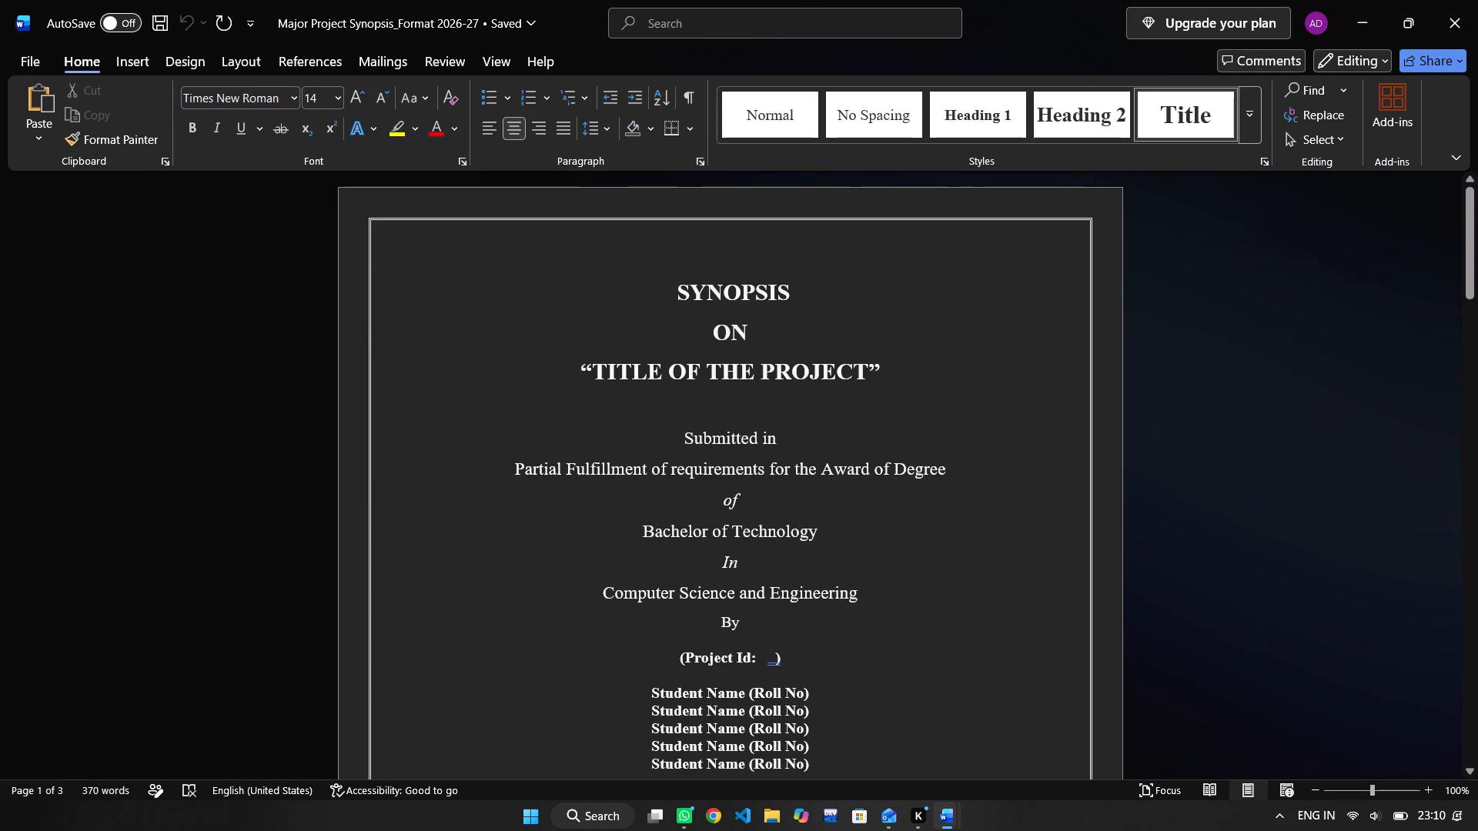
scroll(861, 459, down, 18)
scroll(860, 409, up, 10)
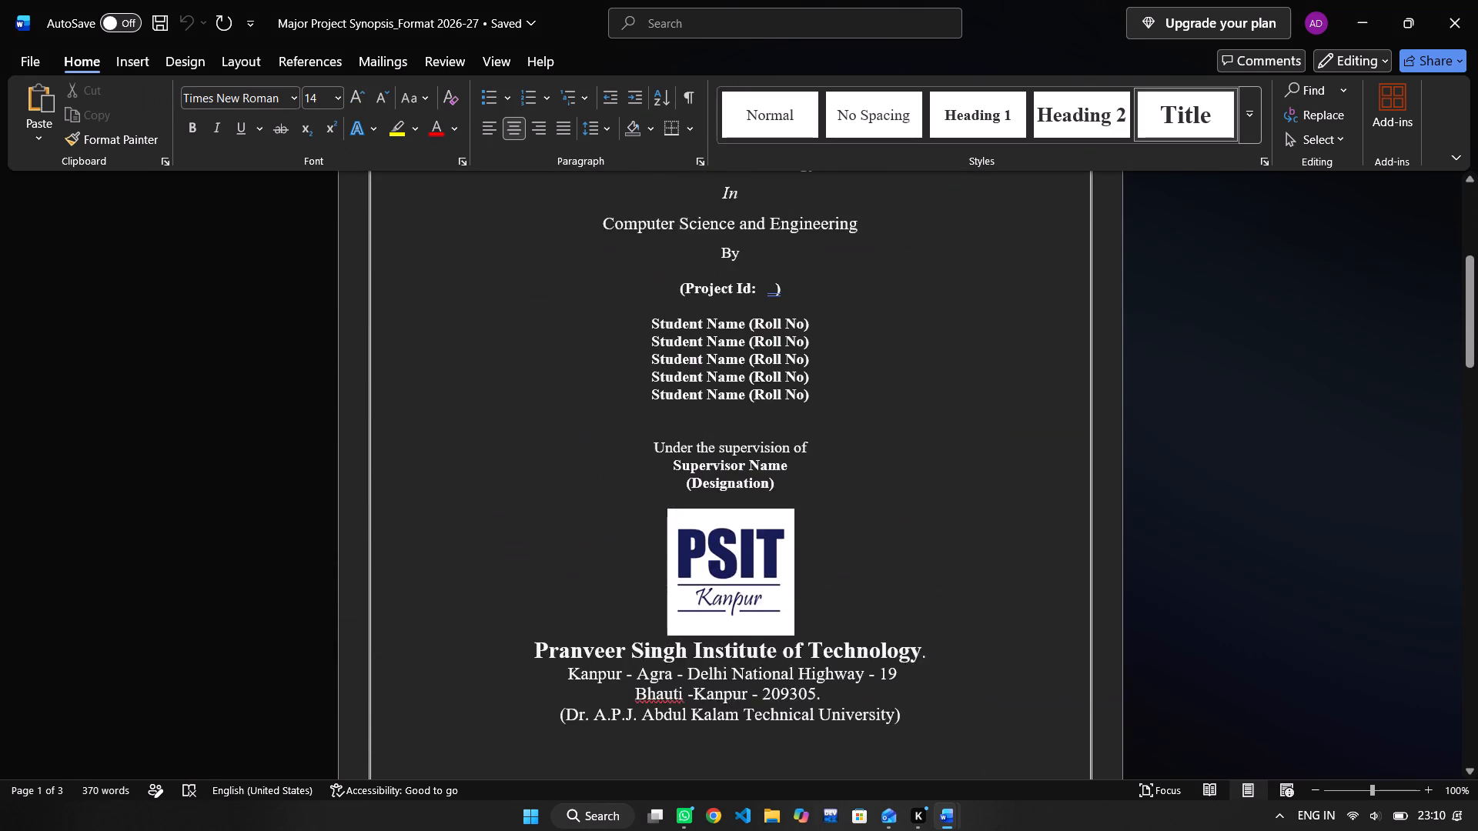
scroll(860, 409, up, 11)
scroll(861, 422, down, 4)
scroll(861, 432, up, 4)
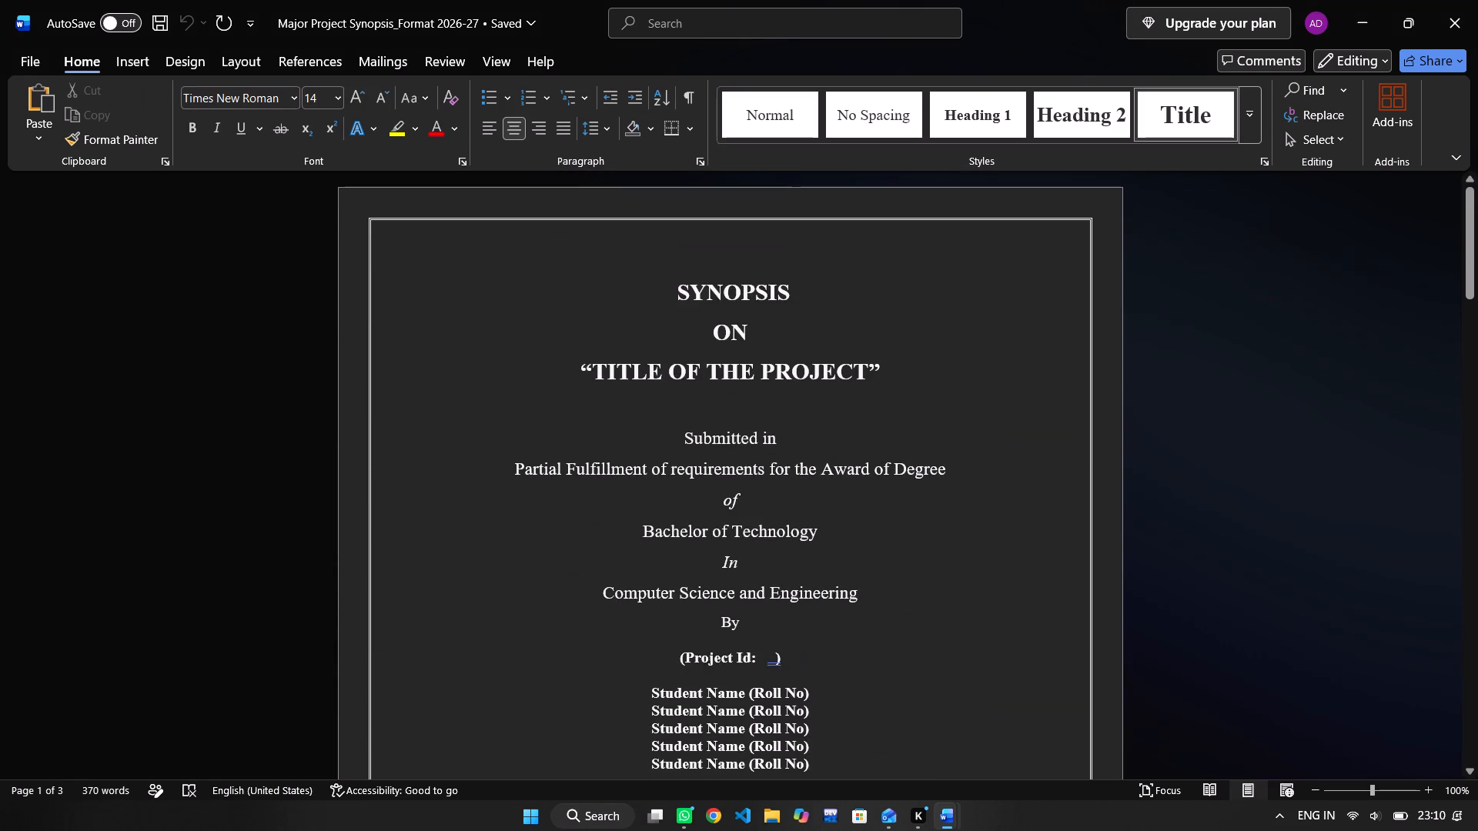
scroll(861, 438, up, 2)
right_click(945, 370)
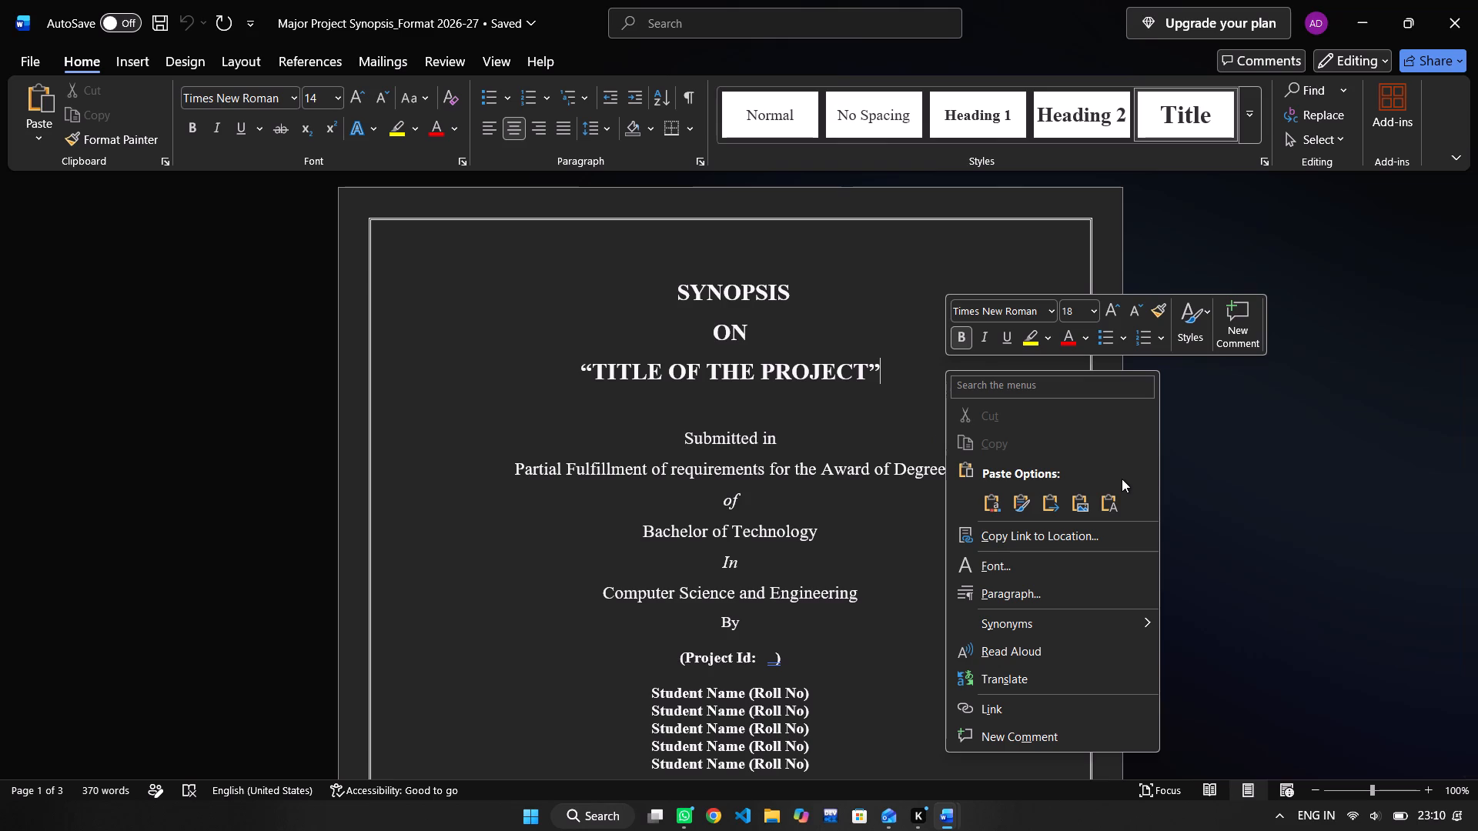
key(ctrl+equal)
click(778, 437)
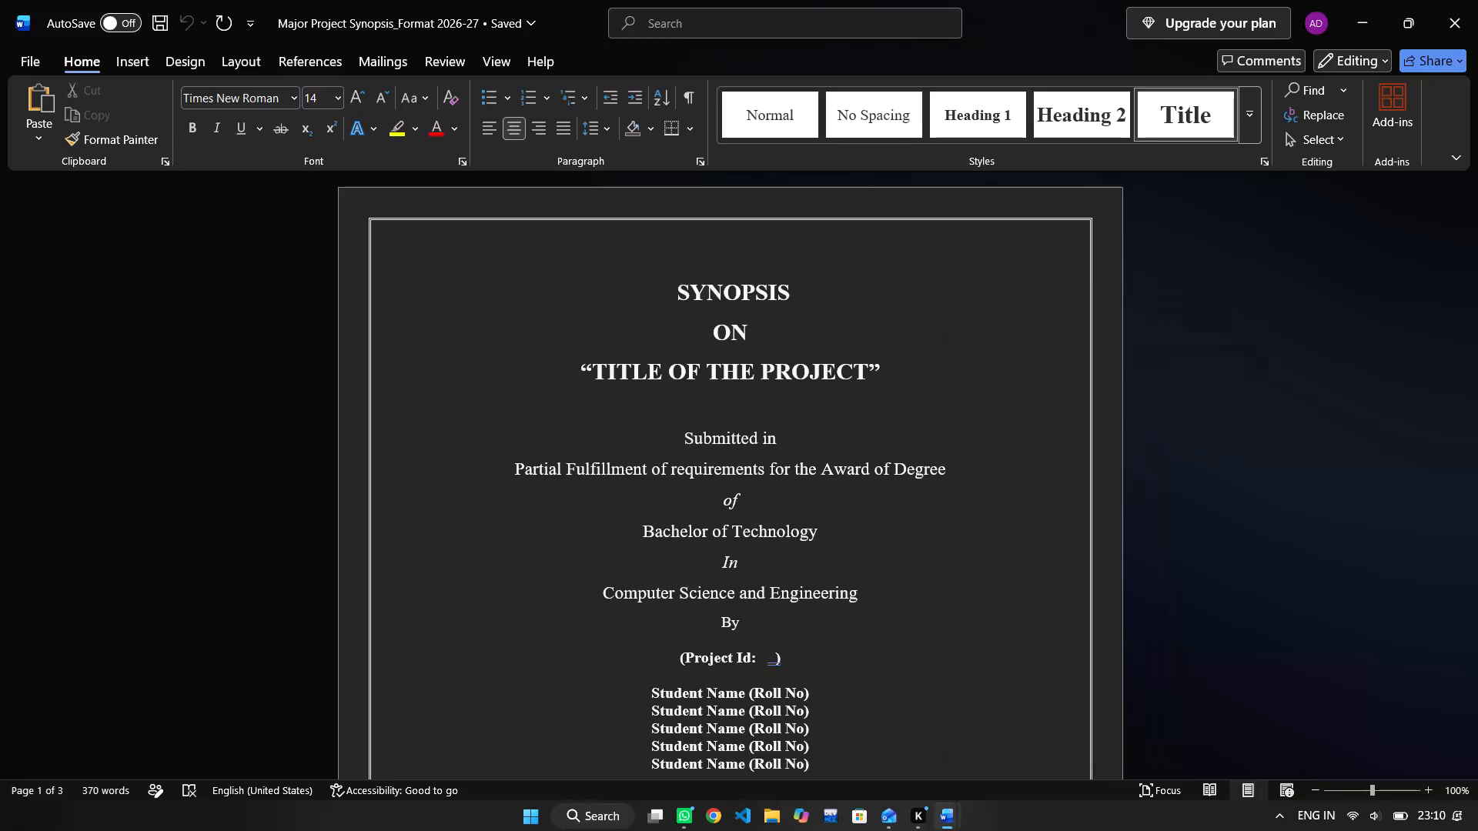
scroll(779, 449, down, 3)
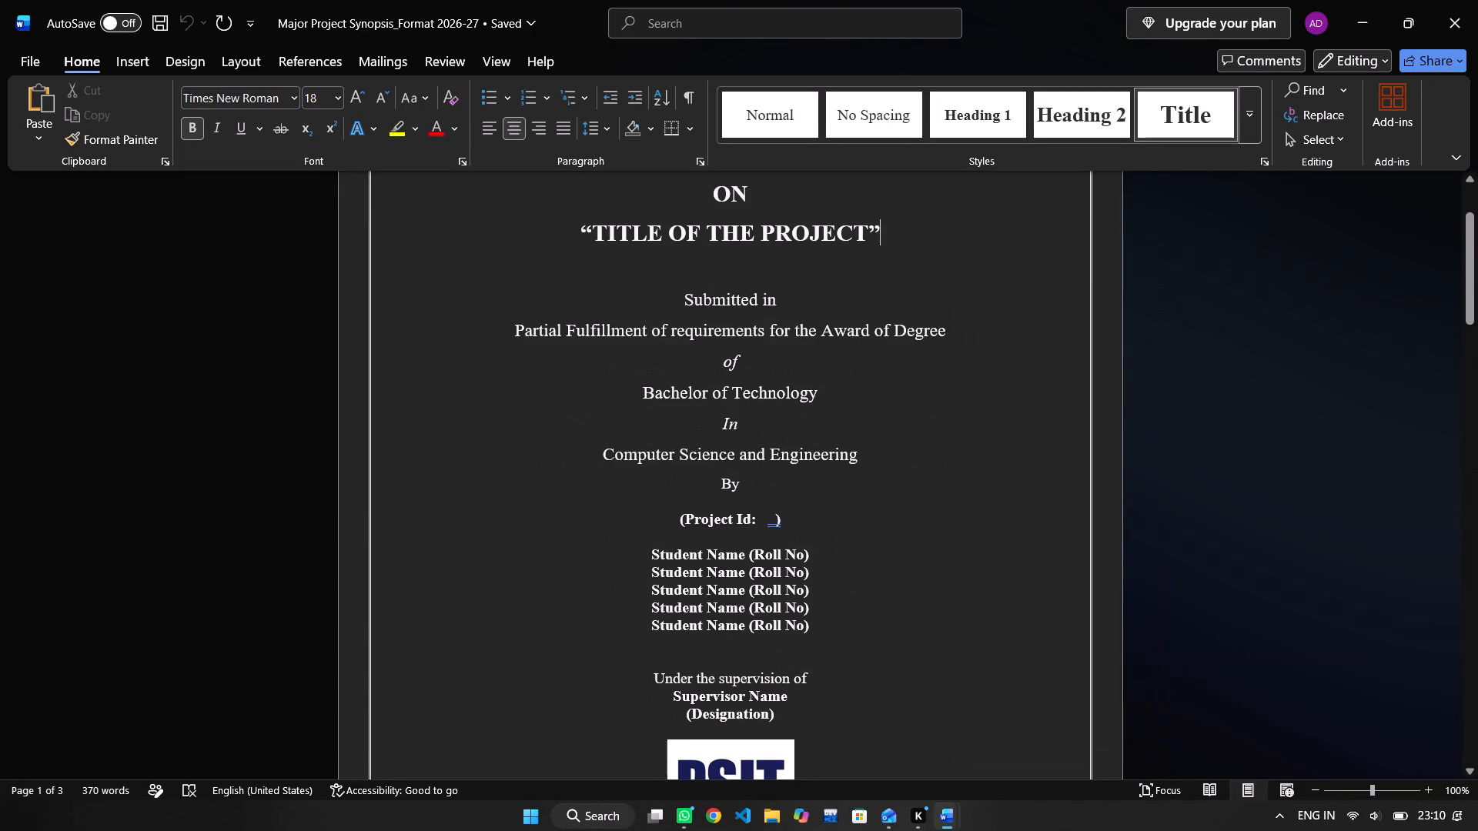
scroll(779, 455, down, 2)
scroll(781, 462, up, 3)
key(alt+Tab)
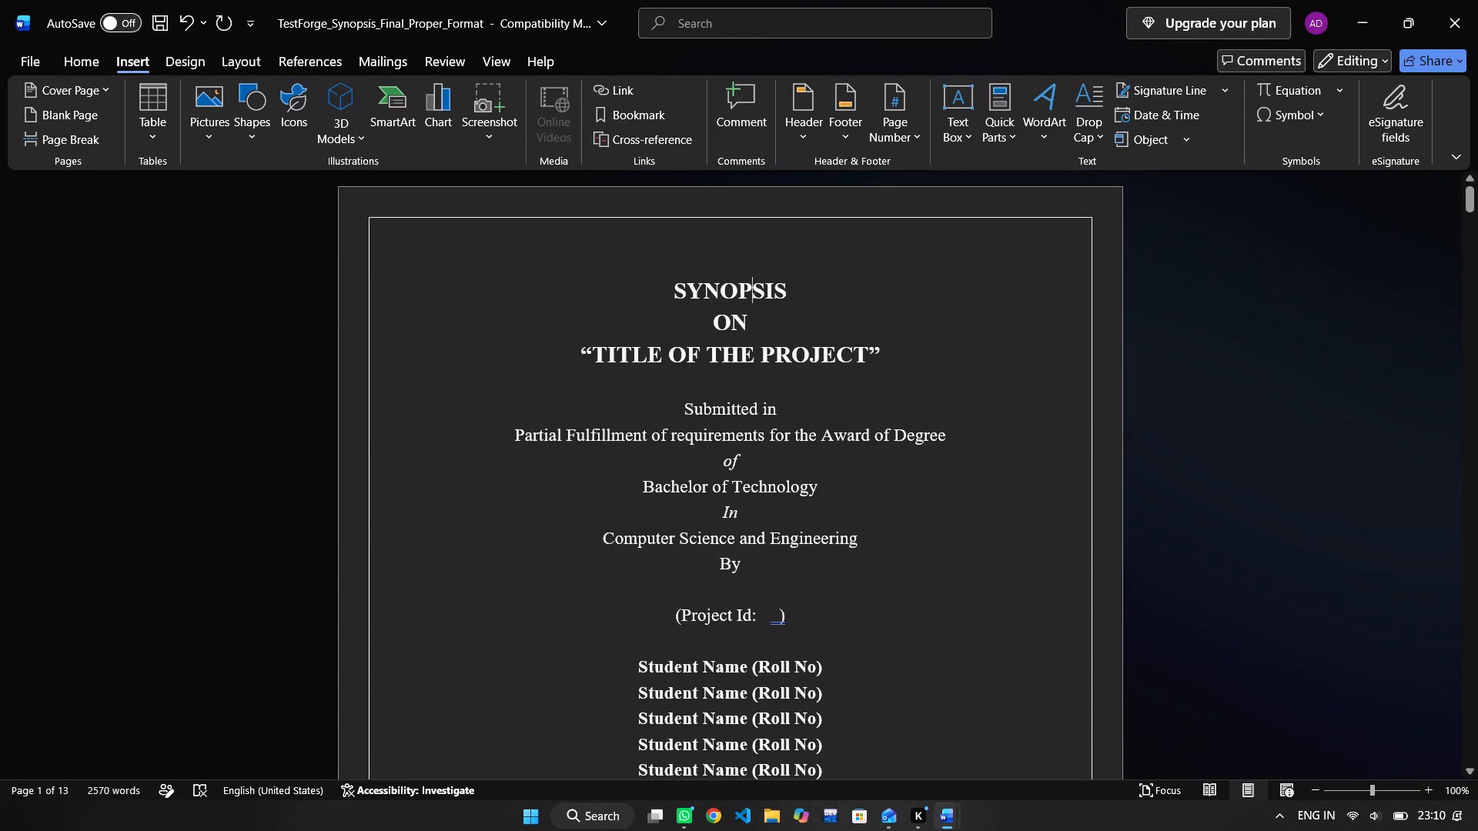
scroll(798, 482, down, 1)
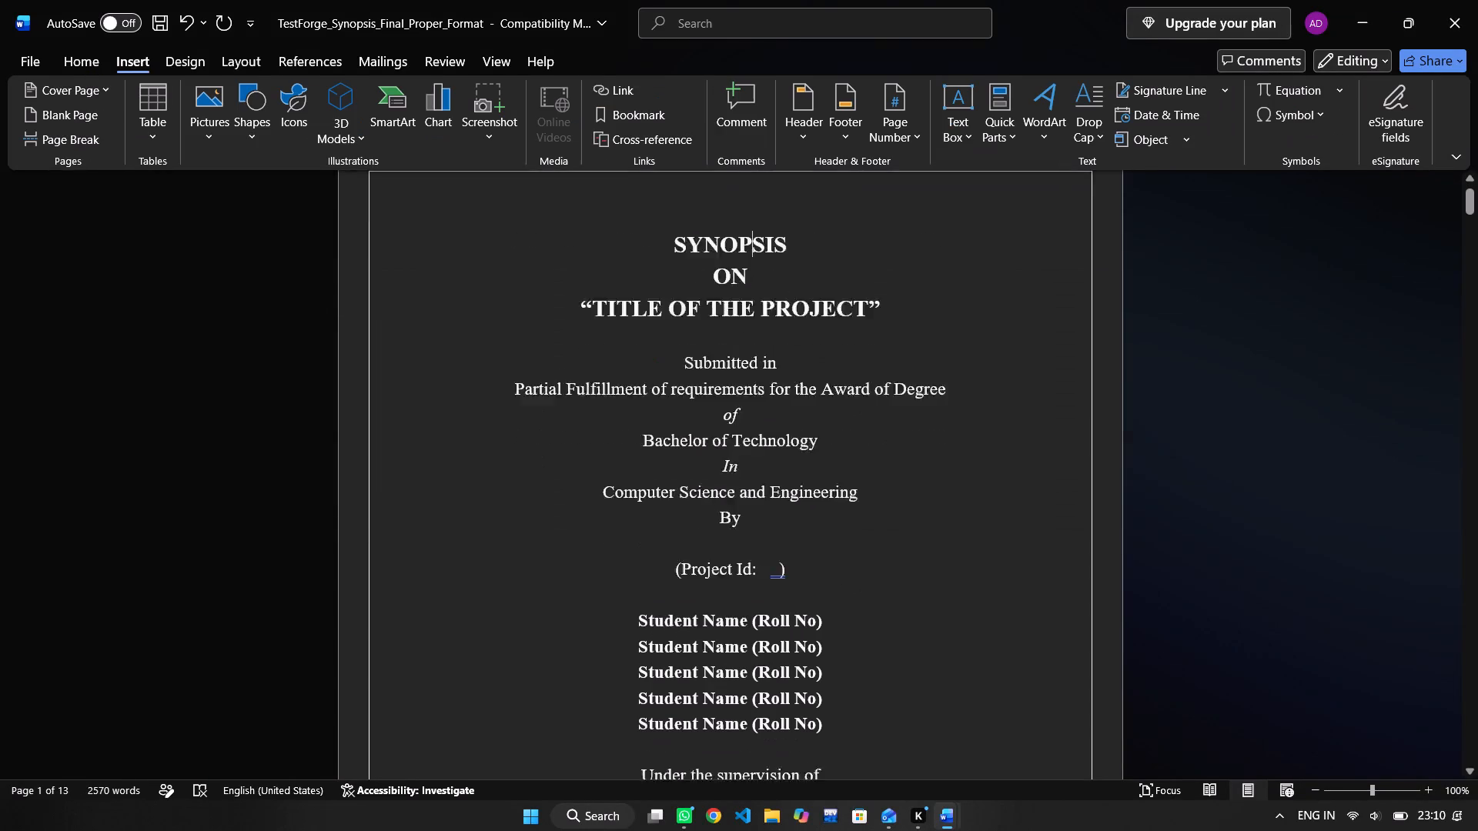
scroll(799, 483, down, 1)
key(alt+Tab)
scroll(800, 485, down, 1)
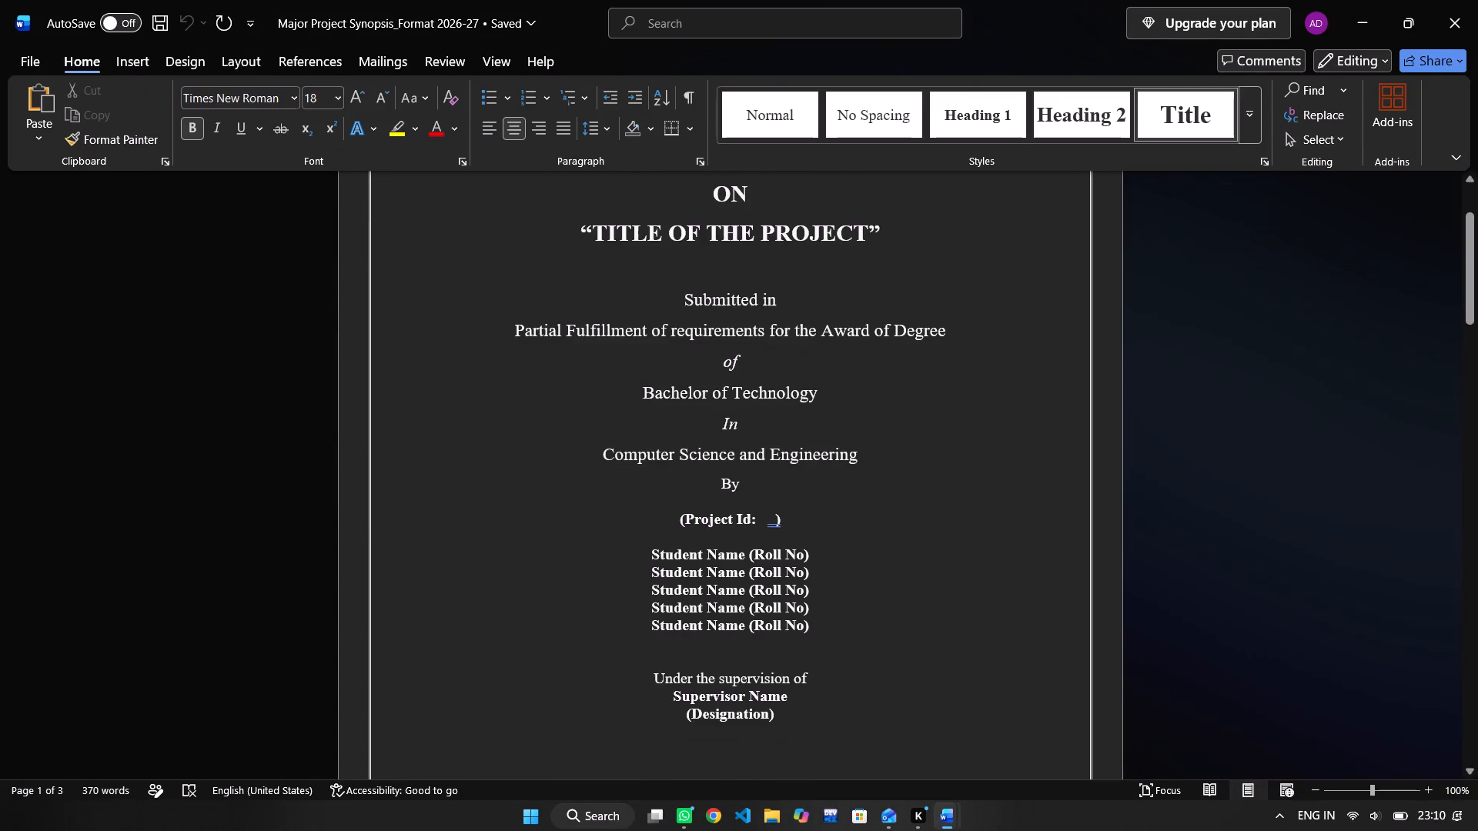
key(alt+Tab)
scroll(800, 489, down, 4)
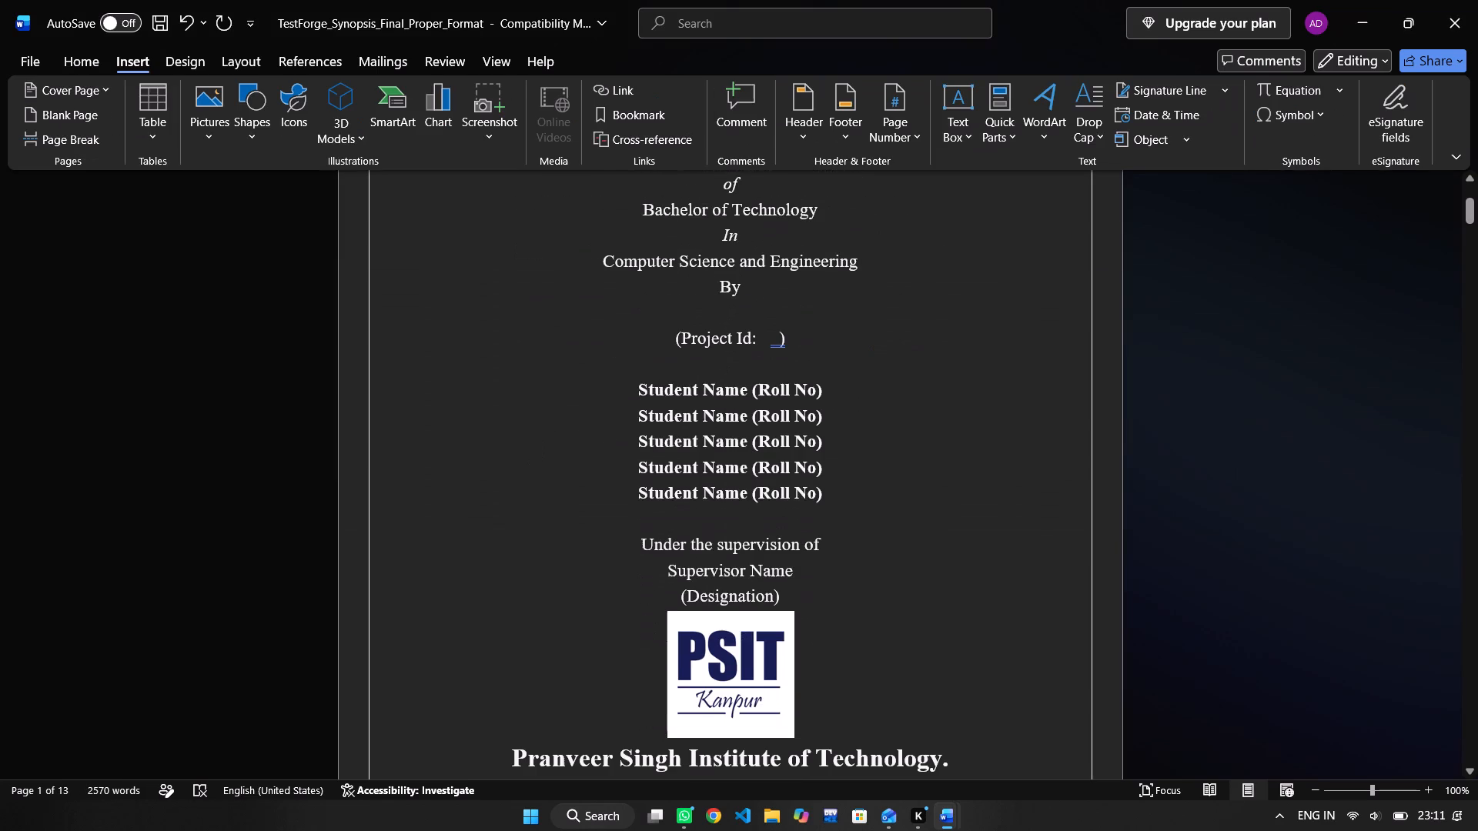
key(alt+Tab)
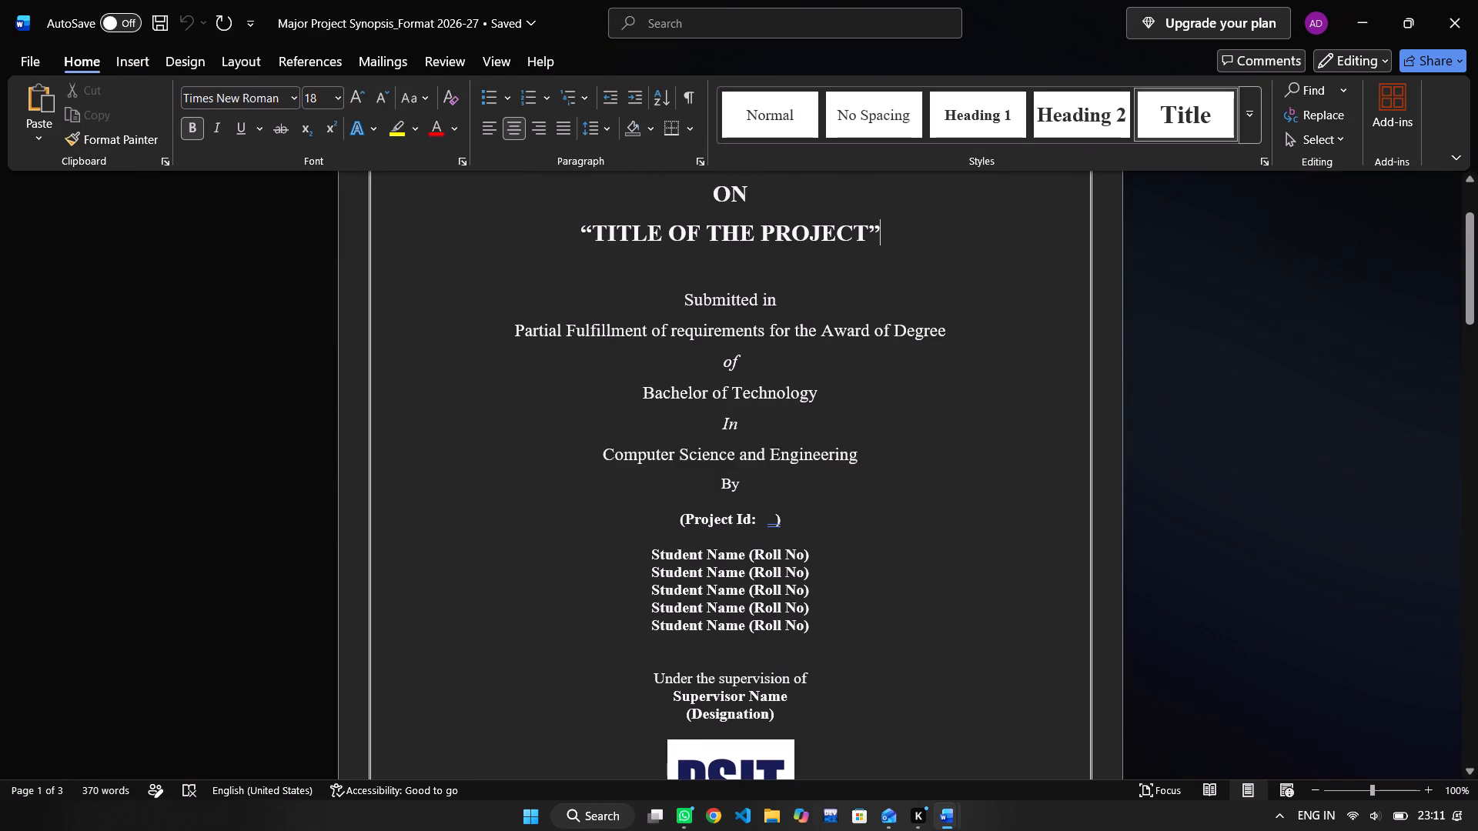
key(alt+Tab)
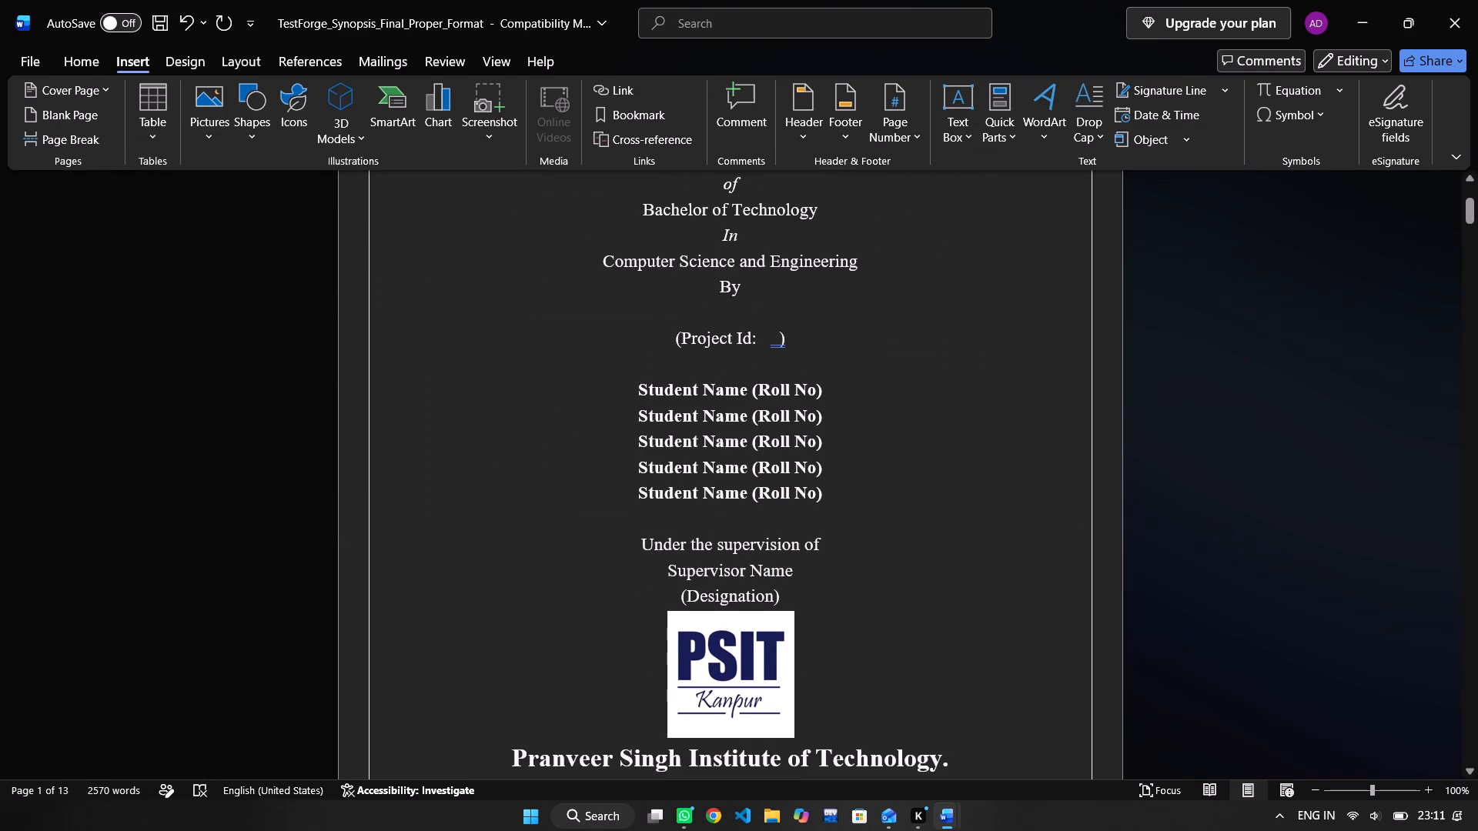
scroll(777, 469, down, 4)
scroll(777, 469, up, 13)
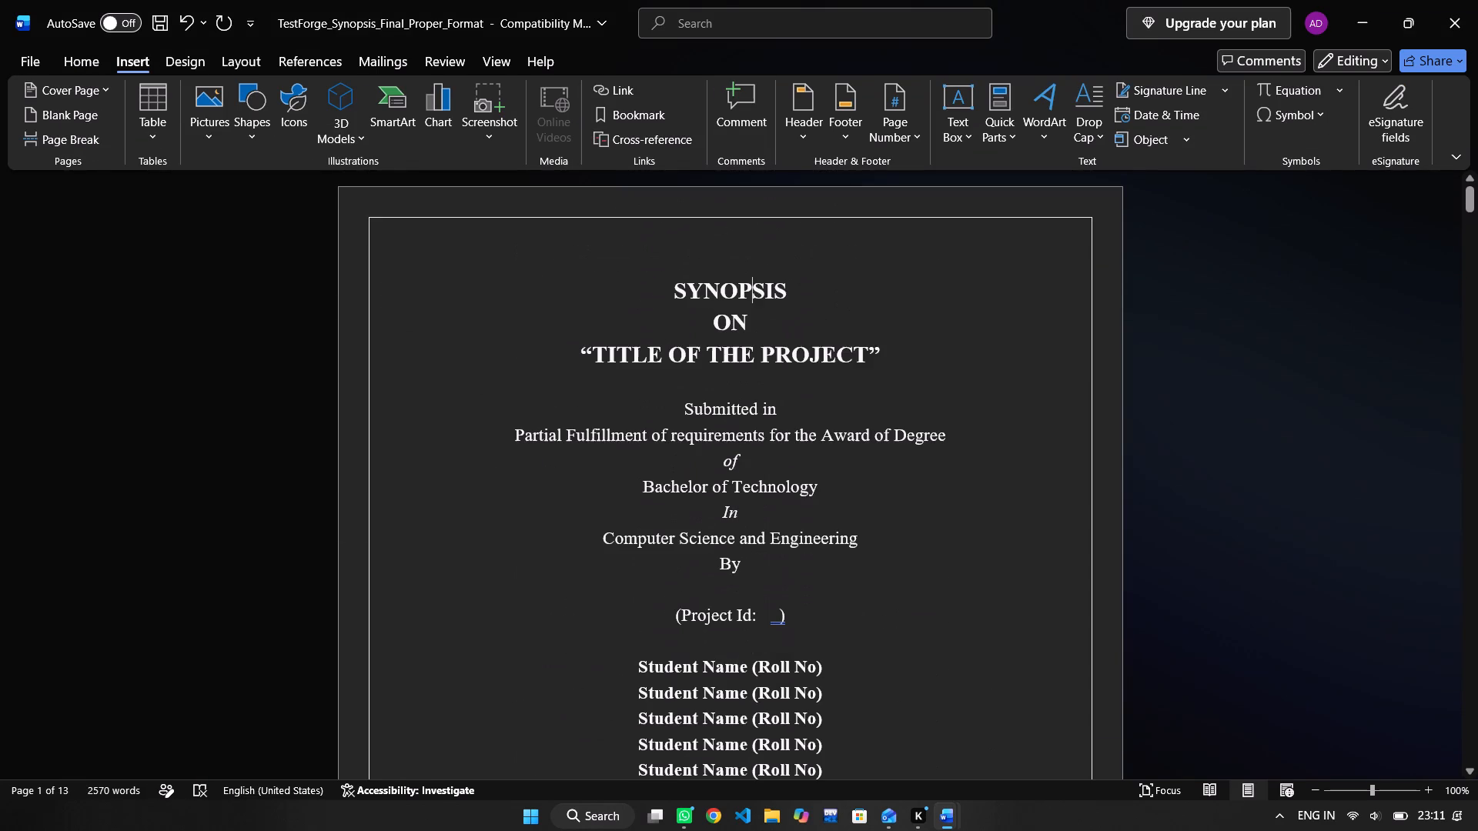
Check the student lines' font size in the format document and set the five TestForge "Student Name (Roll No)" lines to size 12.
key(alt+Tab)
triple_click(764, 591)
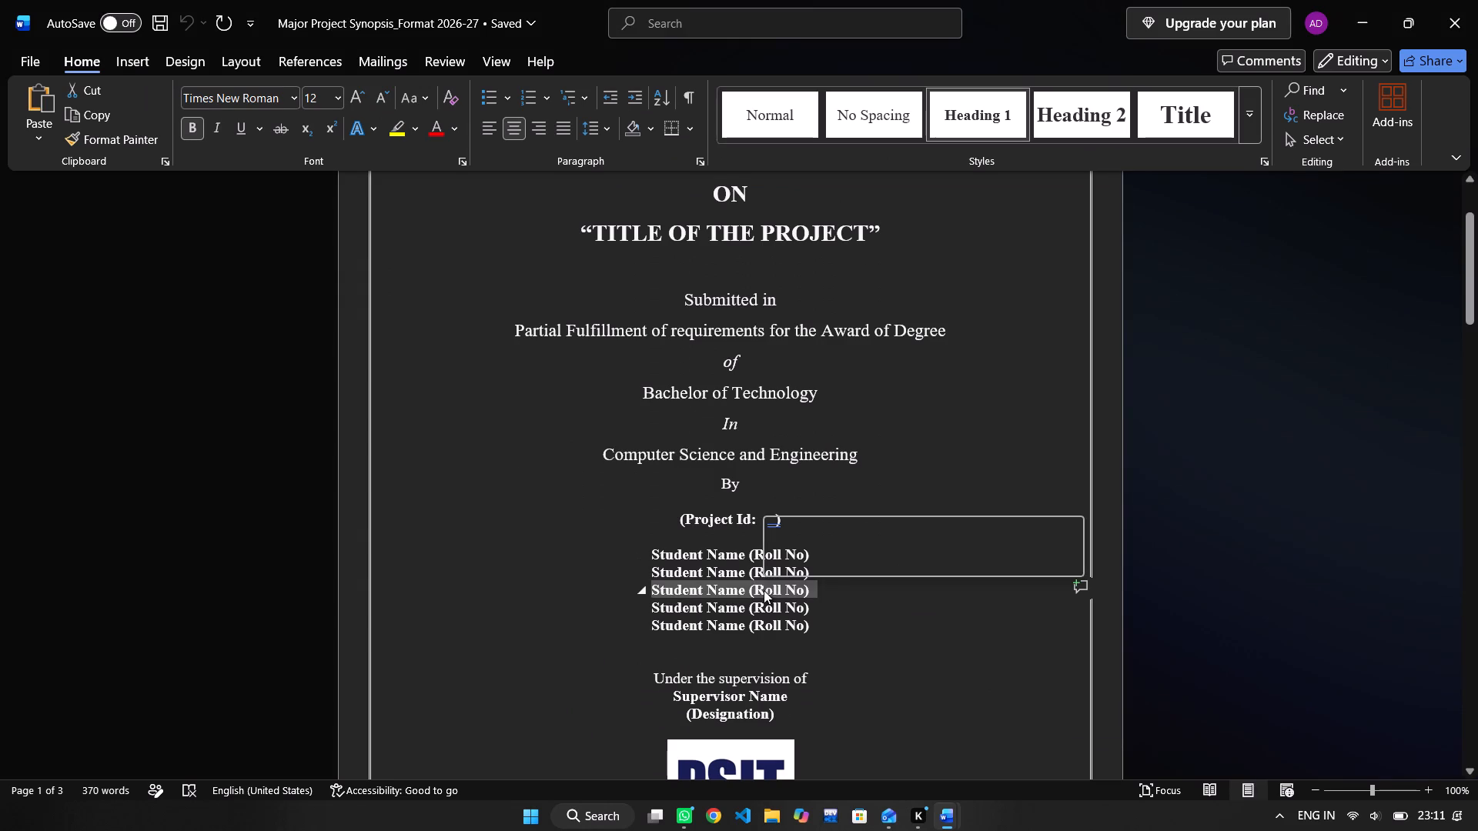
key(alt+Tab)
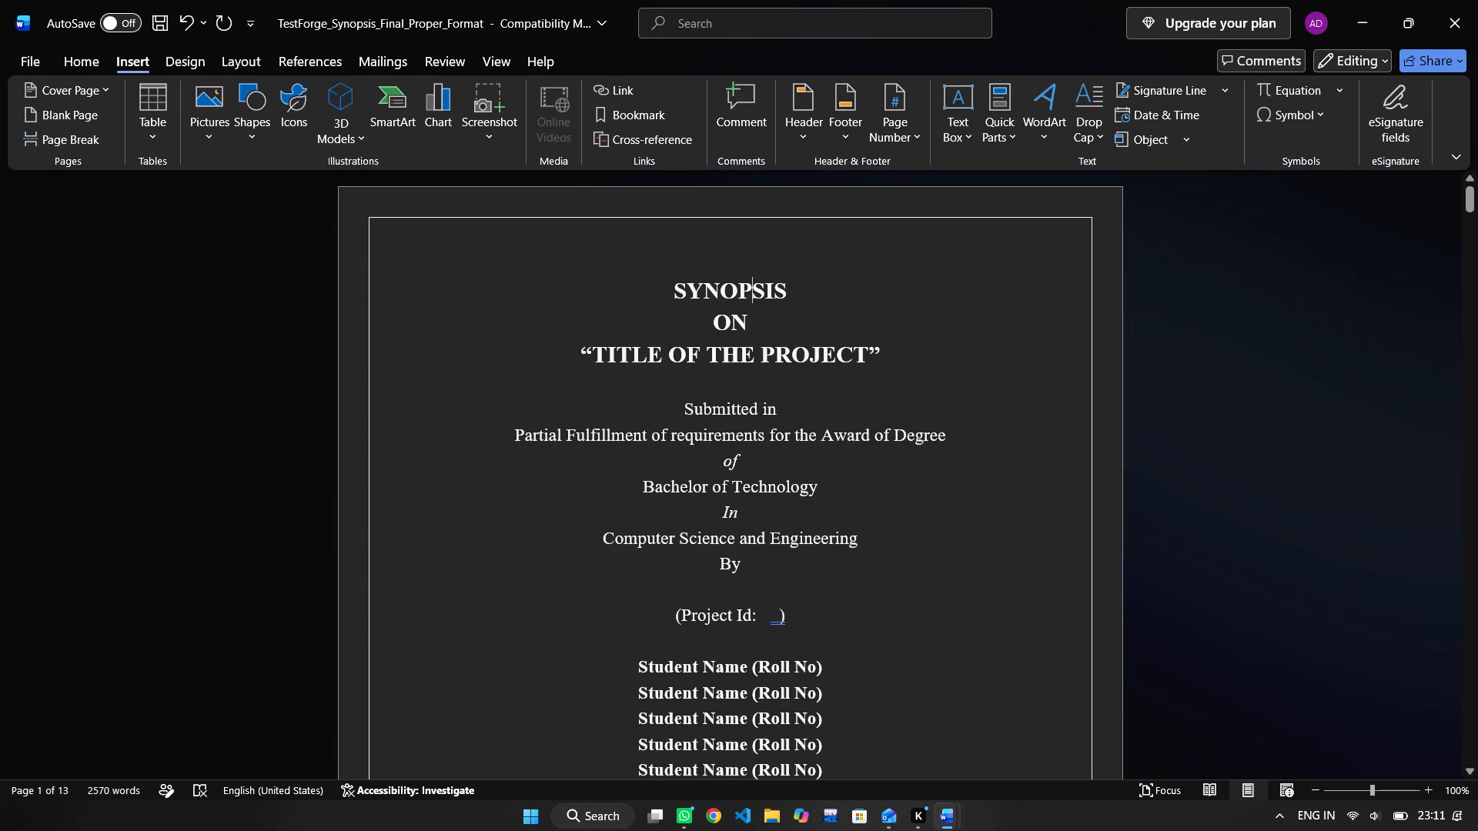
triple_click(764, 694)
click(757, 723)
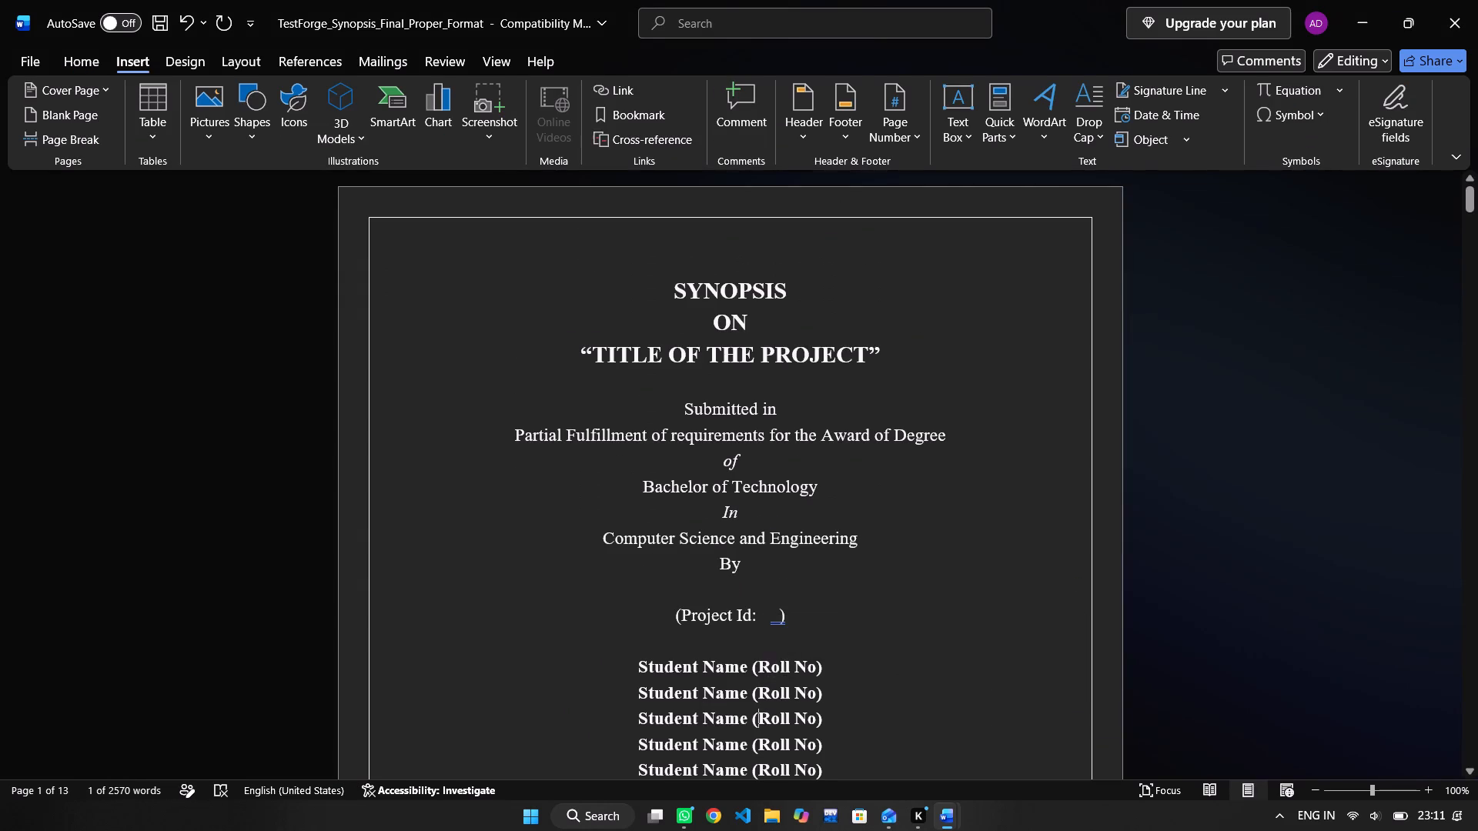
scroll(759, 723, down, 3)
drag(829, 628, 703, 546)
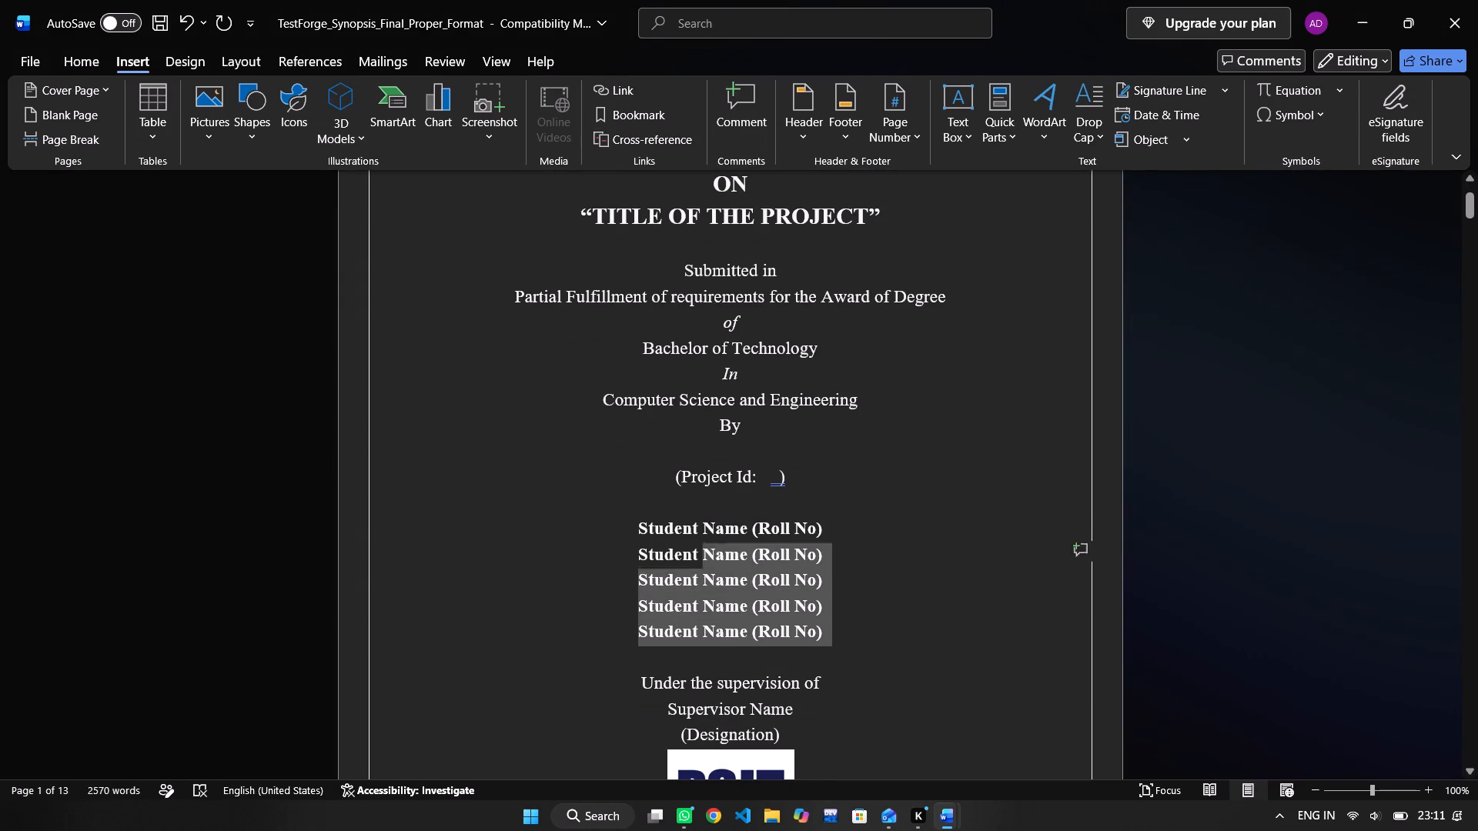
drag(703, 546, 655, 517)
click(803, 452)
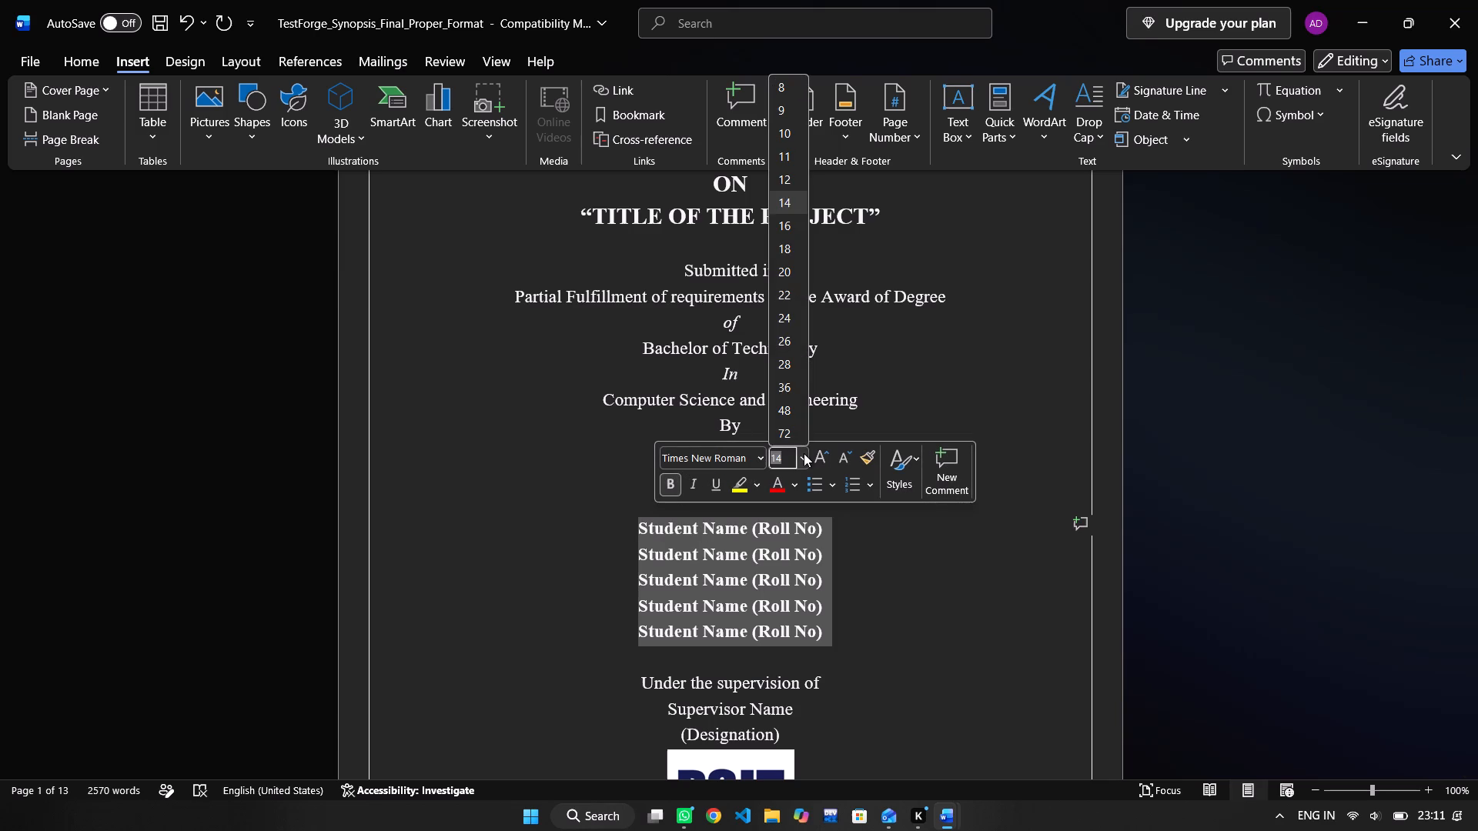
click(792, 181)
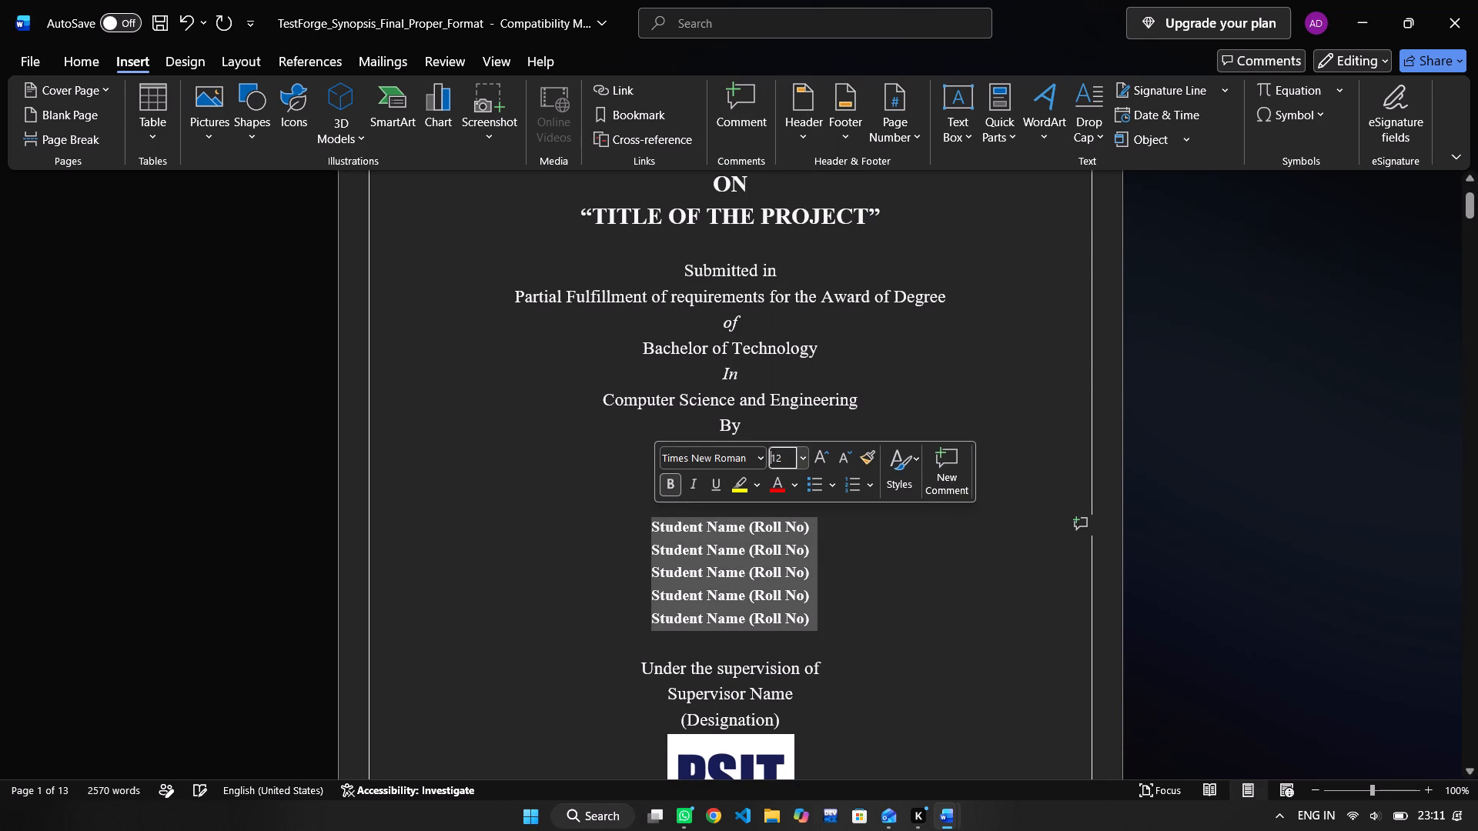
click(921, 556)
Examine the TestForge cover page down to its end and compare the spacing around the student lines with the format document.
scroll(917, 572, down, 12)
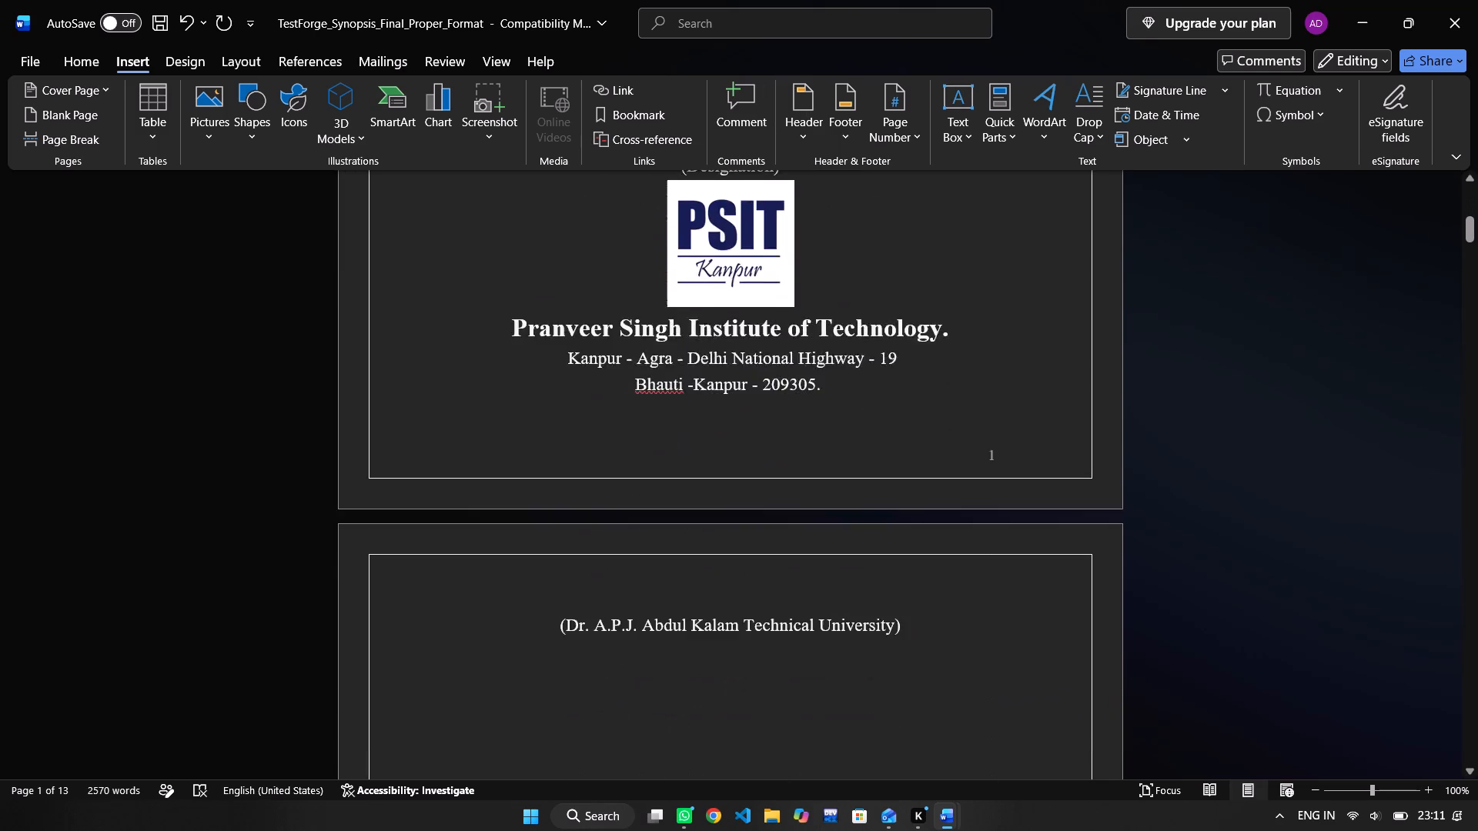
scroll(911, 626, up, 13)
key(alt+Tab)
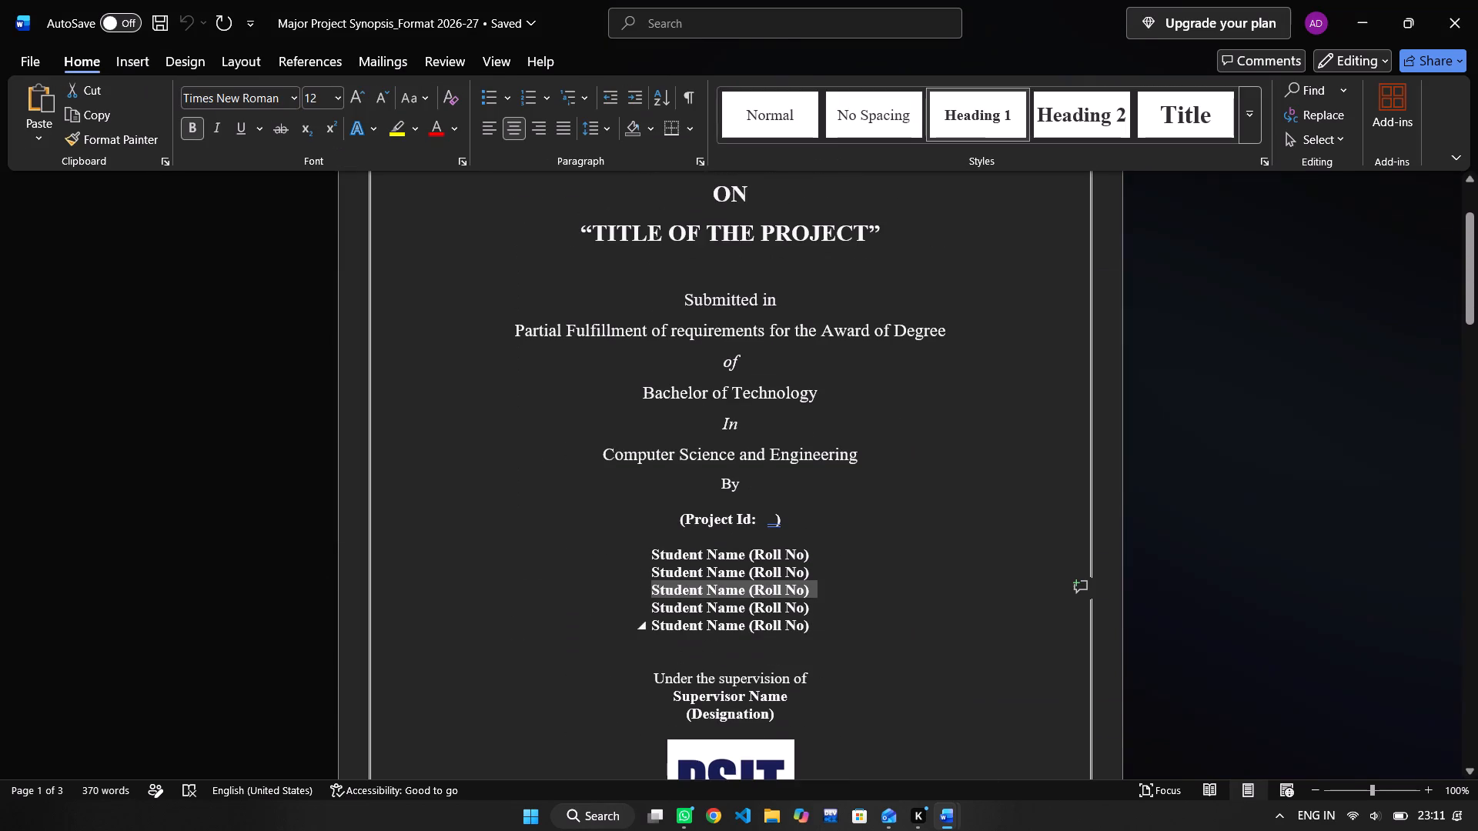
click(877, 575)
key(alt+Tab)
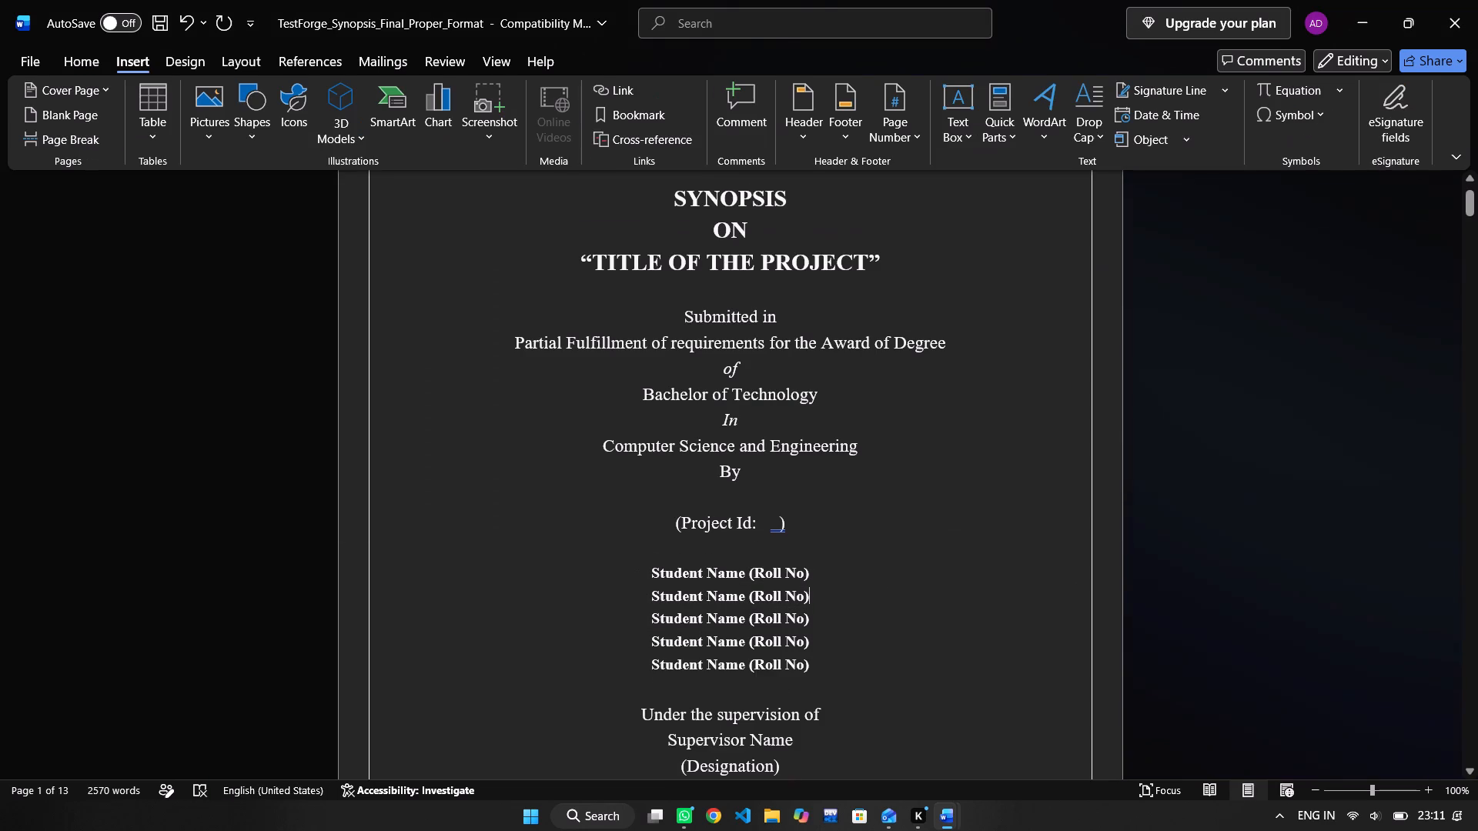
click(808, 537)
click(811, 554)
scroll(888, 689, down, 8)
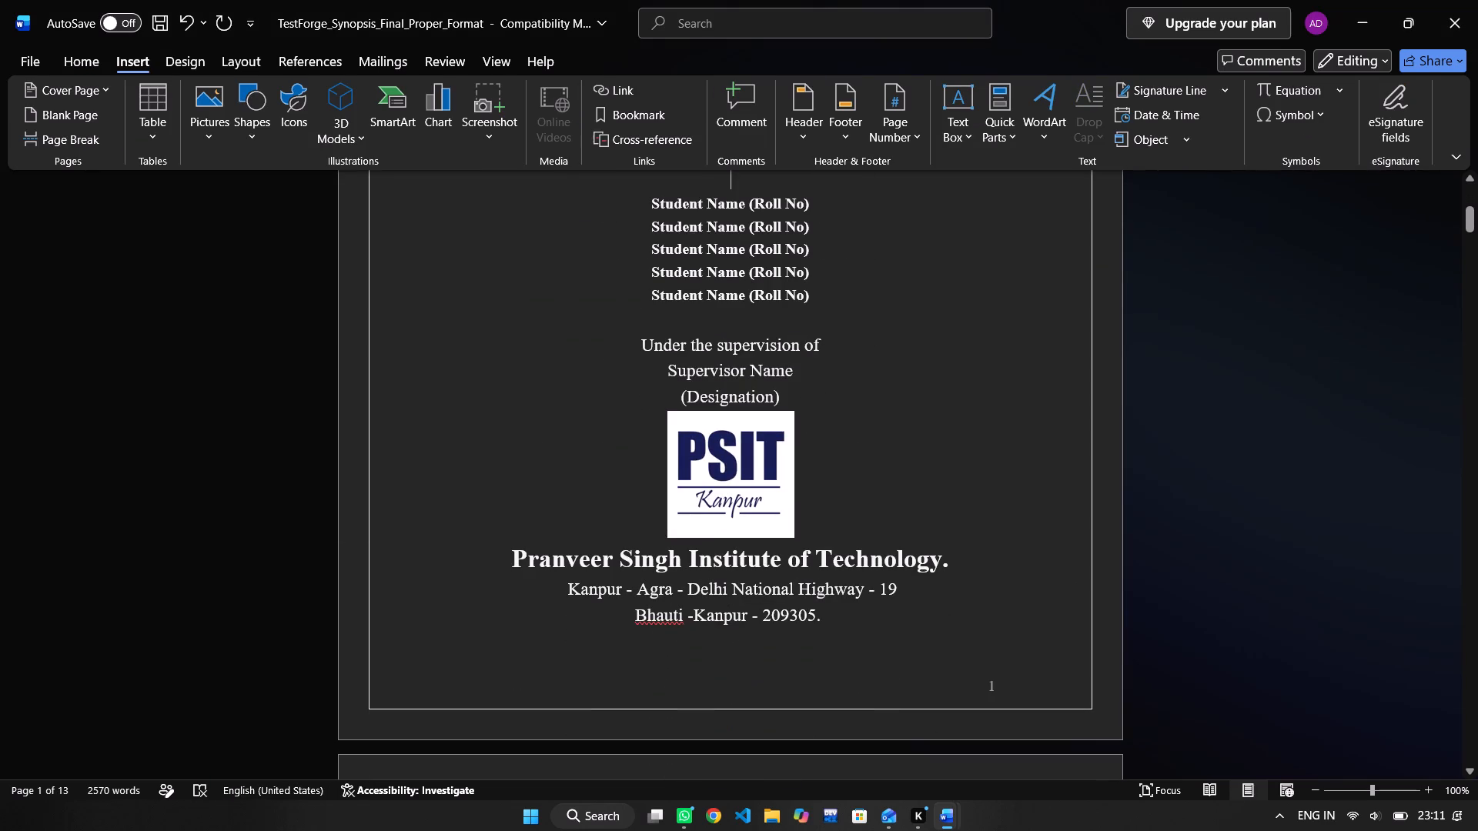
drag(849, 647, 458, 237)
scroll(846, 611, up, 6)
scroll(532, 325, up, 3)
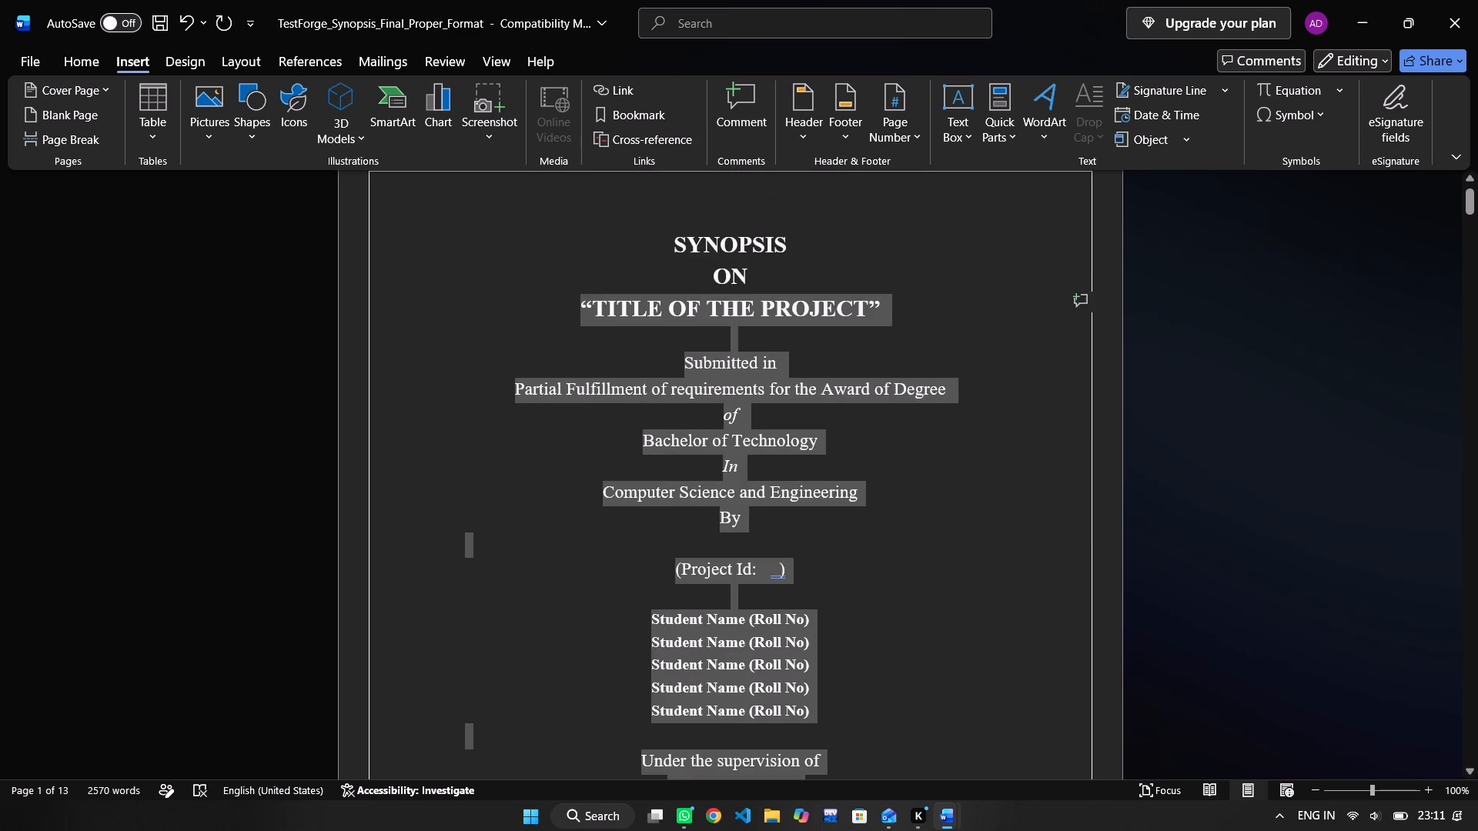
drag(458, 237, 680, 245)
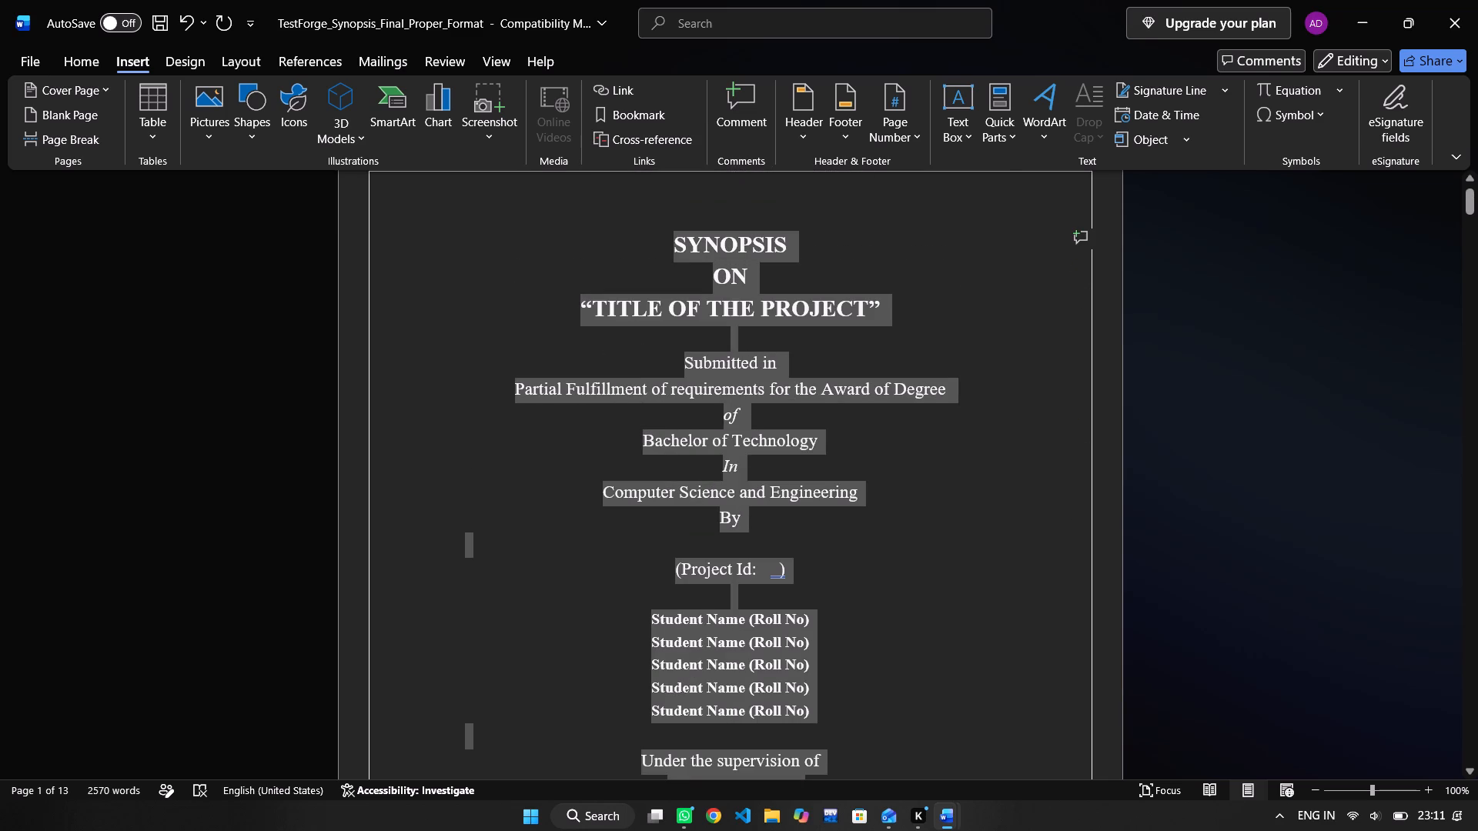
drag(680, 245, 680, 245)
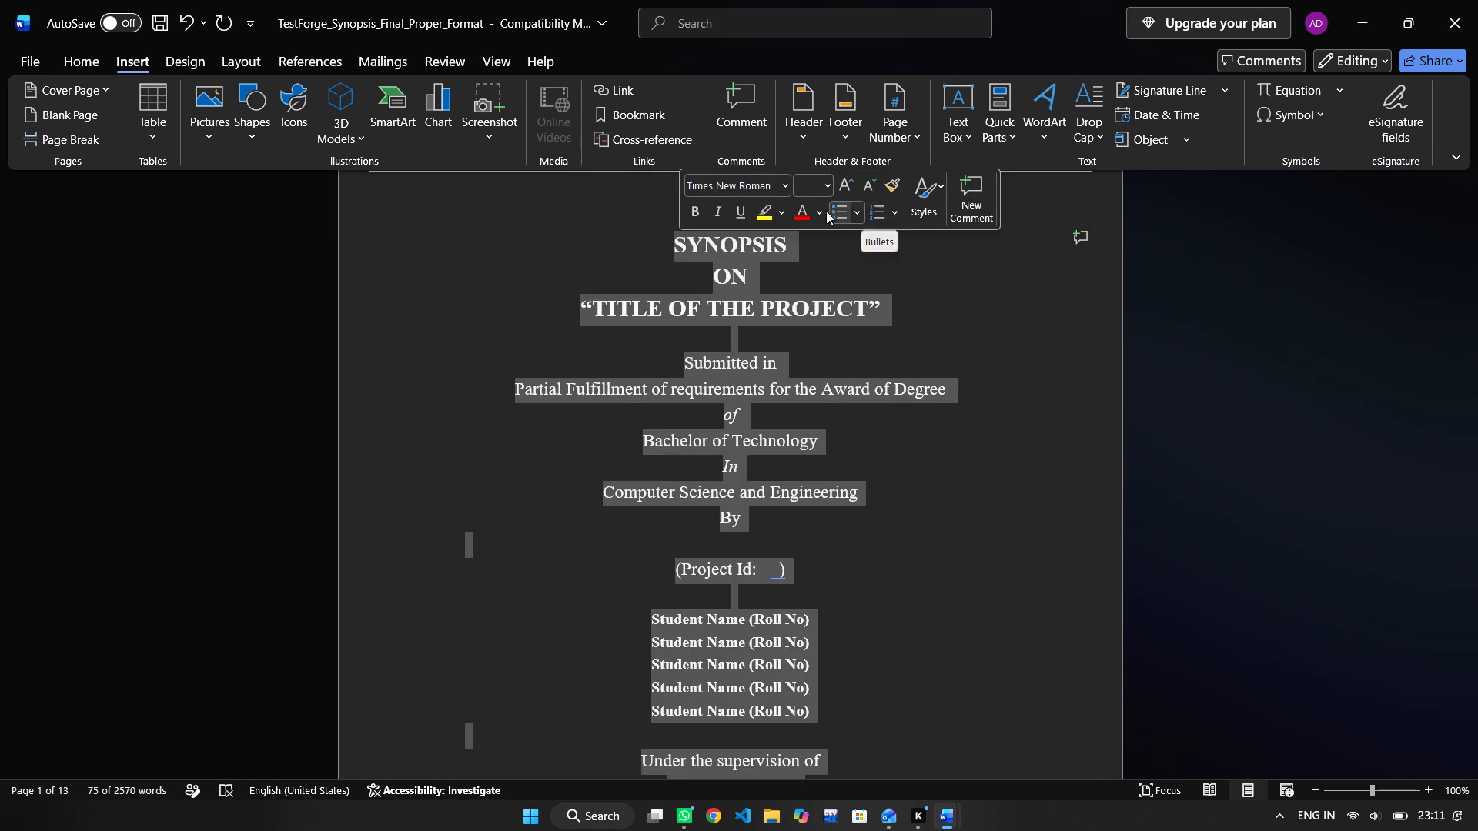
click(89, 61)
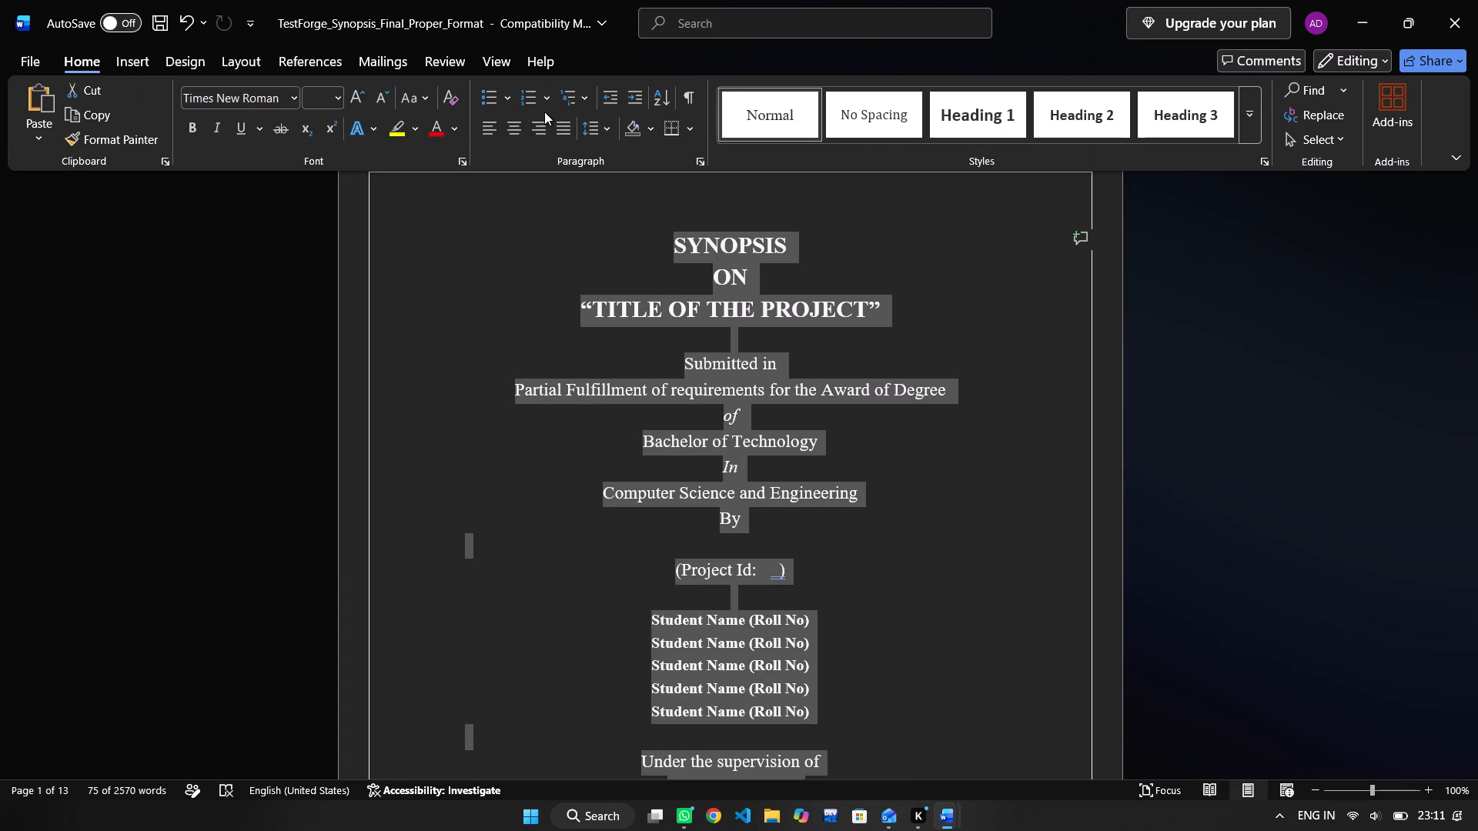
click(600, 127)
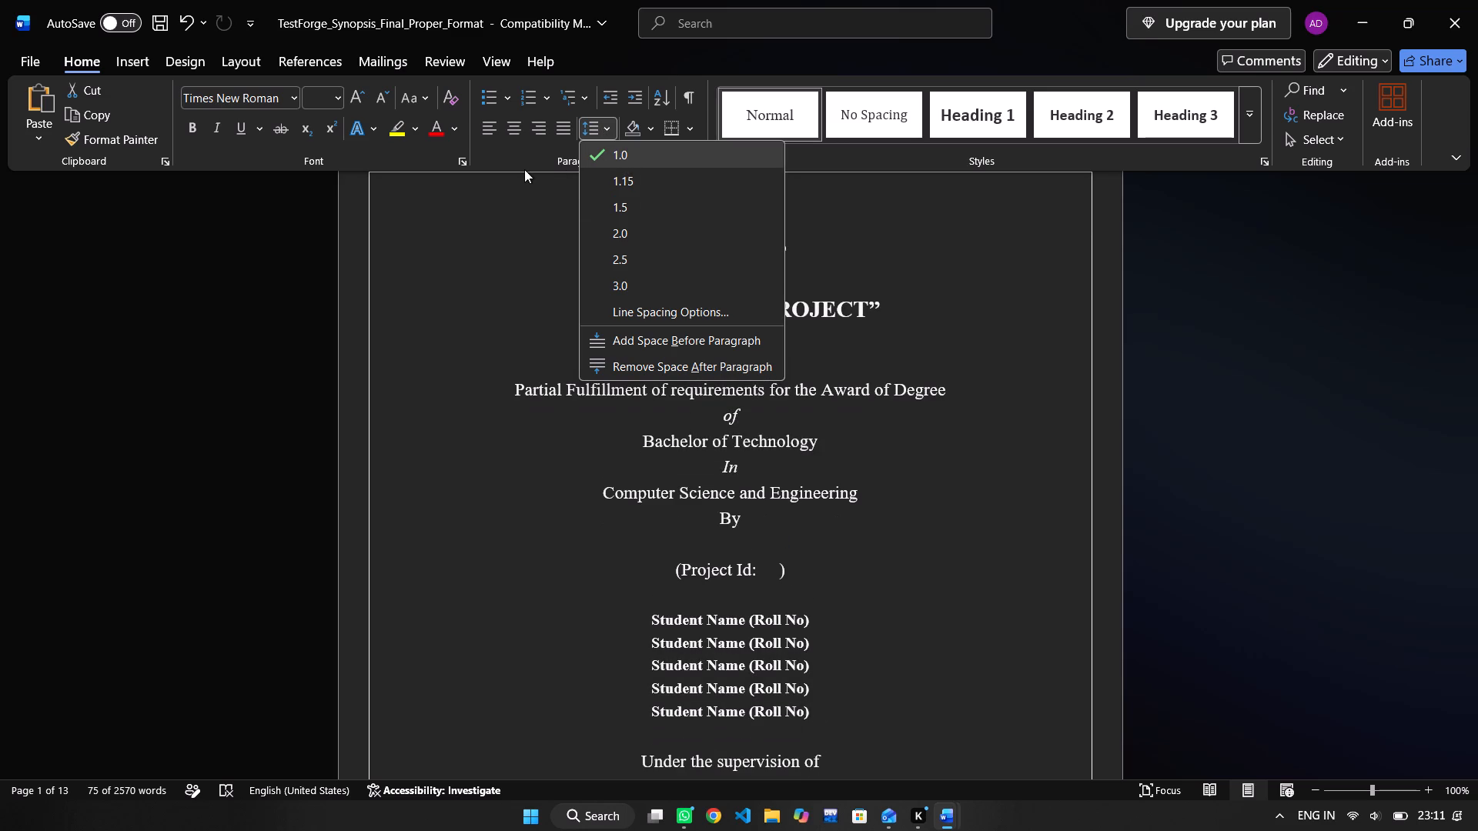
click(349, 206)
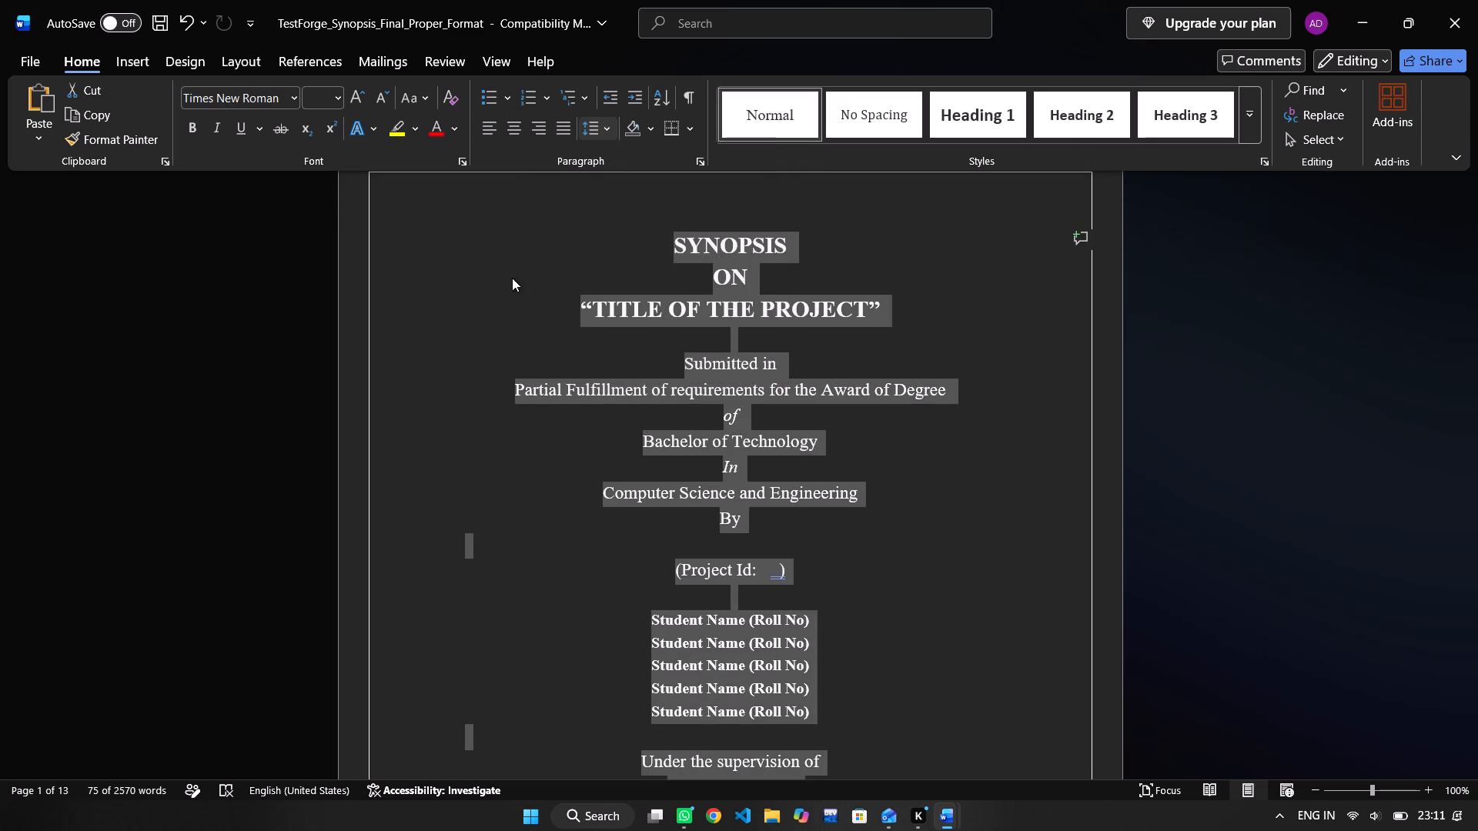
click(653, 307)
Check the format document's title block and replace TITLE OF THE PROJECT in the TestForge synopsis with "TestForge — An AI-based platform for reliable web application testing.".
scroll(642, 503, up, 3)
scroll(652, 506, down, 1)
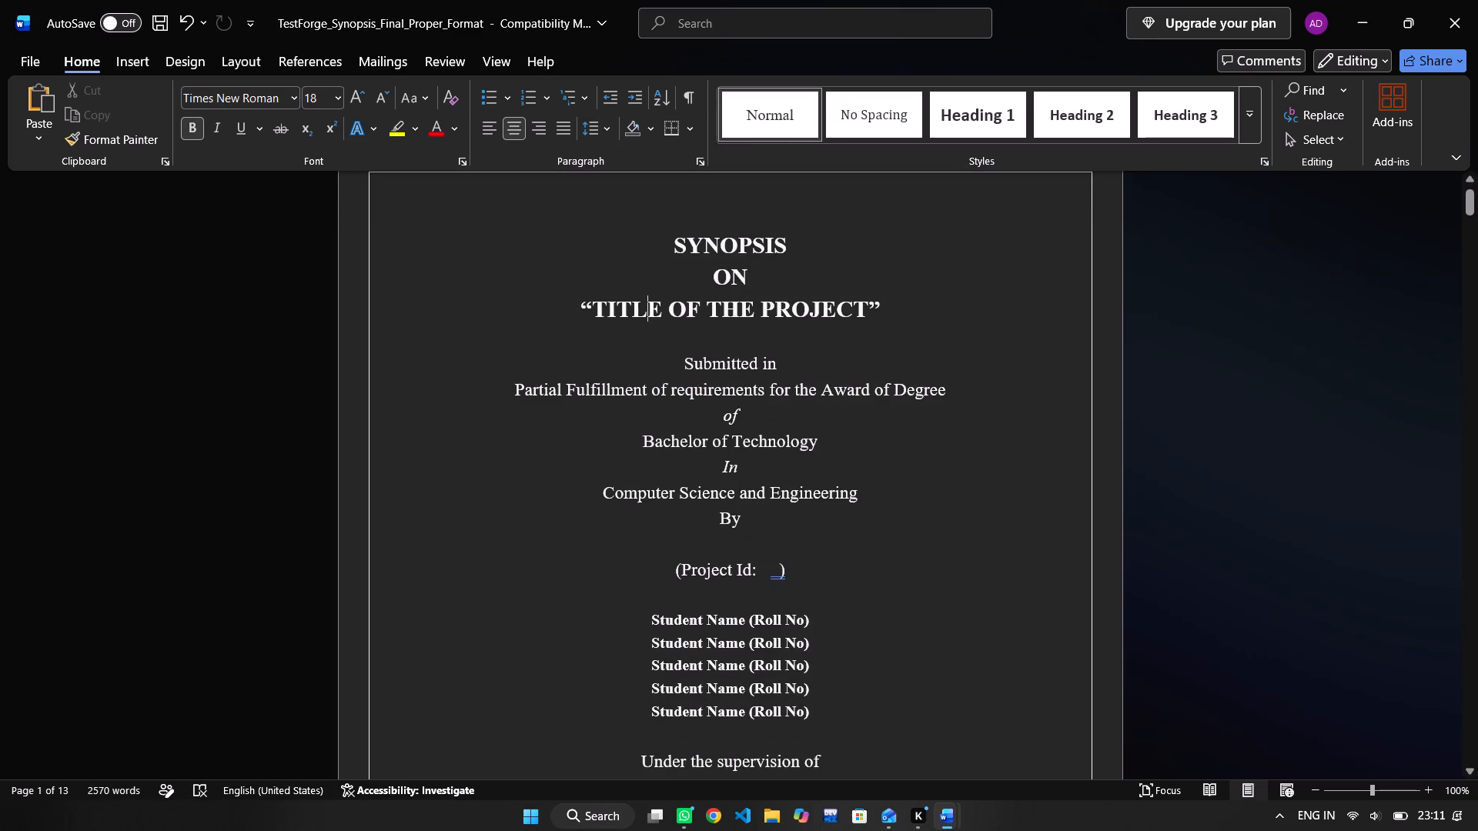
key(alt+Tab)
scroll(642, 512, up, 4)
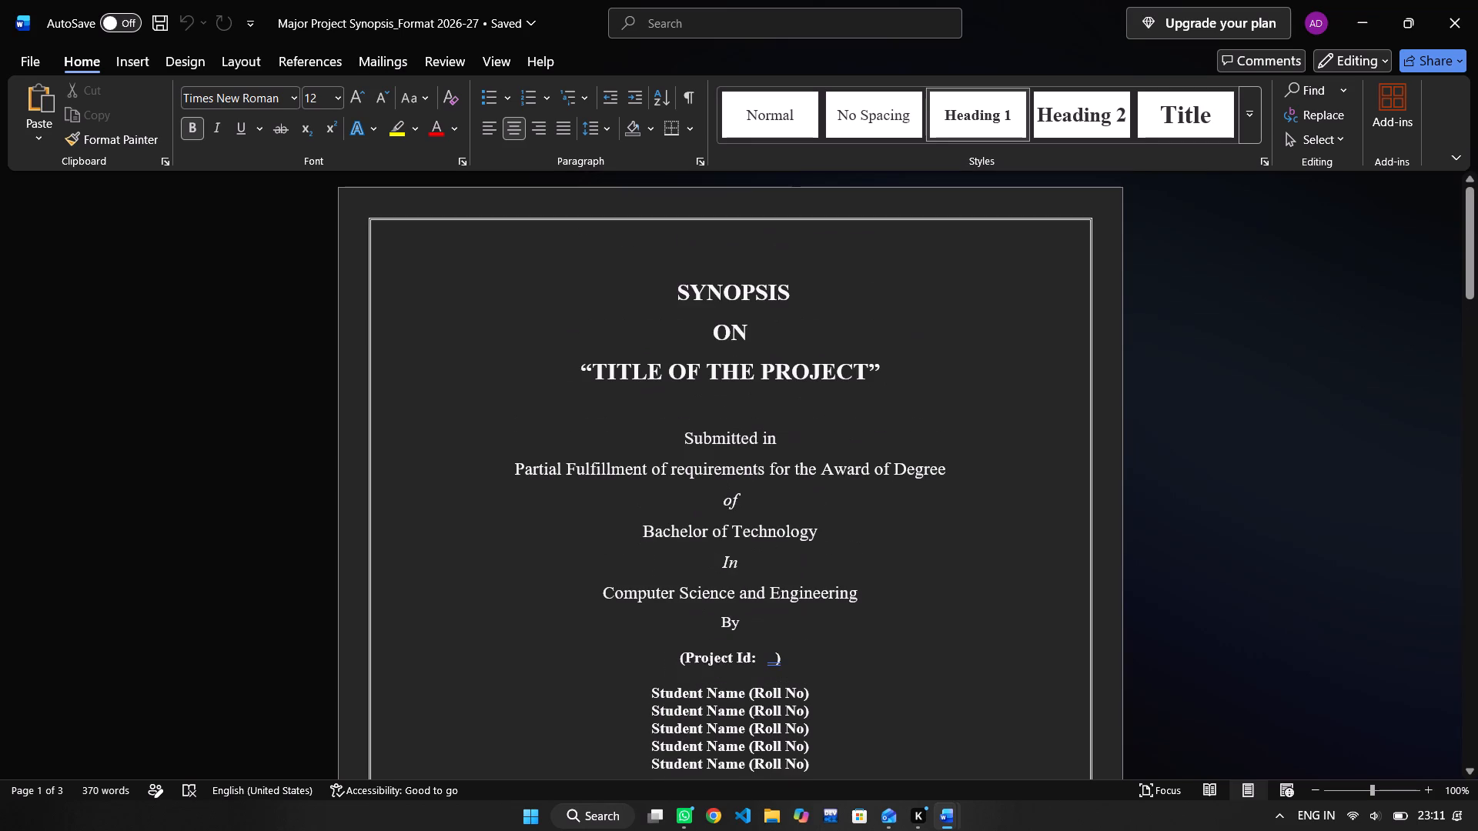
key(alt+Tab)
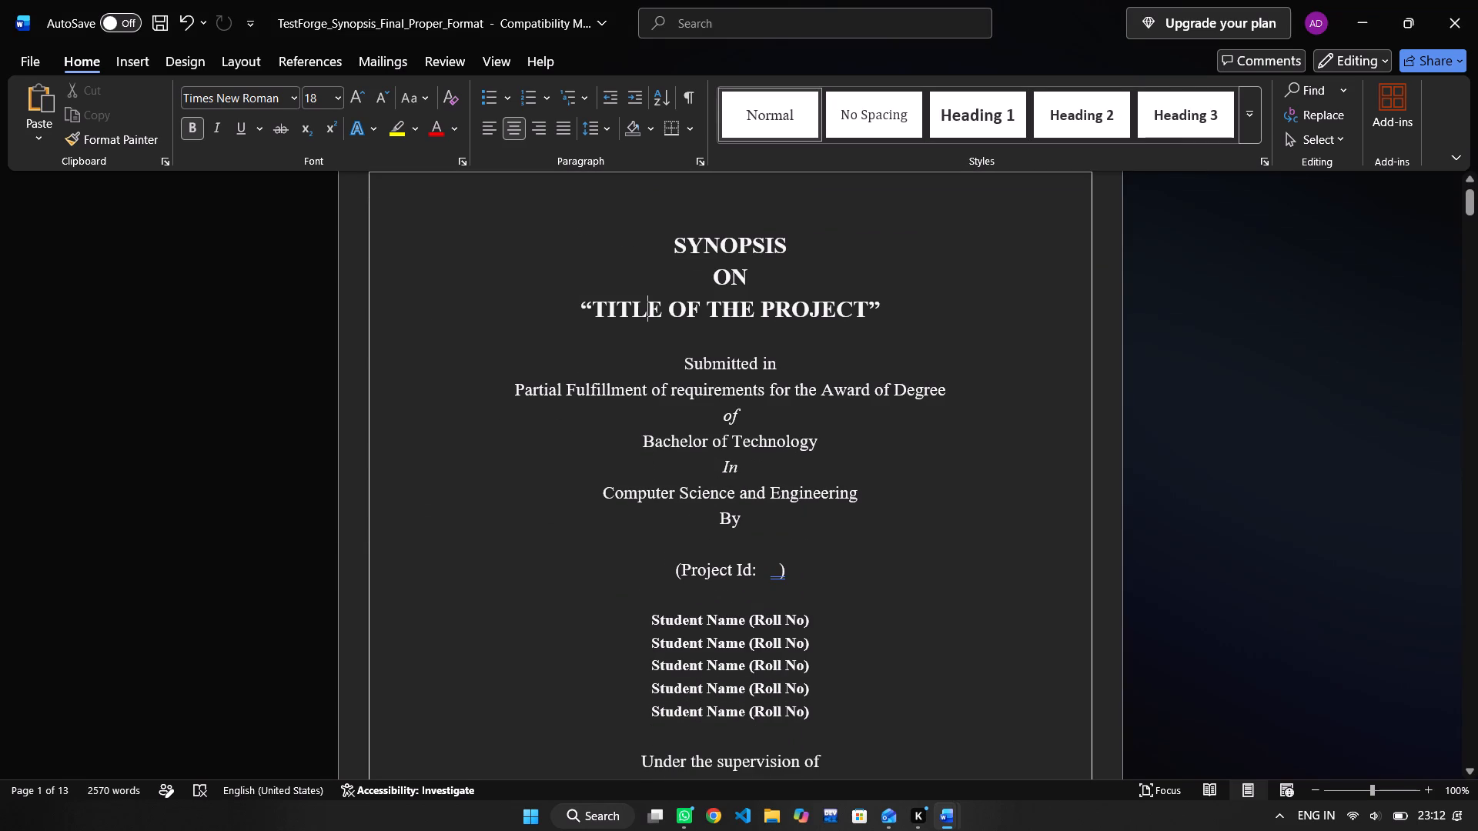
drag(594, 312, 864, 309)
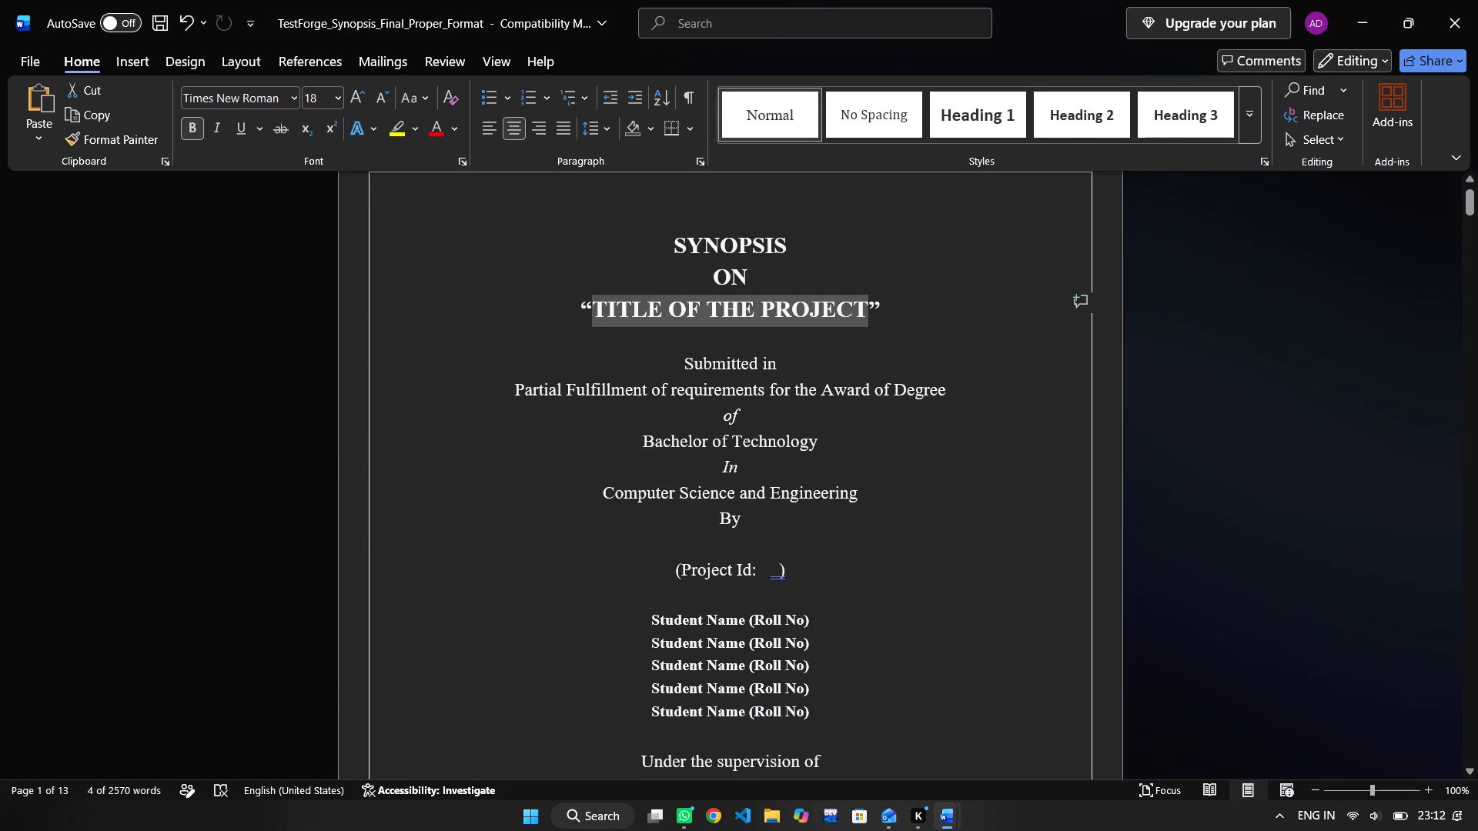
key(super+v)
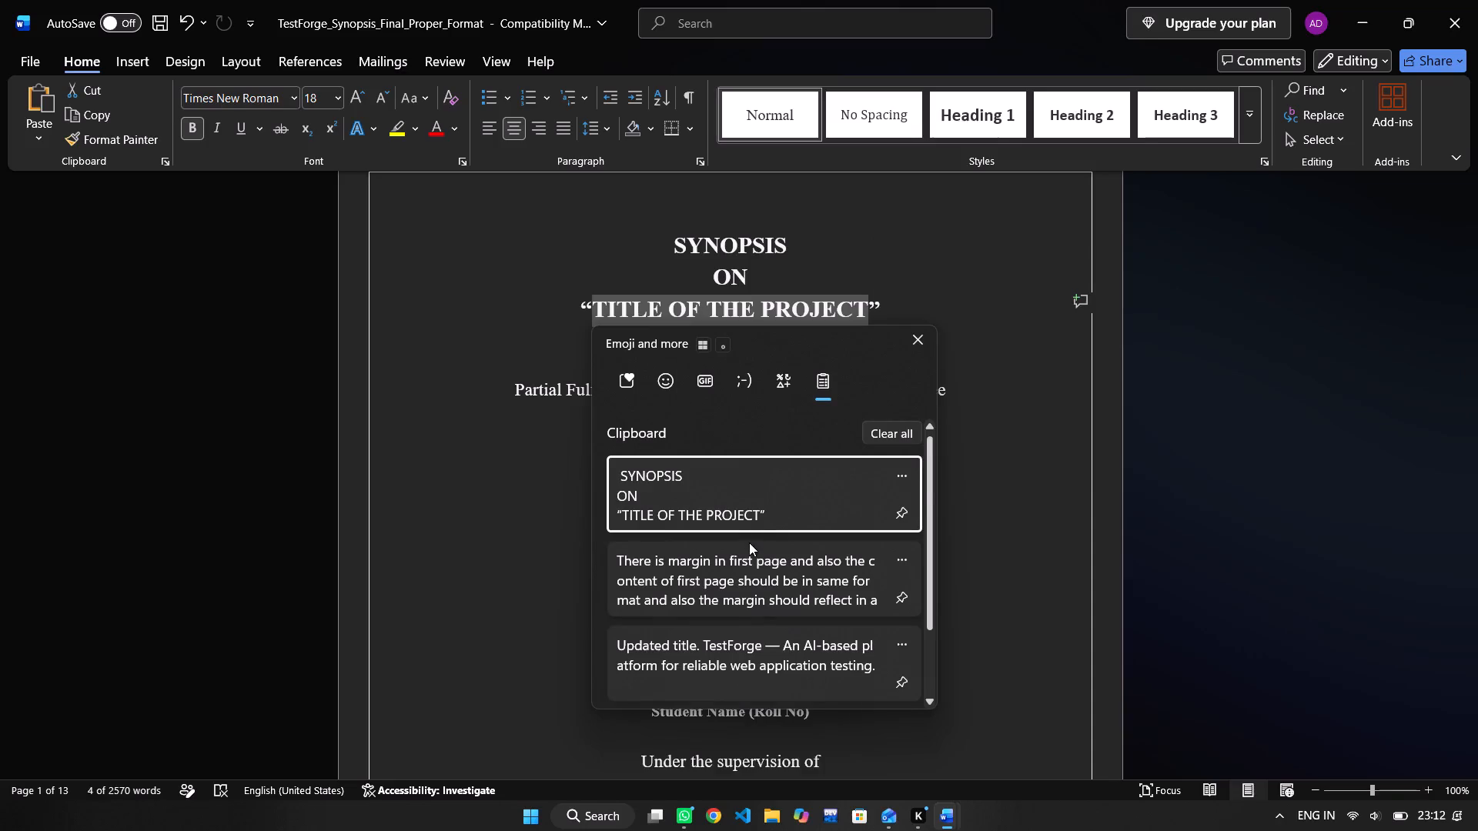
scroll(749, 542, down, 2)
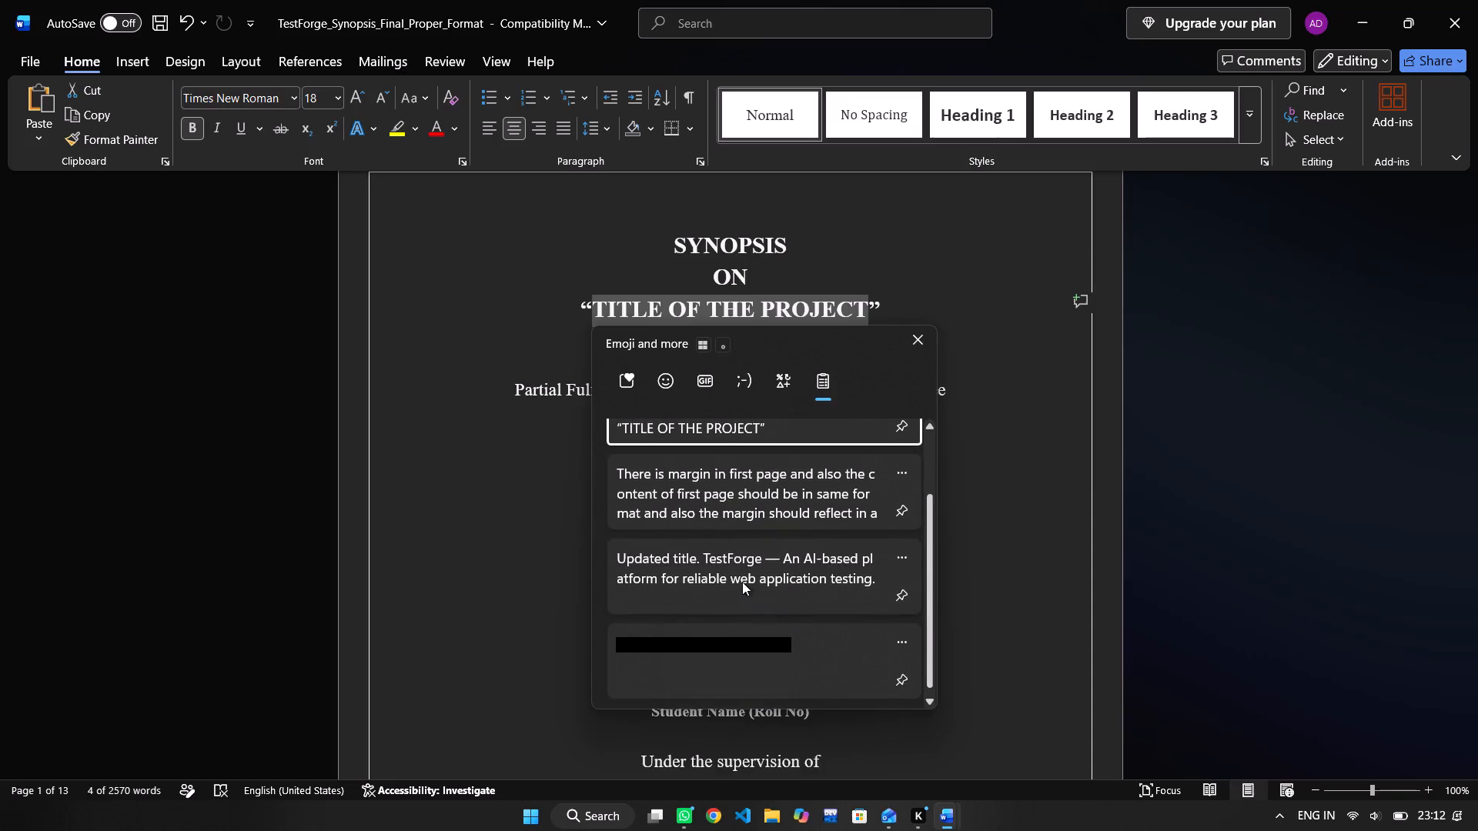
click(742, 578)
key(ctrl+v)
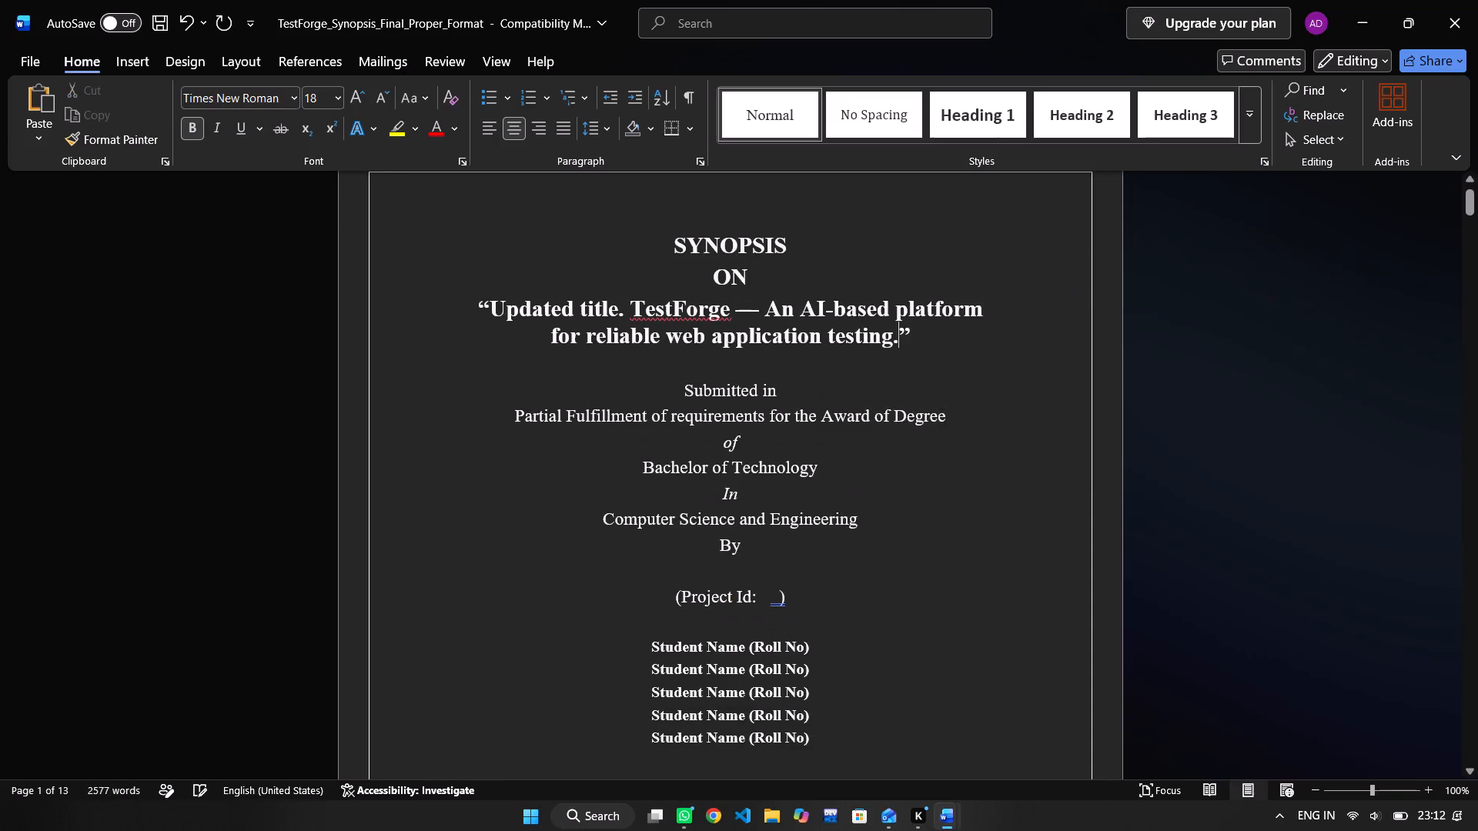
drag(634, 305, 523, 314)
key(BackSpace)
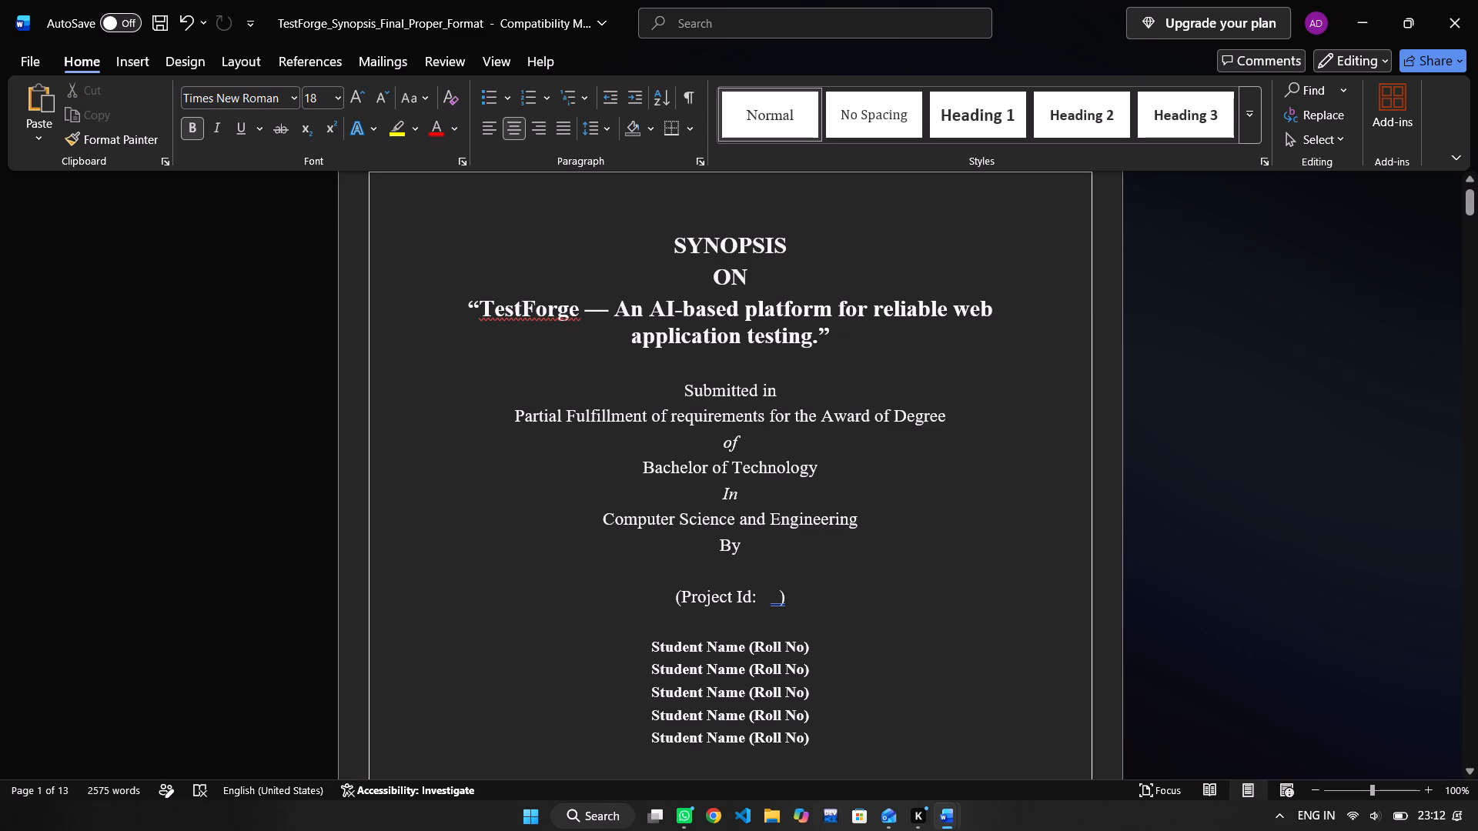
click(991, 462)
Replace the first "Student Name (Roll No)" line on the TestForge cover page with the first student's name followed by empty parentheses.
scroll(1001, 559, down, 2)
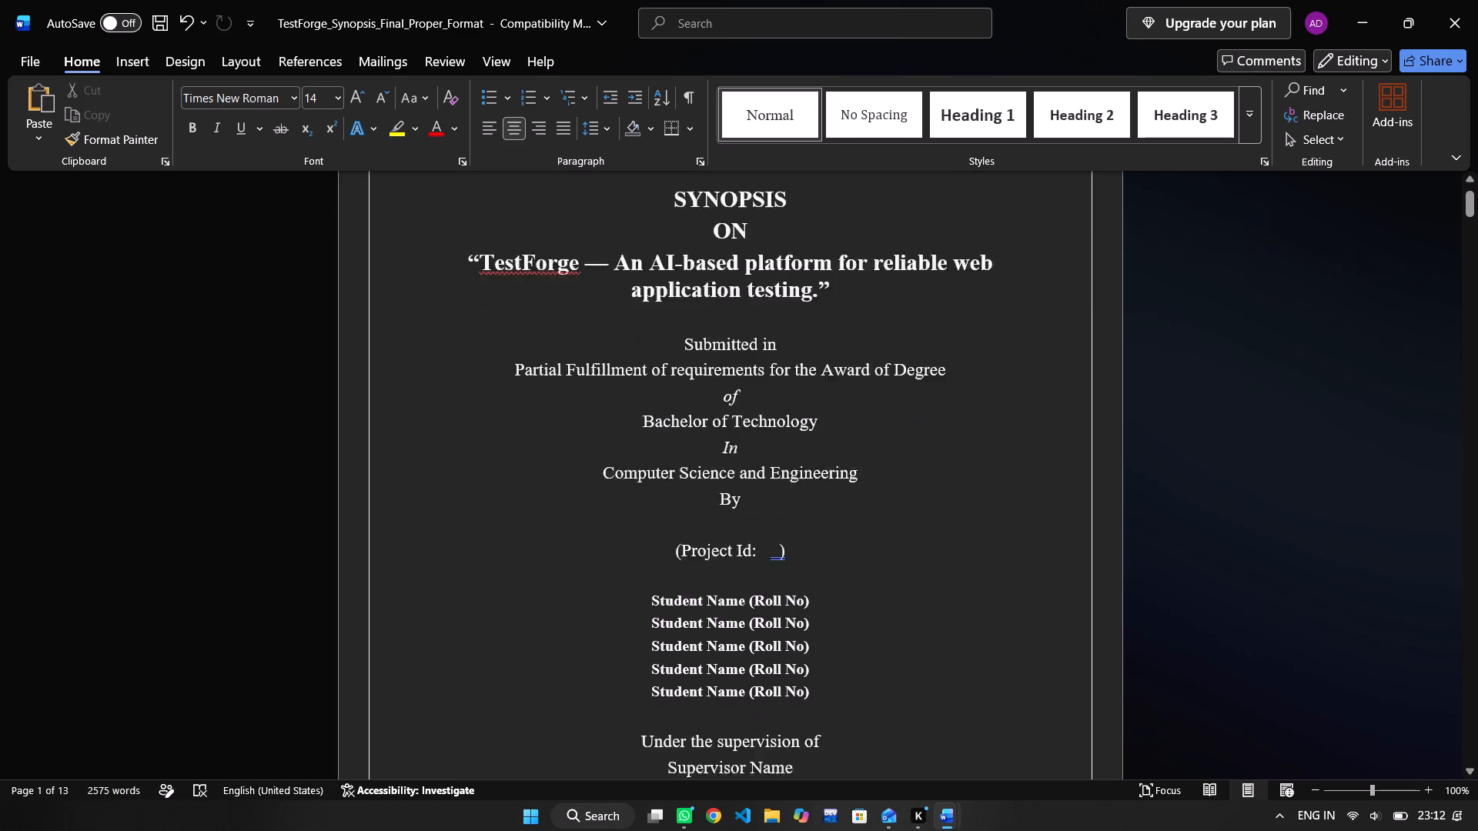
scroll(1009, 548, down, 6)
scroll(918, 320, up, 3)
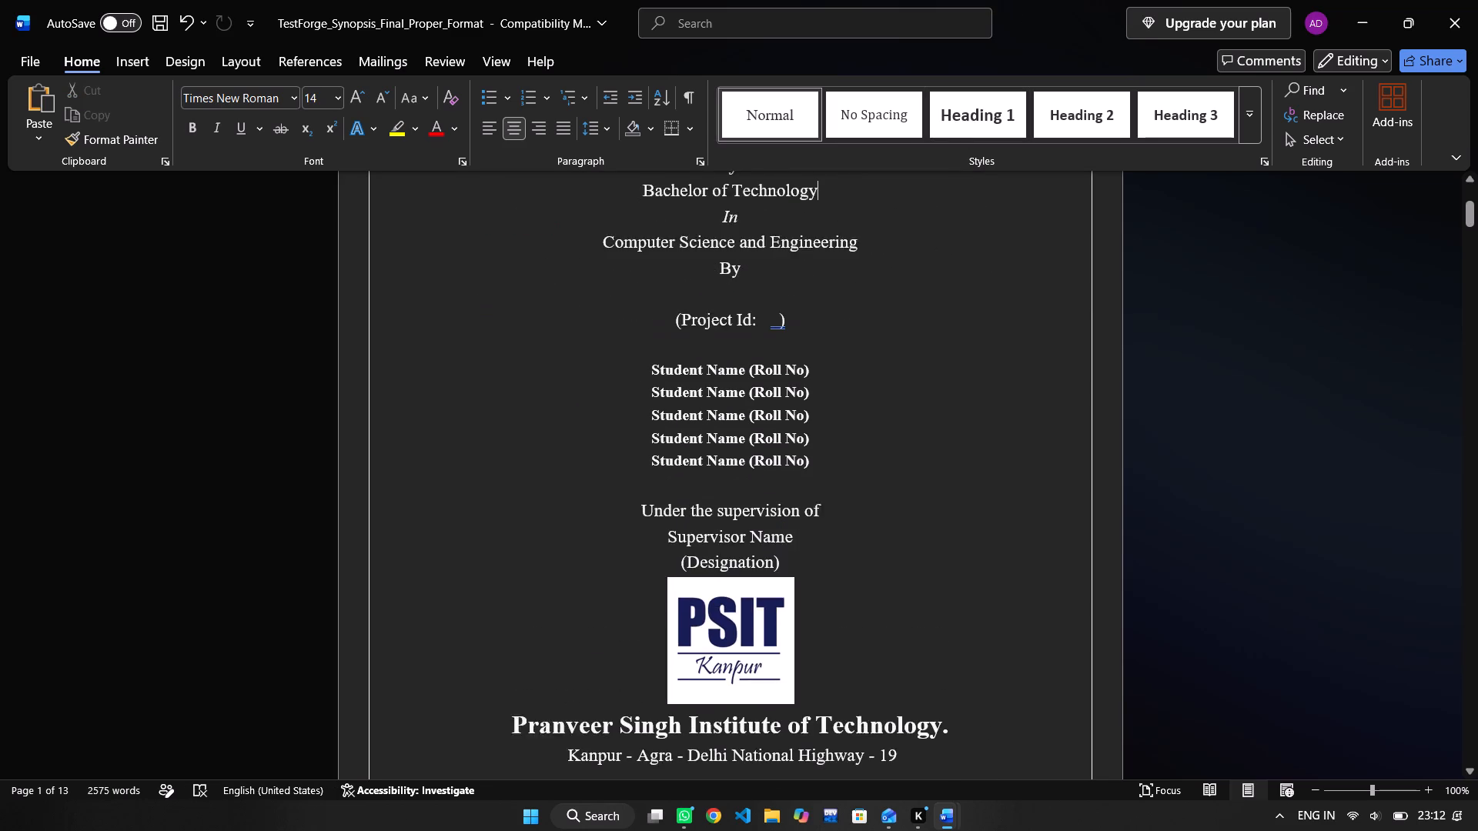
scroll(906, 383, up, 5)
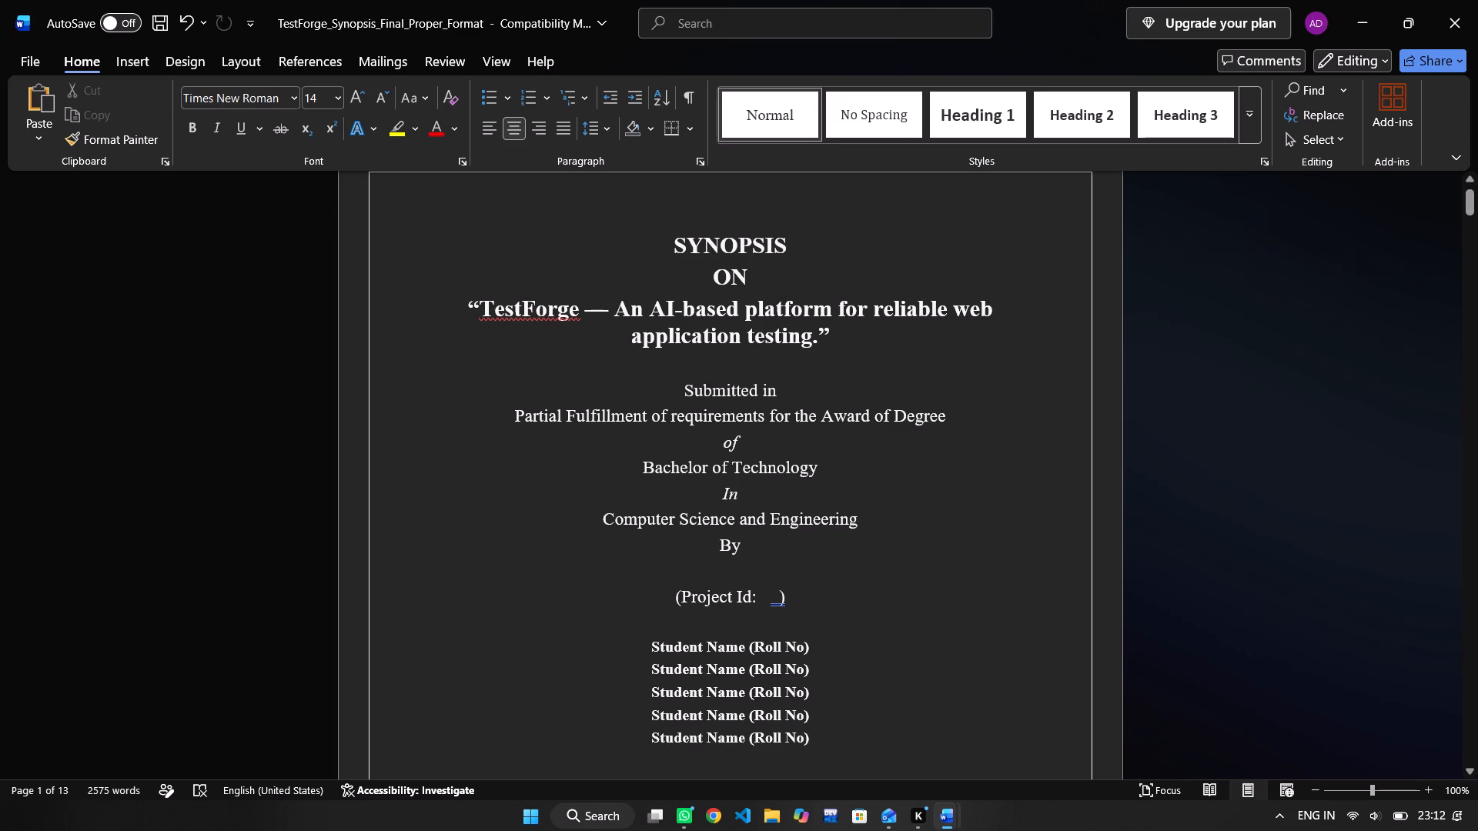
scroll(764, 694, down, 2)
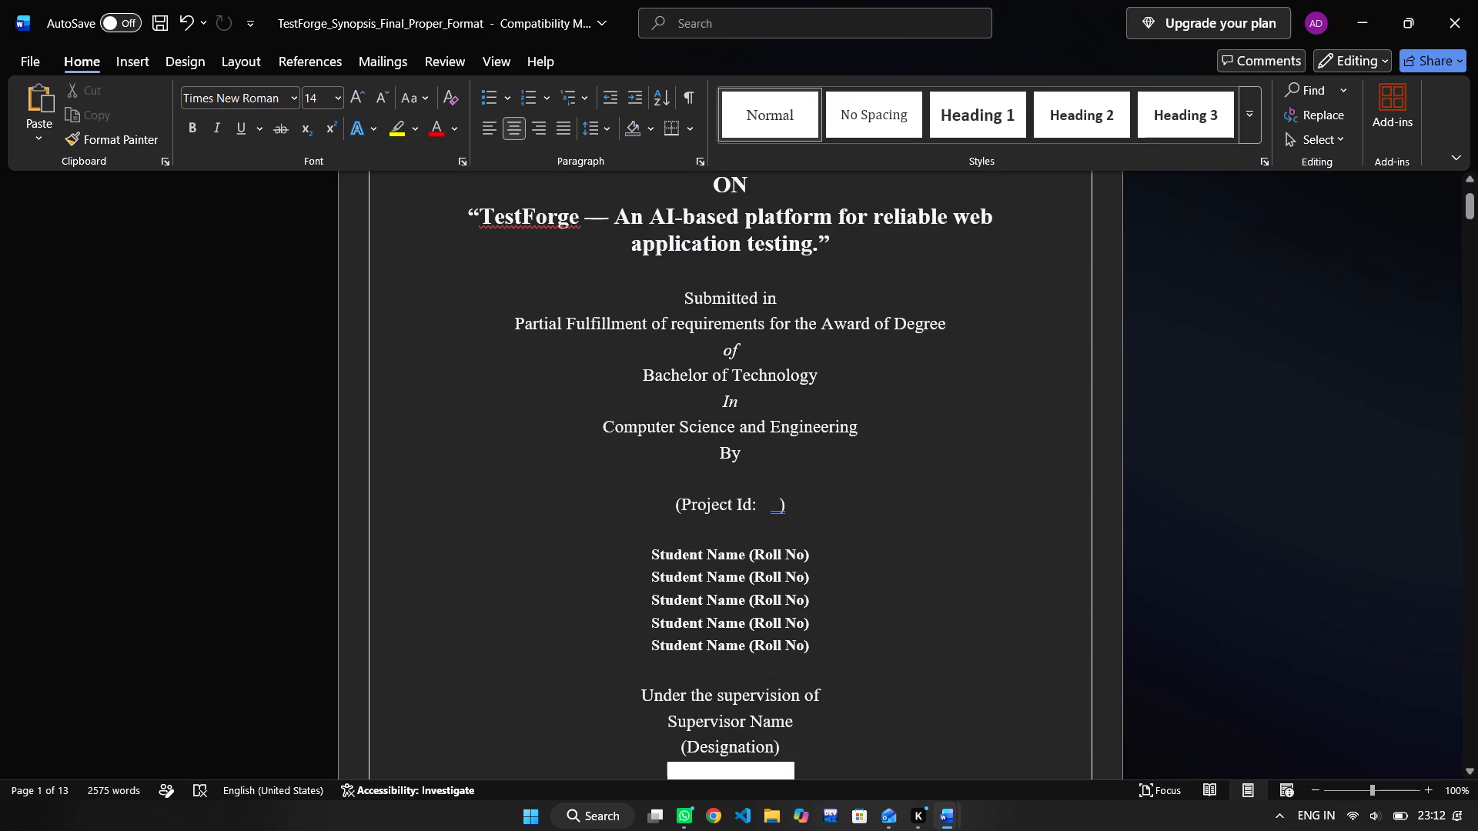
double_click(738, 552)
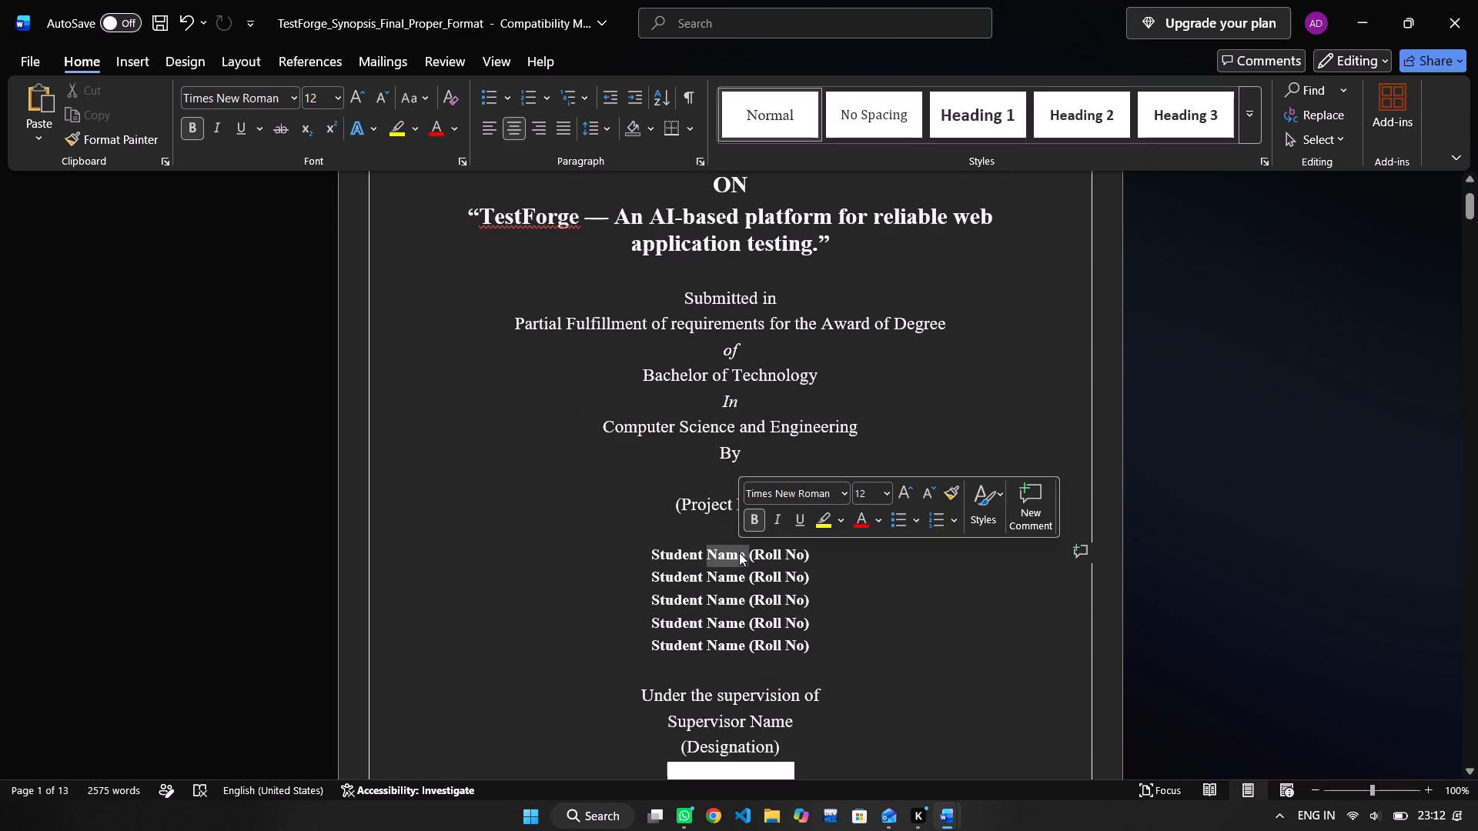
click(739, 552)
double_click(739, 552)
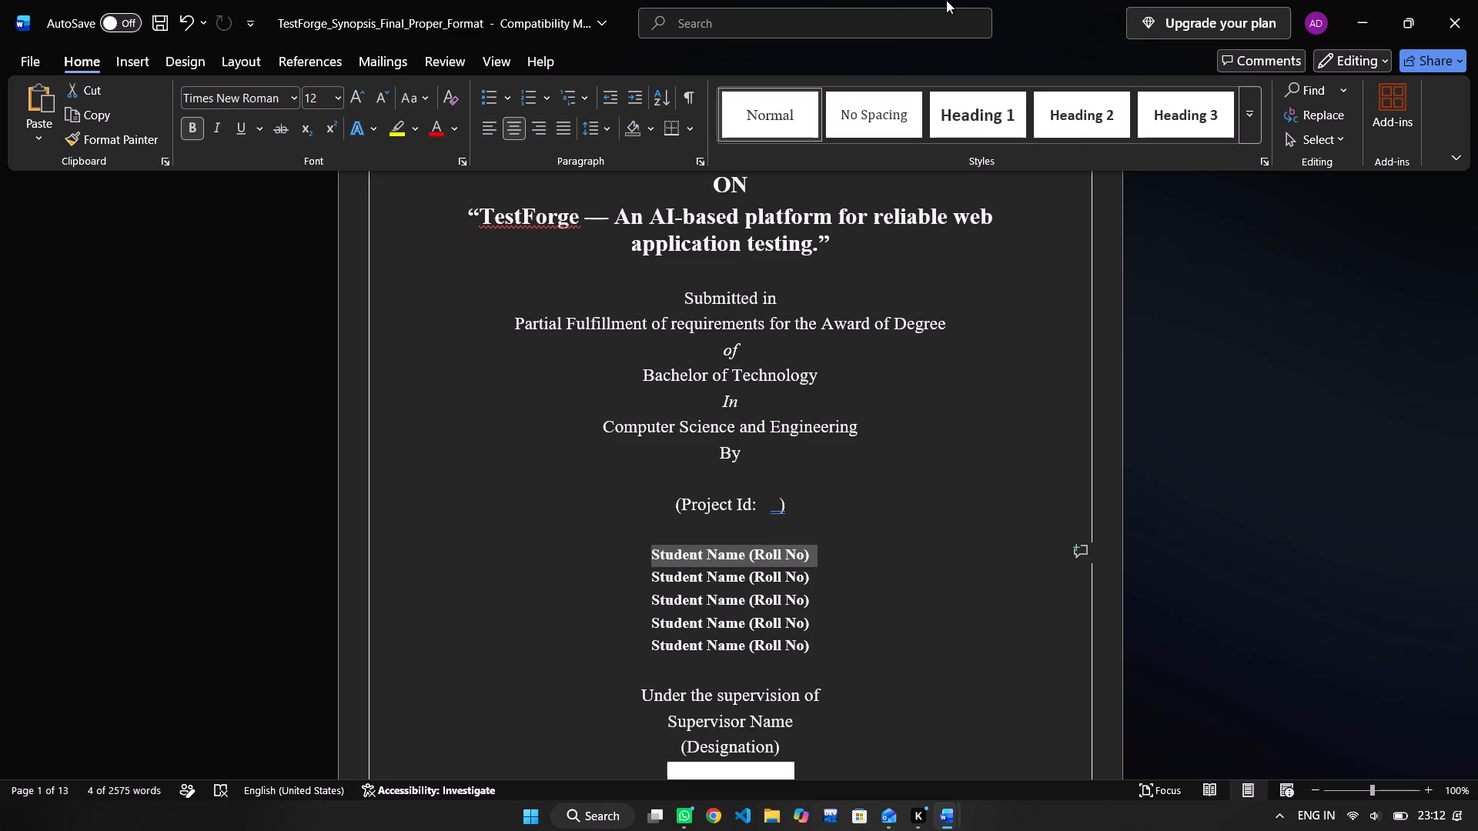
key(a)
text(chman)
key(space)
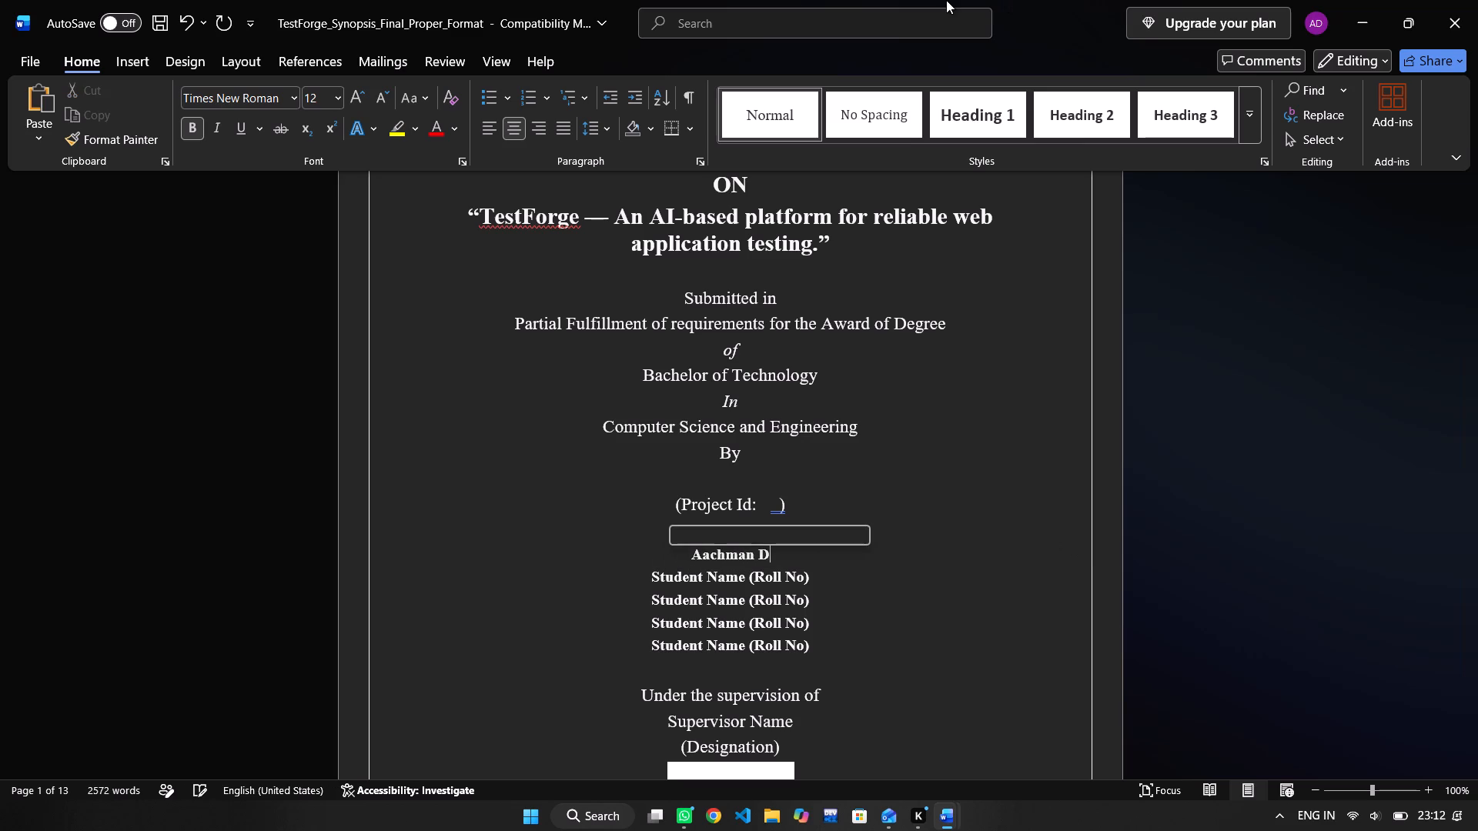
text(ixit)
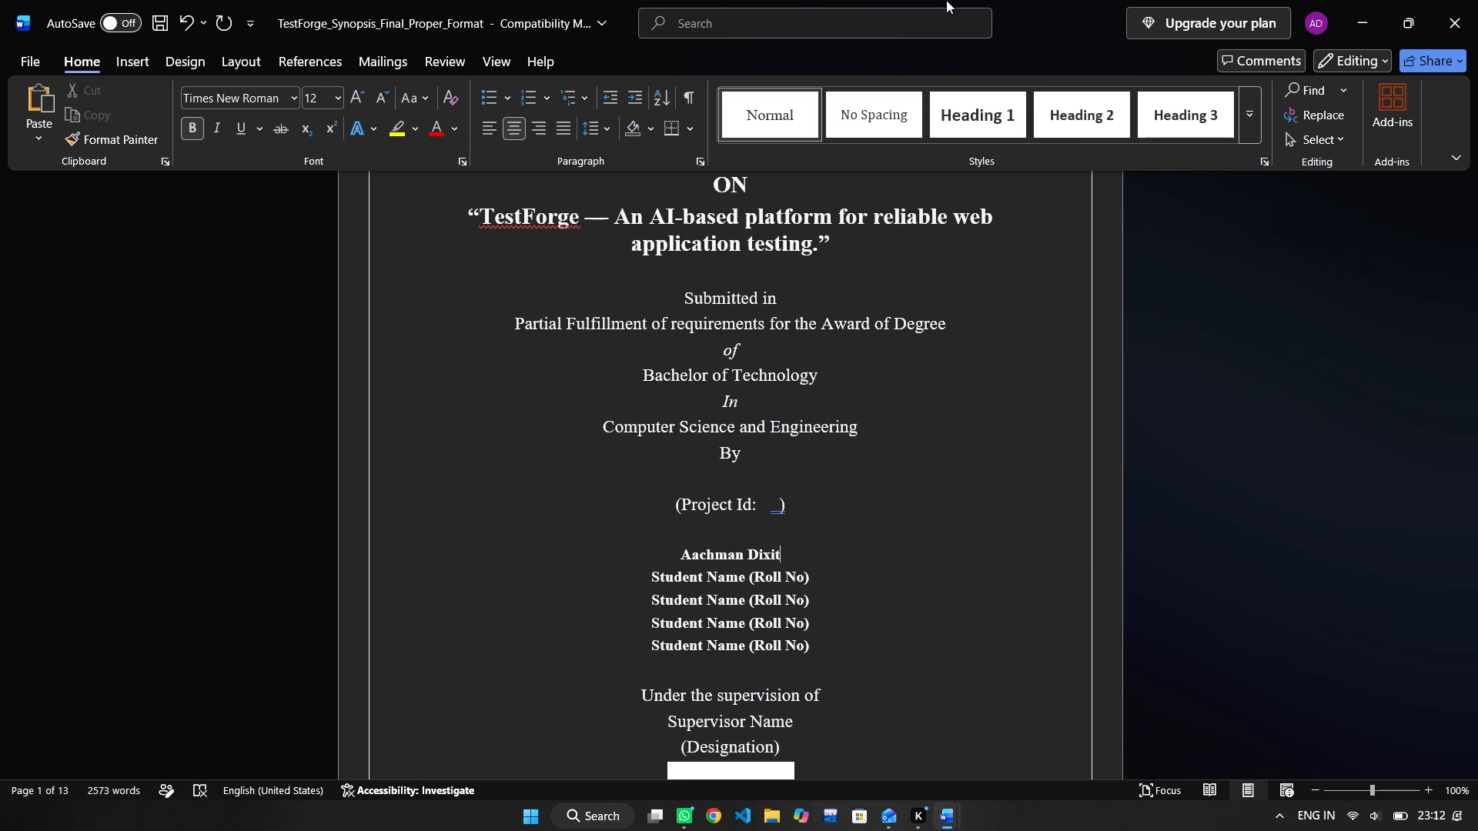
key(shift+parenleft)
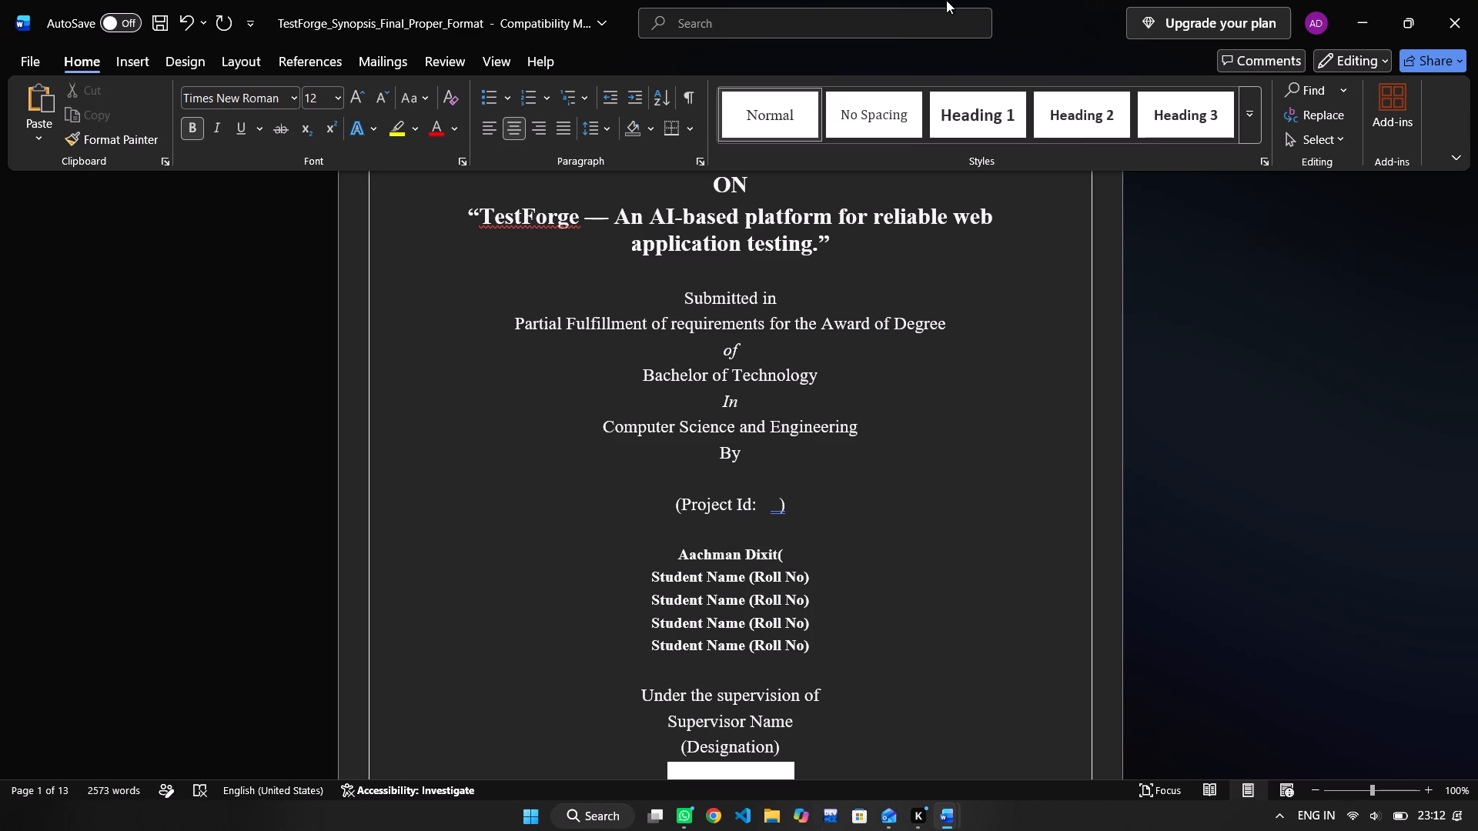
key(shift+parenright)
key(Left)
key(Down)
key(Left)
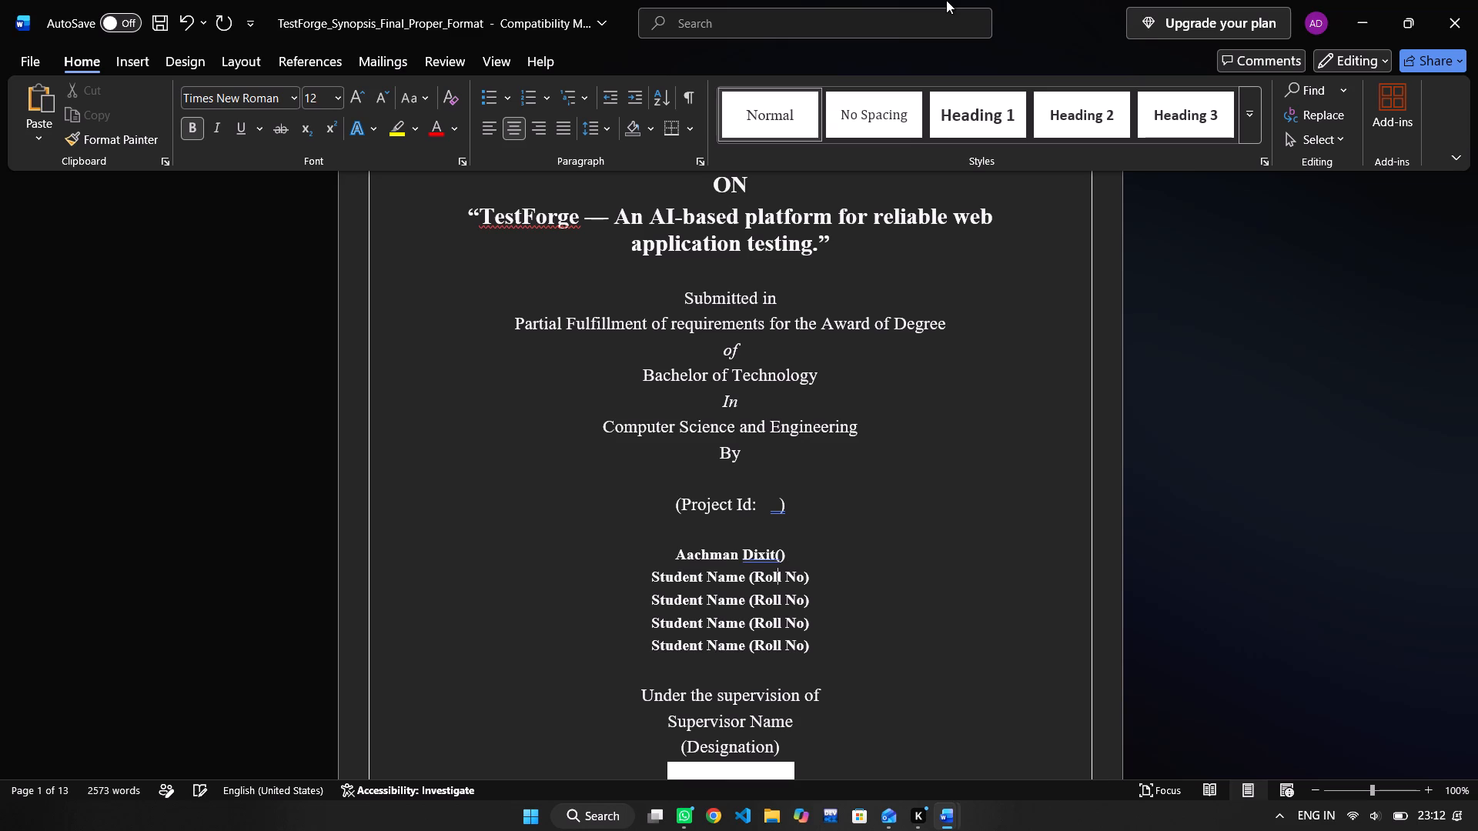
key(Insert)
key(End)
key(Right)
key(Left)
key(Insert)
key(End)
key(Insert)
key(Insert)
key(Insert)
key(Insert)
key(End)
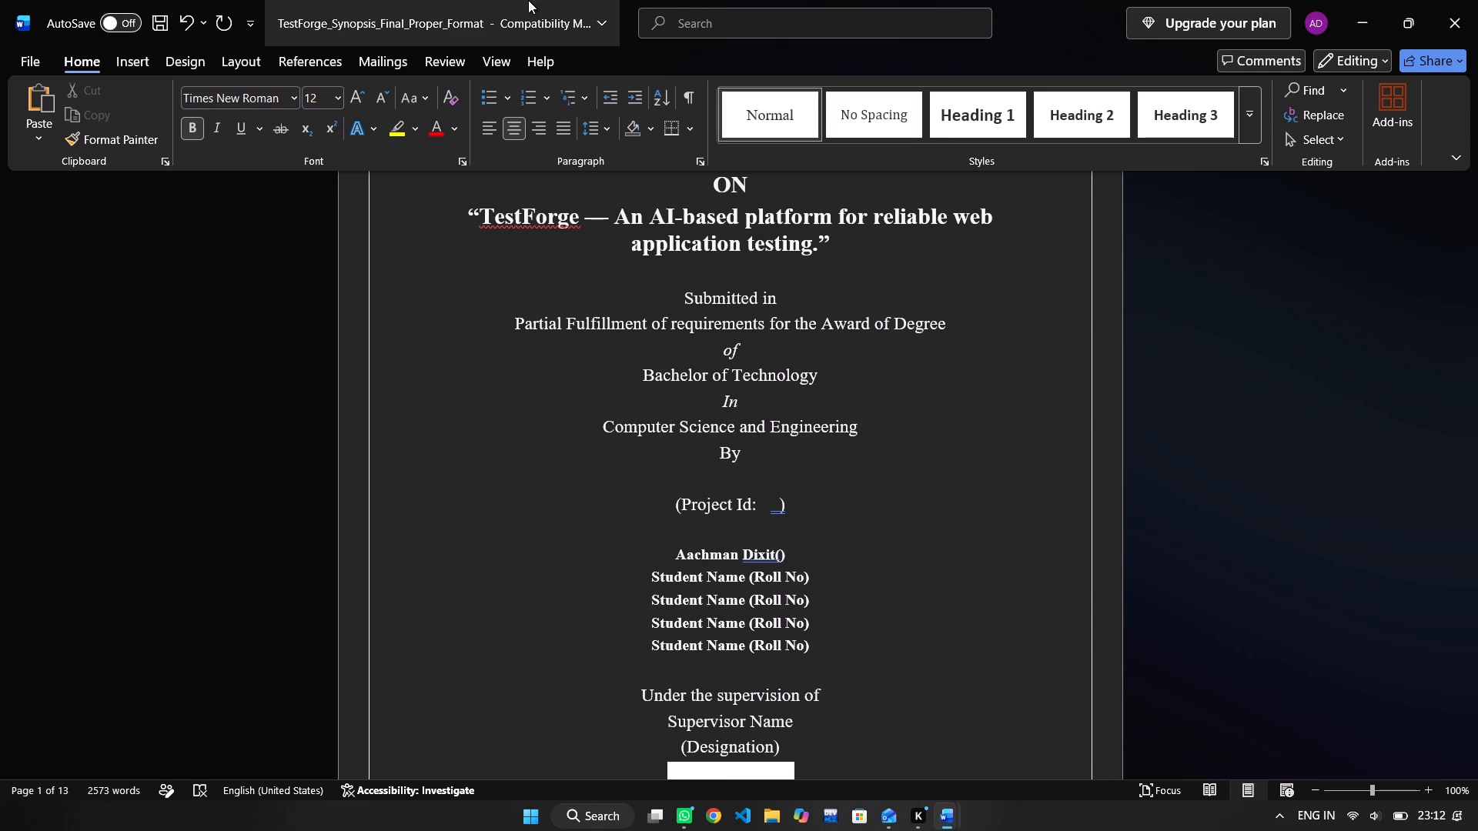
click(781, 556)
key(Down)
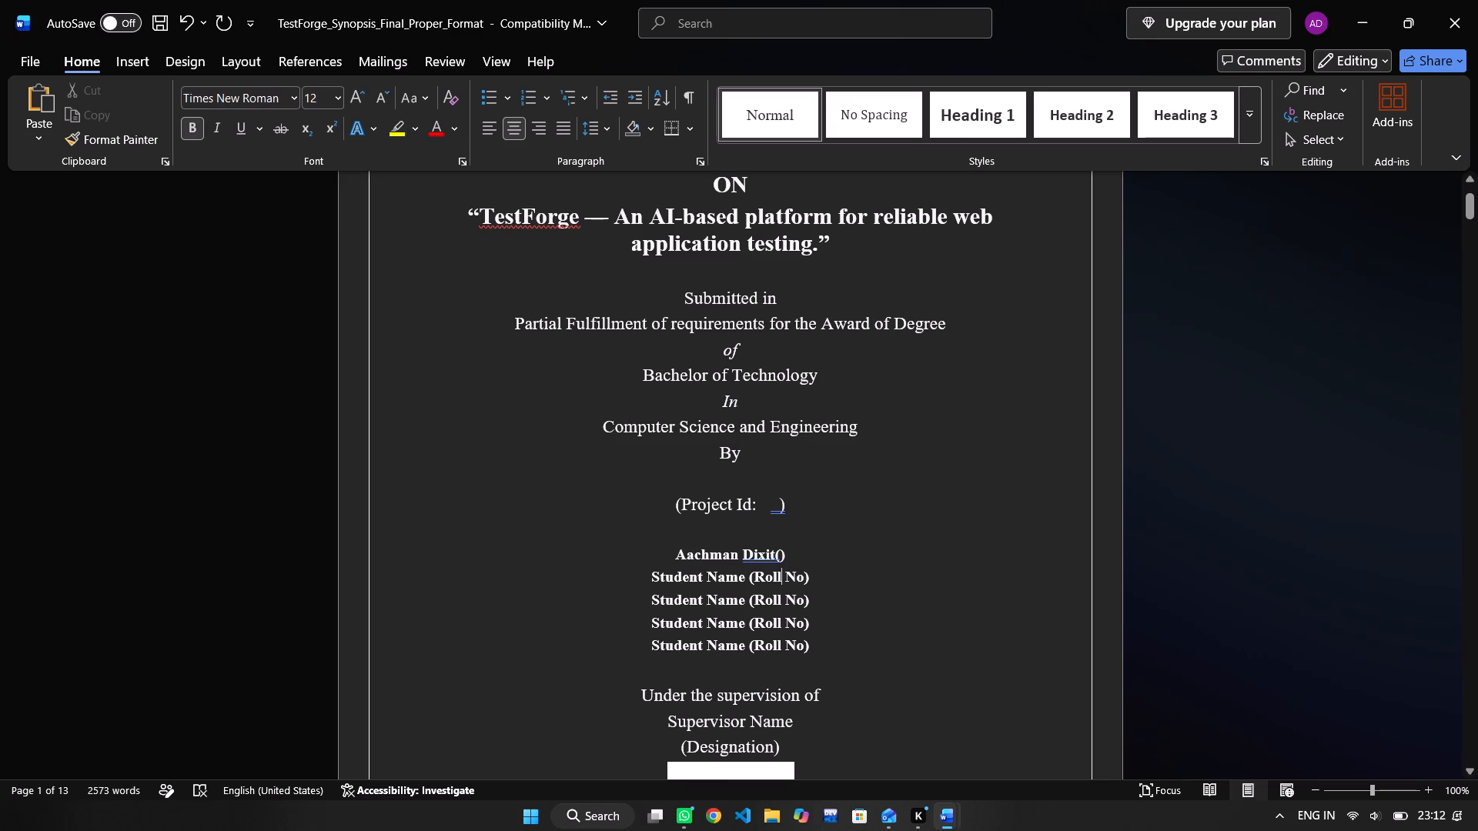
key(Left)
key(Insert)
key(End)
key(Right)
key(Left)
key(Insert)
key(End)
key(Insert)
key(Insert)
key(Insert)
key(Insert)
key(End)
Enter the first student's roll number between the parentheses after the name.
click(782, 552)
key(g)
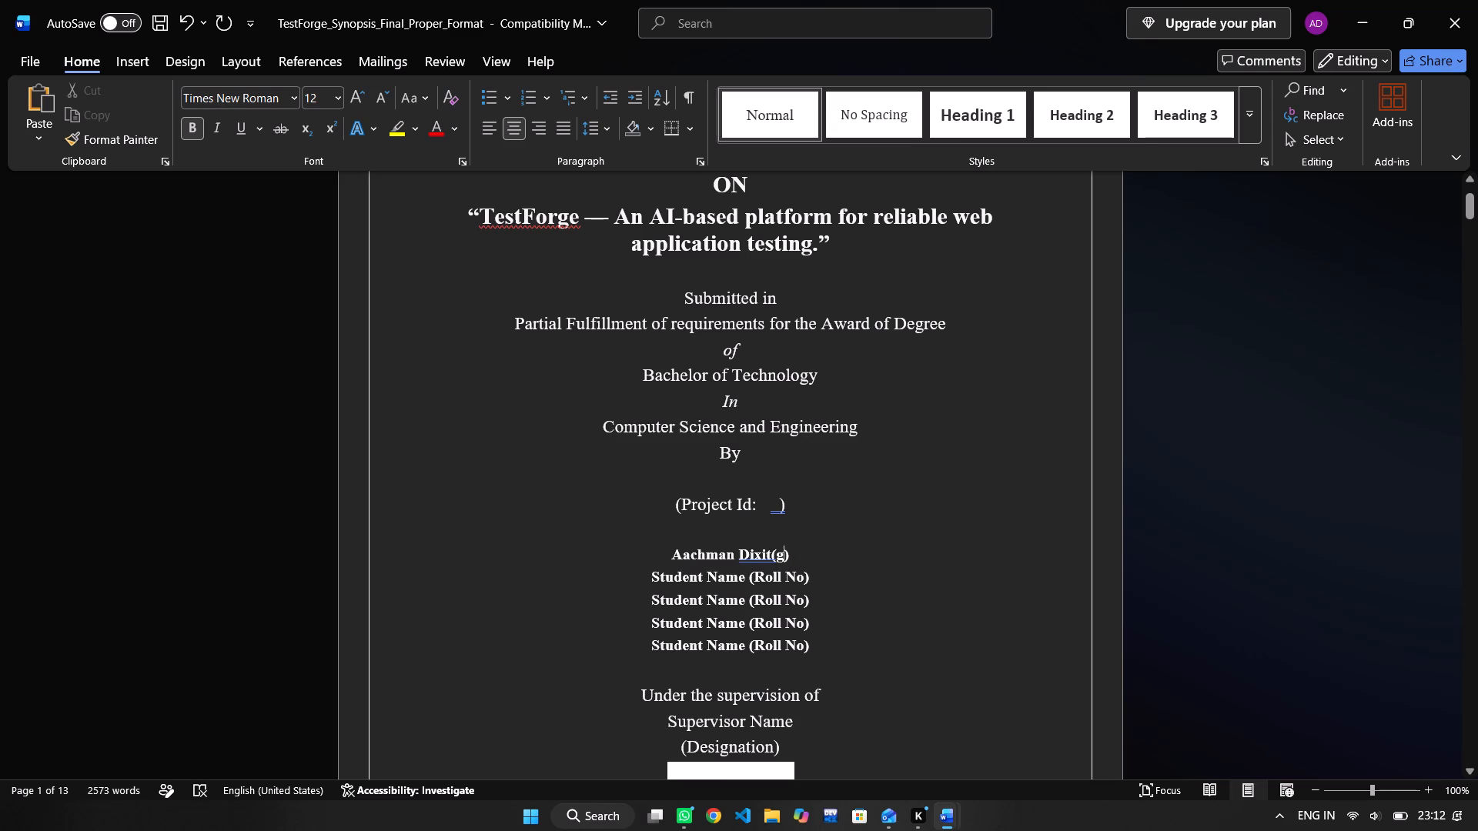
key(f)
key(BackSpace)
key(BackSpace)
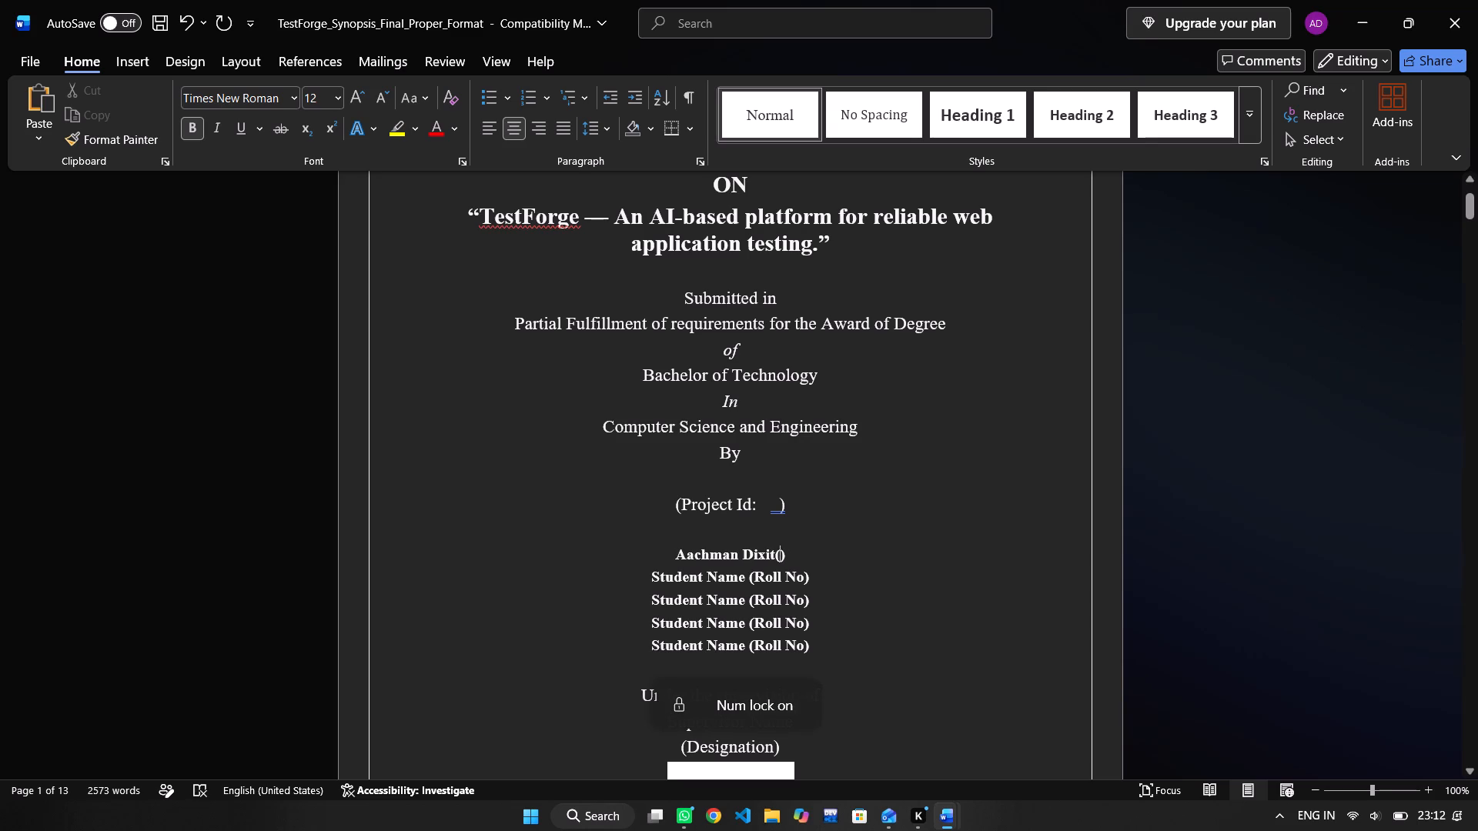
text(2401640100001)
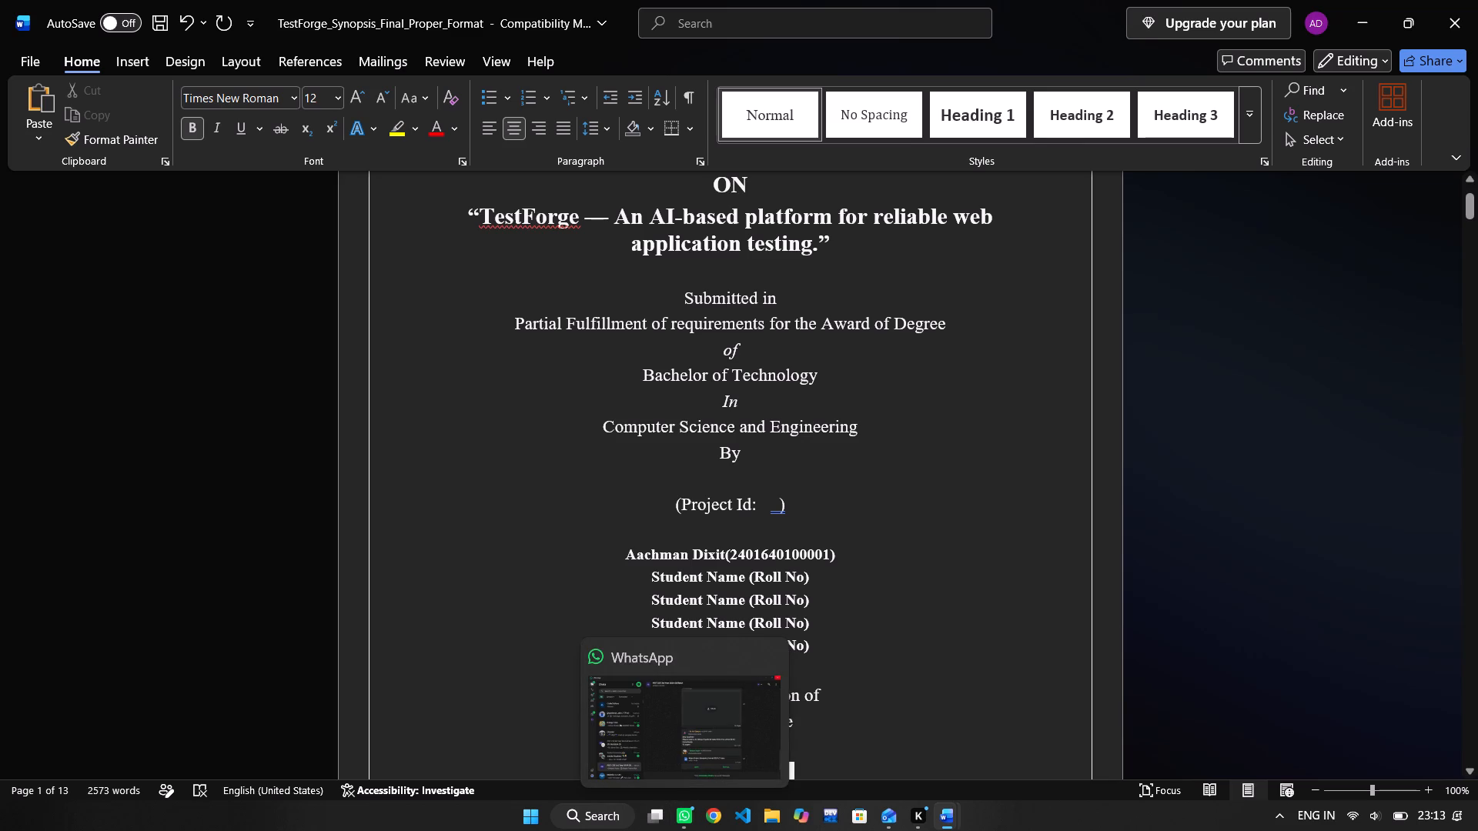
Replace the second student placeholder line with the second student's name followed by parentheses for the roll number.
click(729, 578)
double_click(729, 578)
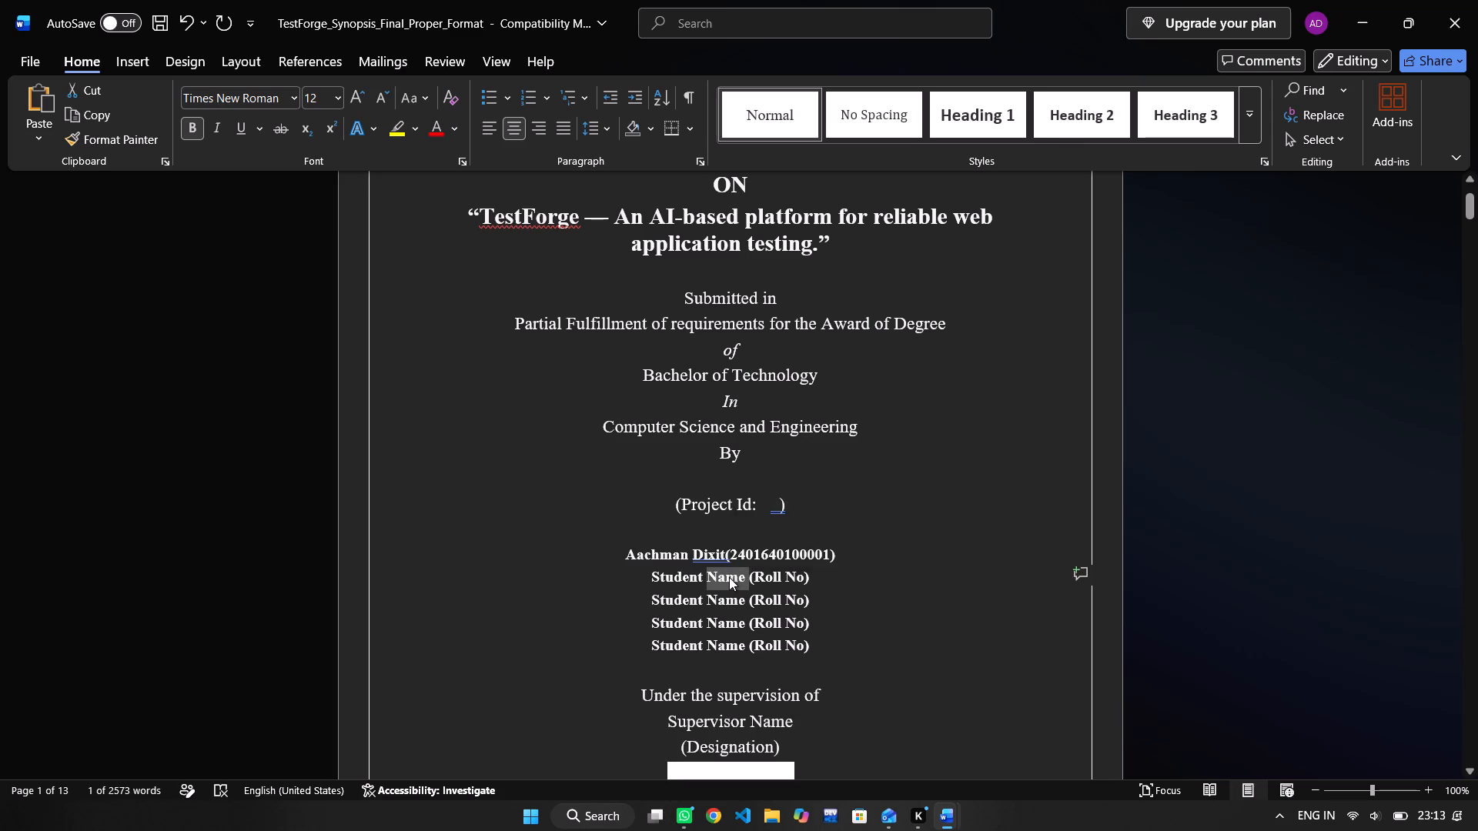
double_click(729, 577)
double_click(729, 579)
triple_click(729, 579)
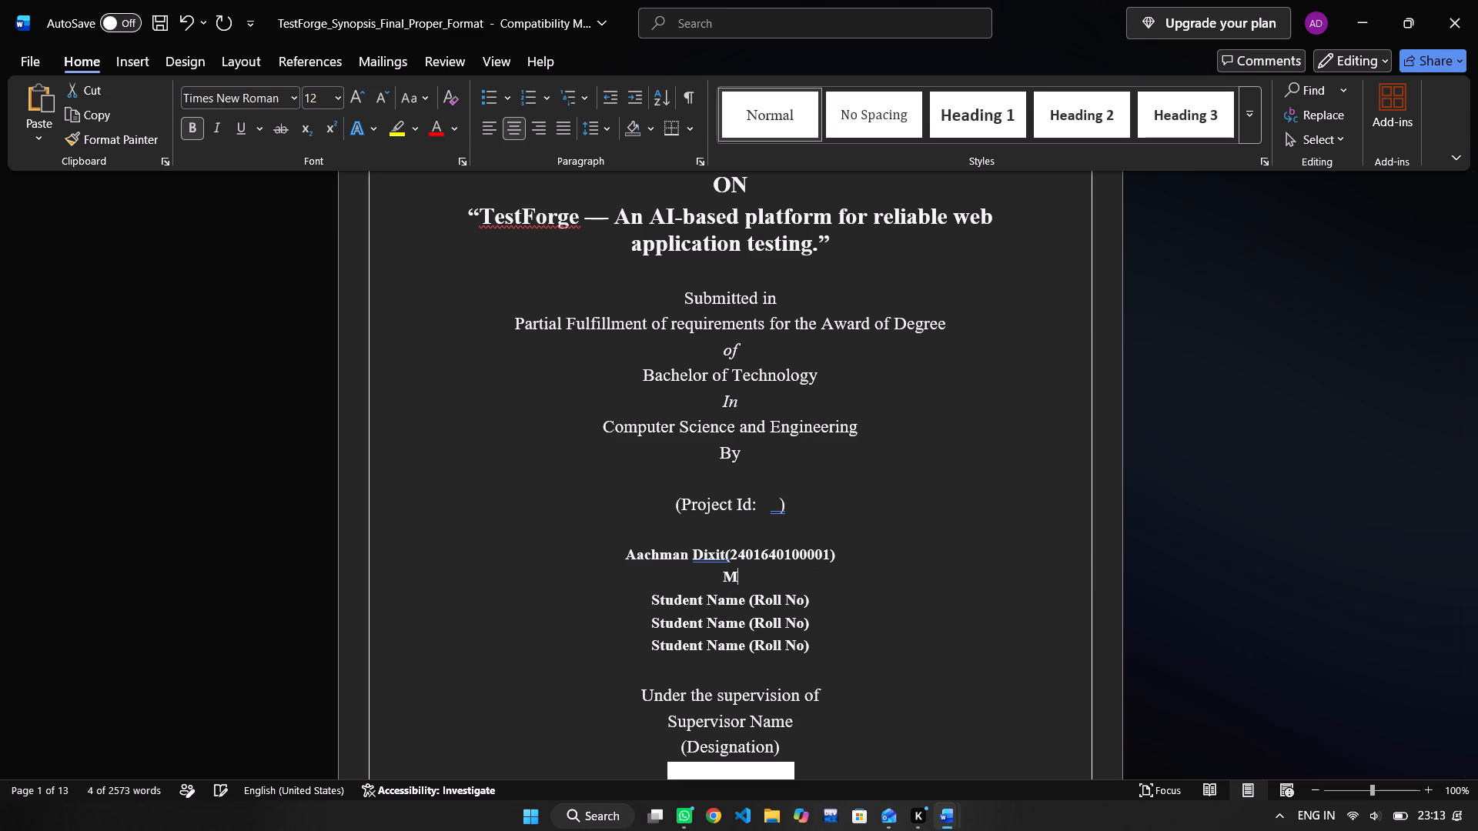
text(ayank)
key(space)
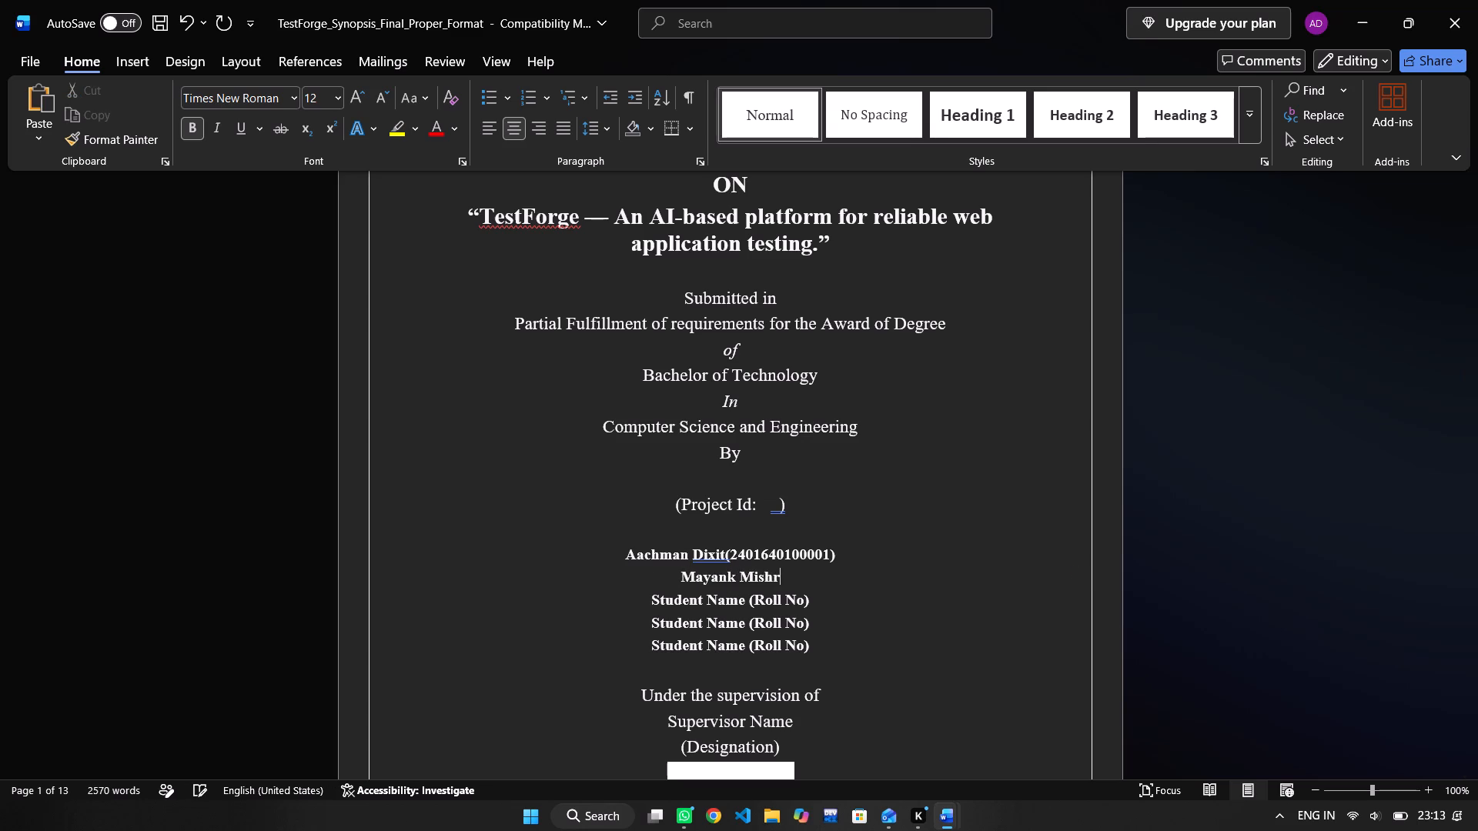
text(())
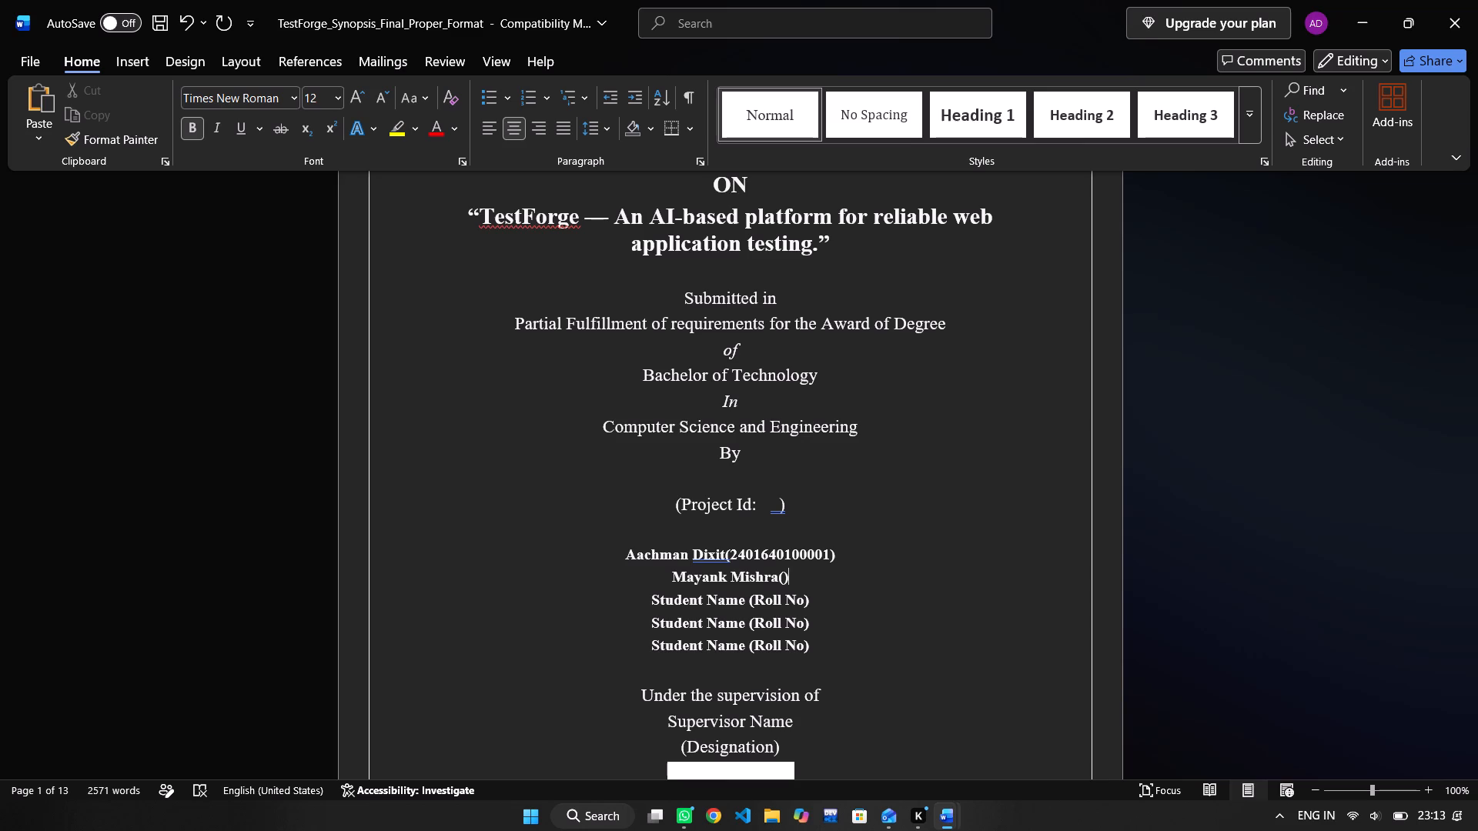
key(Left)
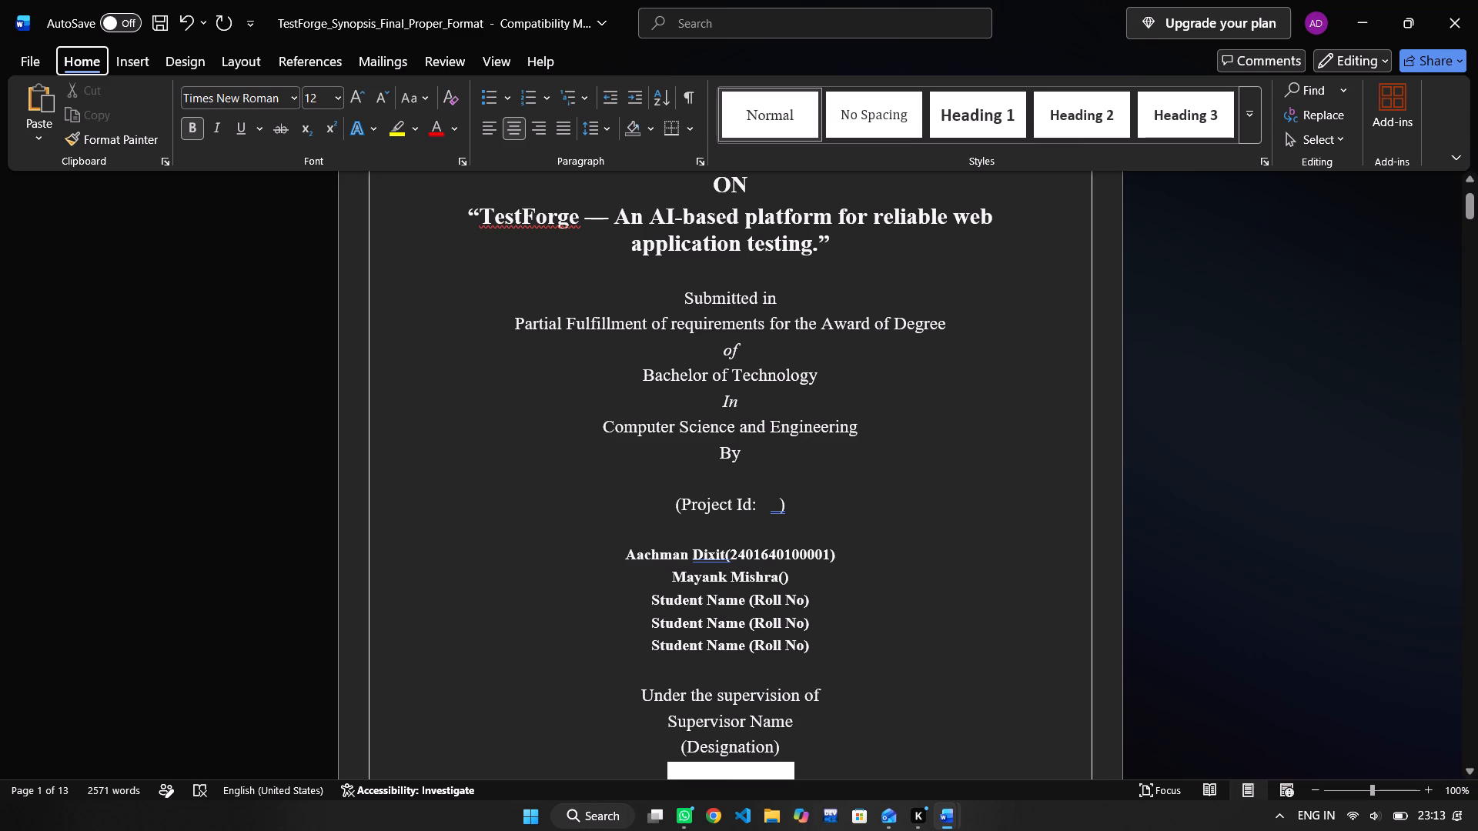
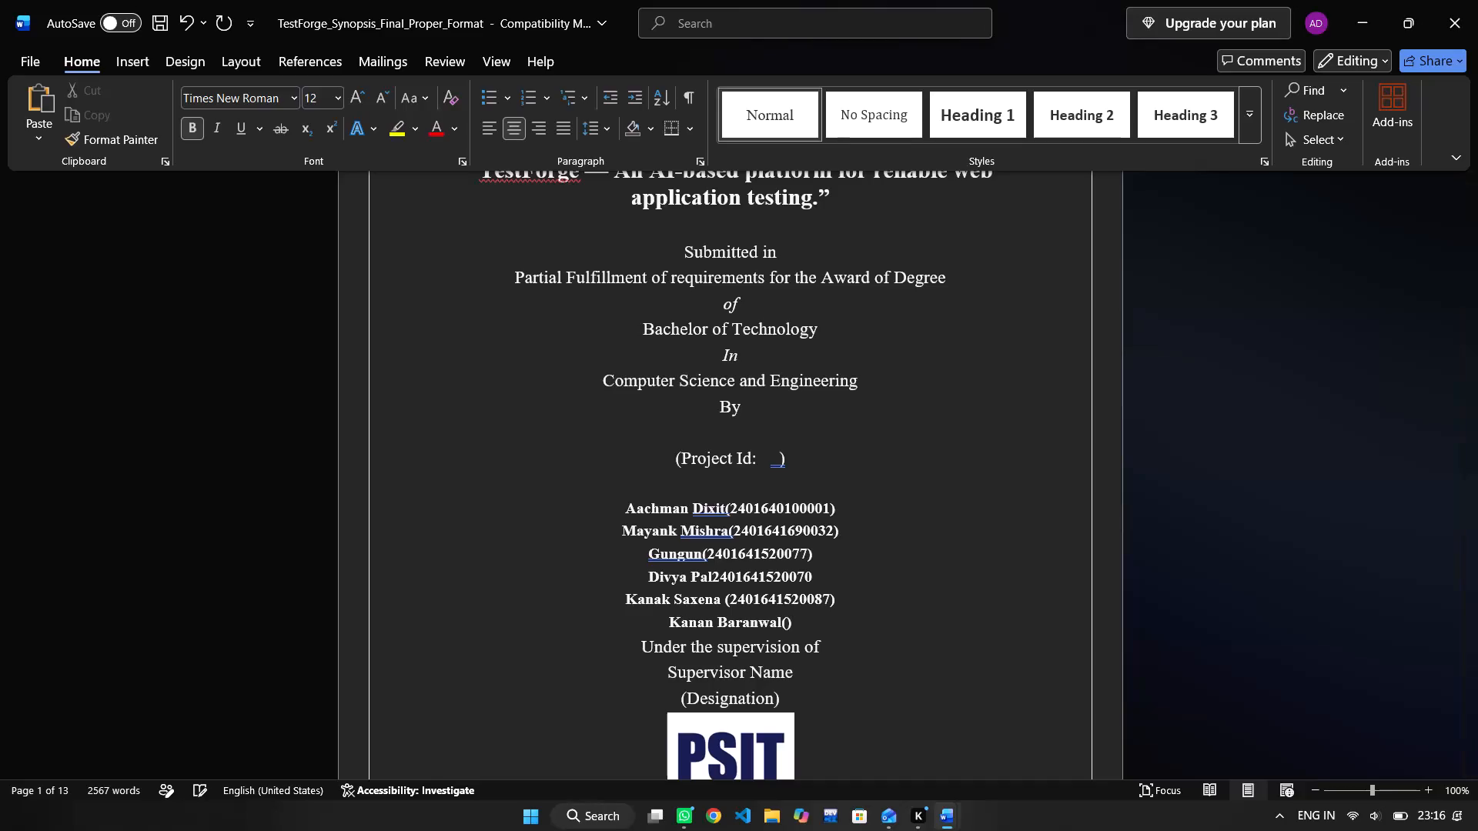
Paste the last listed student's roll number between the empty parentheses after the name.
key(Left)
key(ctrl+v)
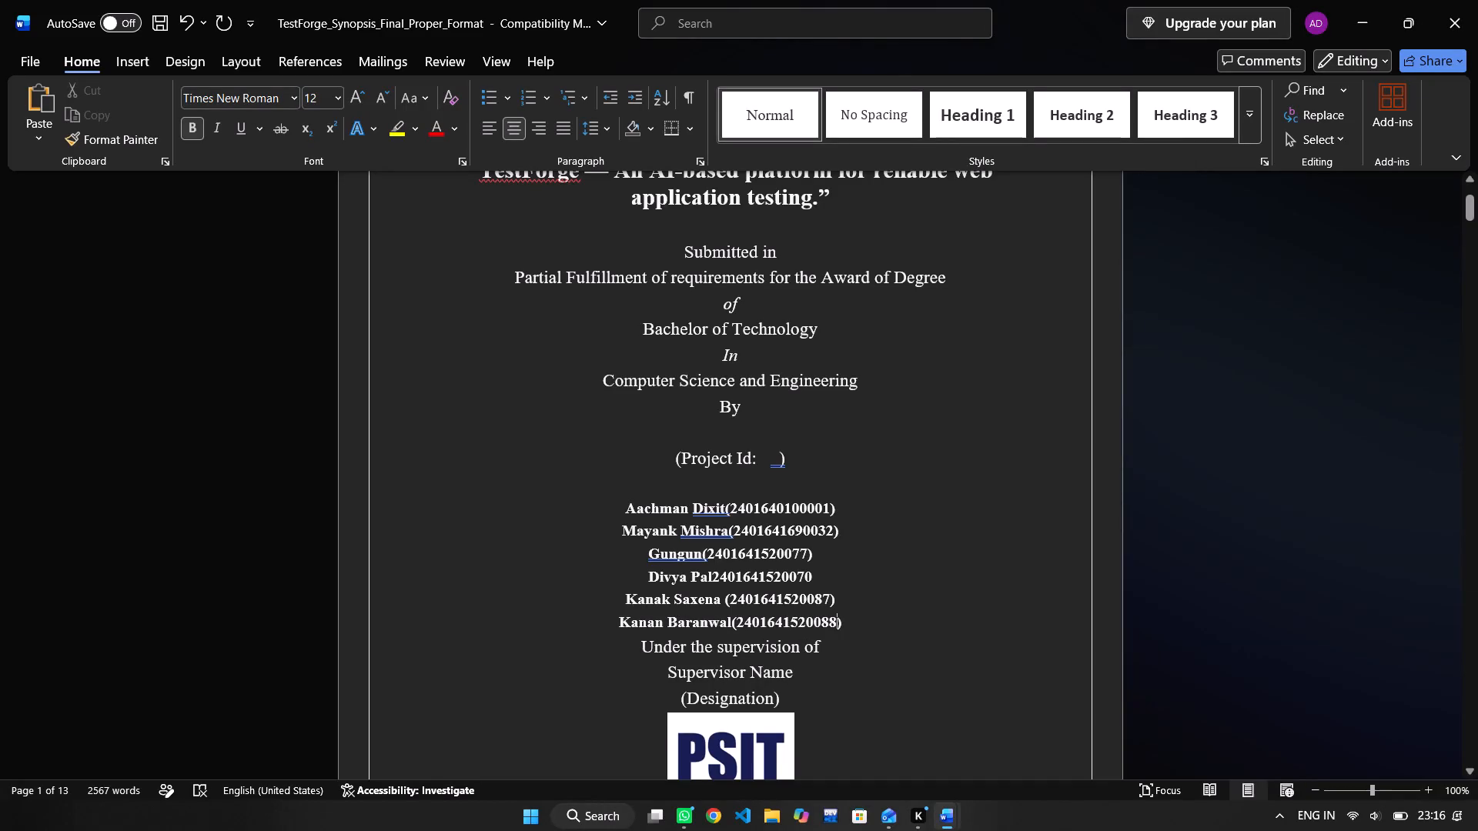
Insert a blank line between the last student's entry and "Under the supervision of" on the cover page.
click(867, 618)
key(Return)
scroll(866, 615, down, 1)
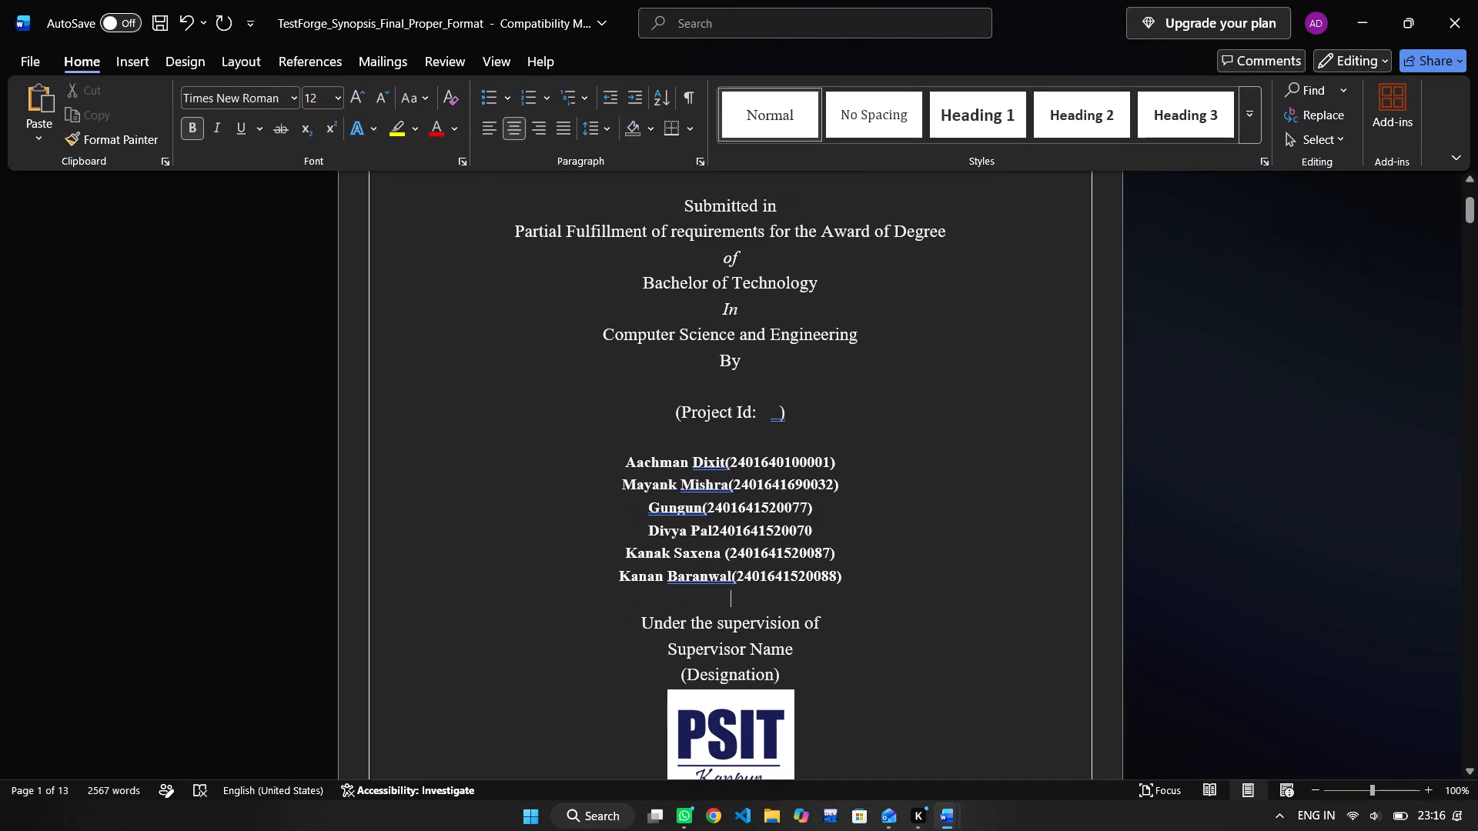
click(865, 615)
Remove the blank line between "By" and the "(Project Id: )" line on the cover page.
scroll(871, 673, up, 4)
scroll(871, 672, down, 2)
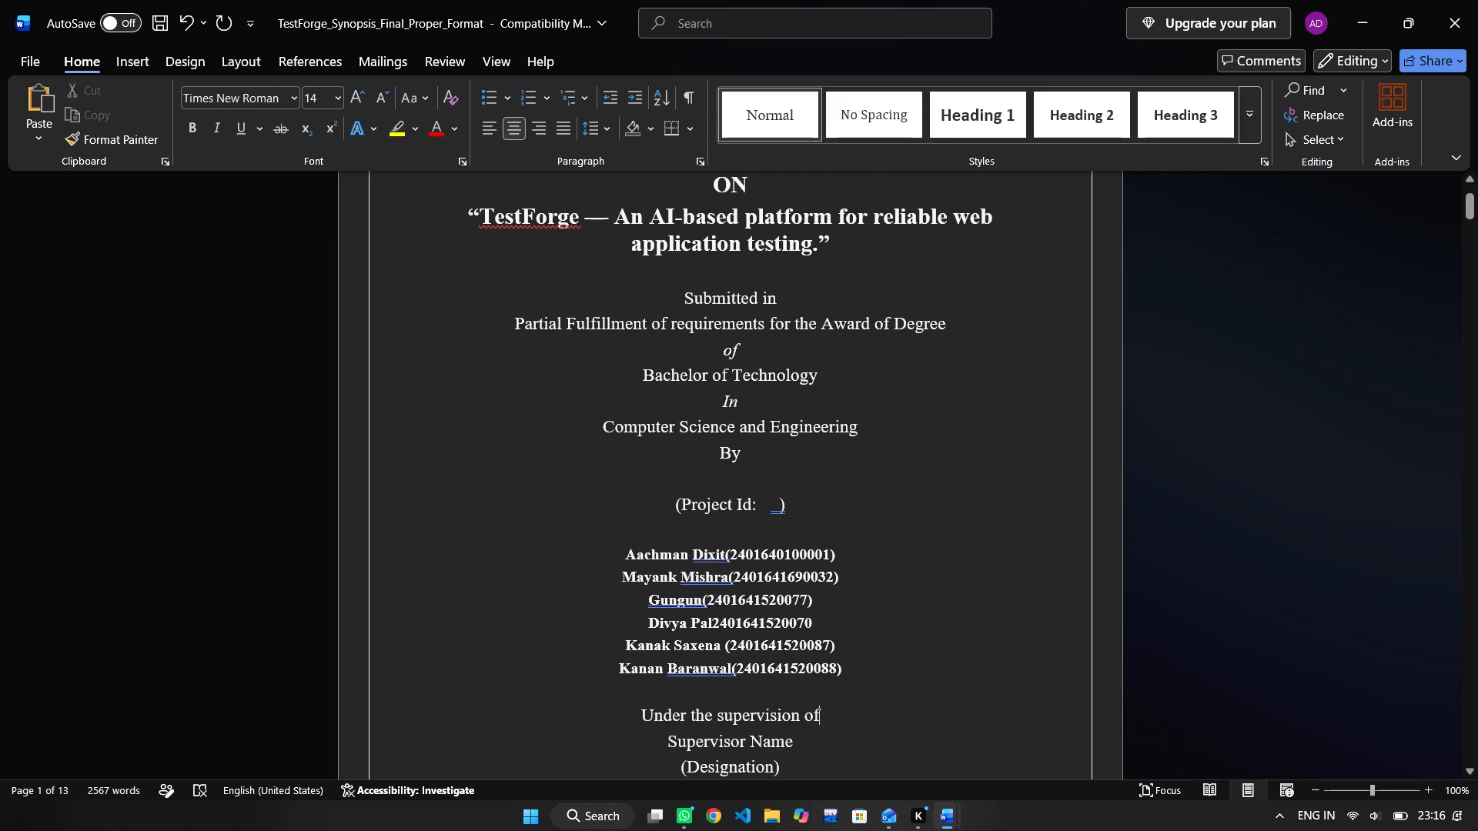
scroll(771, 499, up, 3)
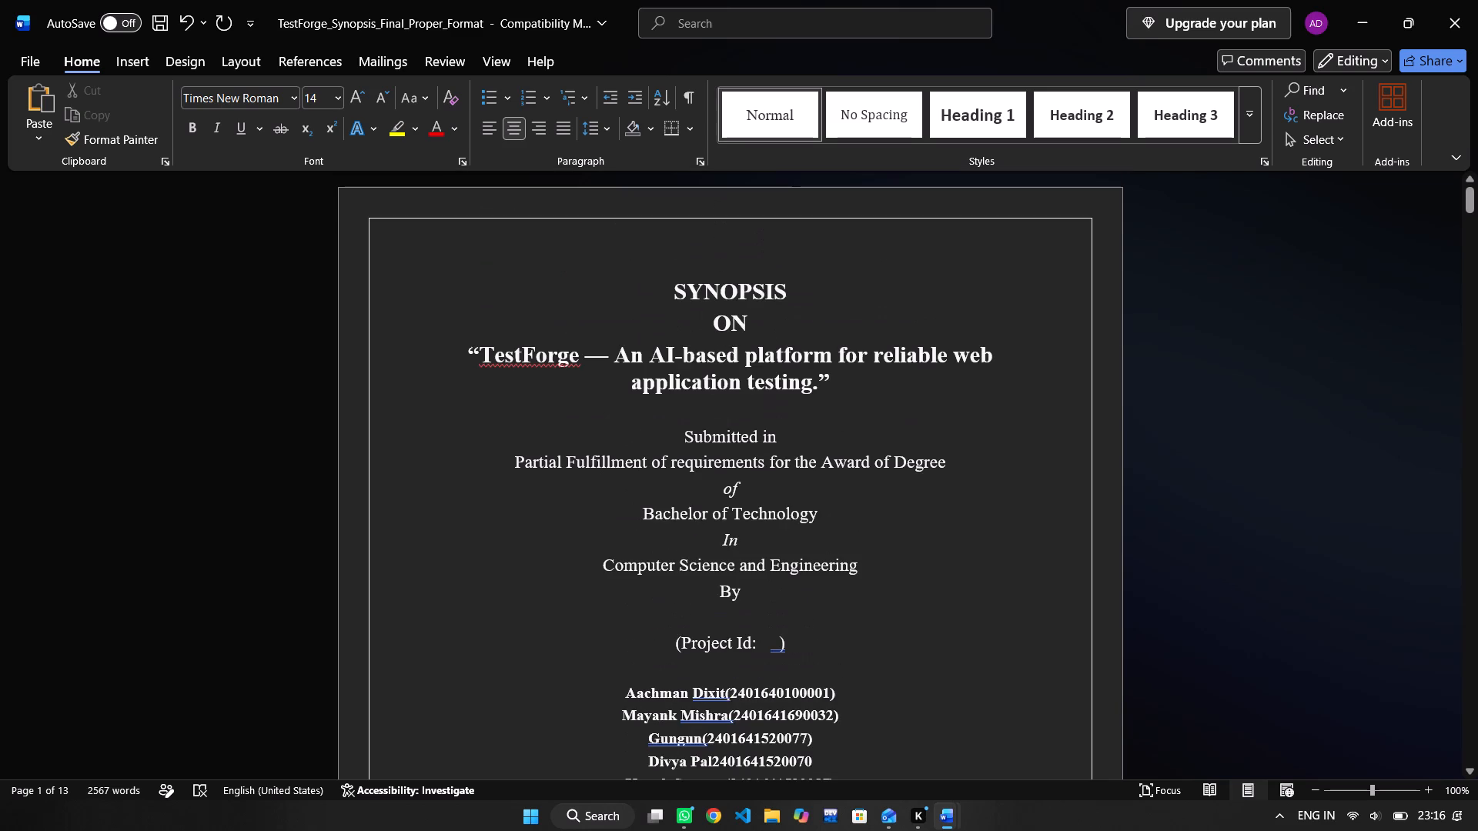
scroll(771, 499, down, 2)
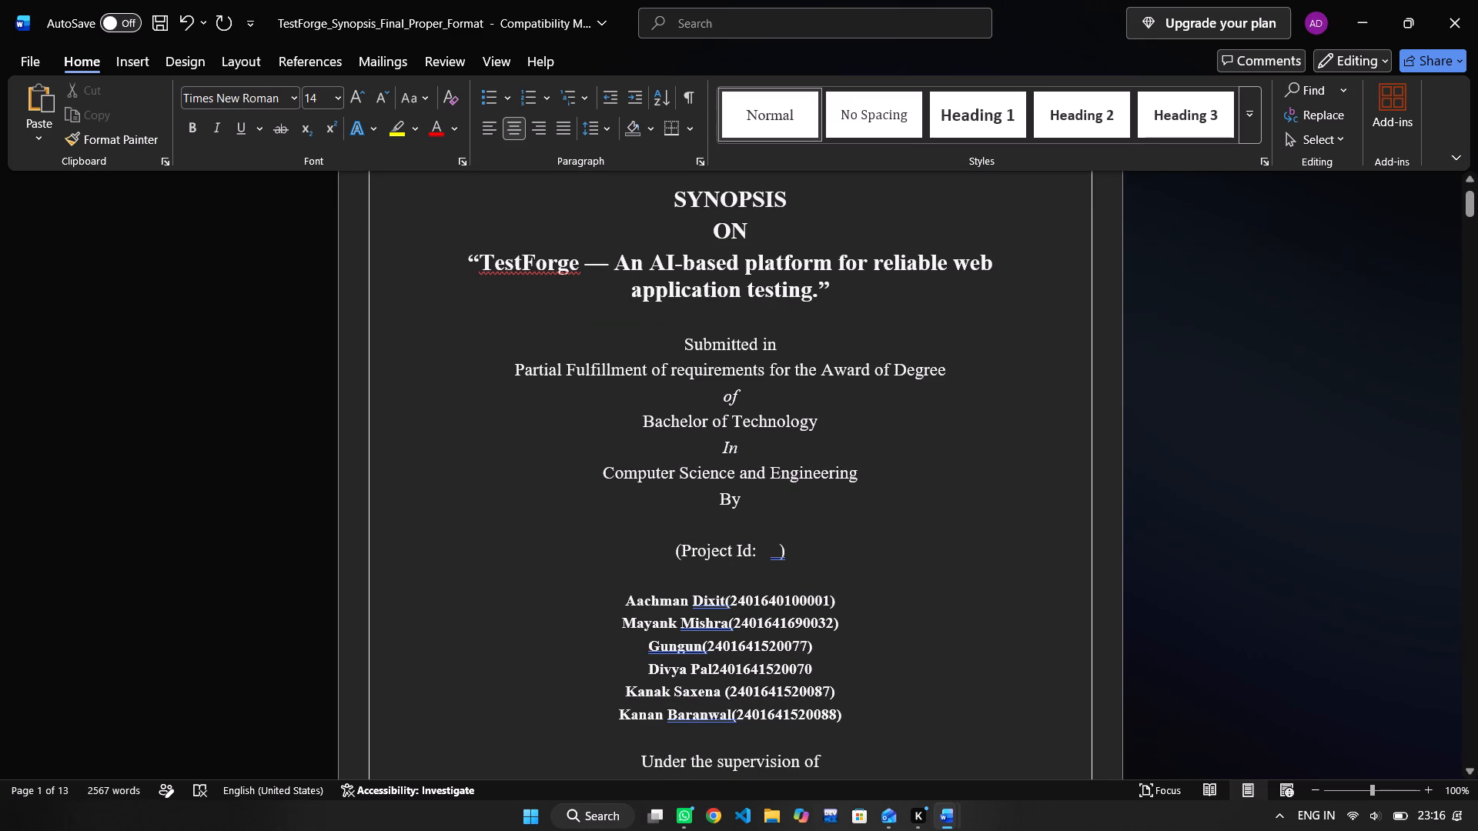
click(733, 520)
key(BackSpace)
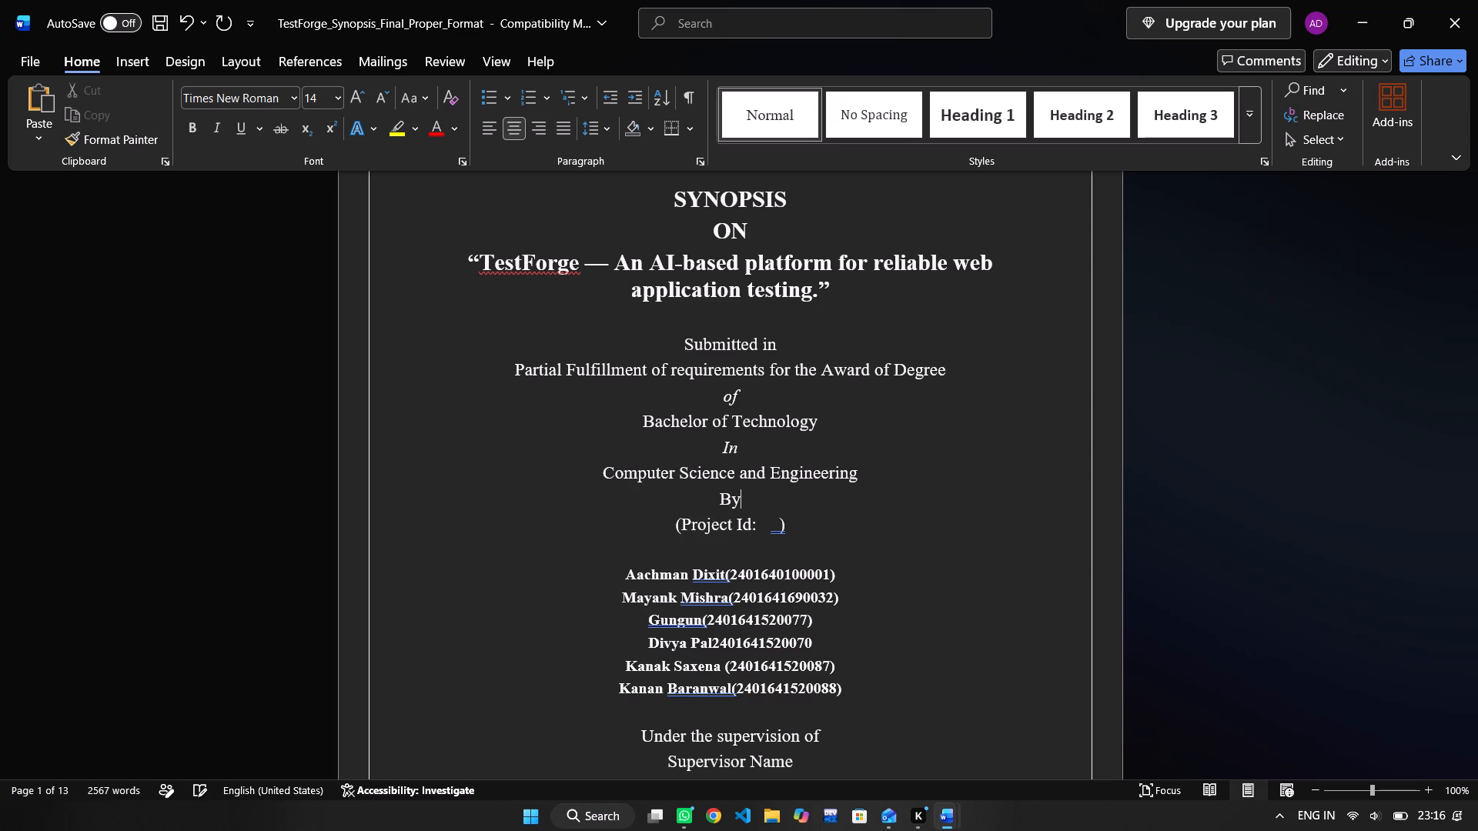
click(897, 601)
Shrink the PSIT logo slightly in height and width so the "(Dr. A.P.J. Abdul Kalam Technical University)" line fits on the cover page.
scroll(925, 619, down, 7)
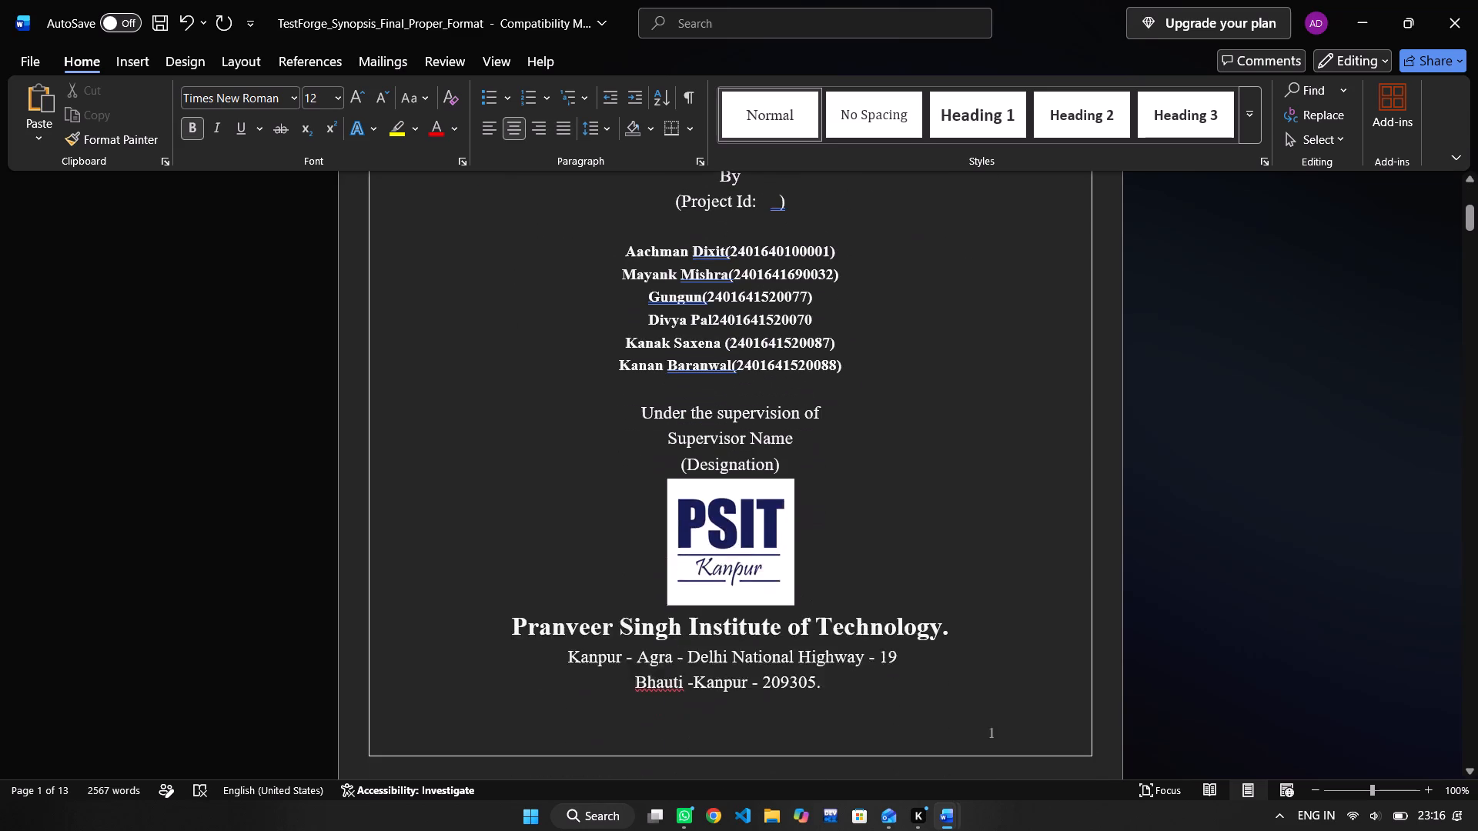
scroll(925, 619, down, 8)
scroll(925, 620, up, 6)
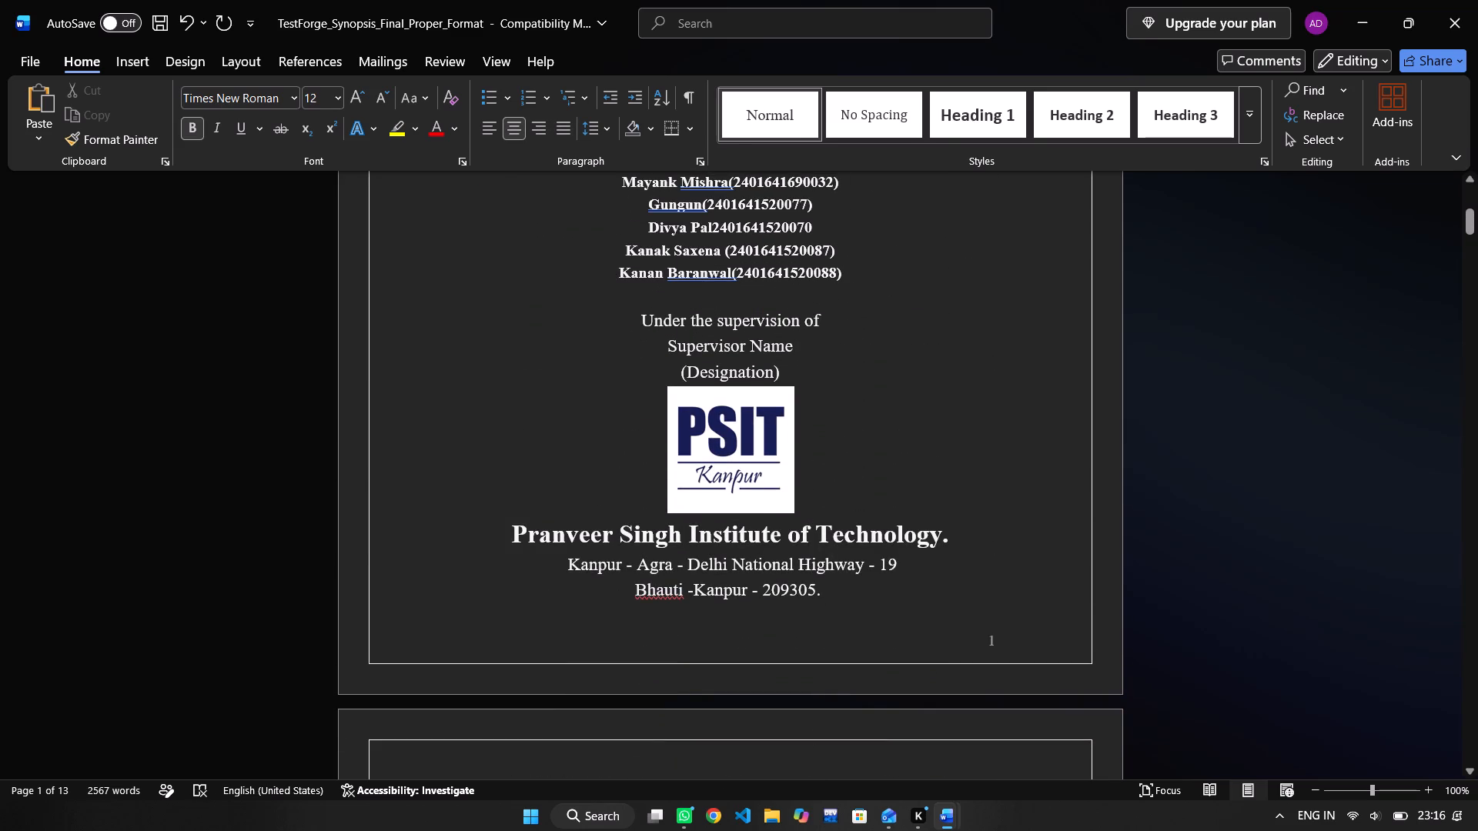
click(846, 607)
scroll(825, 616, up, 2)
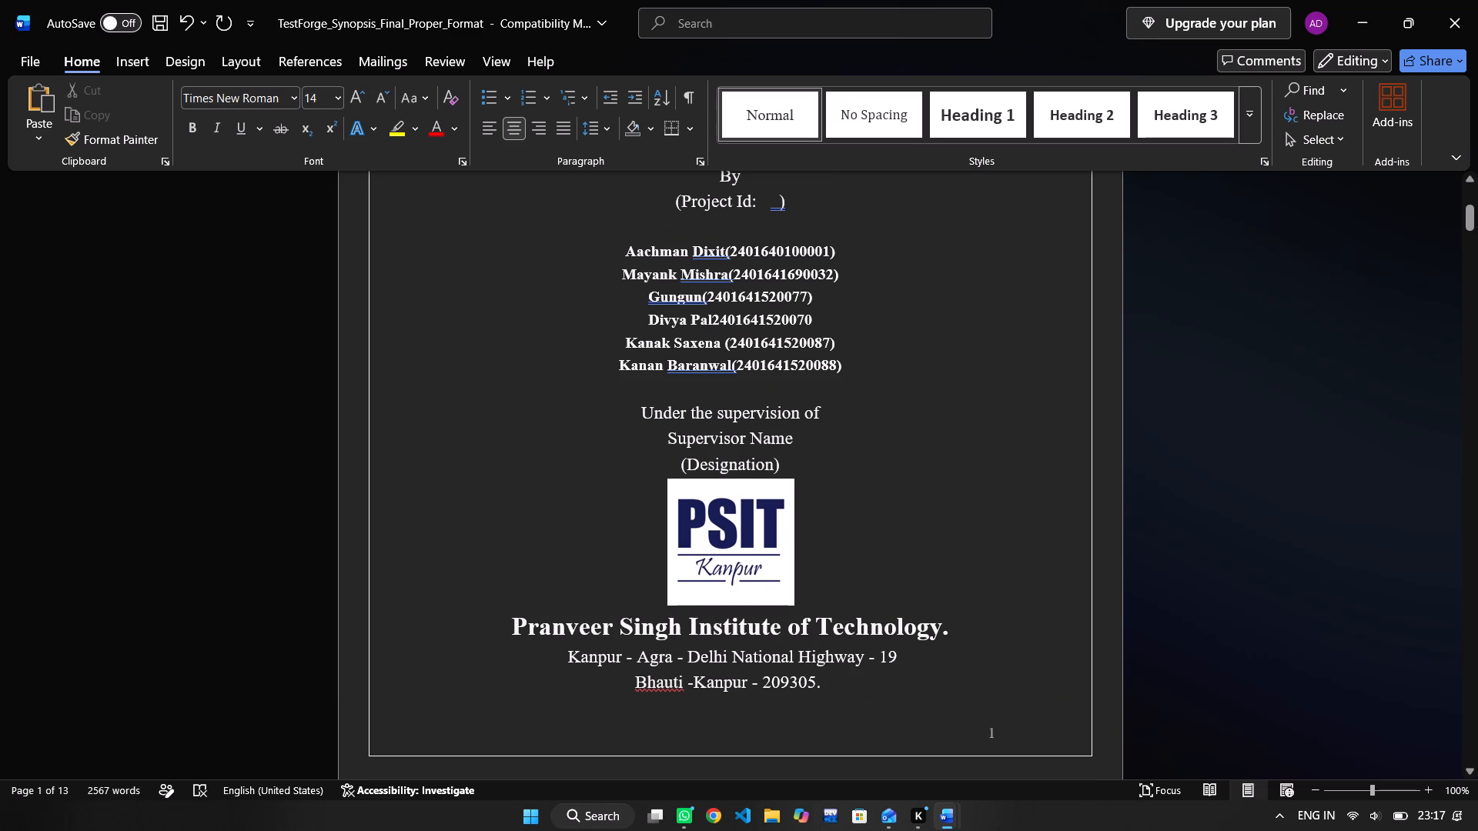
click(753, 576)
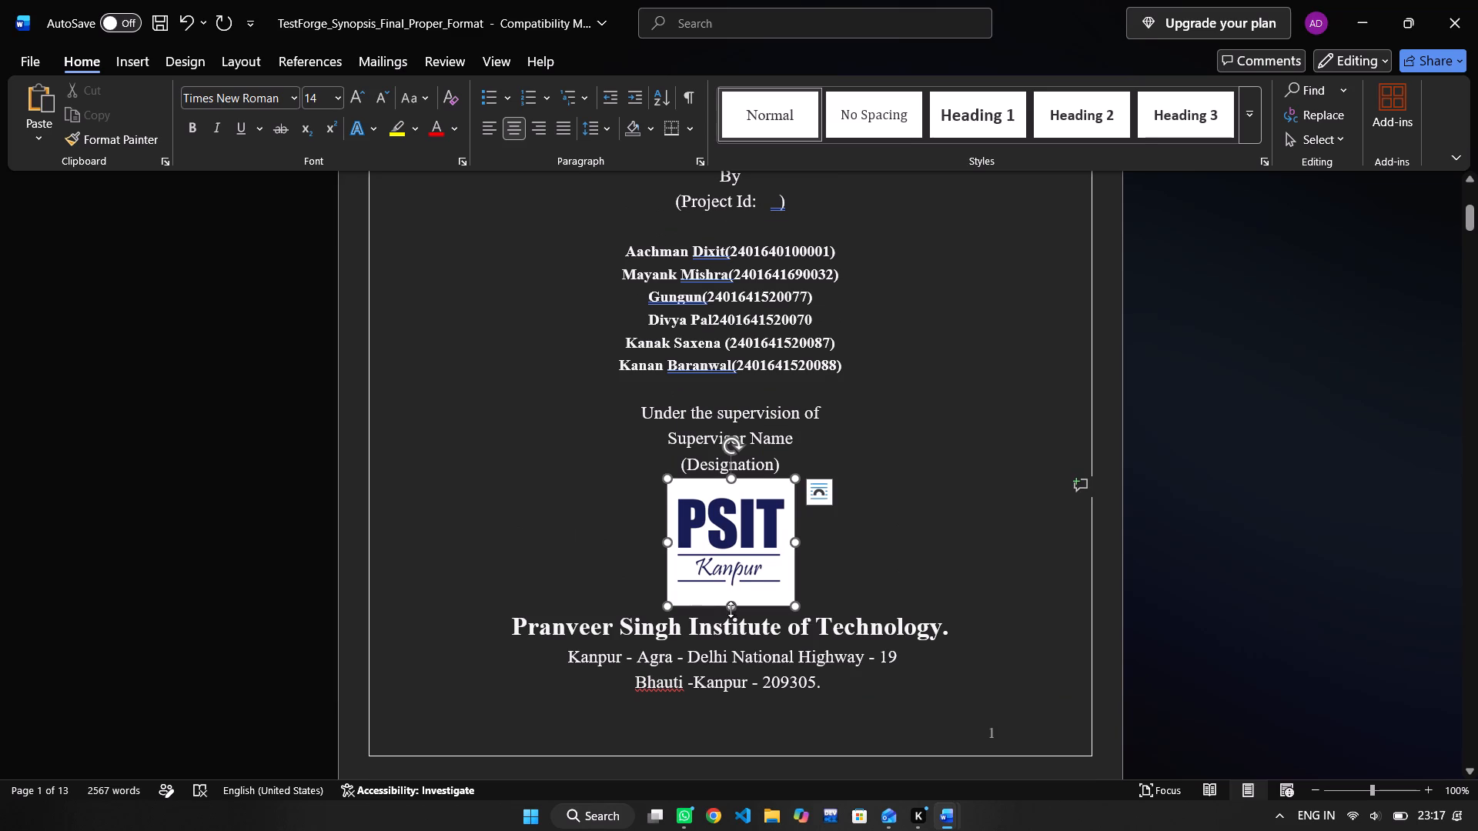
drag(731, 608, 729, 575)
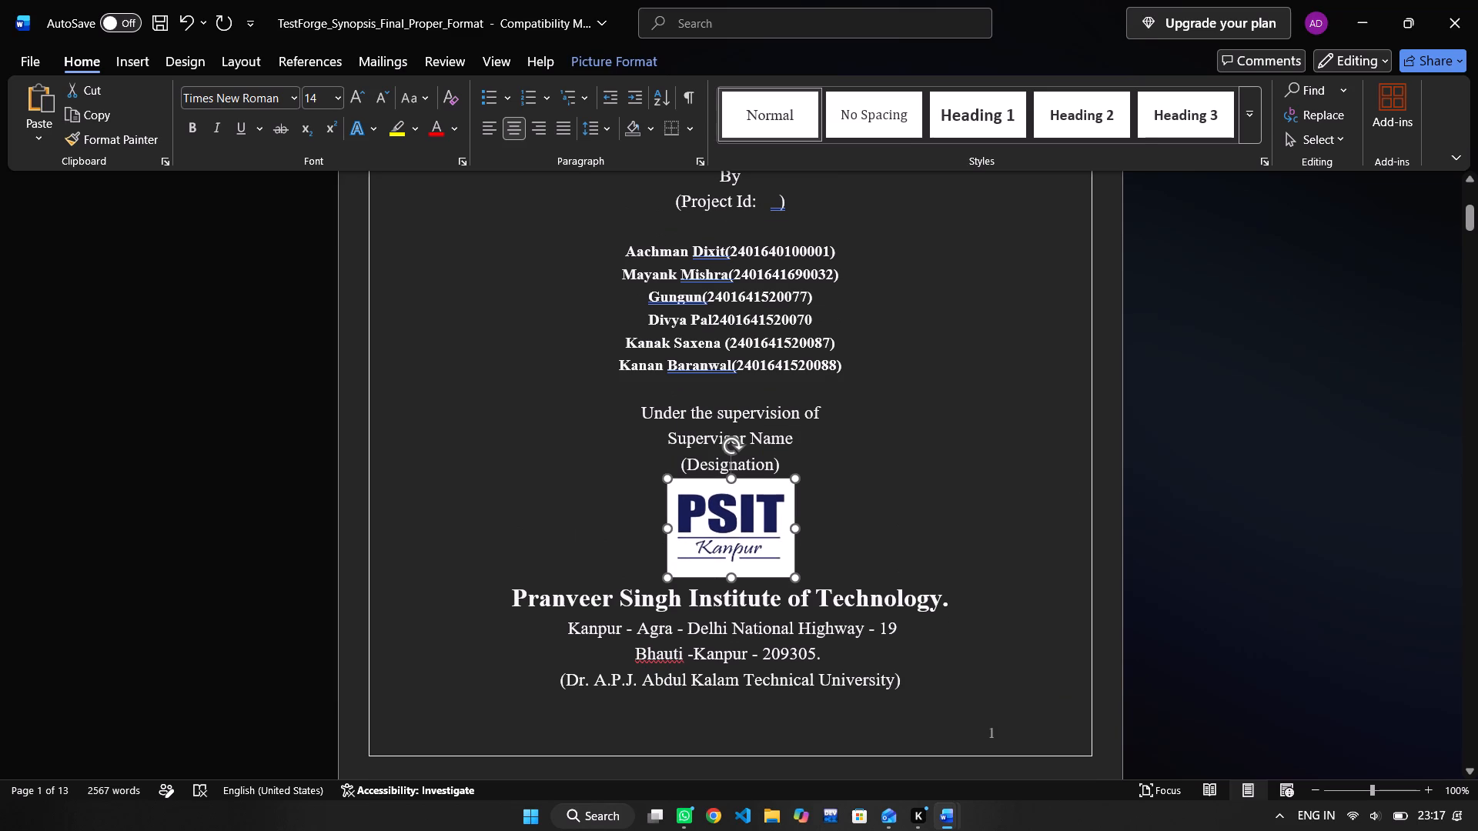
drag(729, 575, 729, 589)
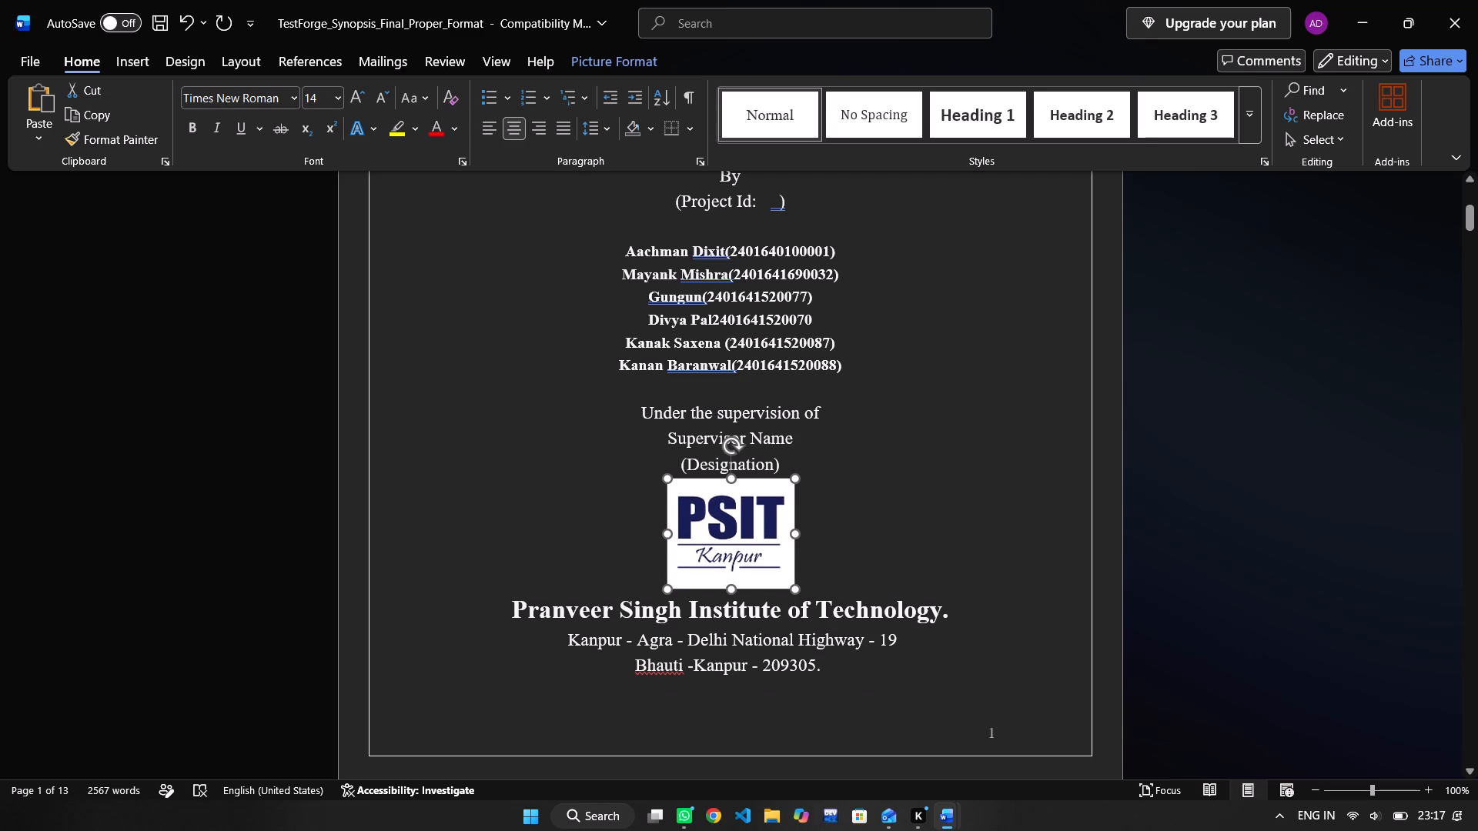
drag(729, 589, 729, 585)
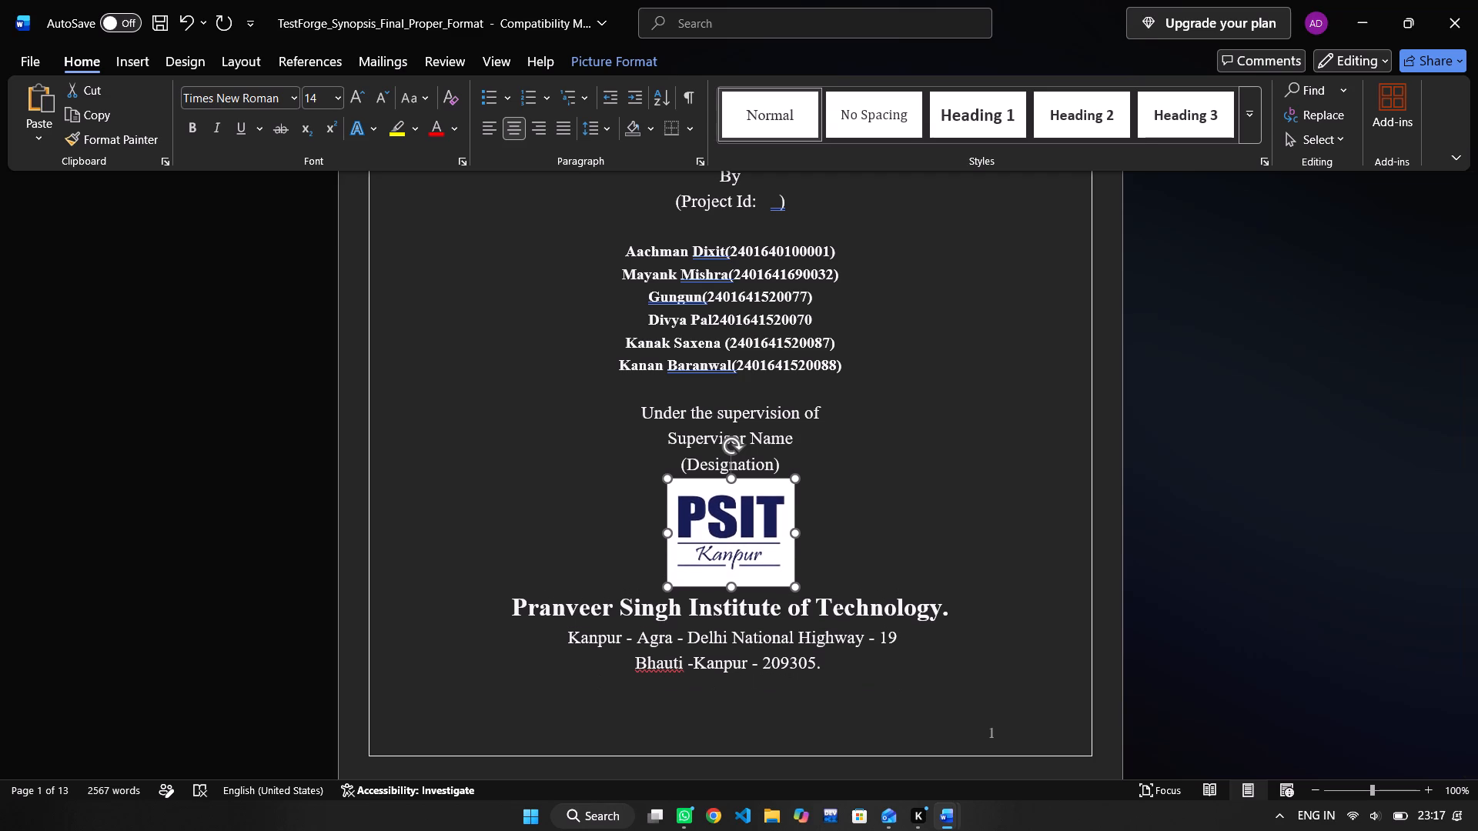
drag(729, 585, 729, 582)
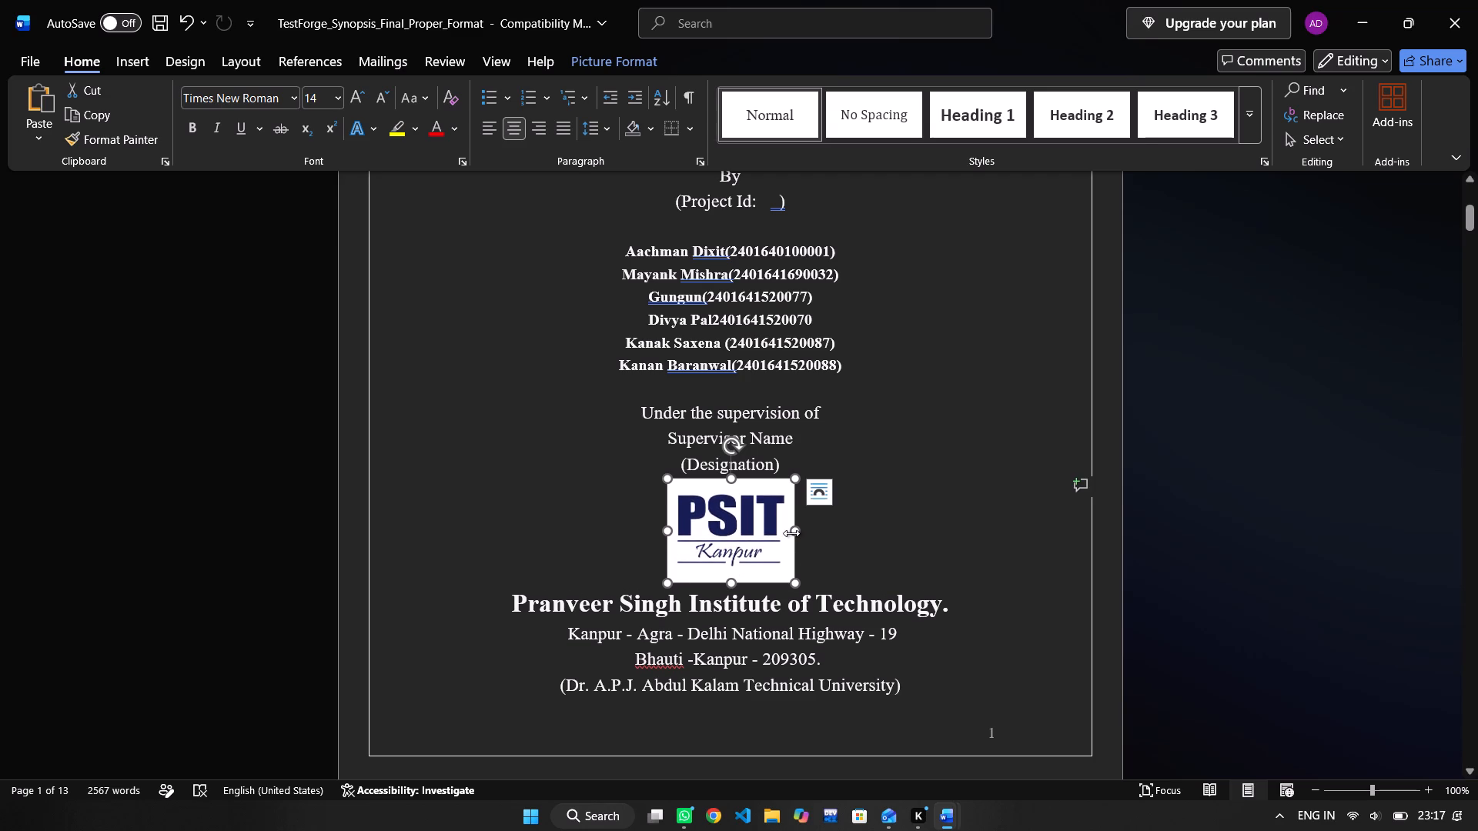
drag(796, 531, 779, 526)
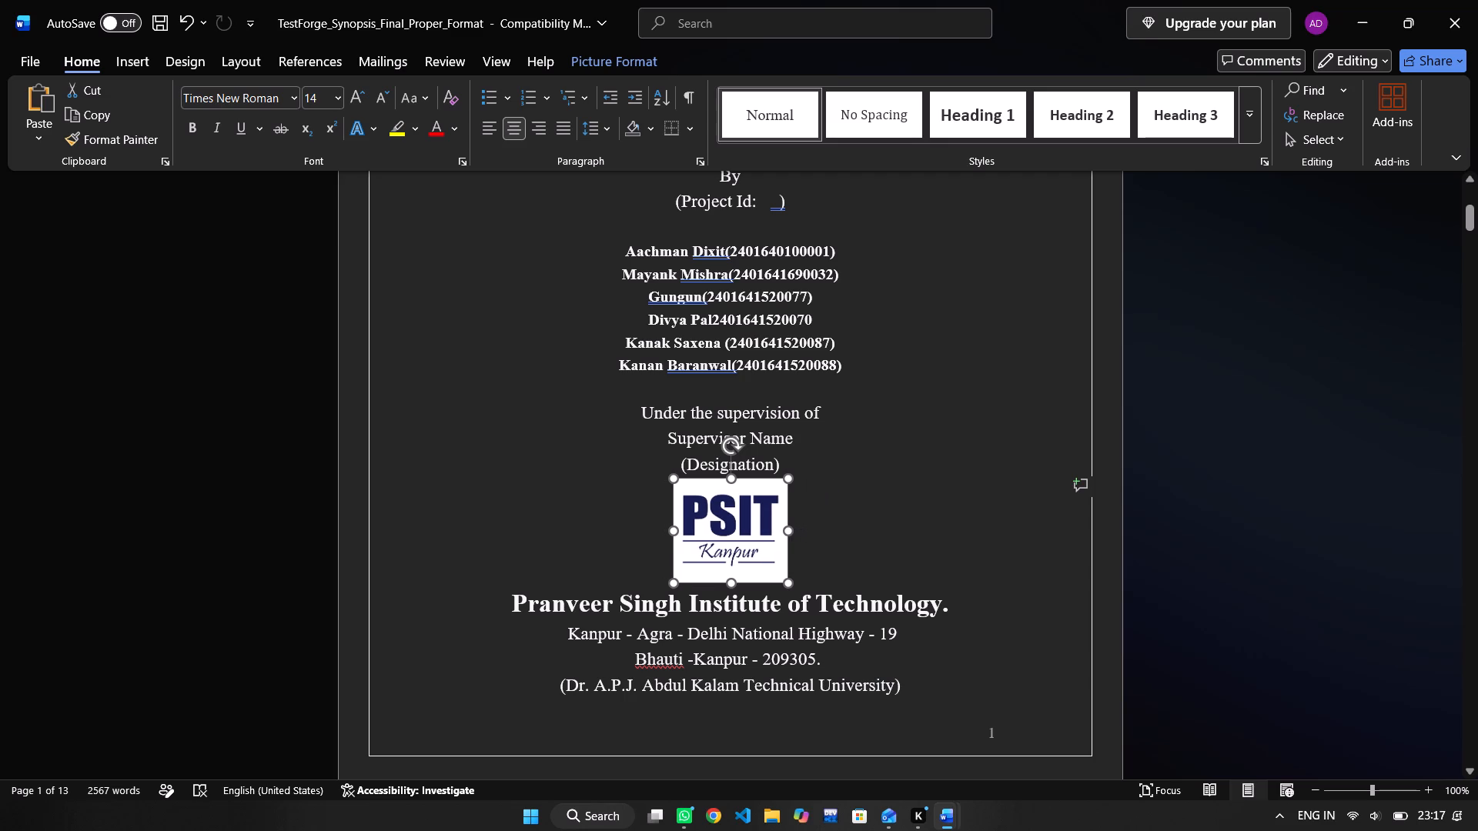
drag(779, 526, 778, 526)
click(890, 525)
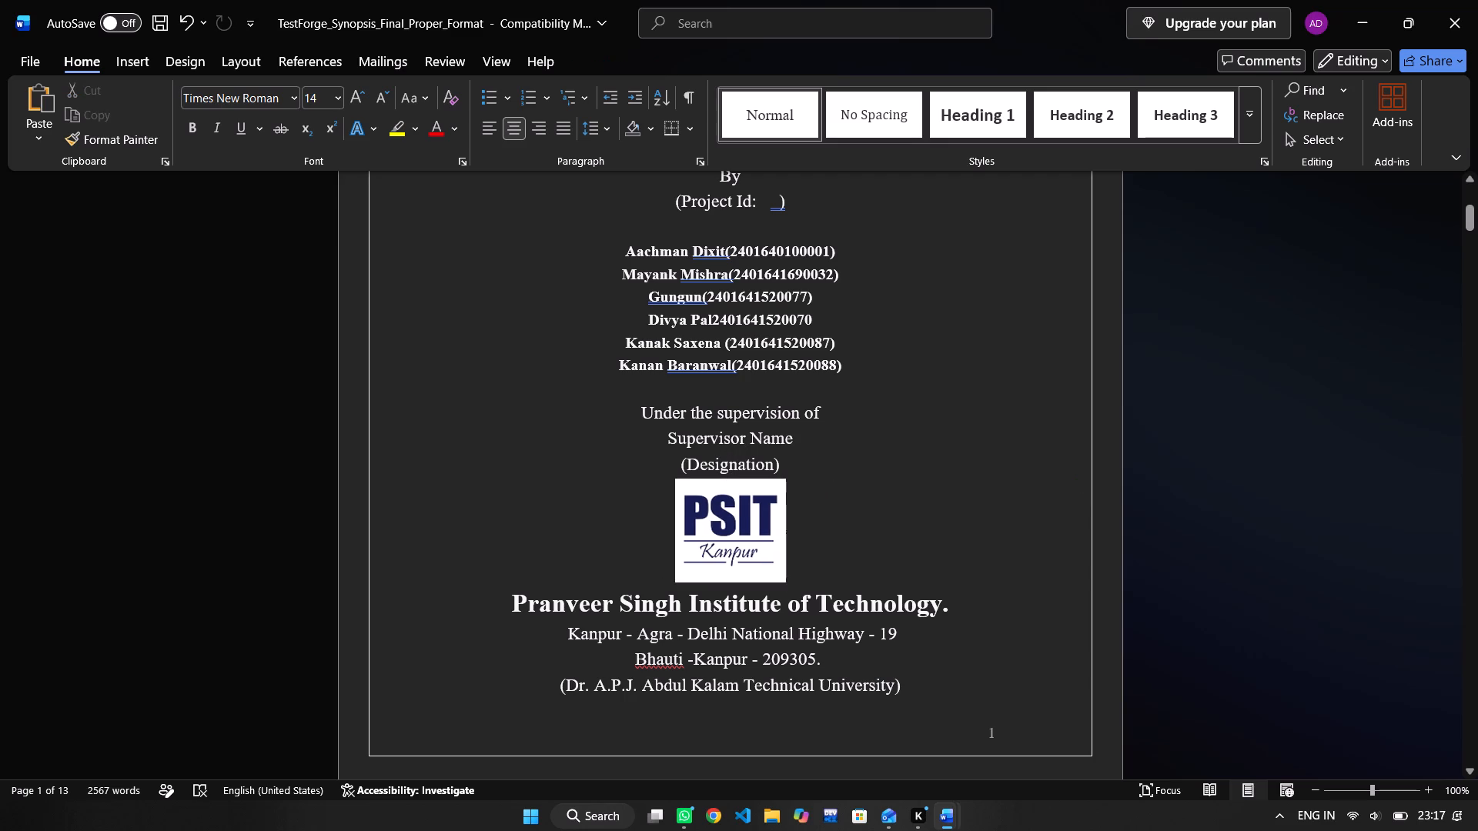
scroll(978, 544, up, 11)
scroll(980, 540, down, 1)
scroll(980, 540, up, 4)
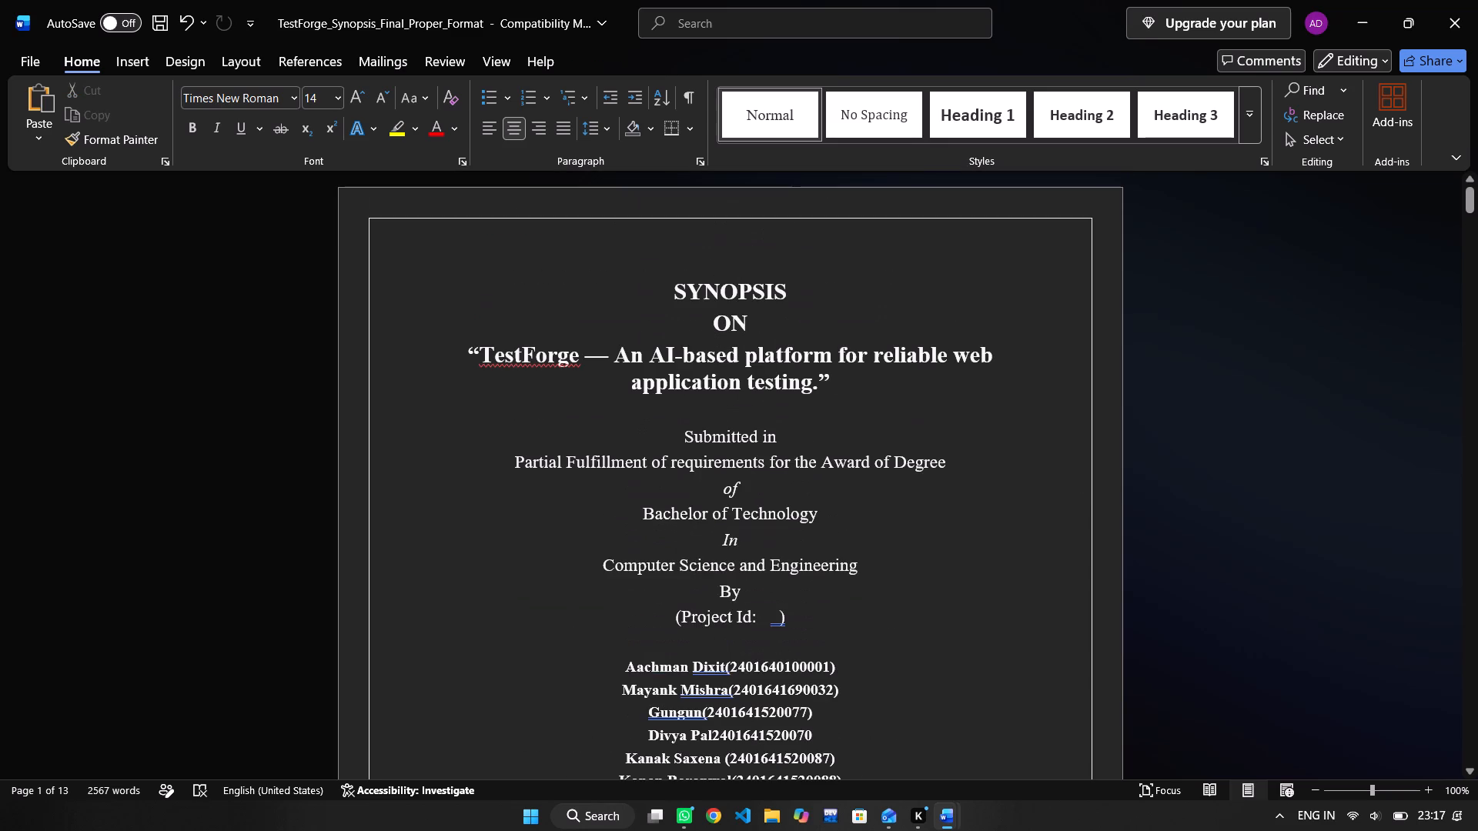
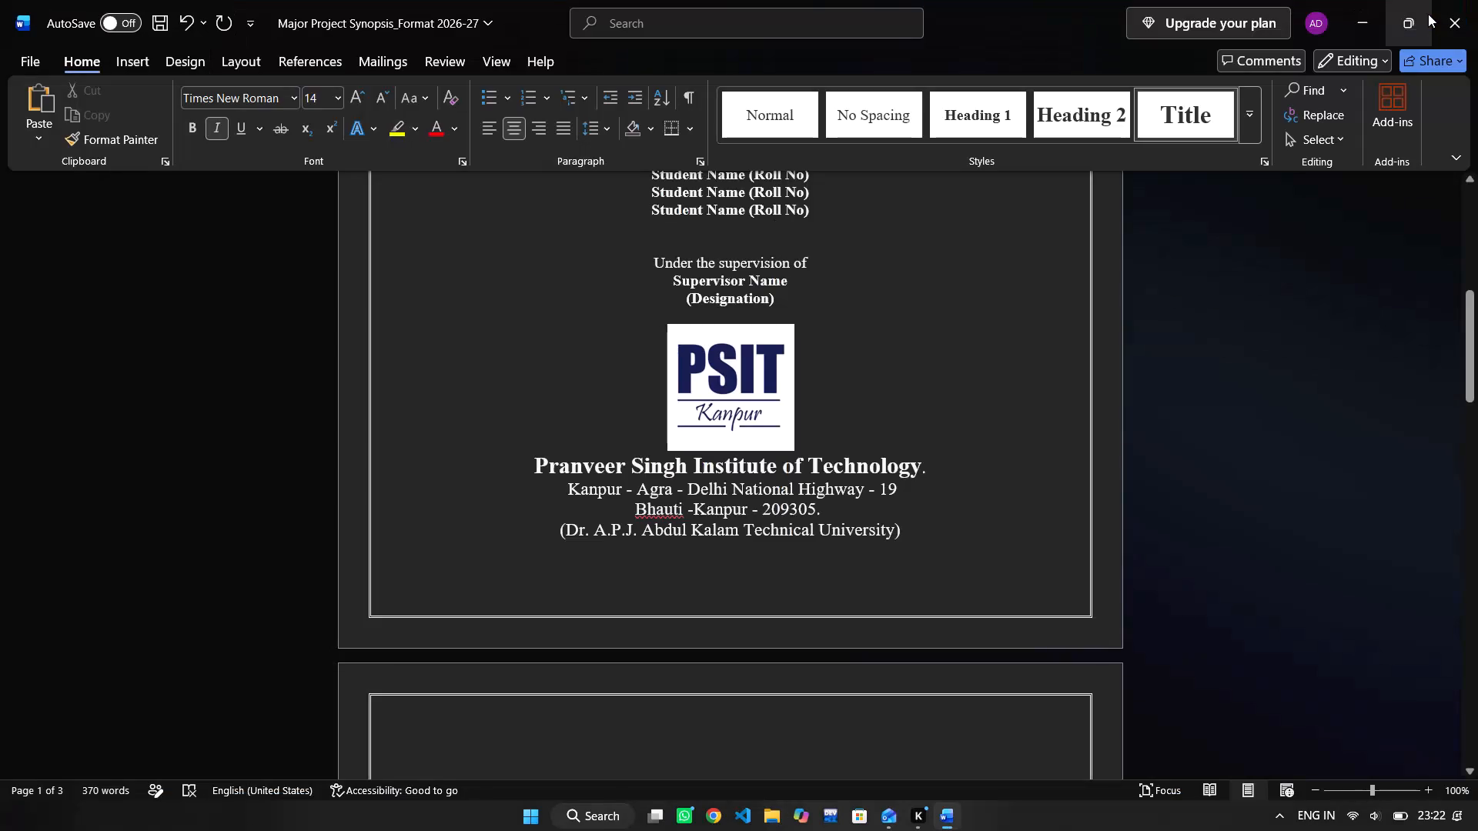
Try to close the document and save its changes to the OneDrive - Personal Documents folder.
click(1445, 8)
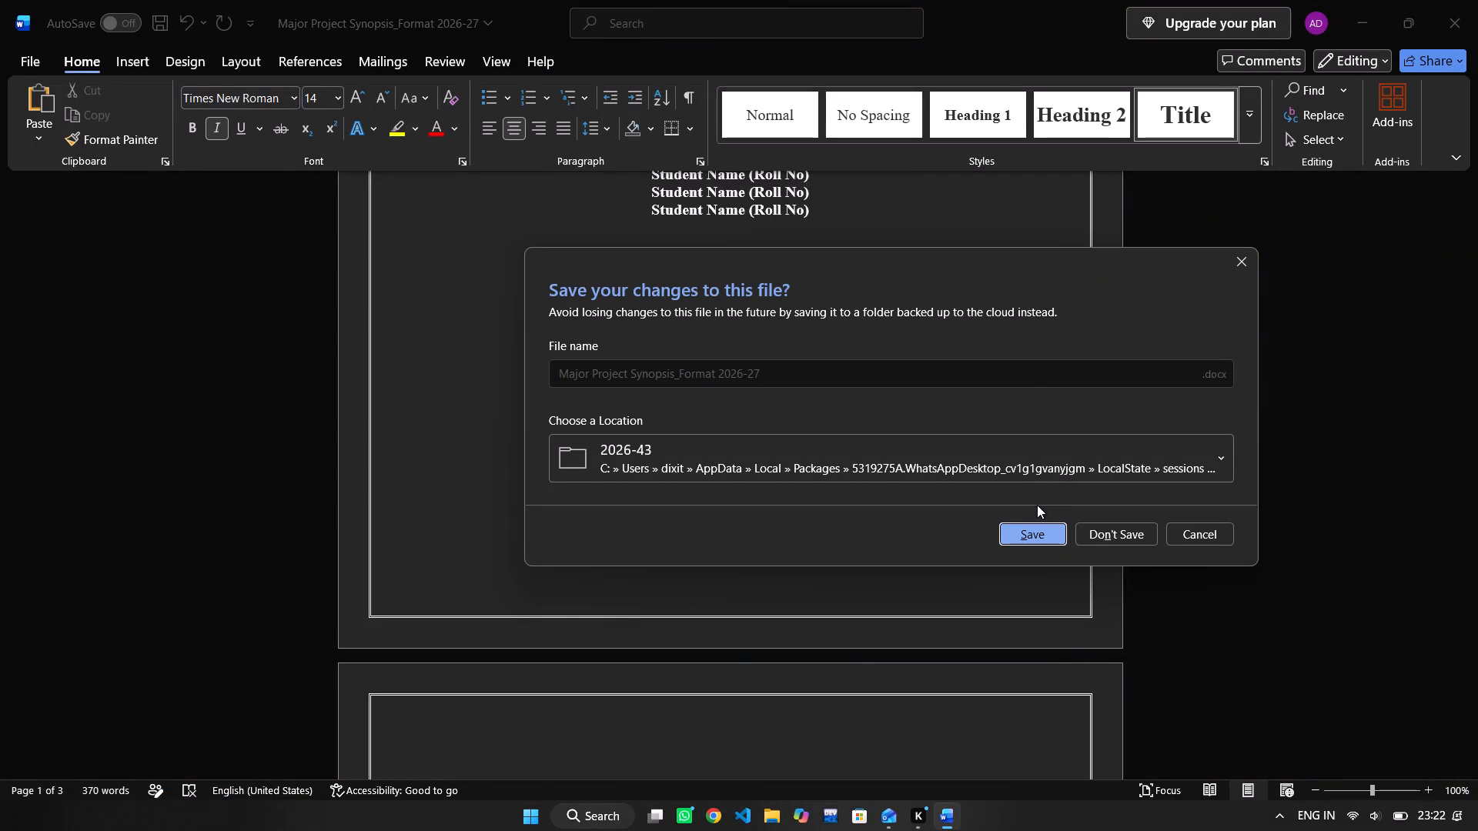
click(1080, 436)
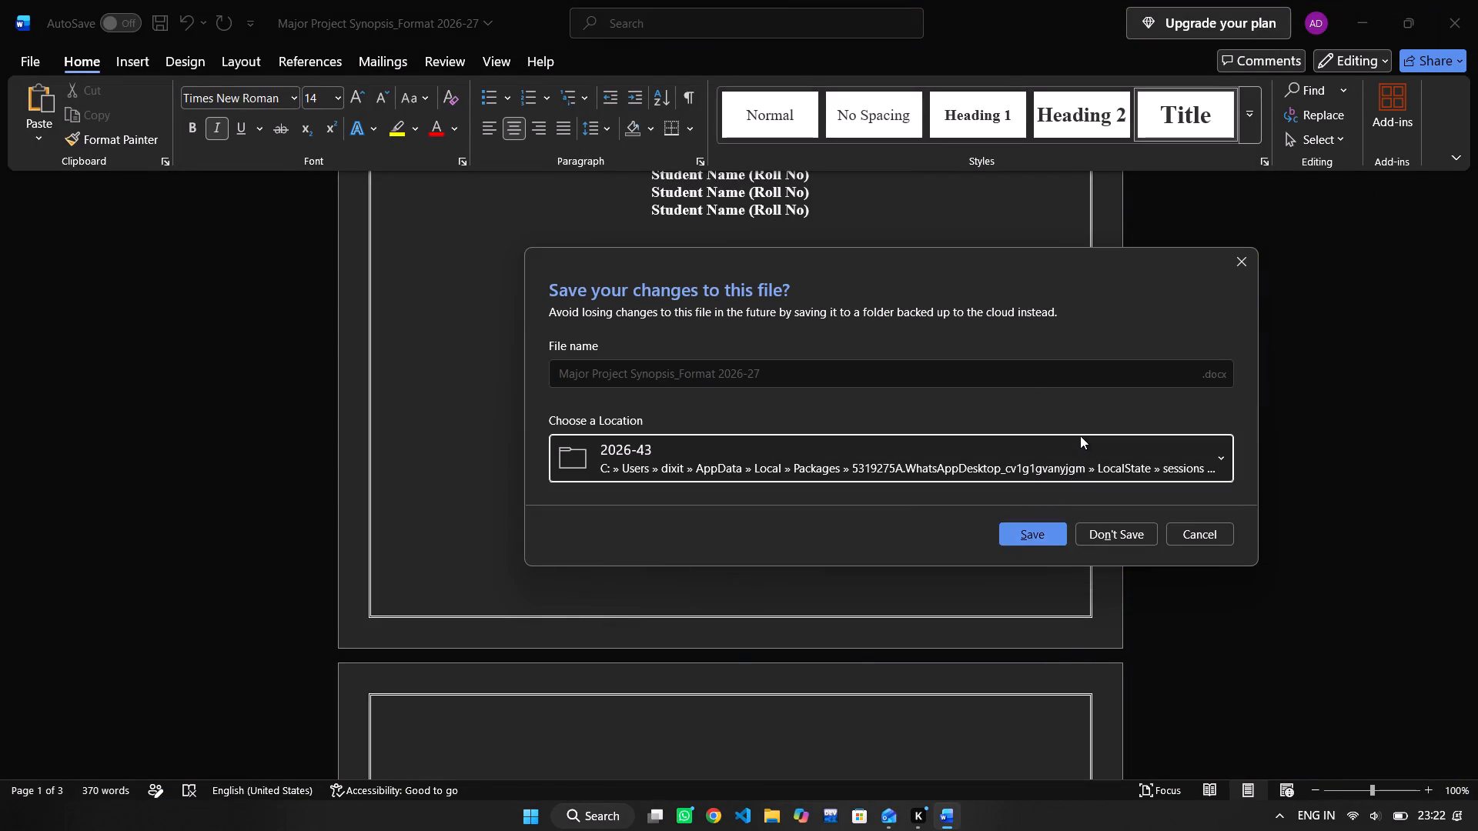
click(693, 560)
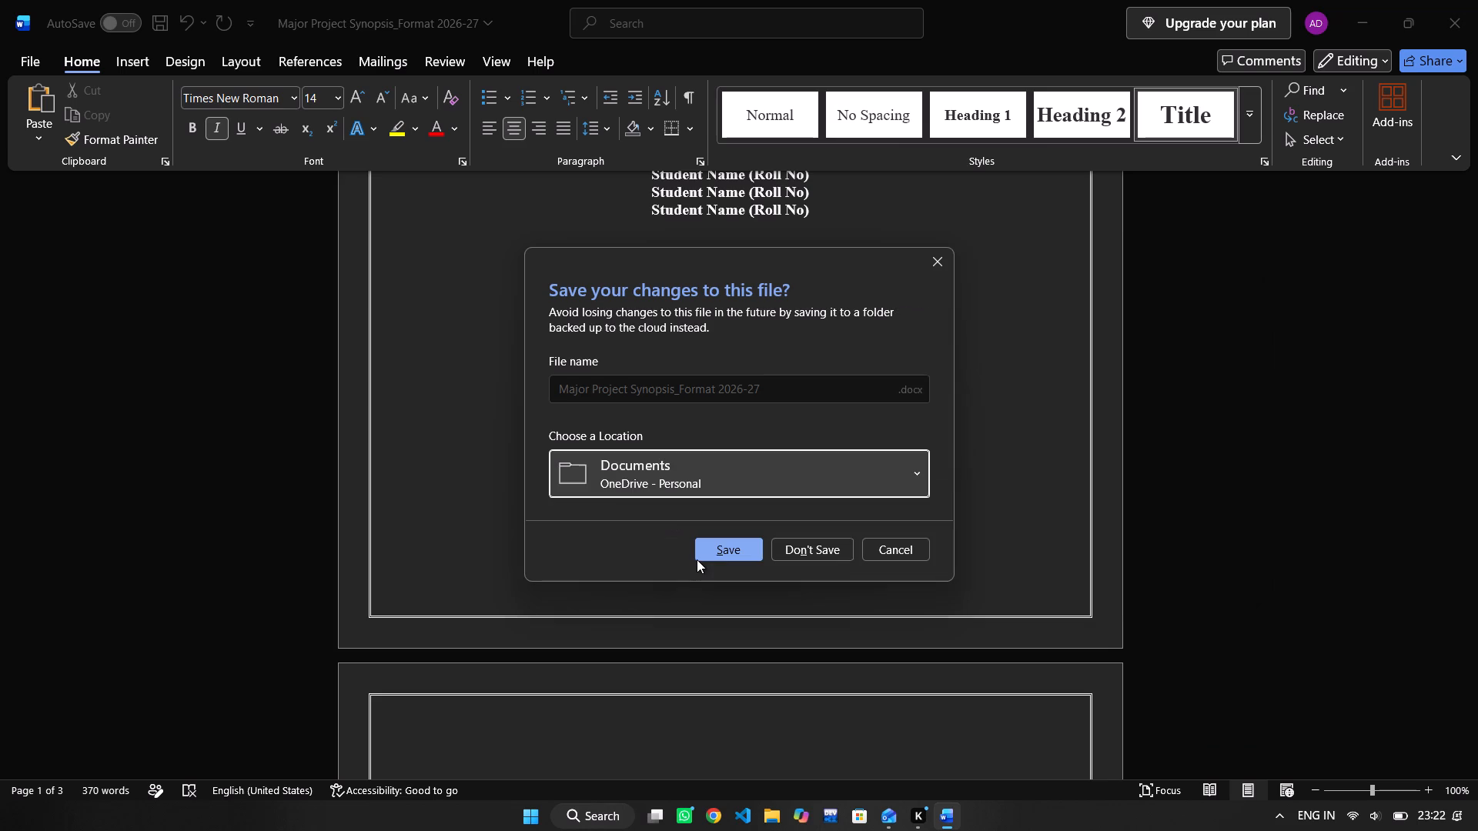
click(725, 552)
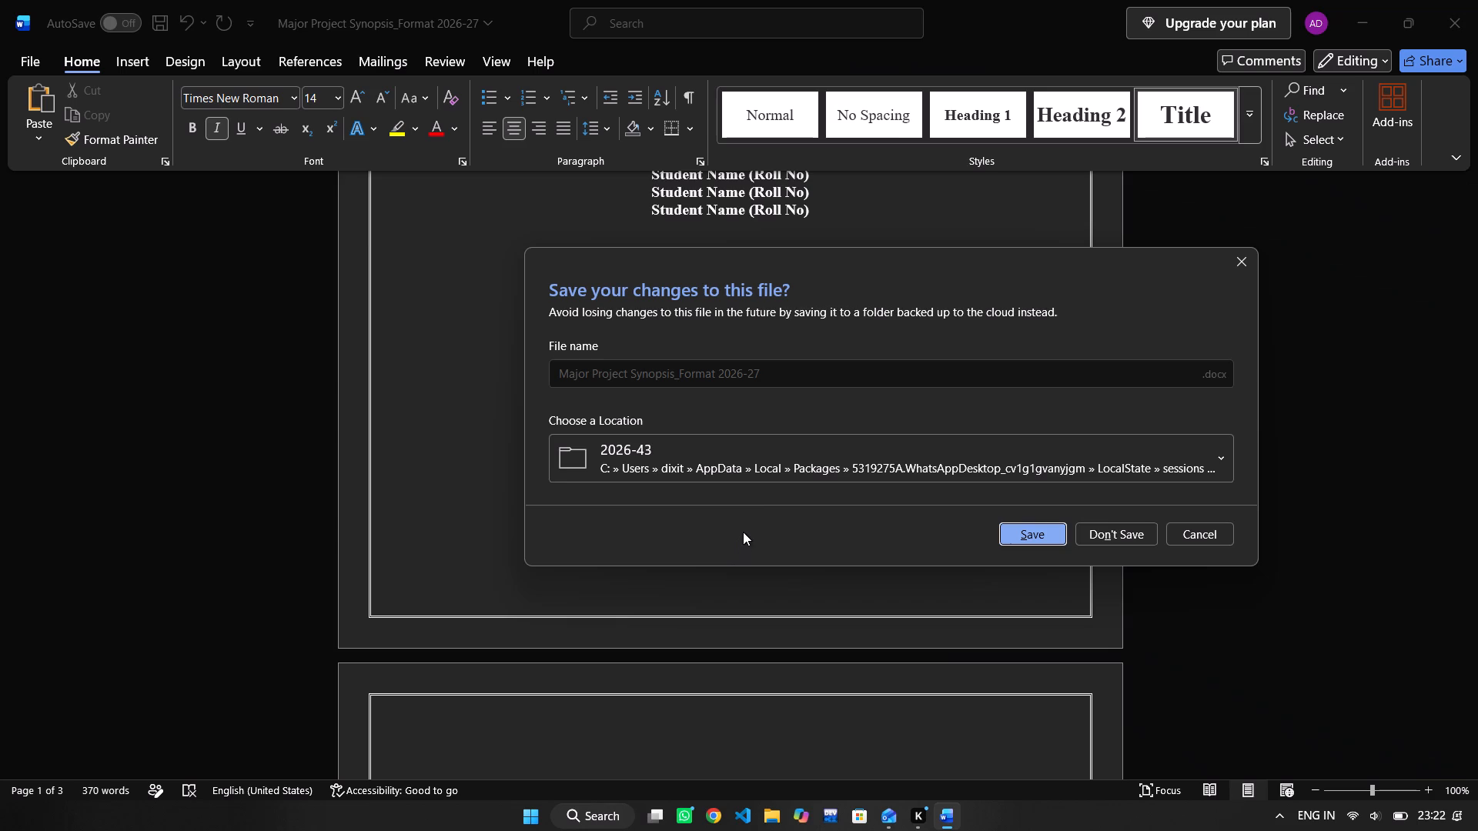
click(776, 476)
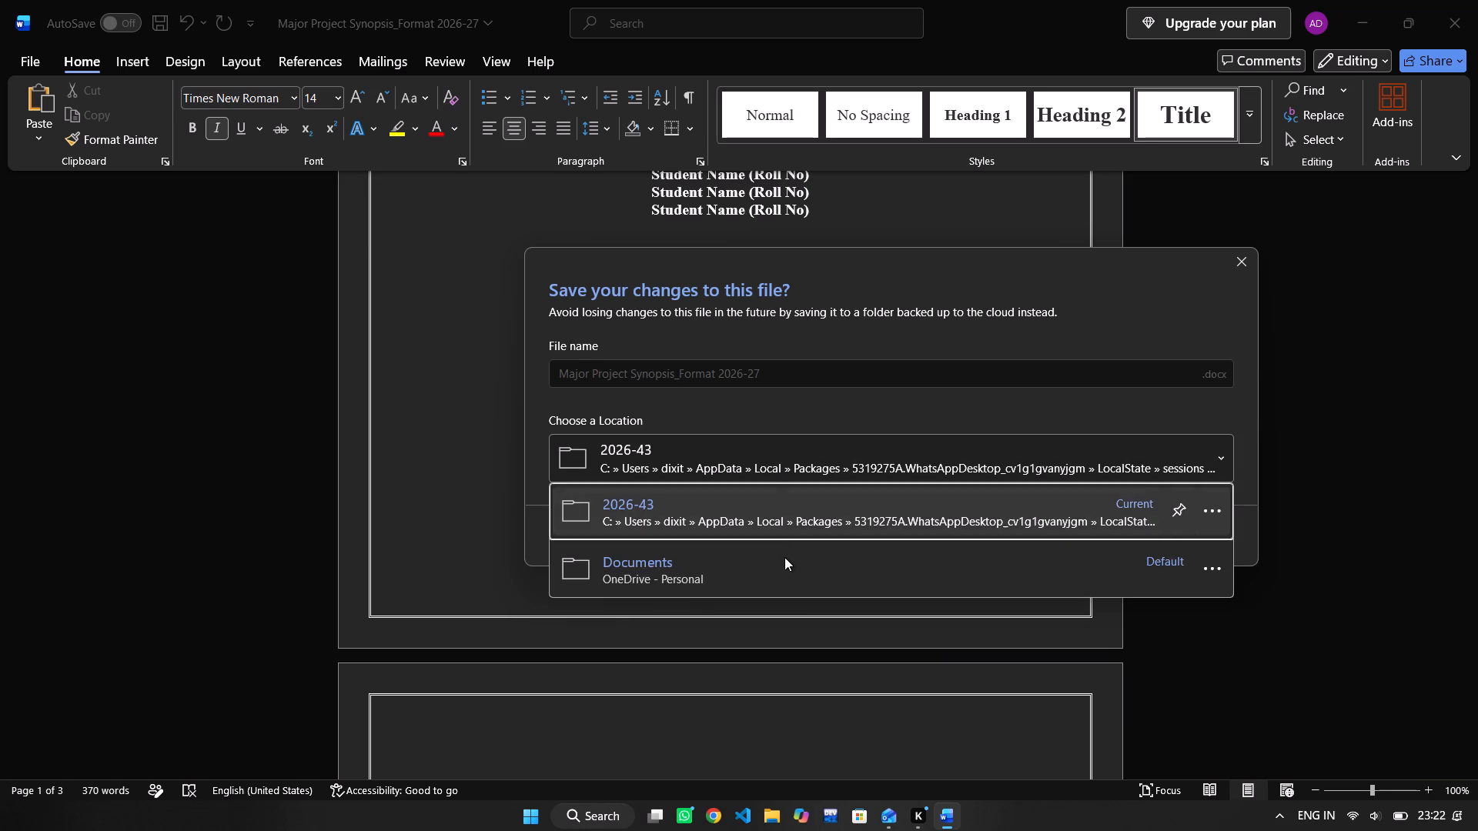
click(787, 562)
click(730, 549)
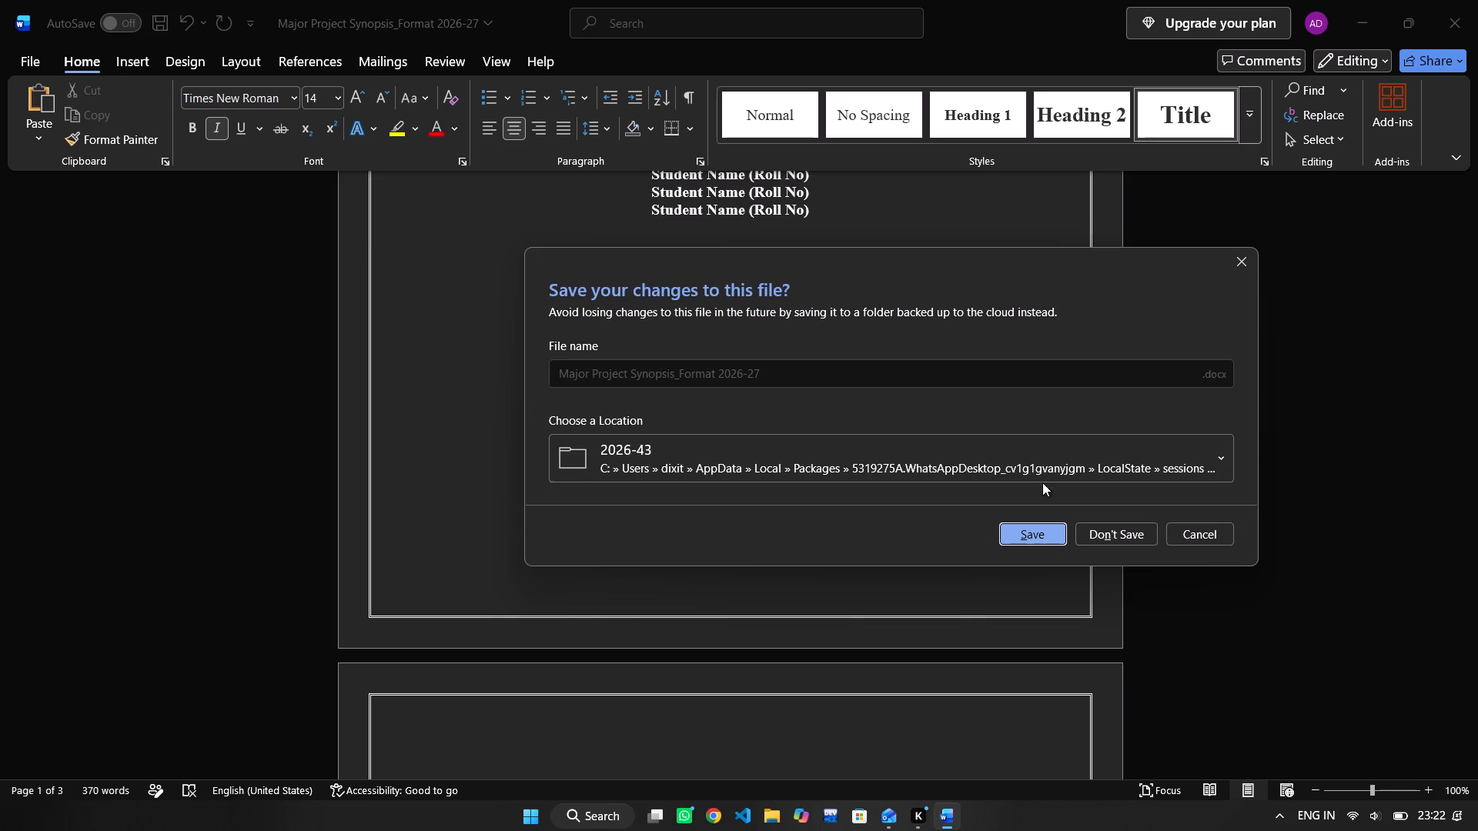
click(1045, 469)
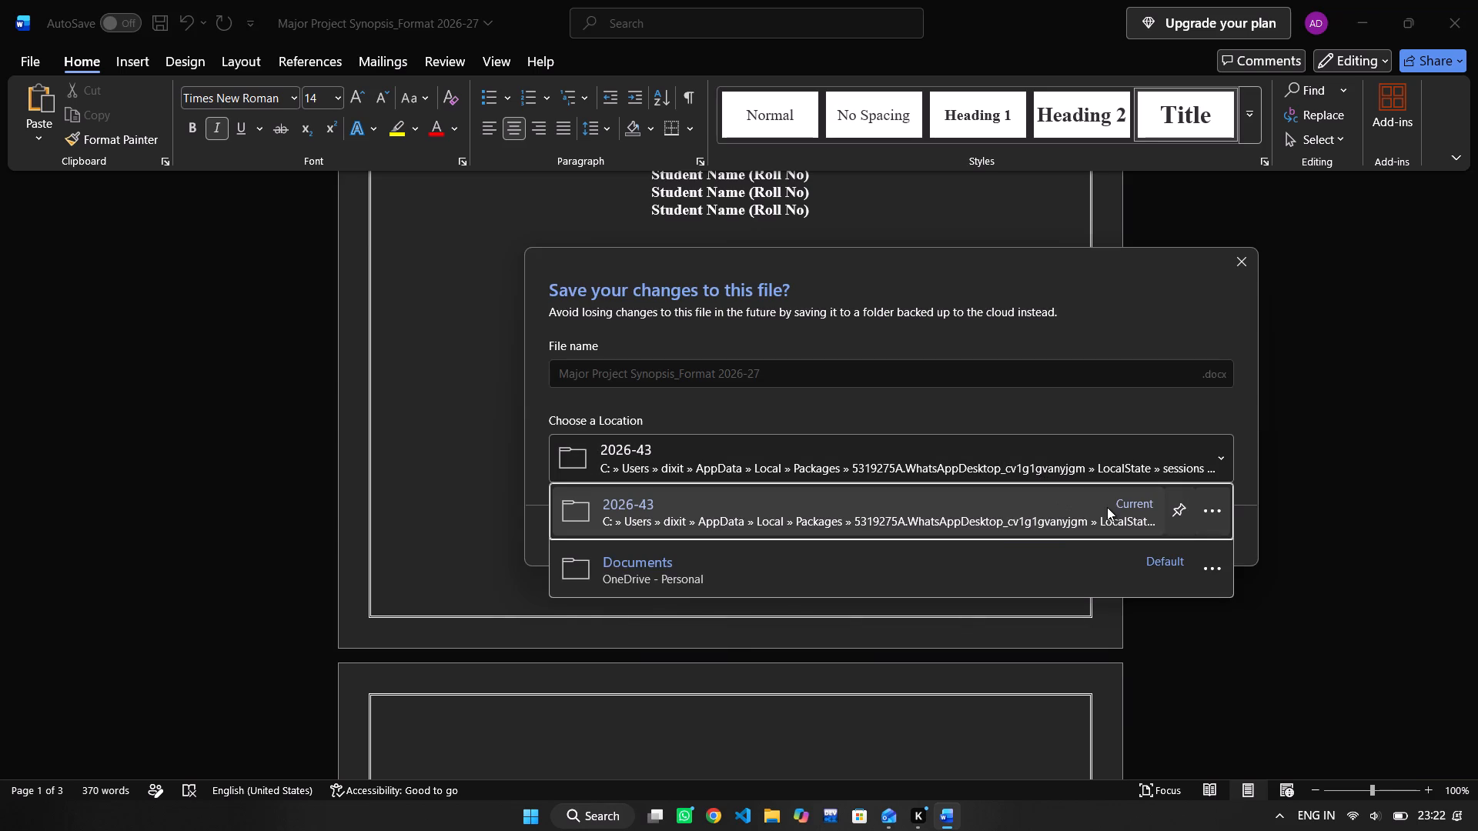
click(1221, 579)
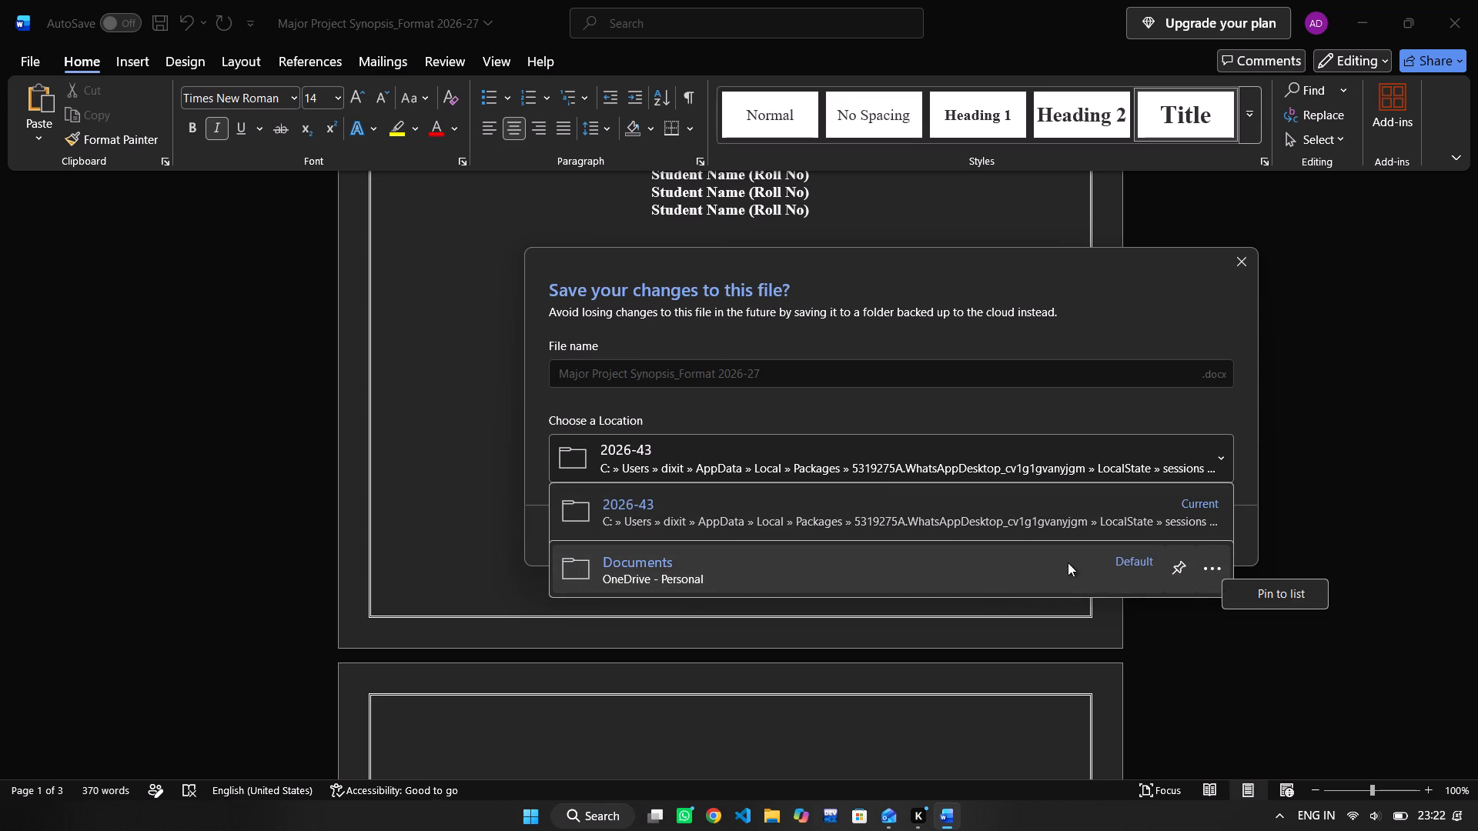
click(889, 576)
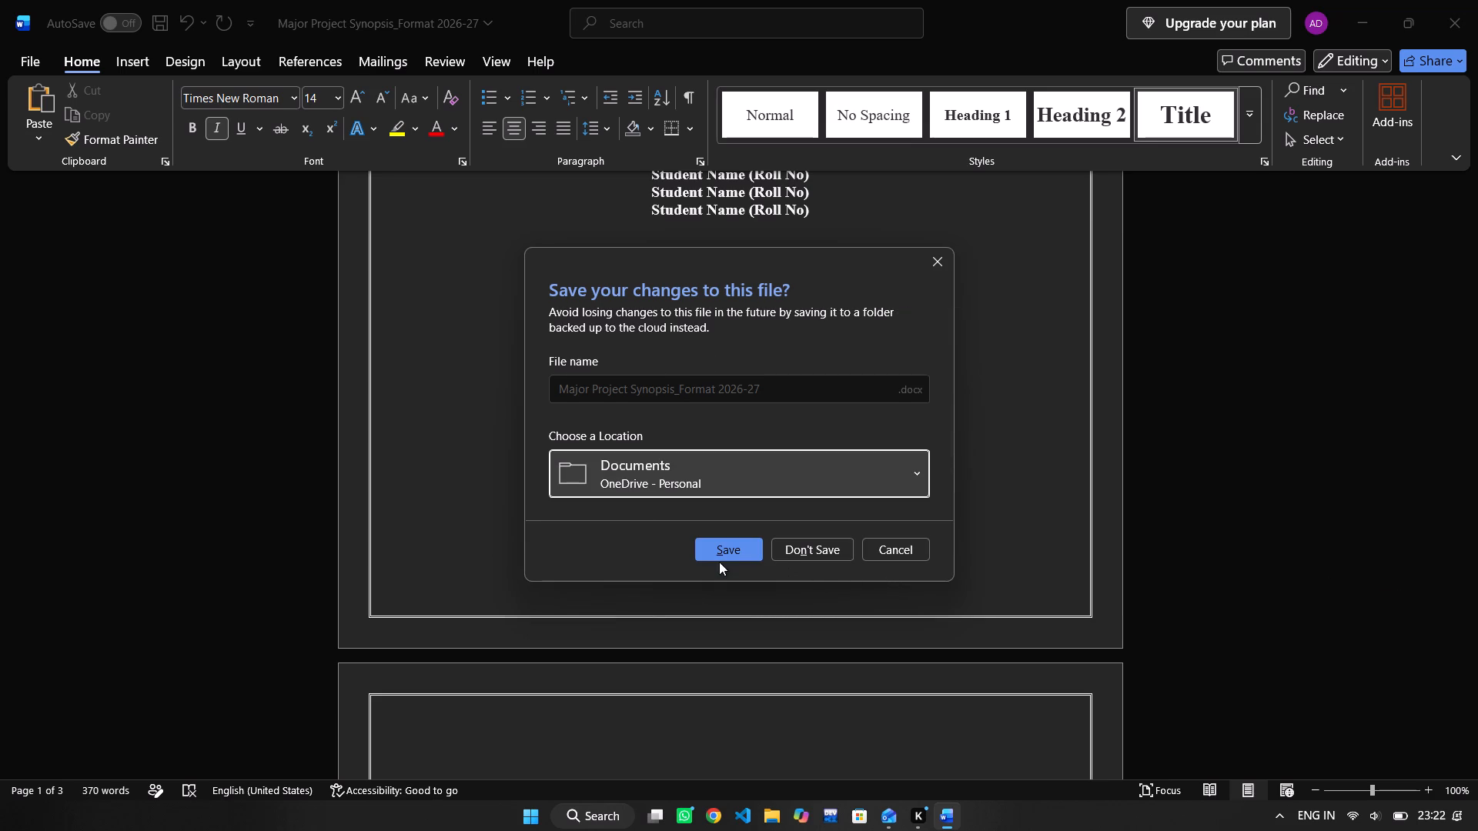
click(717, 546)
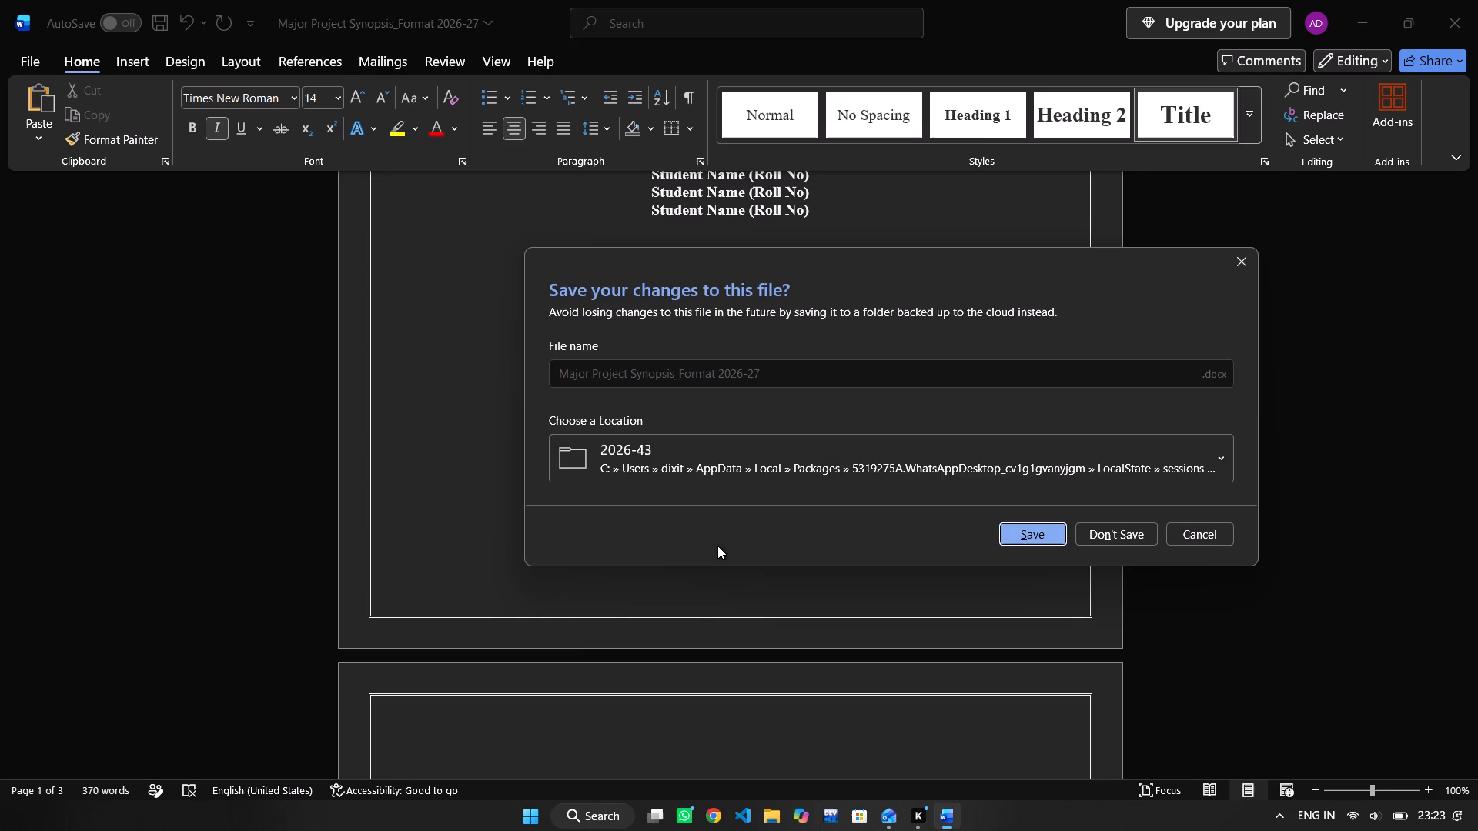
Switch to File Explorer and check the OneDrive personal Documents folder for the saved synopsis file, then return to Word.
click(767, 819)
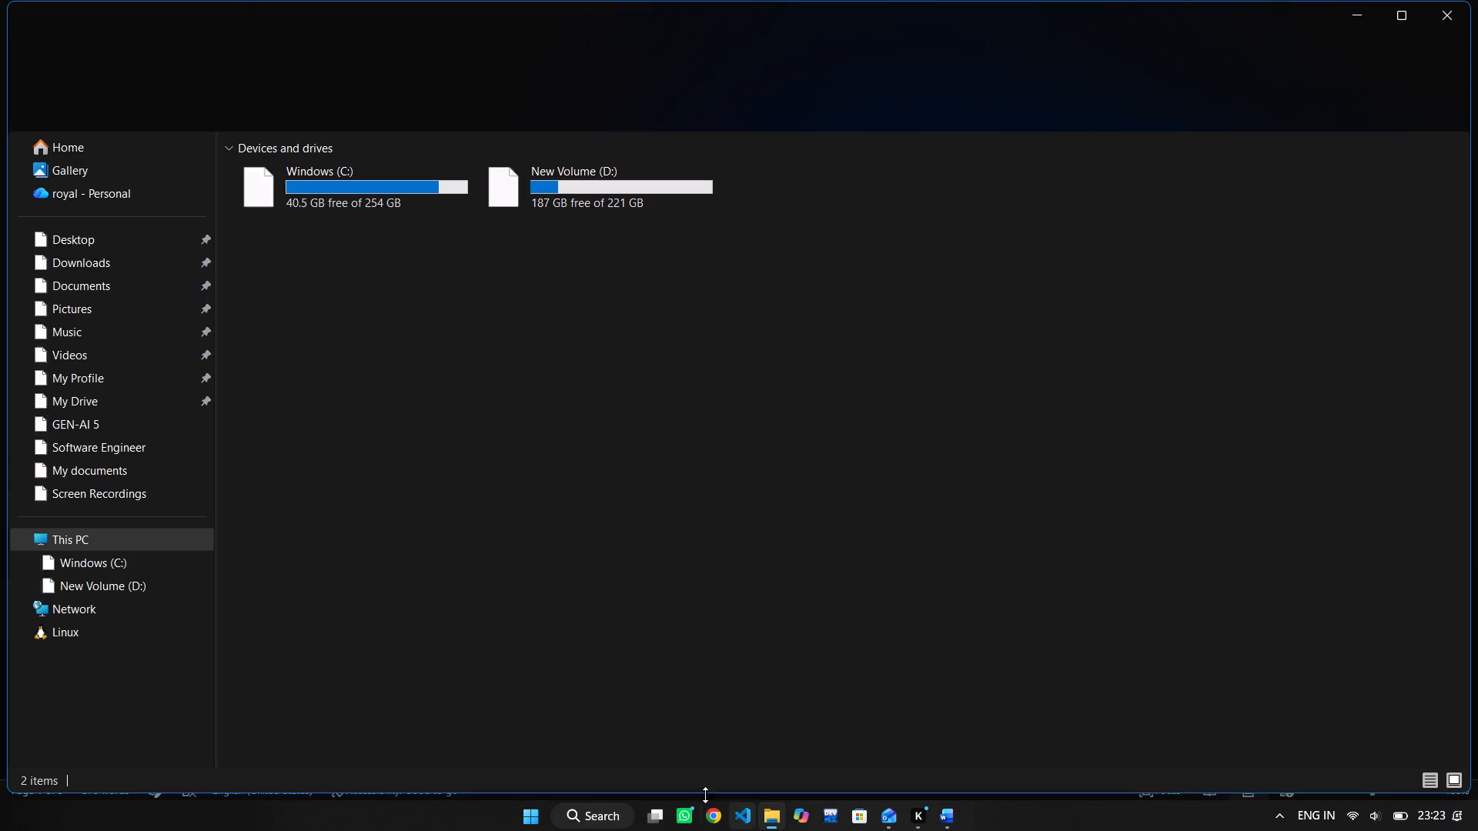
click(79, 201)
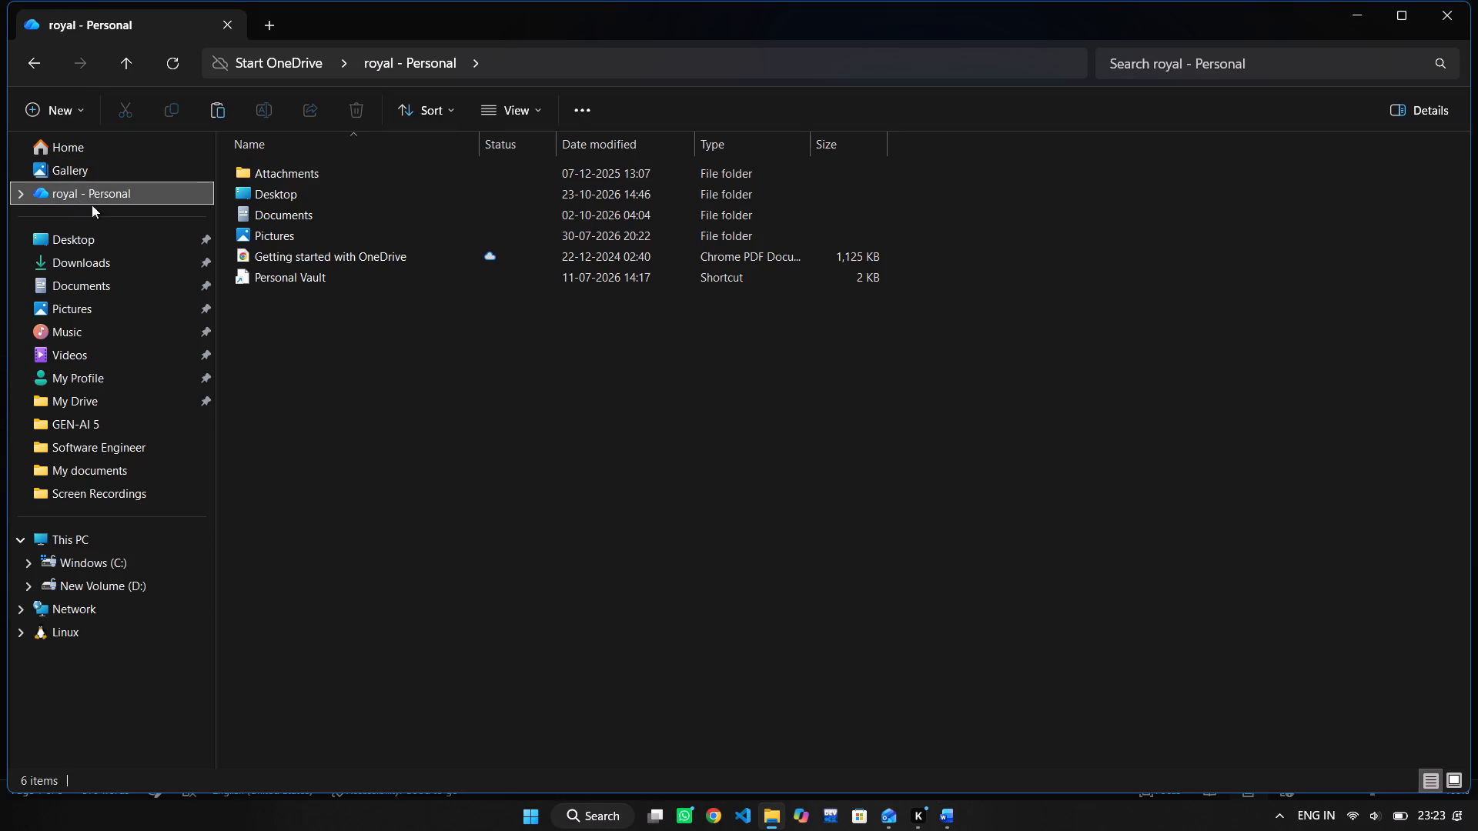
double_click(290, 206)
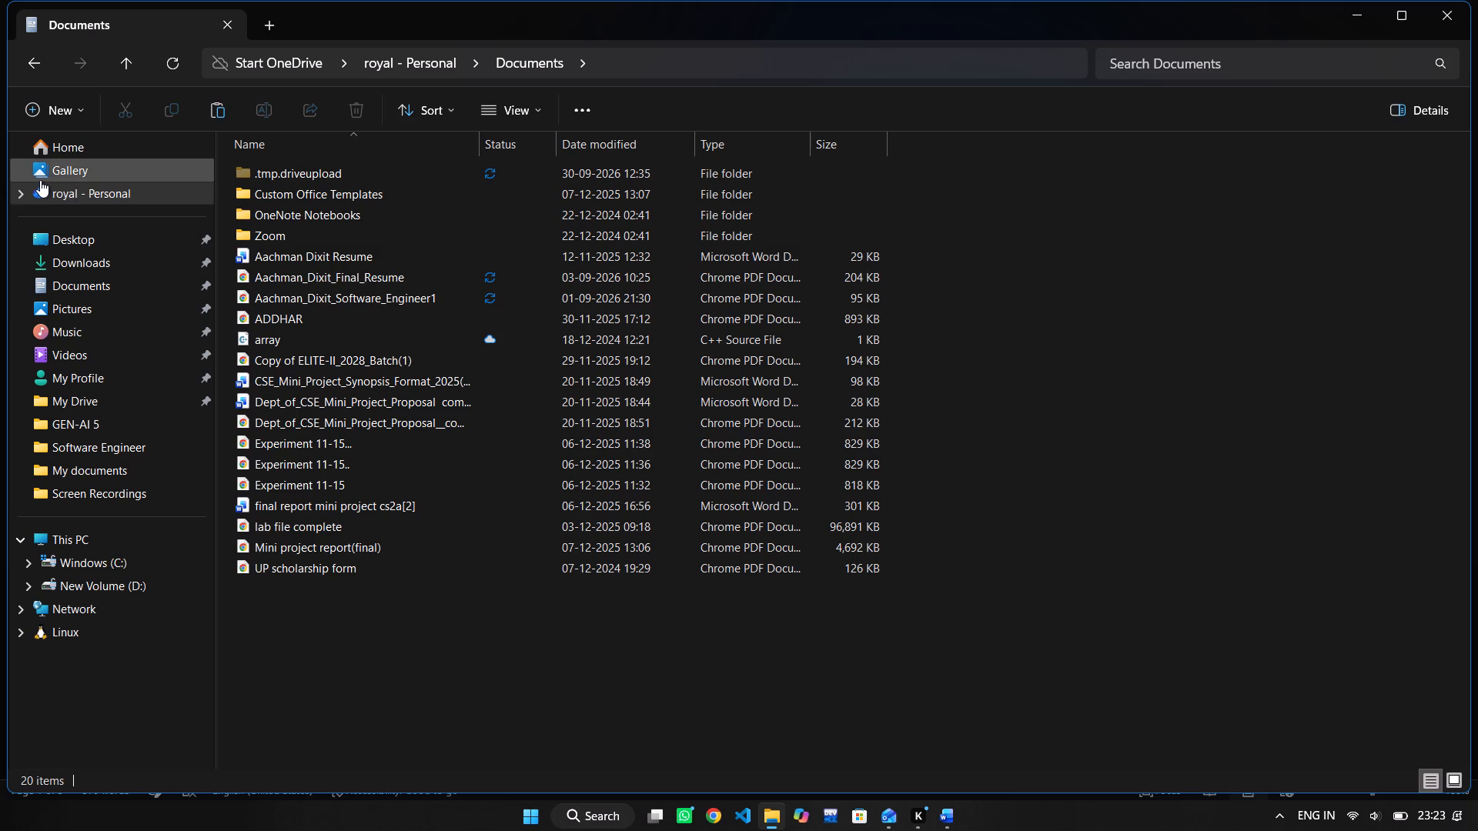
key(alt+Tab)
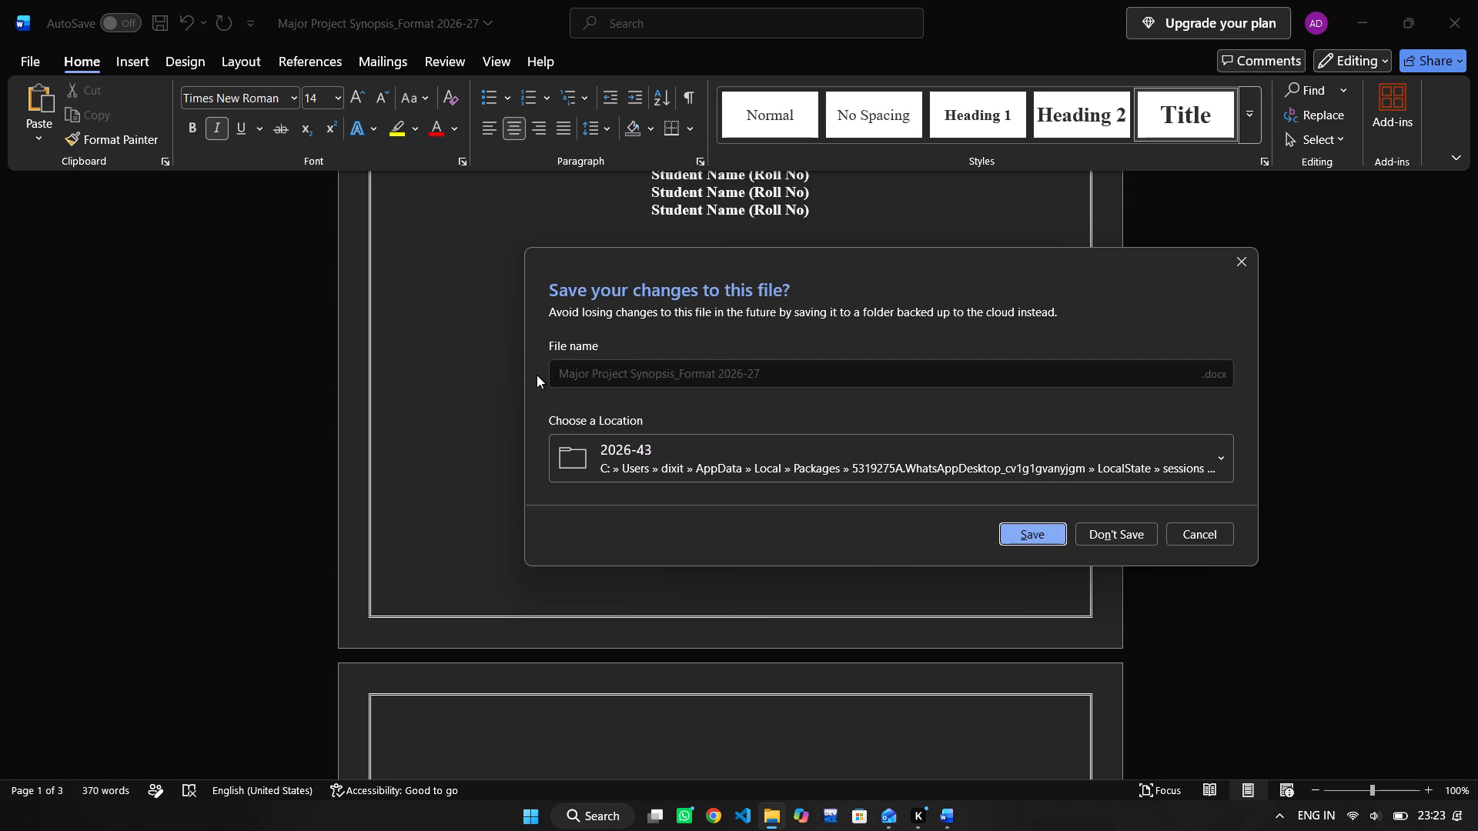
key(alt+Tab)
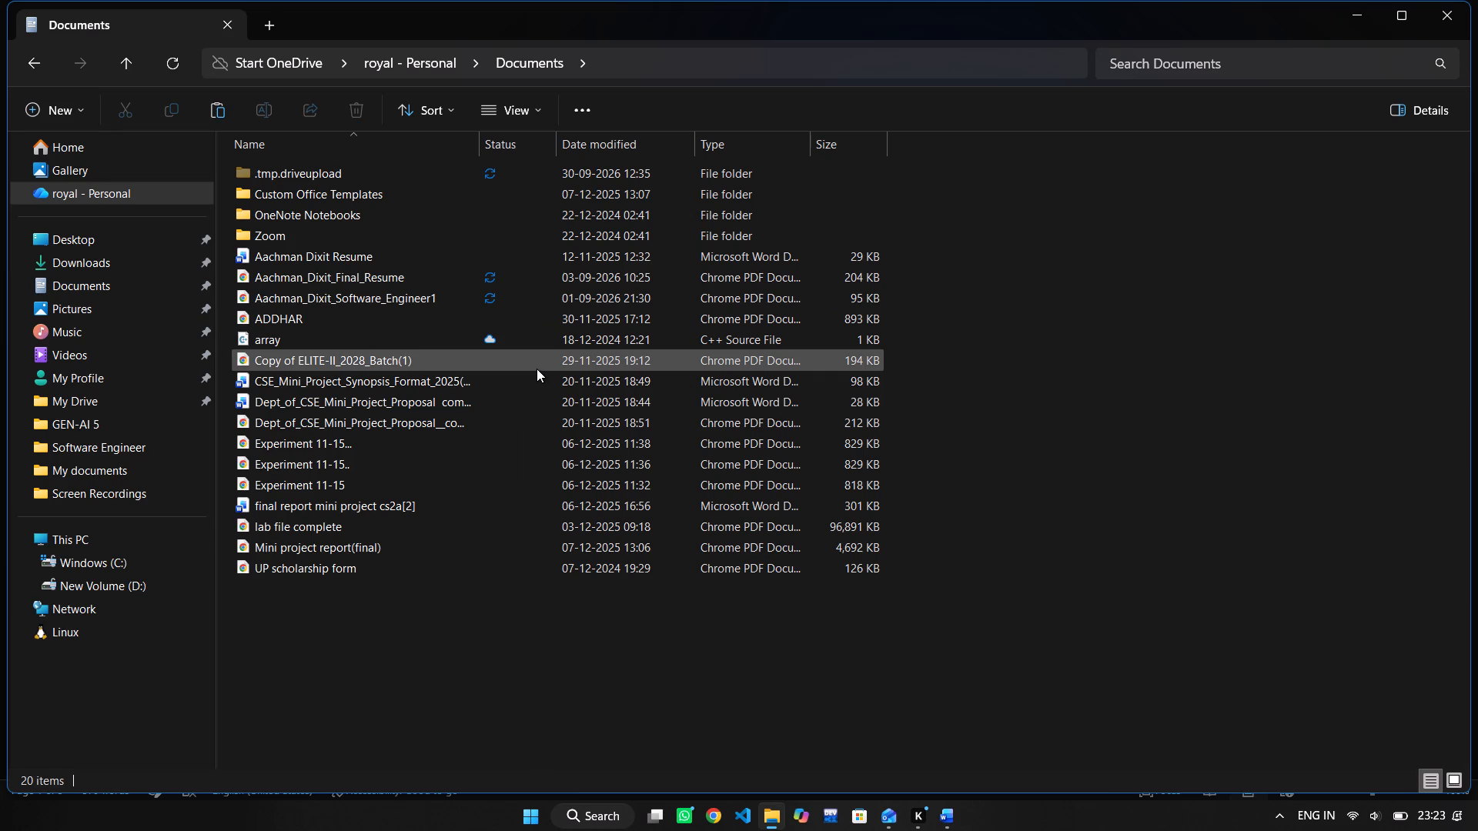
Switch to Word, check the save locations offered for Major Project Synopsis_Format 2026-27, and cancel closing the document.
key(alt+Tab)
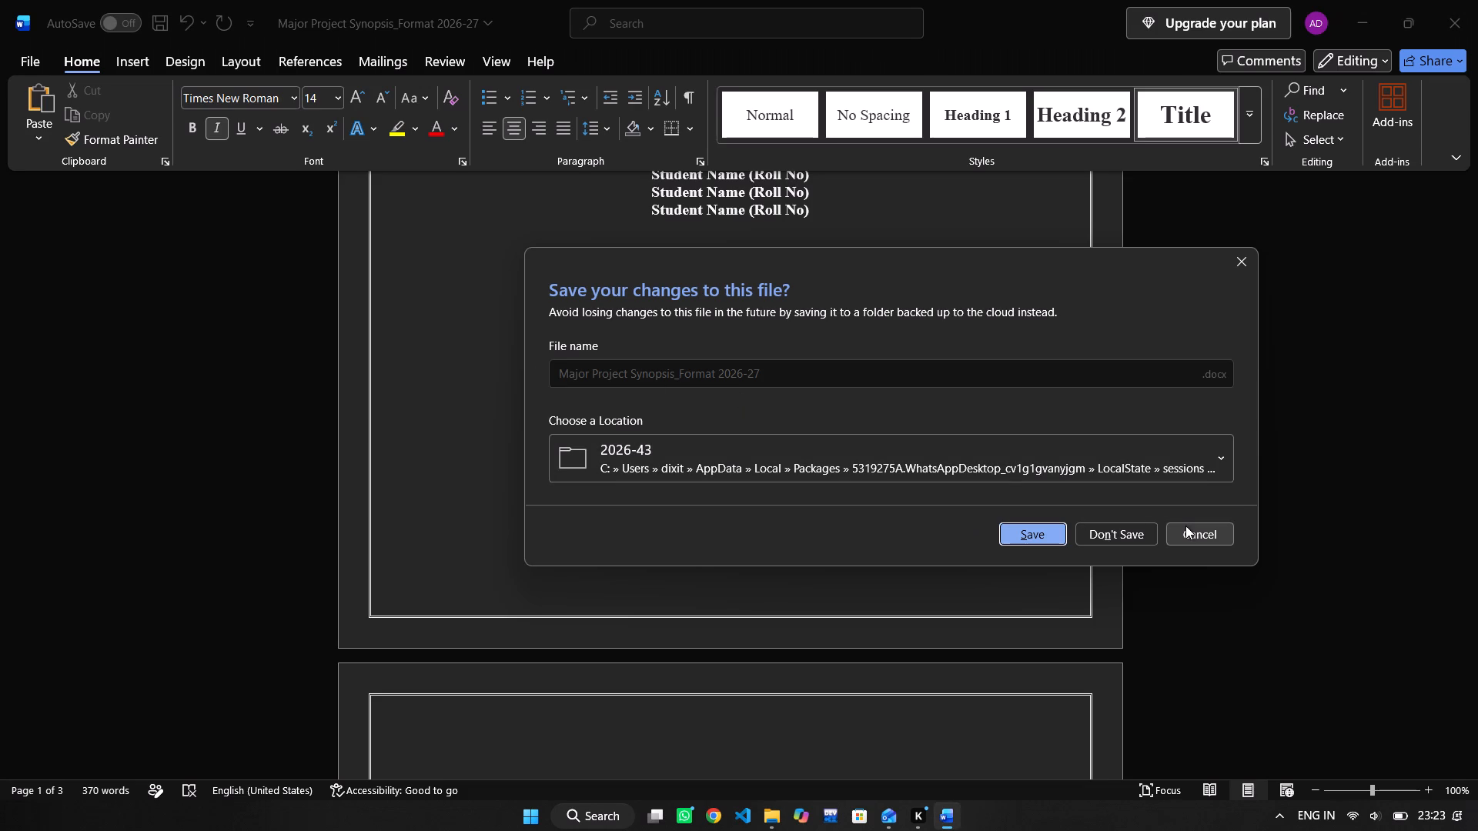
click(1162, 439)
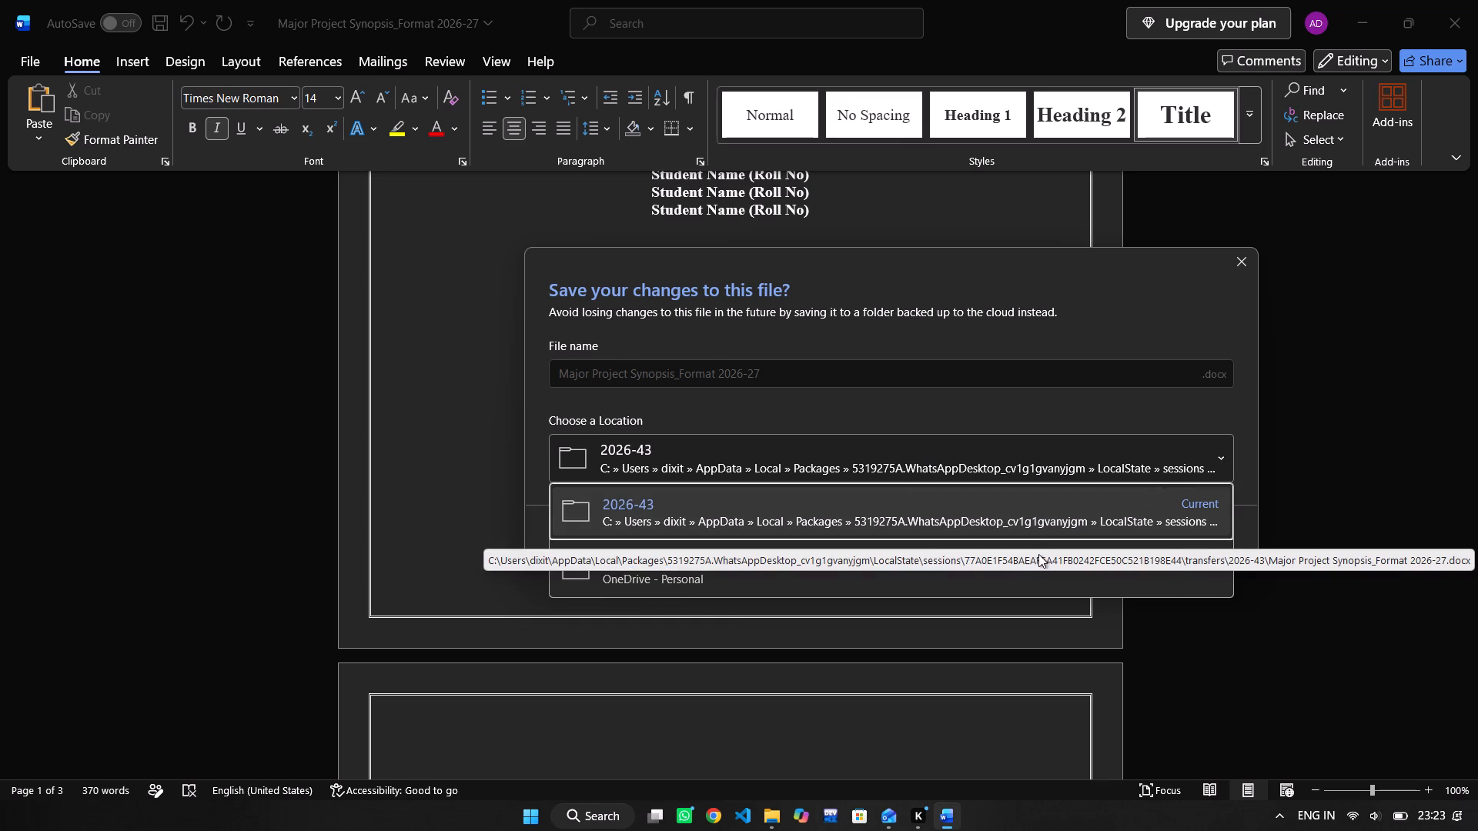
click(1032, 412)
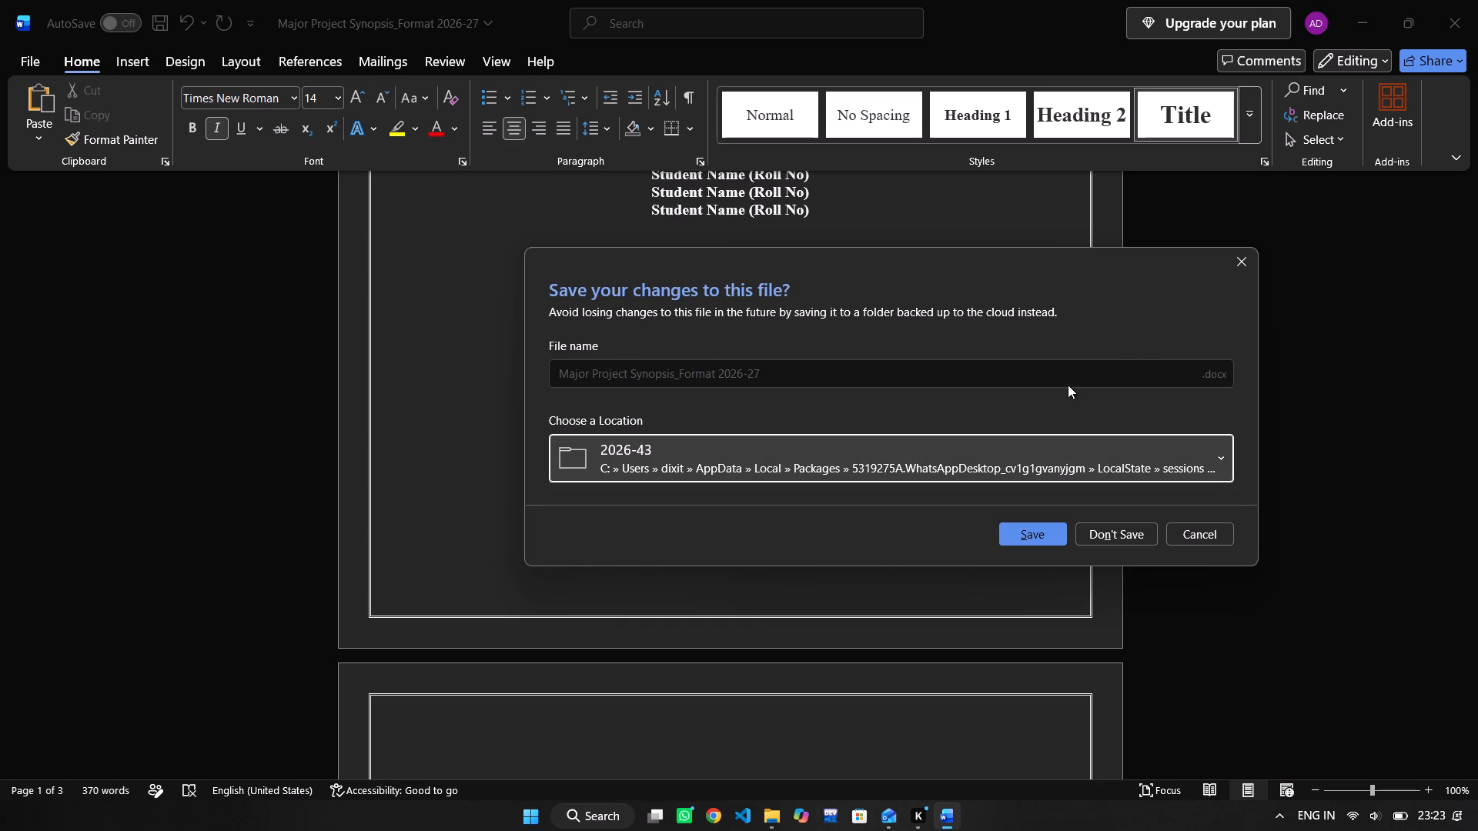
click(1205, 381)
click(1201, 530)
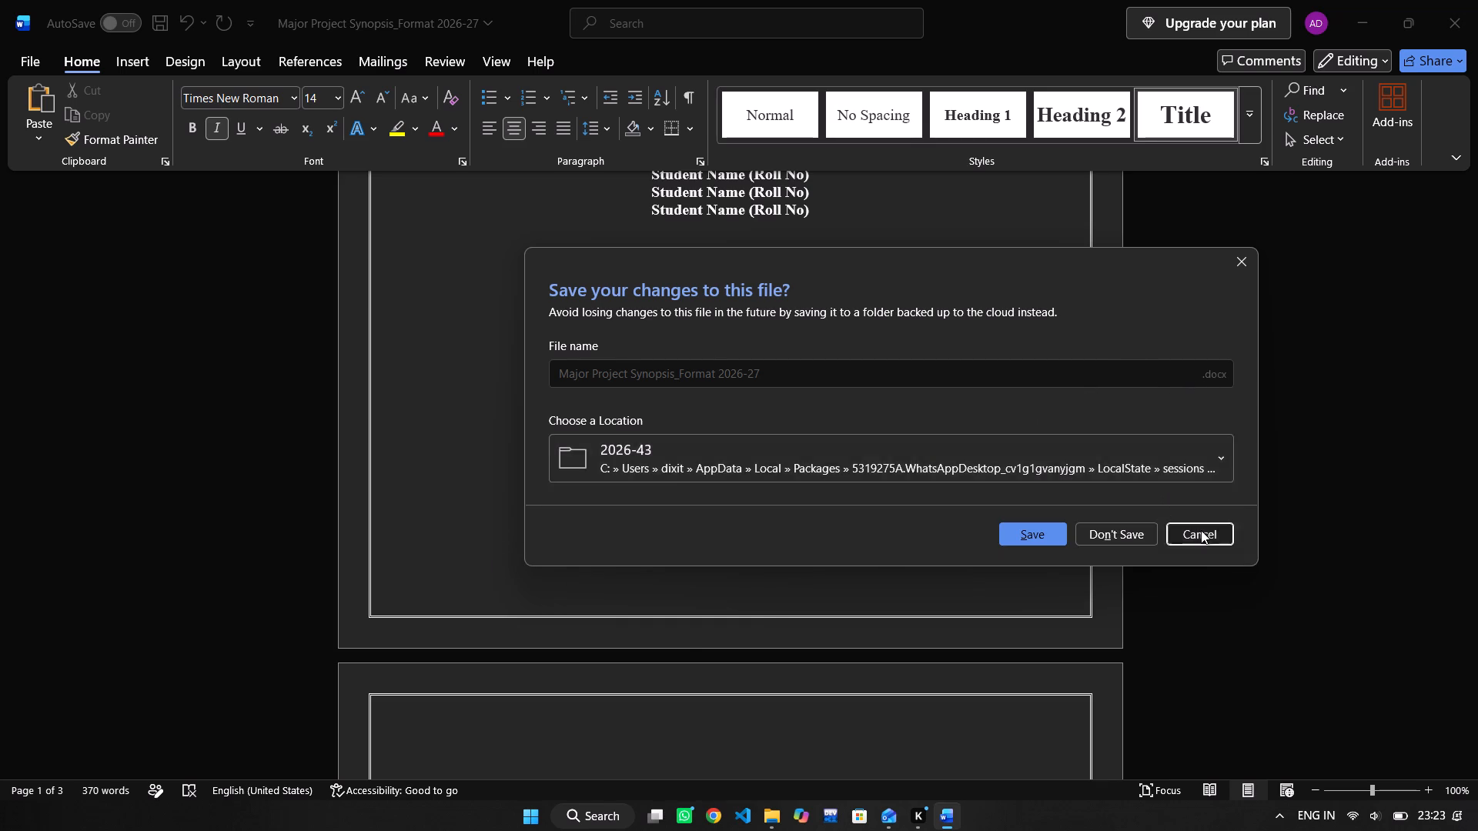
Start closing the Major Project Synopsis_Format 2026-27 document again.
click(1477, 0)
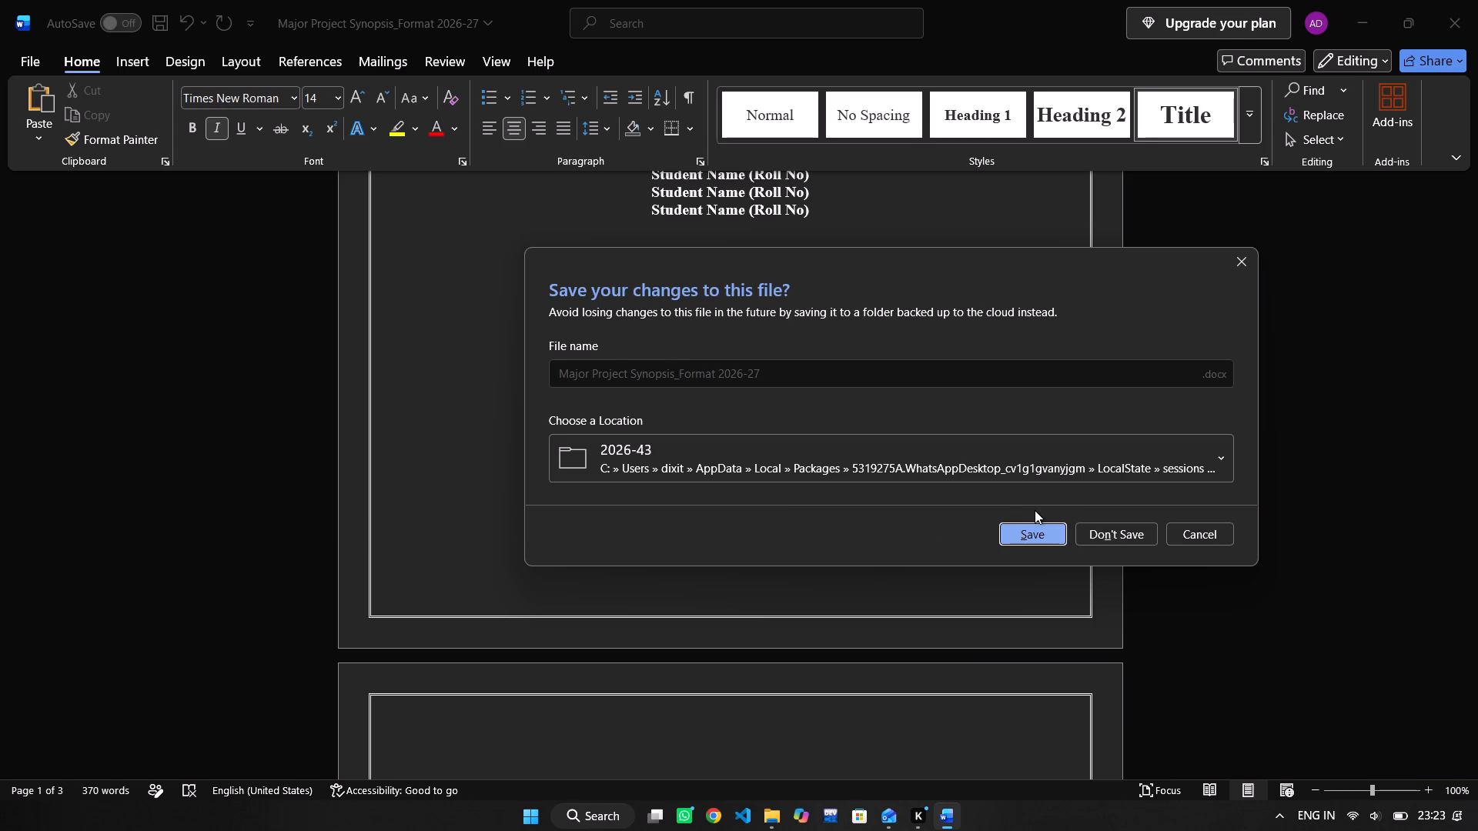
Cancel closing the document and turn on AutoSave by uploading it to OneDrive - Personal.
click(426, 343)
click(109, 12)
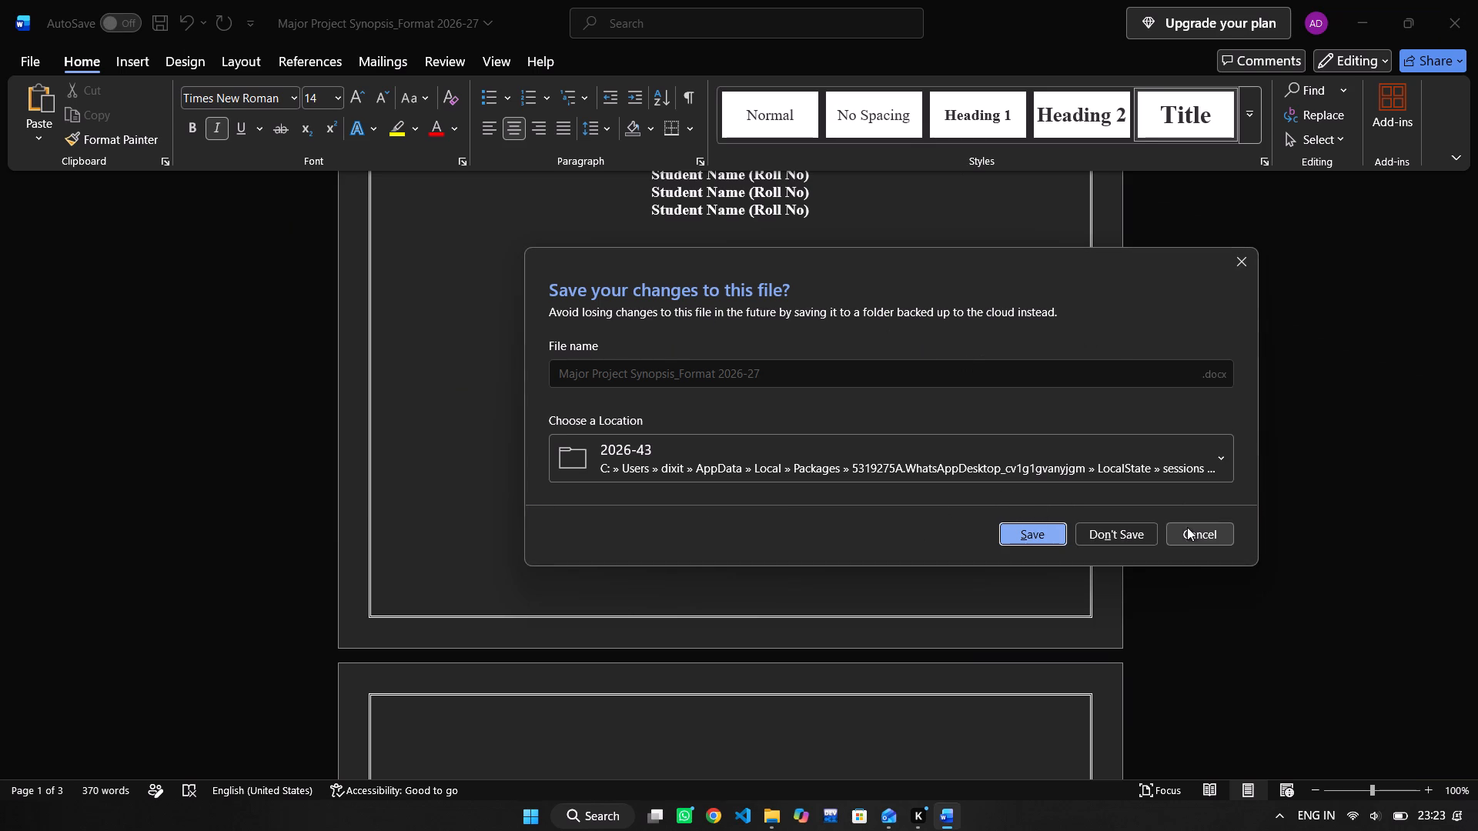
click(1189, 533)
click(84, 6)
click(109, 16)
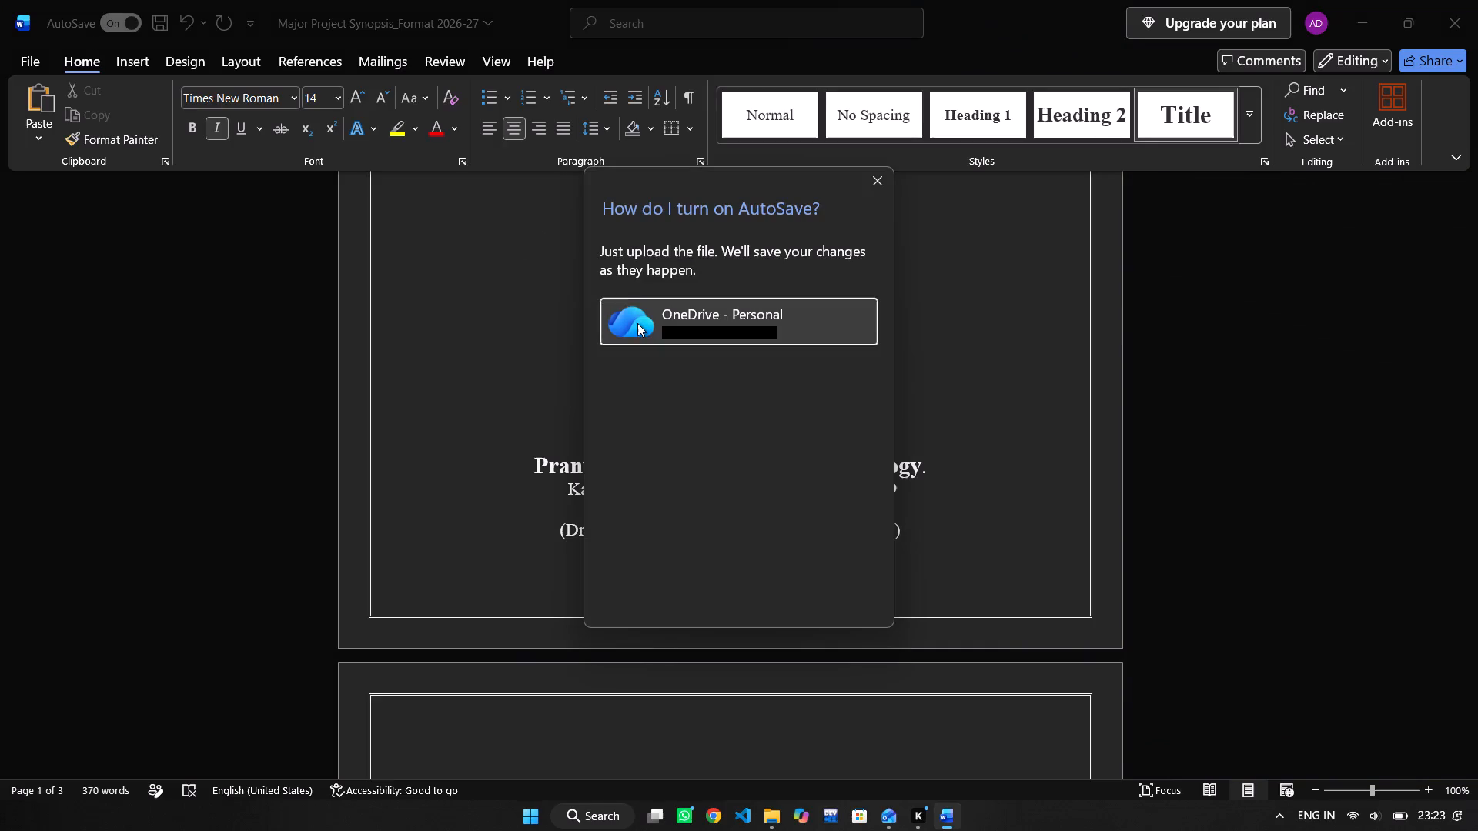
click(638, 323)
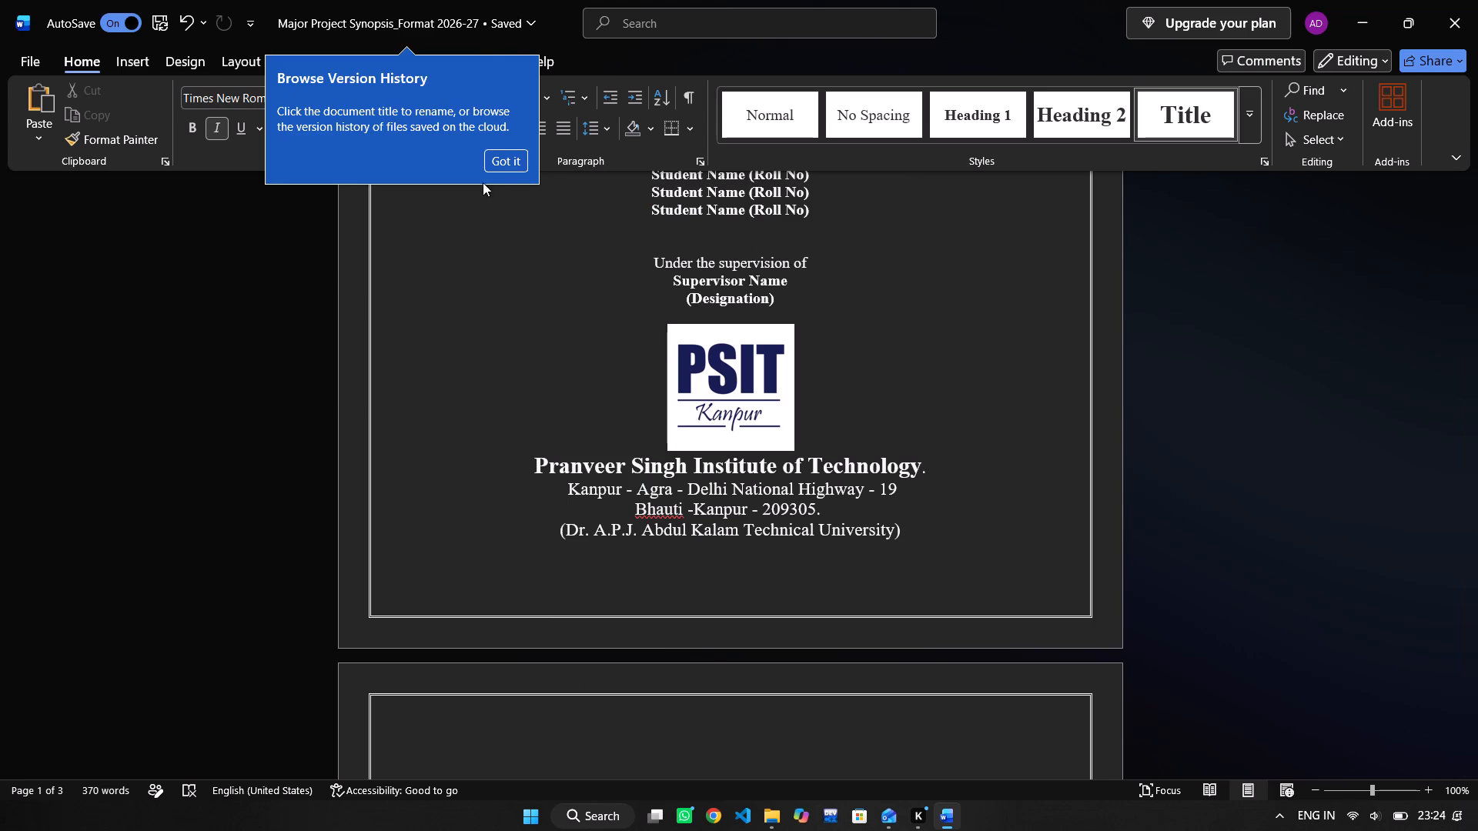
click(511, 162)
Open the location chooser for the document's OneDrive storage folder.
click(307, 8)
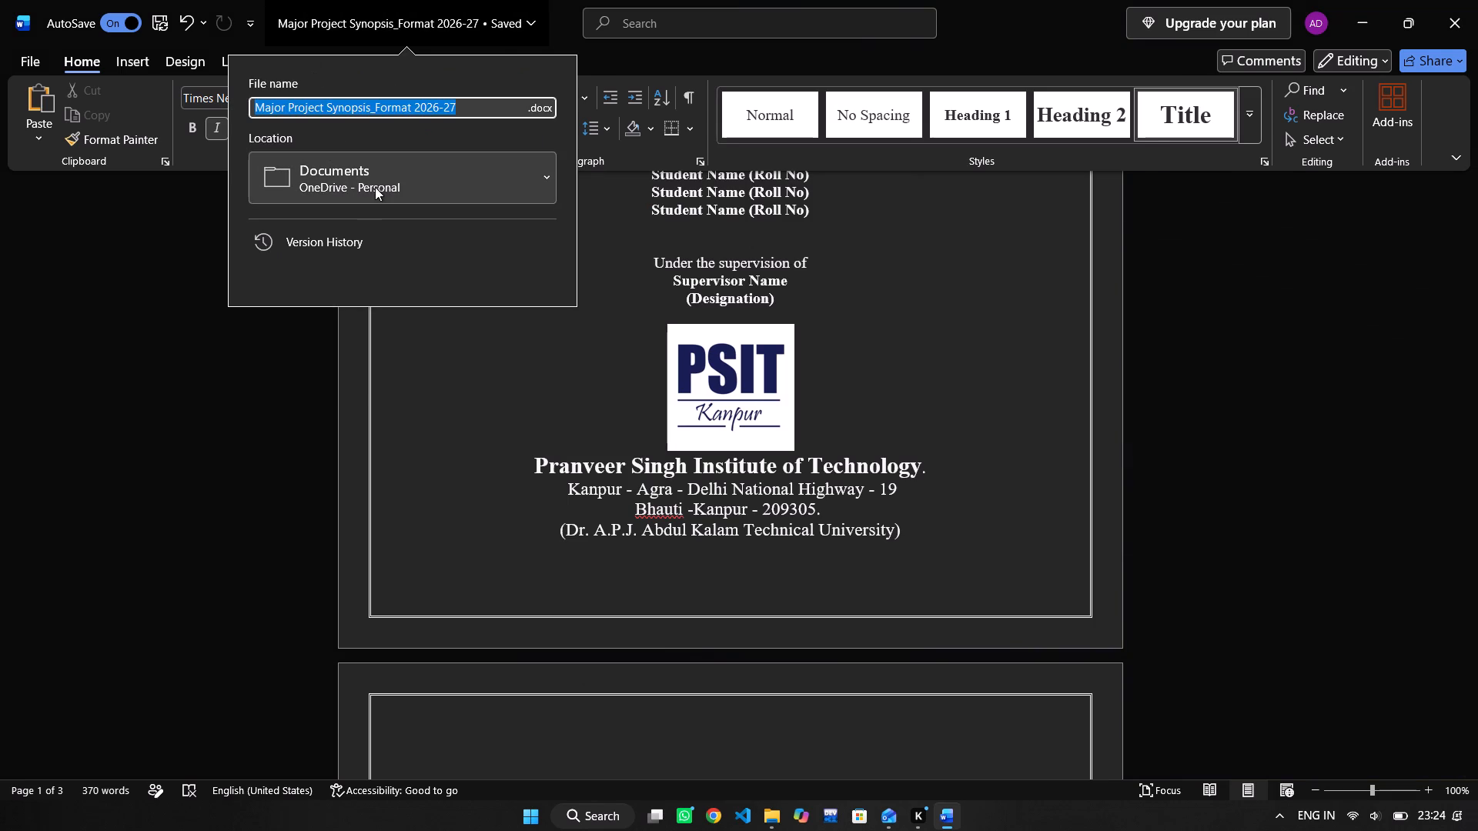
click(376, 184)
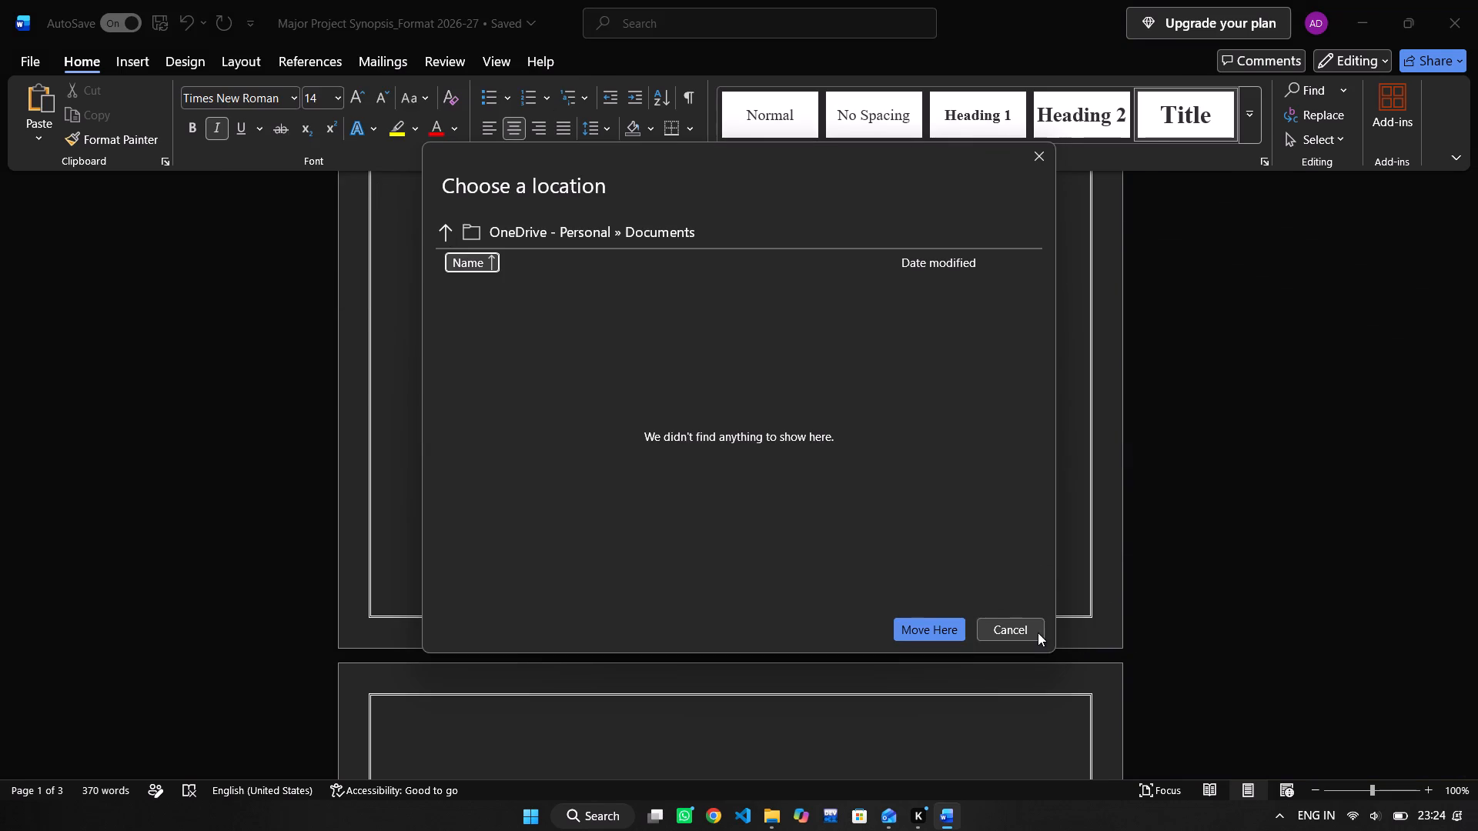
Cancel the location chooser without moving the document, and reopen it from the document's OneDrive - Personal Documents location.
click(1025, 632)
click(342, 0)
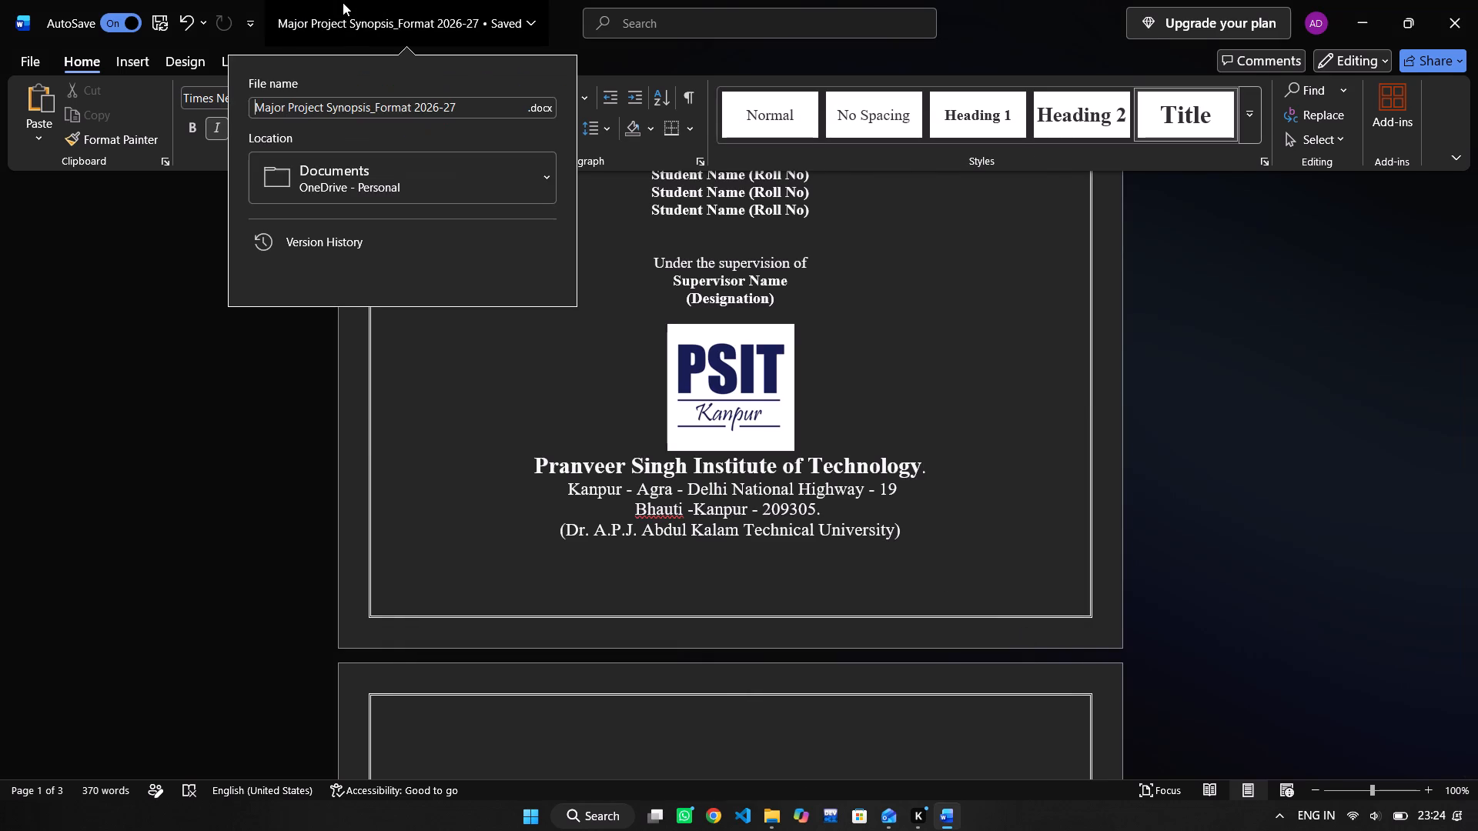